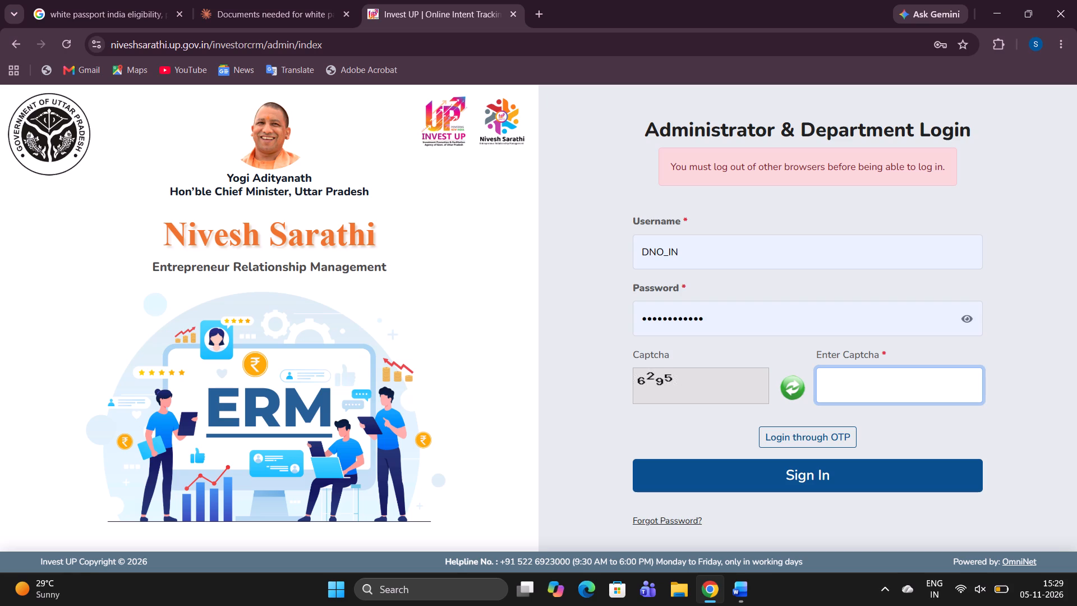
# Enter the captcha and sign in to the department account on the Nivesh Sarathi portal.
pyautogui.write('6295')
pyautogui.click(811, 483)
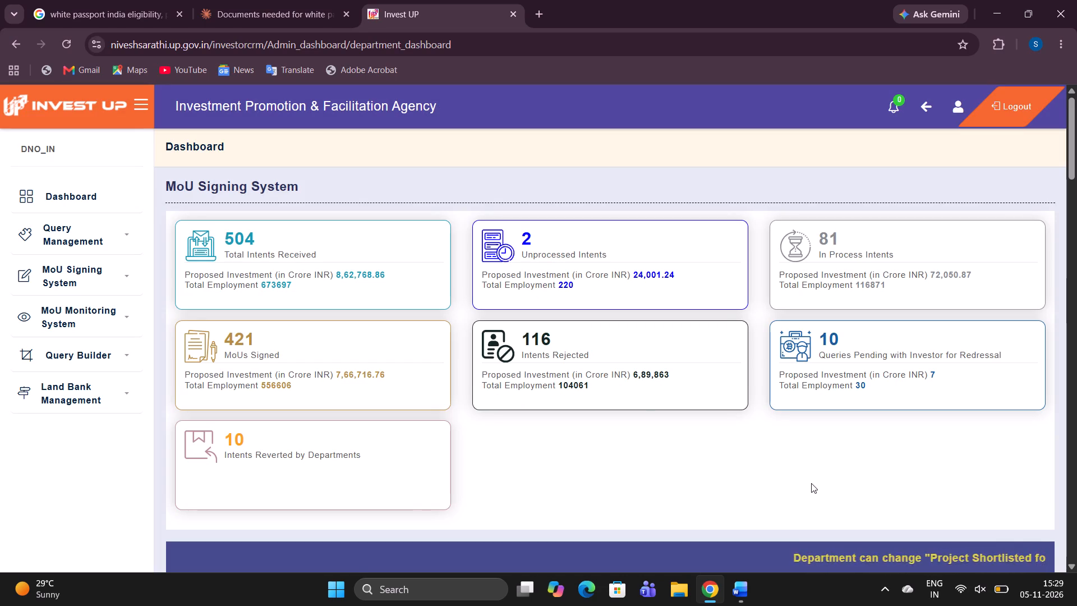
# Open the detailed list of Total Intents Received and bring its intent table into view.
pyautogui.click(315, 242)
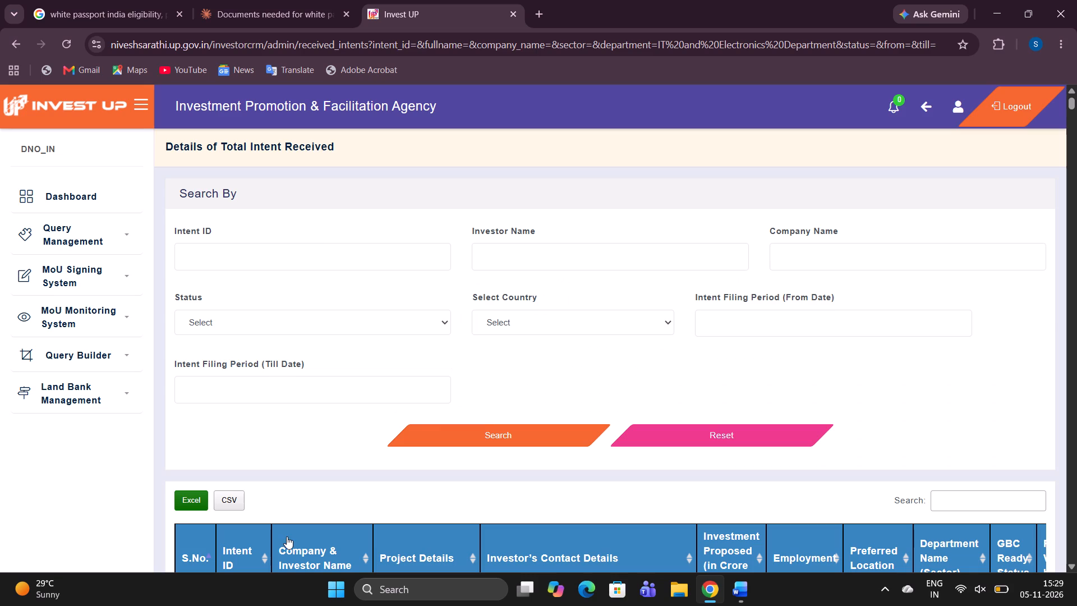
pyautogui.scroll(-5, 287, 536)
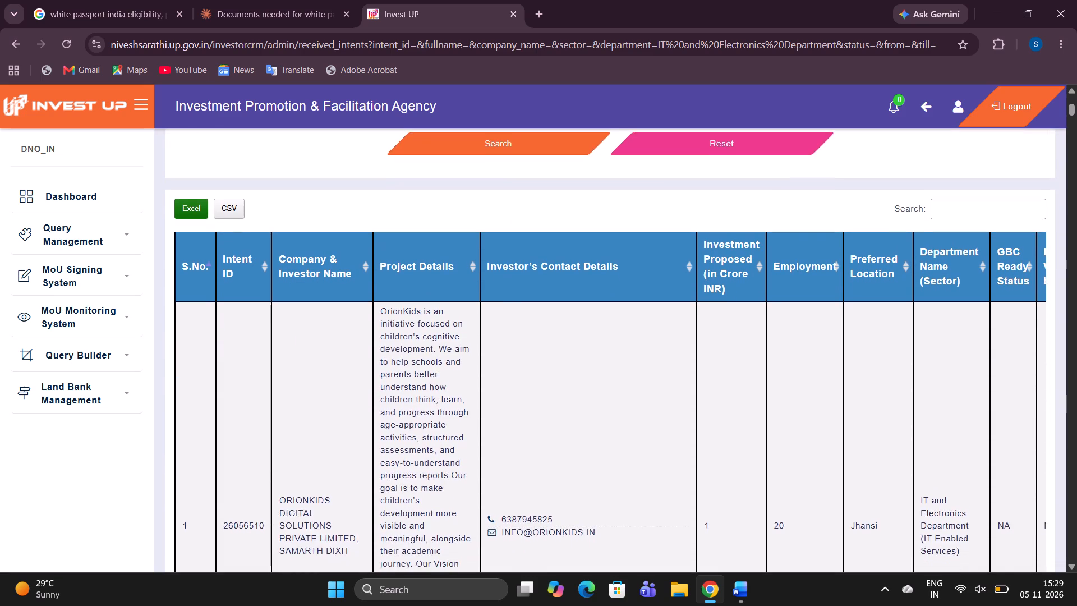
pyautogui.scroll(-1, 287, 536)
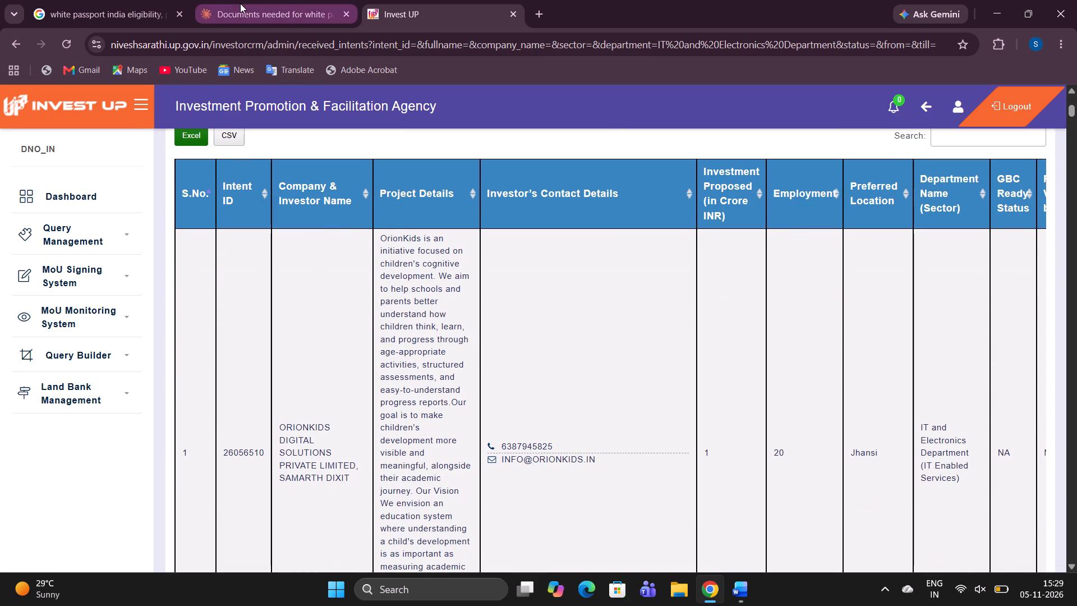
# Open the MOU Main sheet (Electronics) spreadsheet in a new browser tab.
pyautogui.click(539, 8)
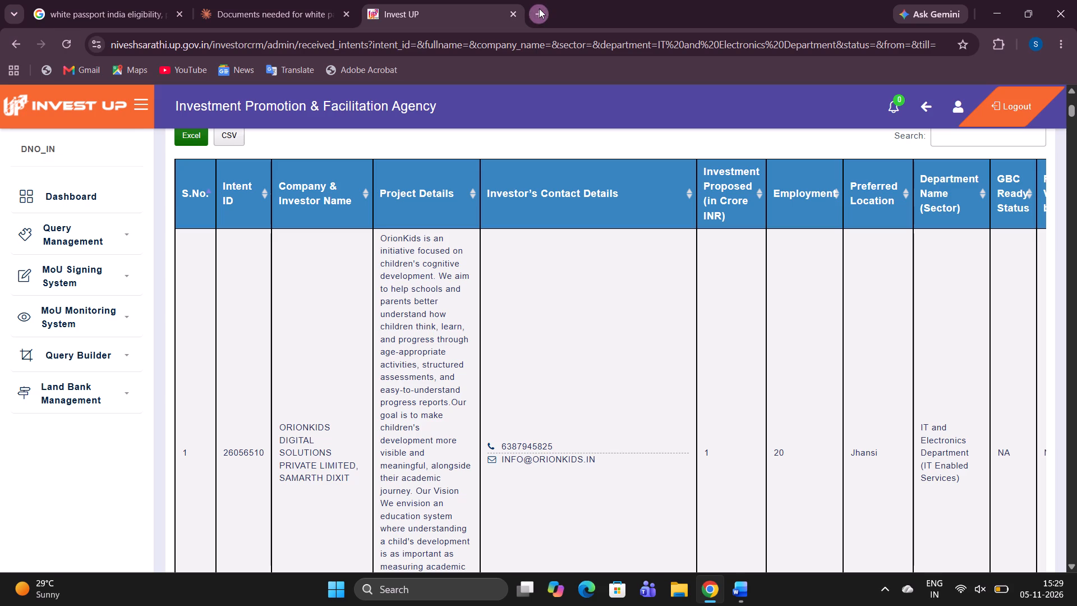
pyautogui.write('google sheets')
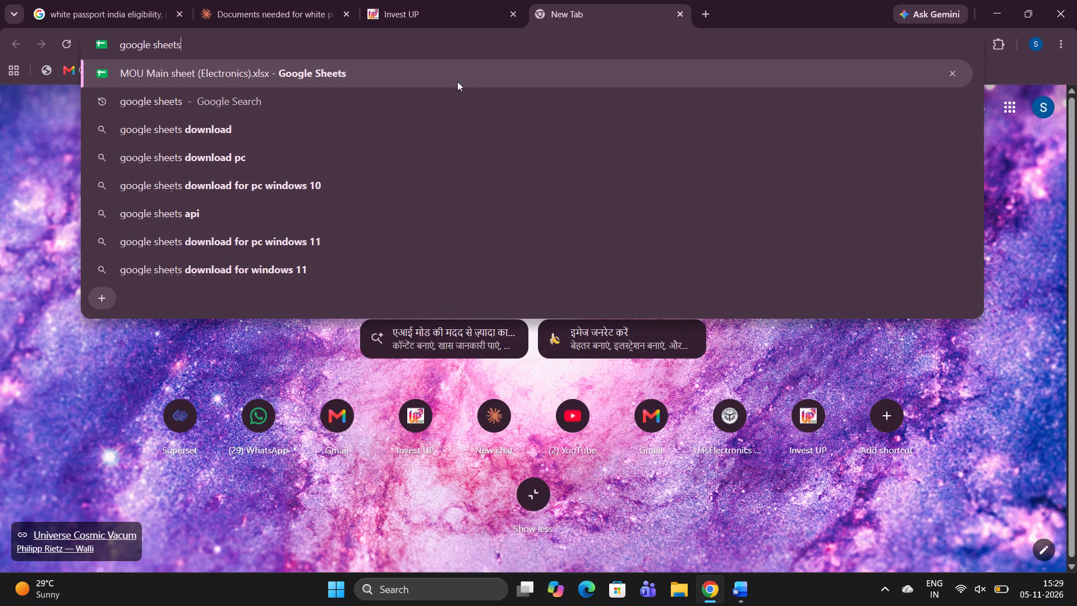
pyautogui.click(181, 75)
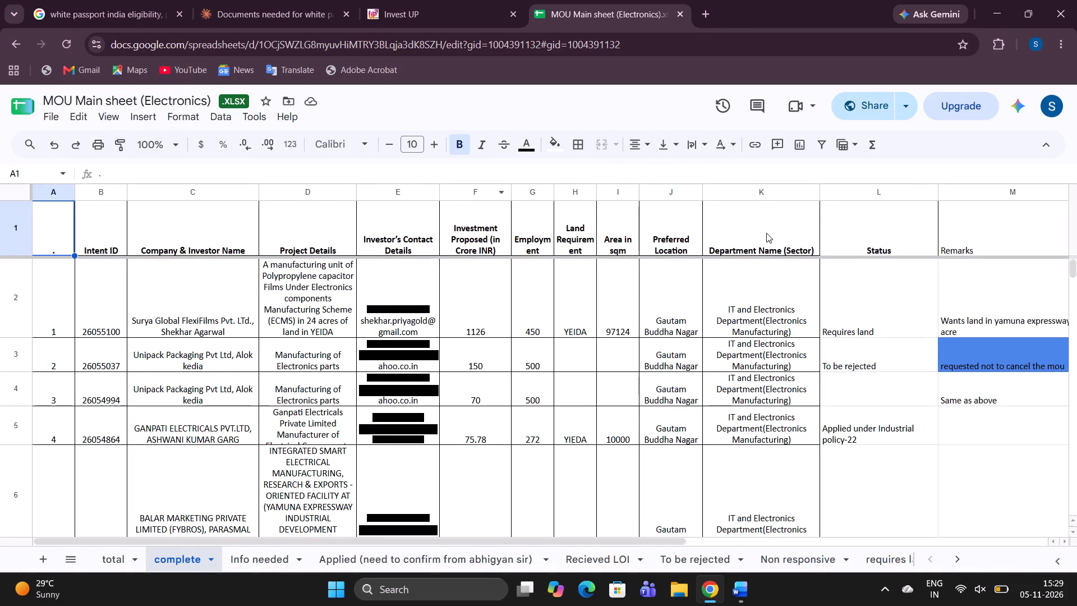
# Examine the mou signed sheet down to its last filled row.
pyautogui.hscroll(-3, 774, 554)
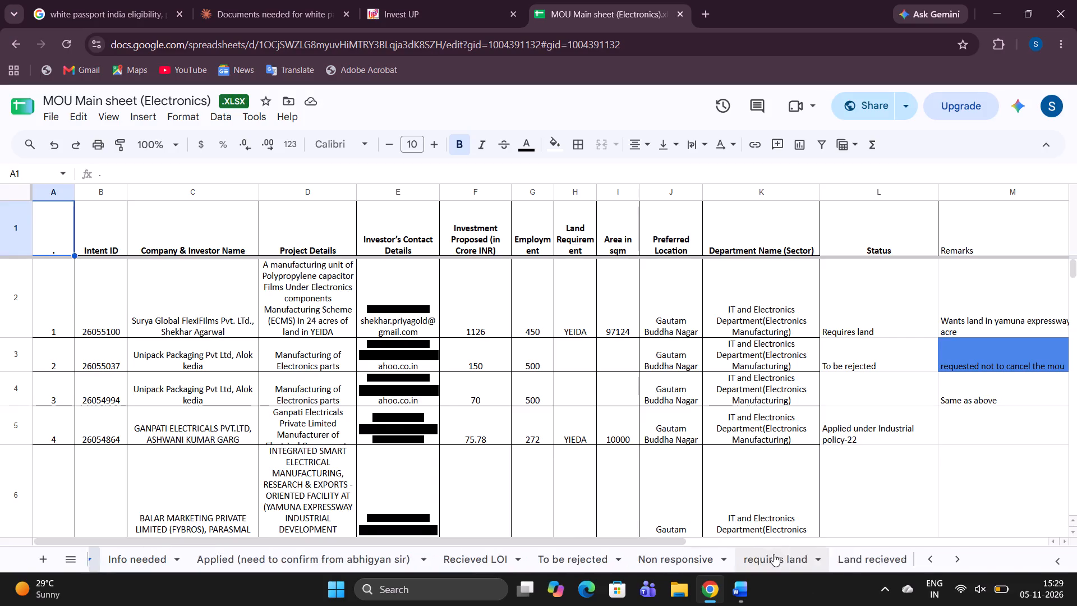
pyautogui.hscroll(-6, 774, 554)
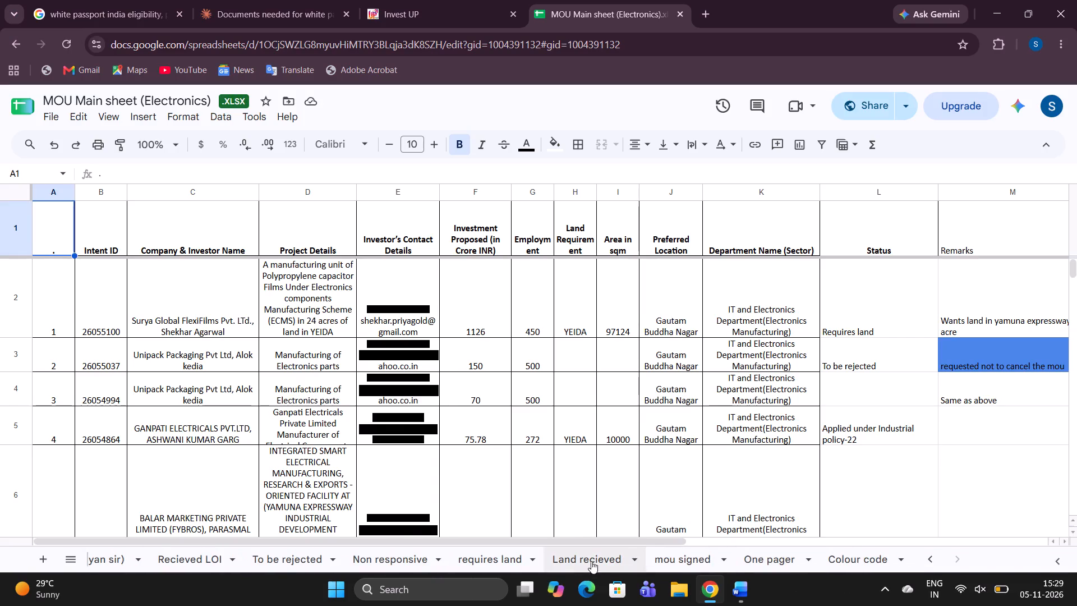
pyautogui.click(584, 561)
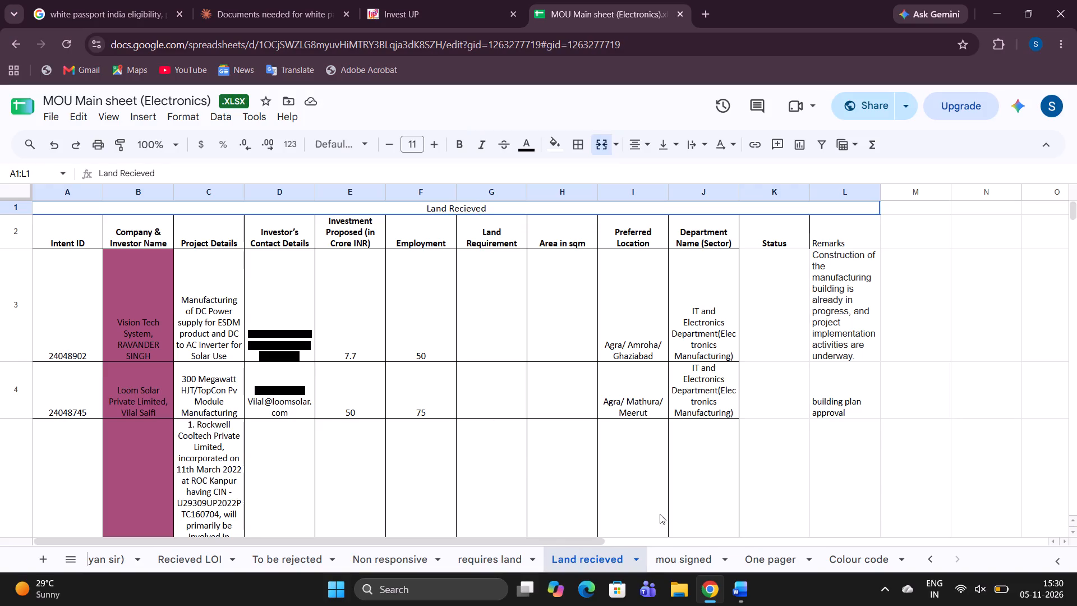
pyautogui.click(660, 559)
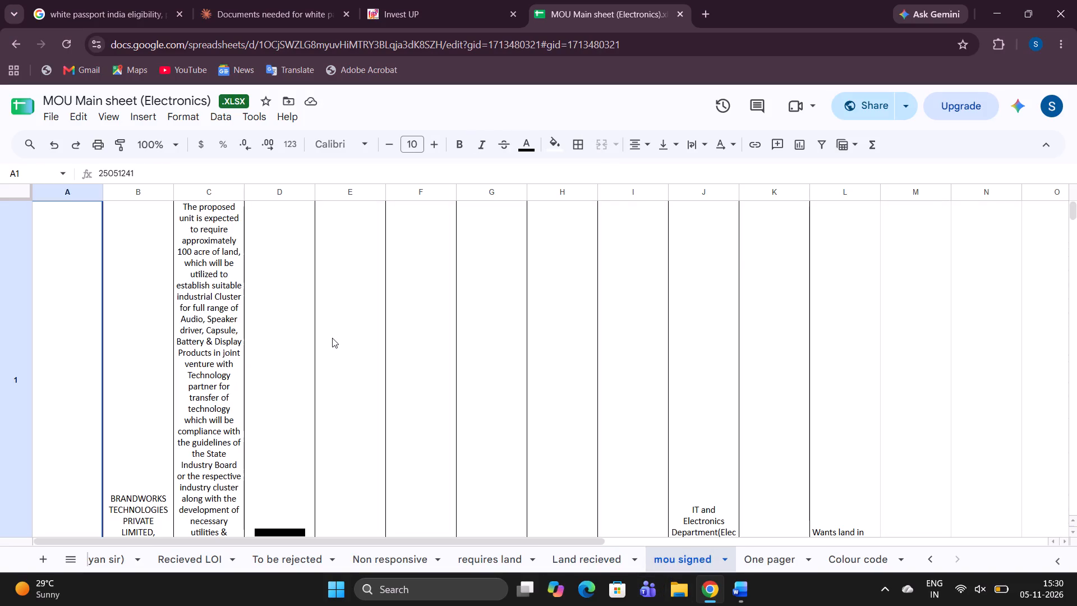
pyautogui.scroll(-17, 332, 338)
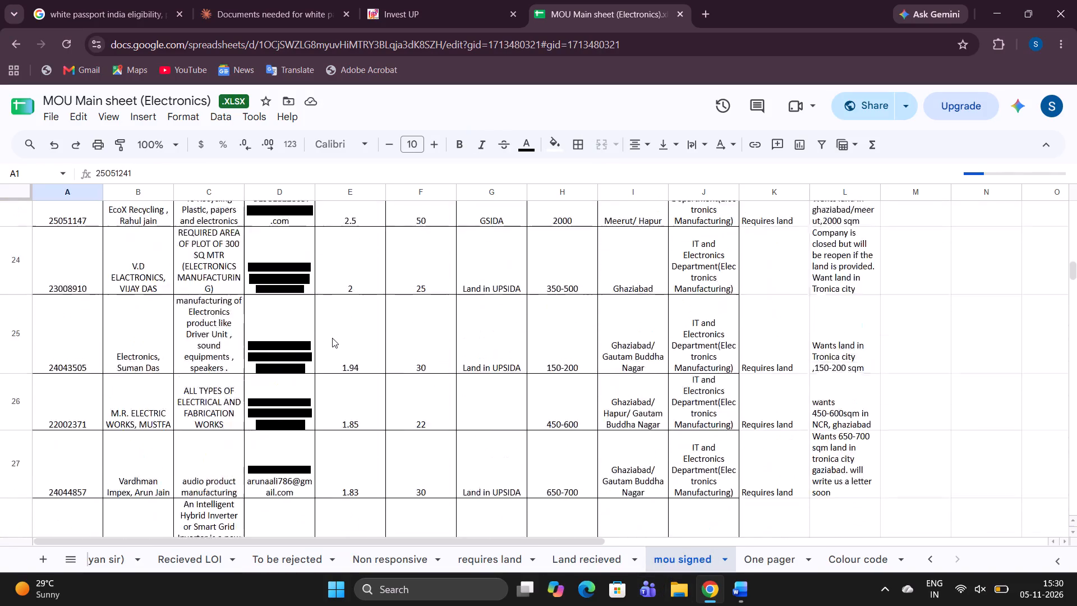
pyautogui.scroll(-3, 332, 338)
pyautogui.scroll(1, 332, 338)
pyautogui.scroll(-2, 332, 338)
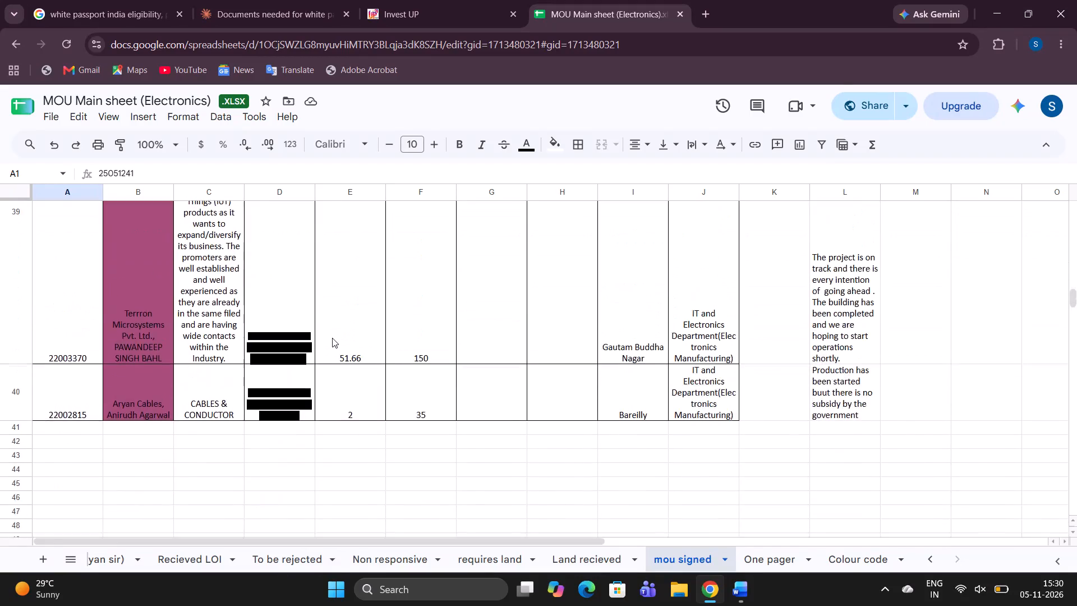
pyautogui.scroll(-1, 332, 338)
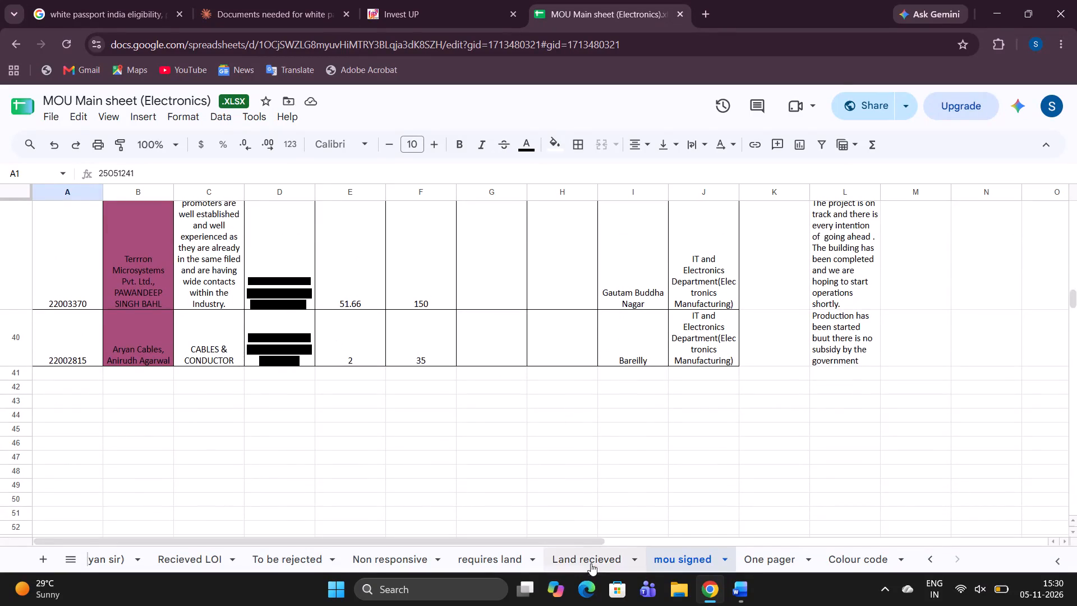
# Examine the Land recieved sheet down to the entry following Aryan Cables.
pyautogui.click(590, 566)
pyautogui.scroll(-6, 450, 504)
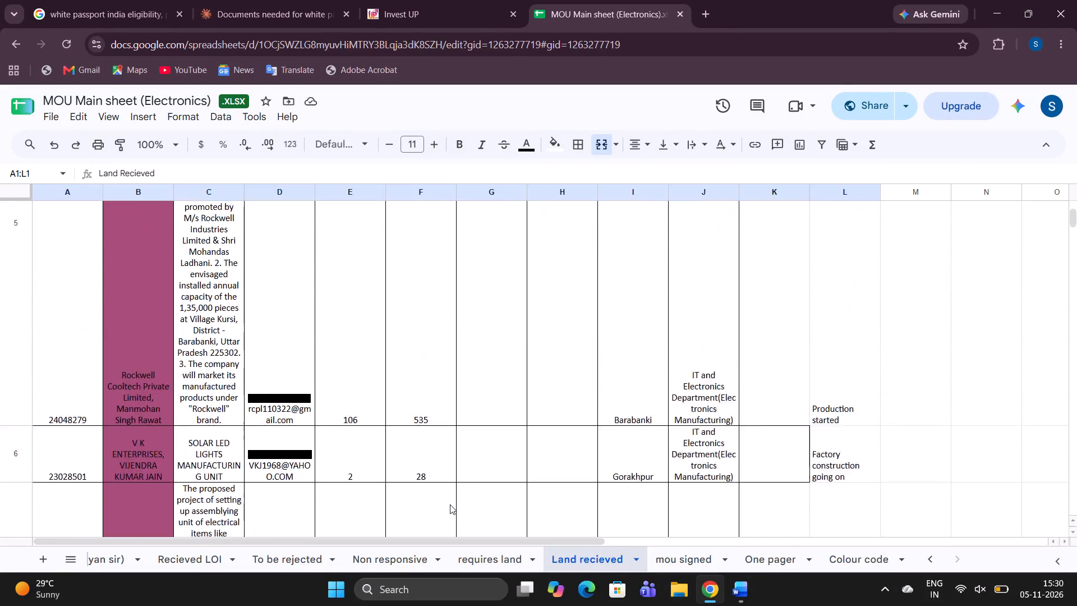
pyautogui.scroll(-3, 450, 504)
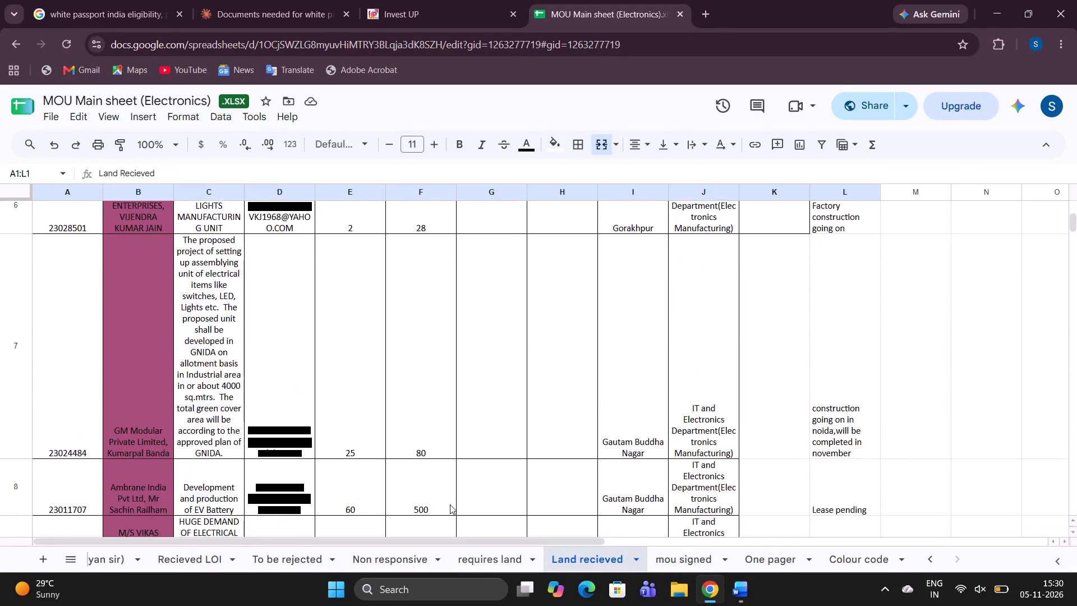
pyautogui.scroll(-3, 450, 504)
pyautogui.scroll(3, 450, 504)
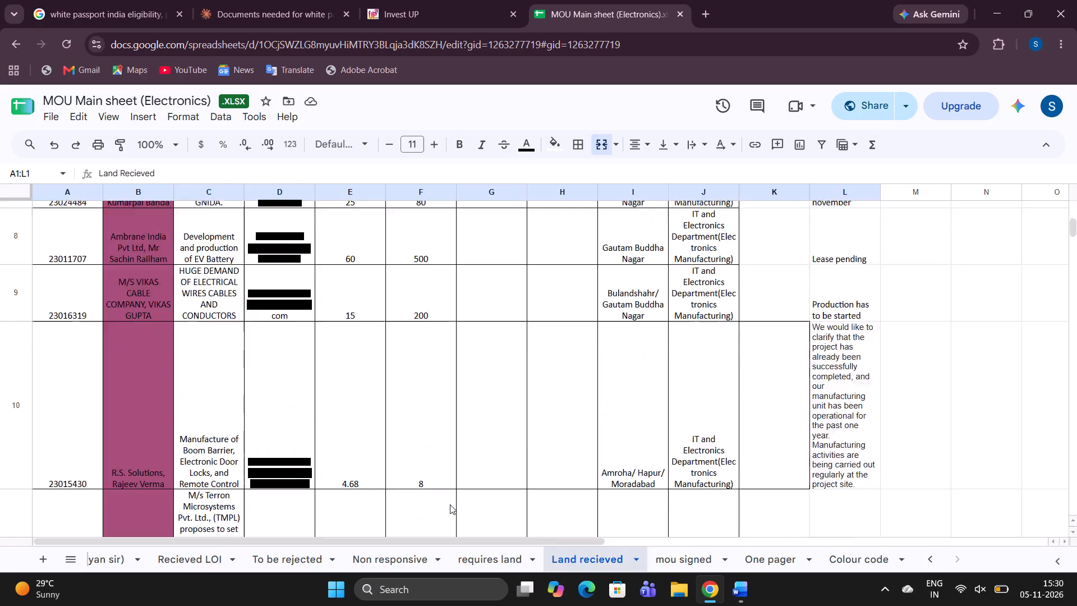
pyautogui.scroll(3, 450, 504)
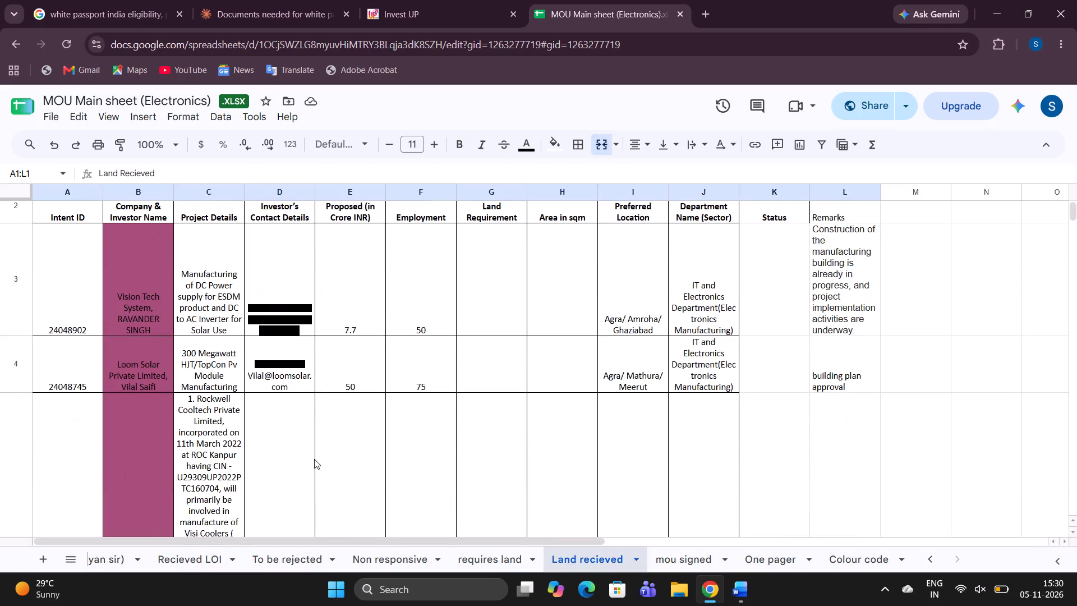
pyautogui.scroll(-6, 314, 459)
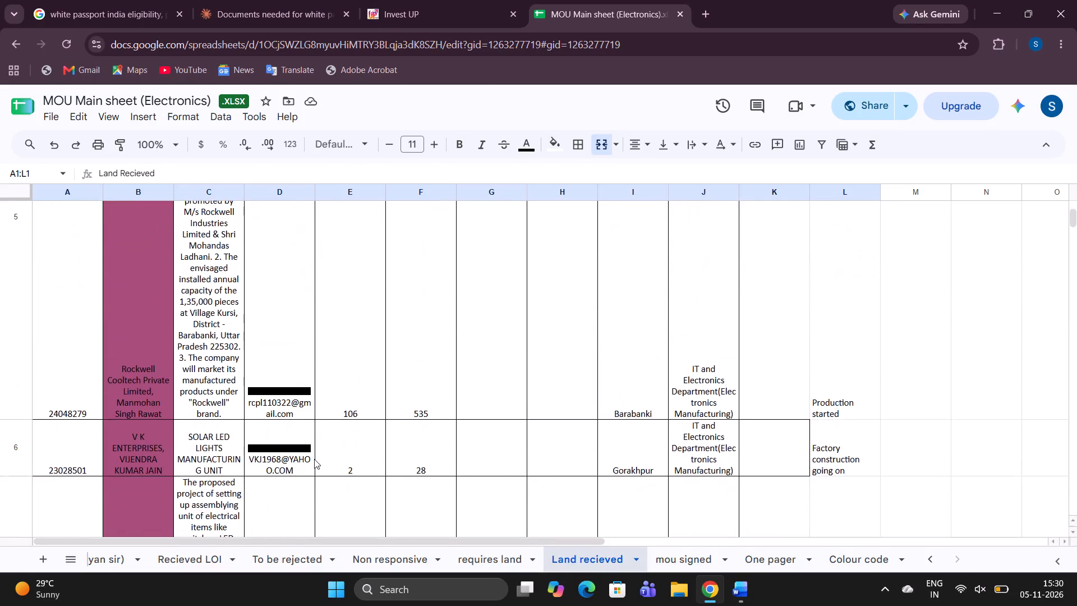
pyautogui.scroll(-4, 314, 459)
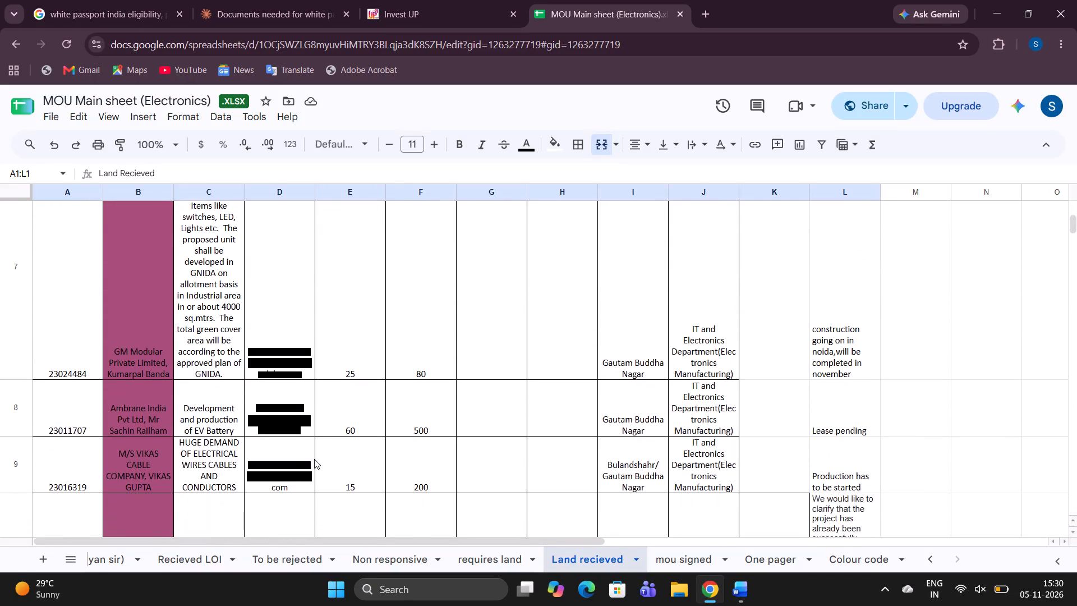
pyautogui.scroll(-4, 314, 459)
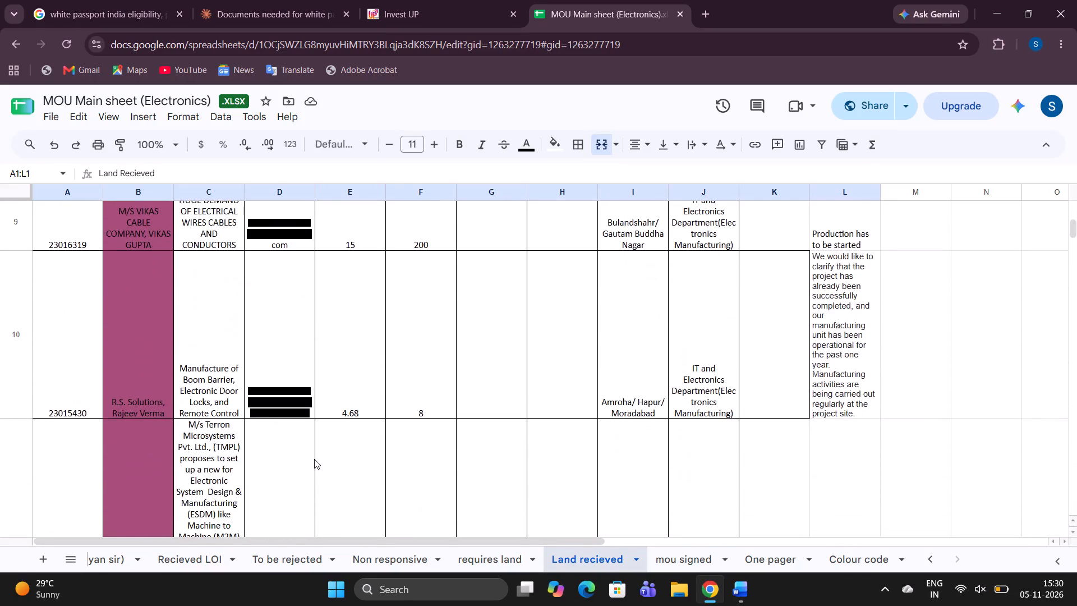
pyautogui.scroll(-4, 314, 459)
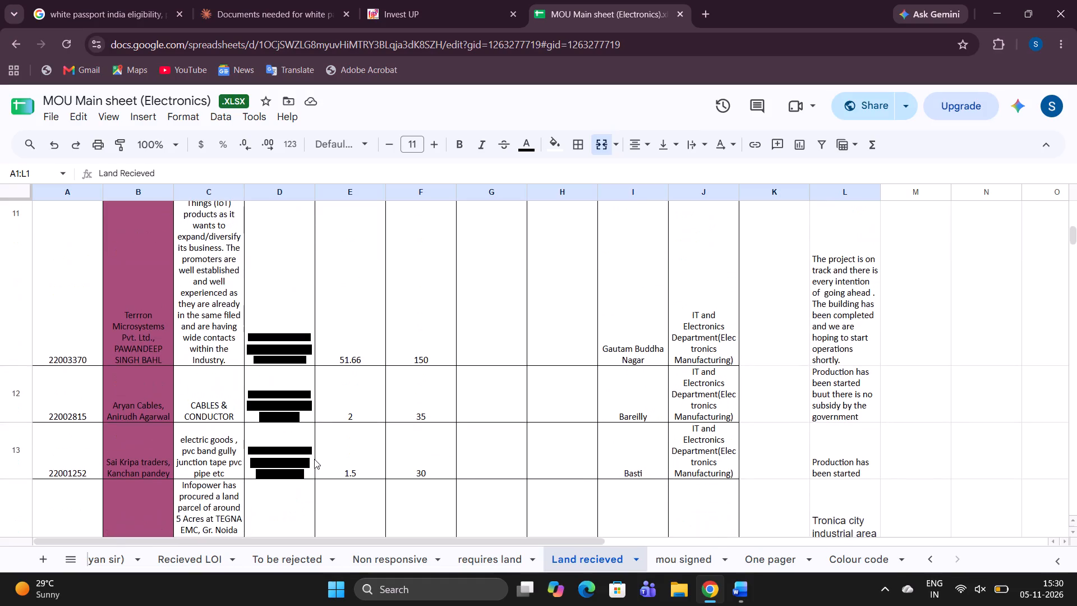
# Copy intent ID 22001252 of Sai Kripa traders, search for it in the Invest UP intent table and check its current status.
pyautogui.doubleClick(49, 460)
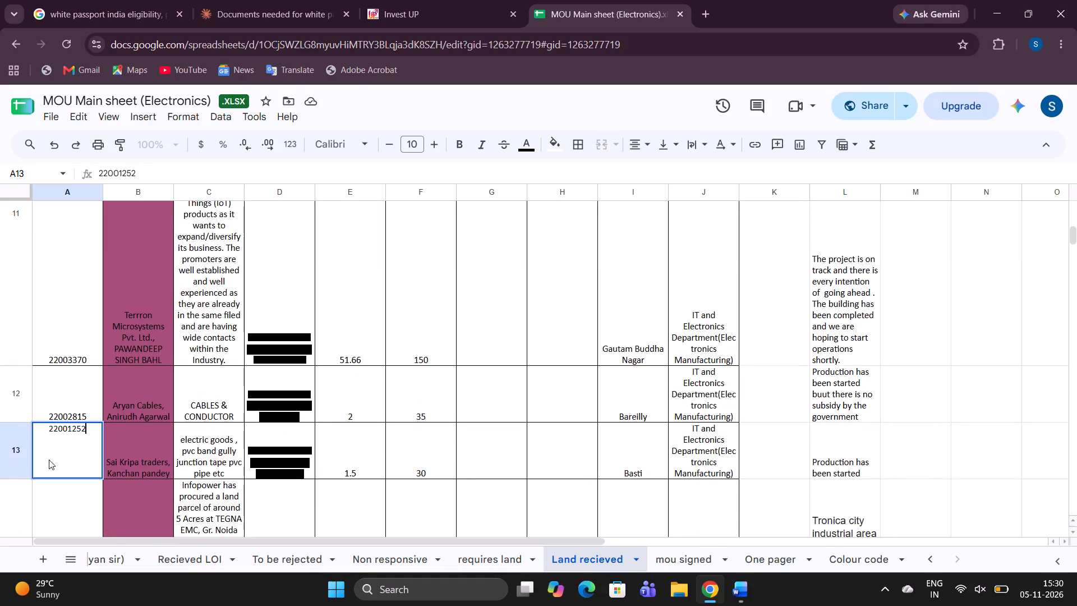
pyautogui.hotkey('ctrl', 'a')
pyautogui.hotkey('ctrl', 'c')
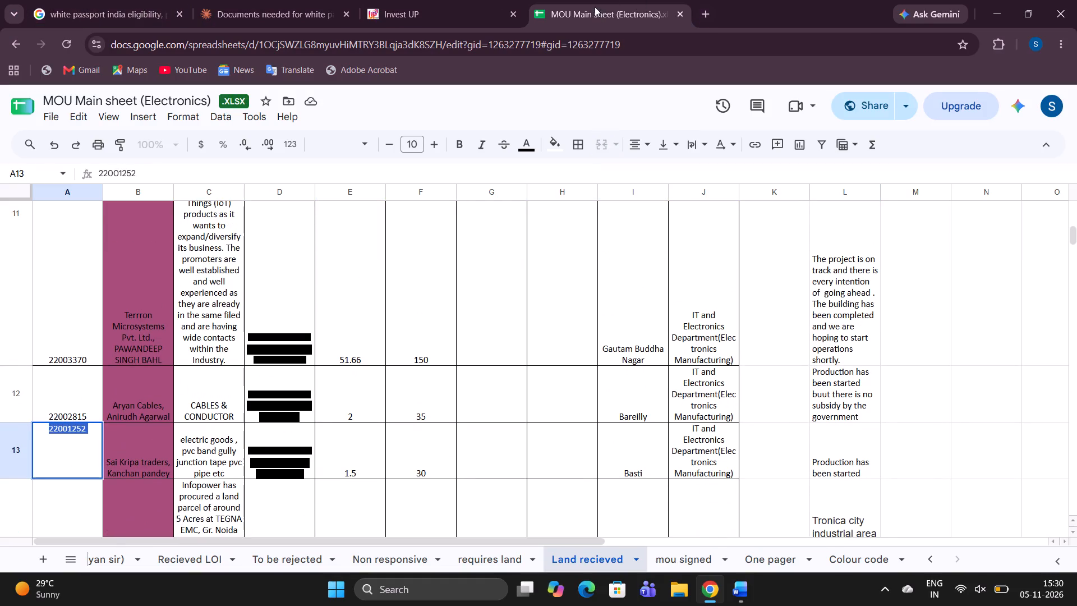
pyautogui.click(469, 7)
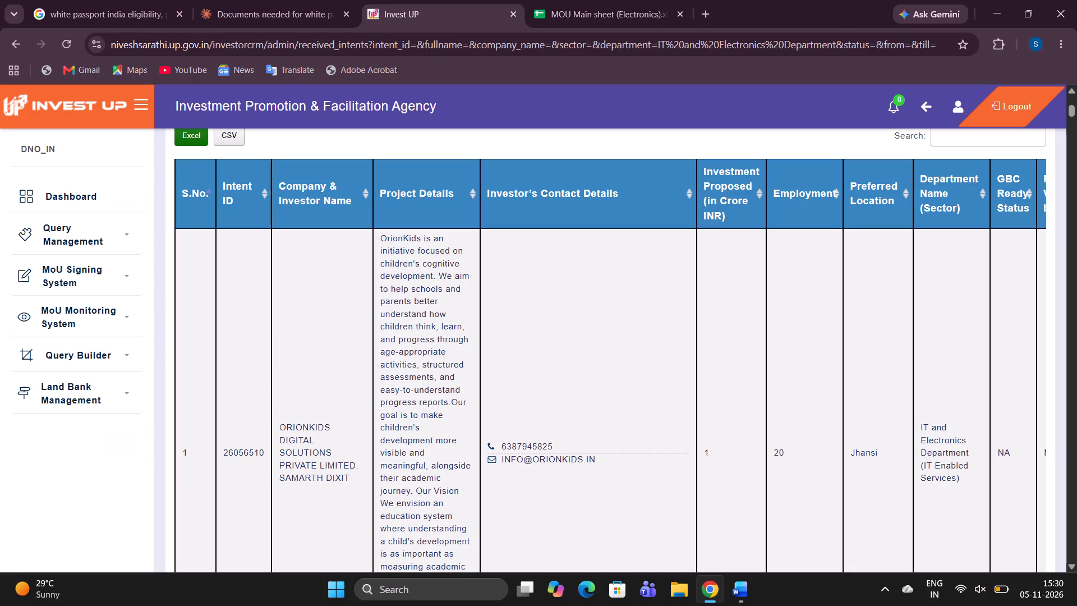
pyautogui.click(989, 144)
pyautogui.hotkey('ctrl', 'b')
pyautogui.hotkey('ctrl', 'v')
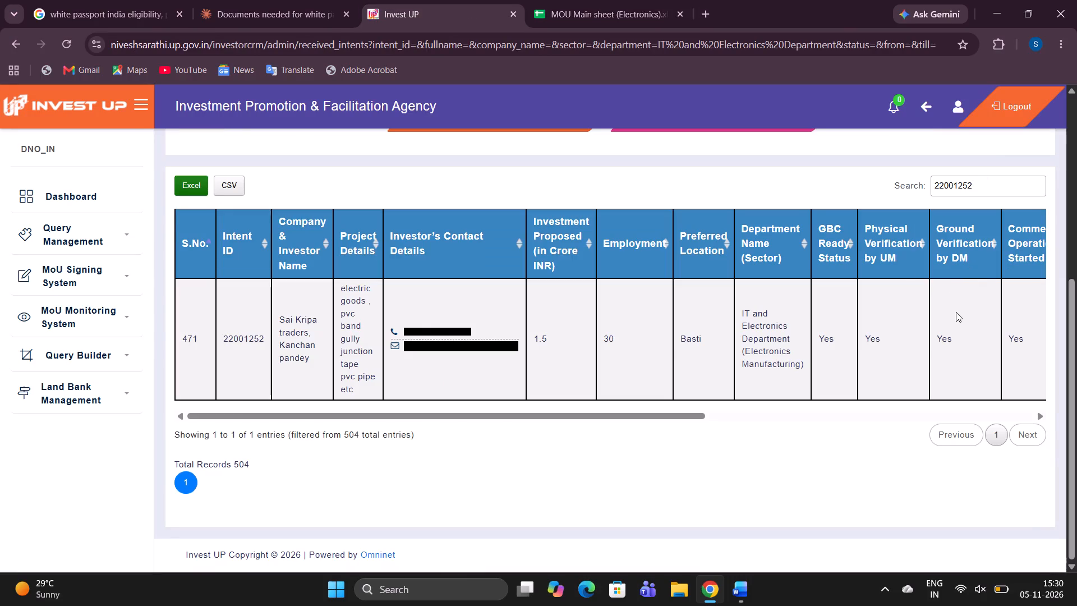
pyautogui.hscroll(-6, 956, 312)
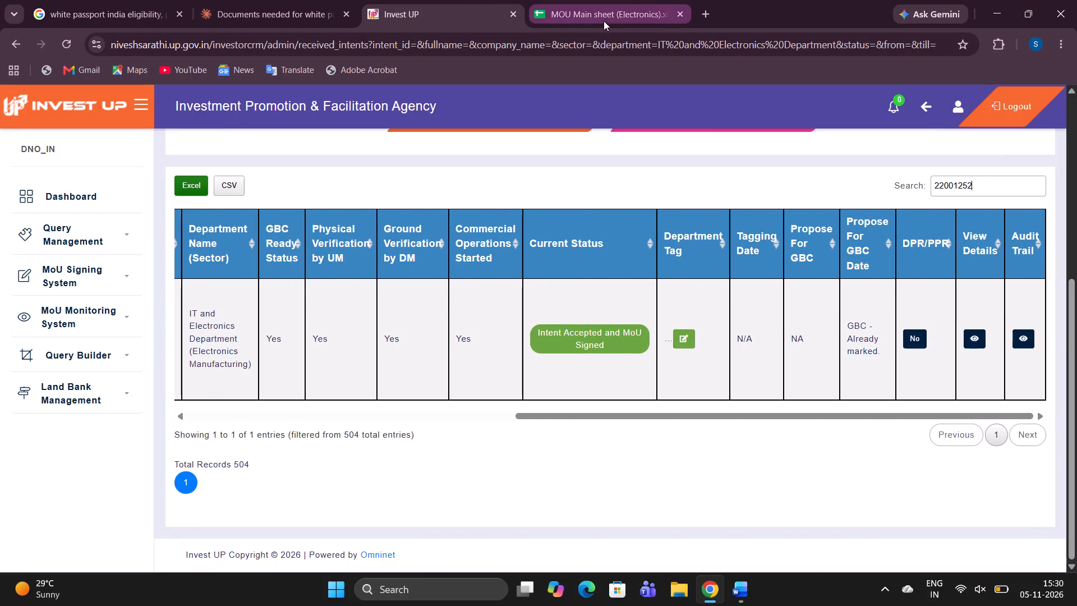
# Copy the Sai Kripa traders row, columns A to L, from Land recieved into row 41 of the mou signed sheet.
pyautogui.click(602, 17)
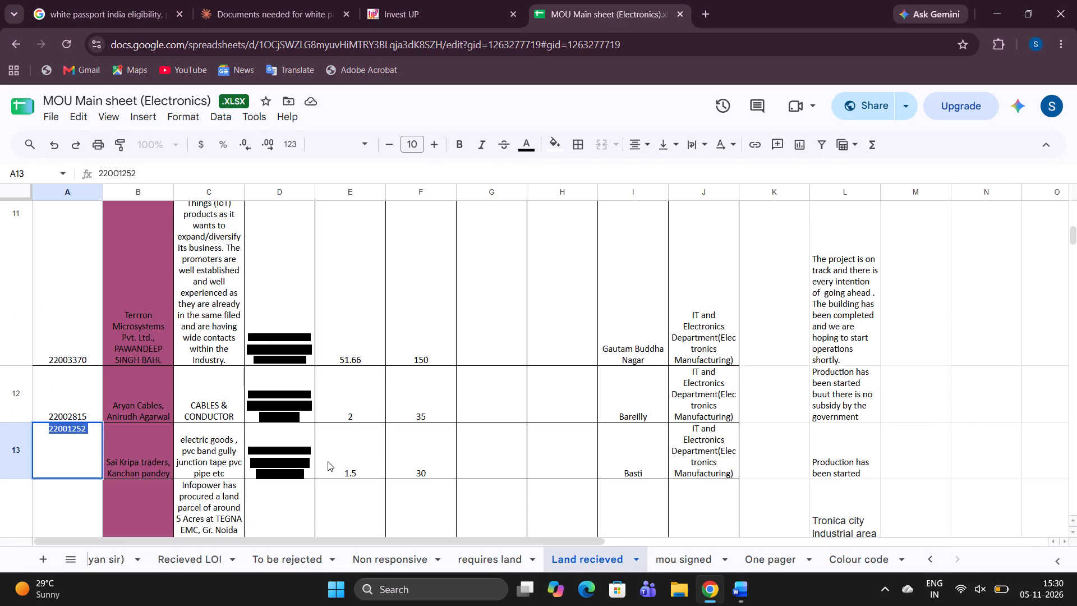
pyautogui.click(343, 458)
pyautogui.moveTo(67, 448); pyautogui.dragTo(776, 465)
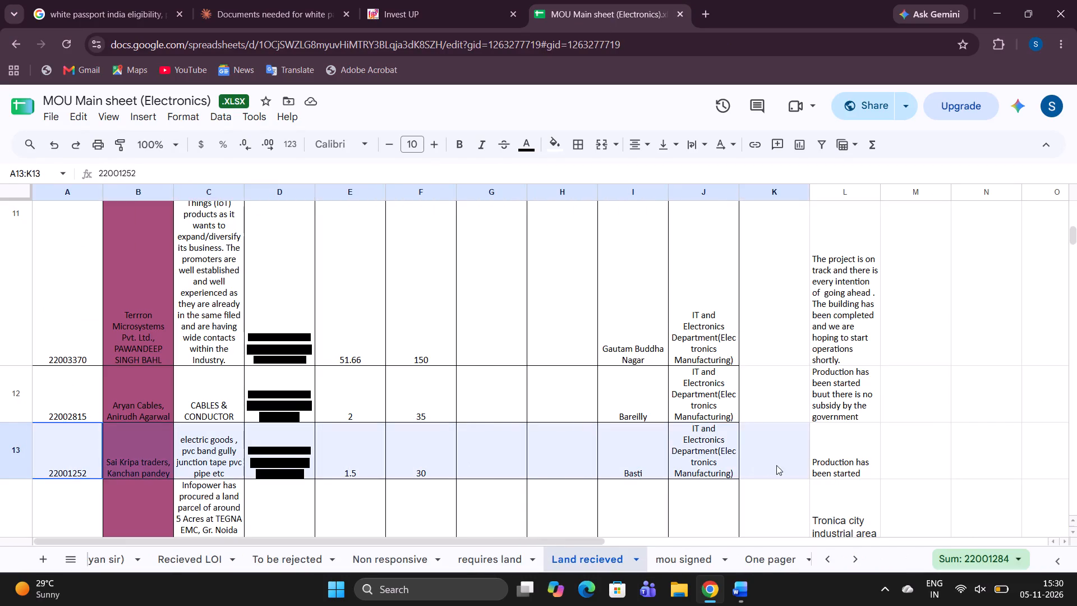
pyautogui.moveTo(776, 465); pyautogui.dragTo(838, 466)
pyautogui.hotkey('ctrl', 'c')
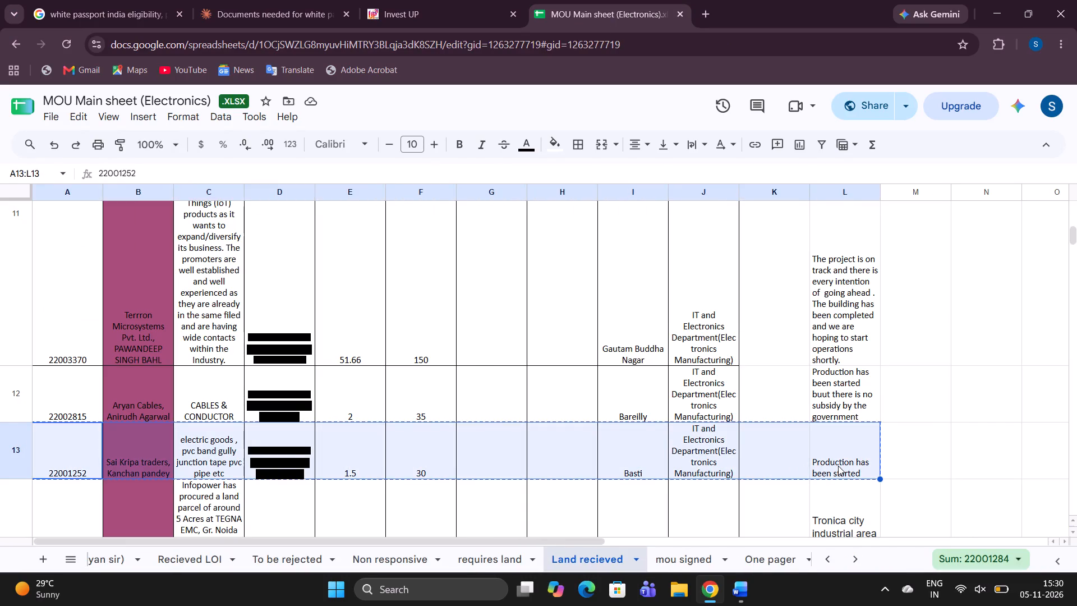
pyautogui.click(680, 570)
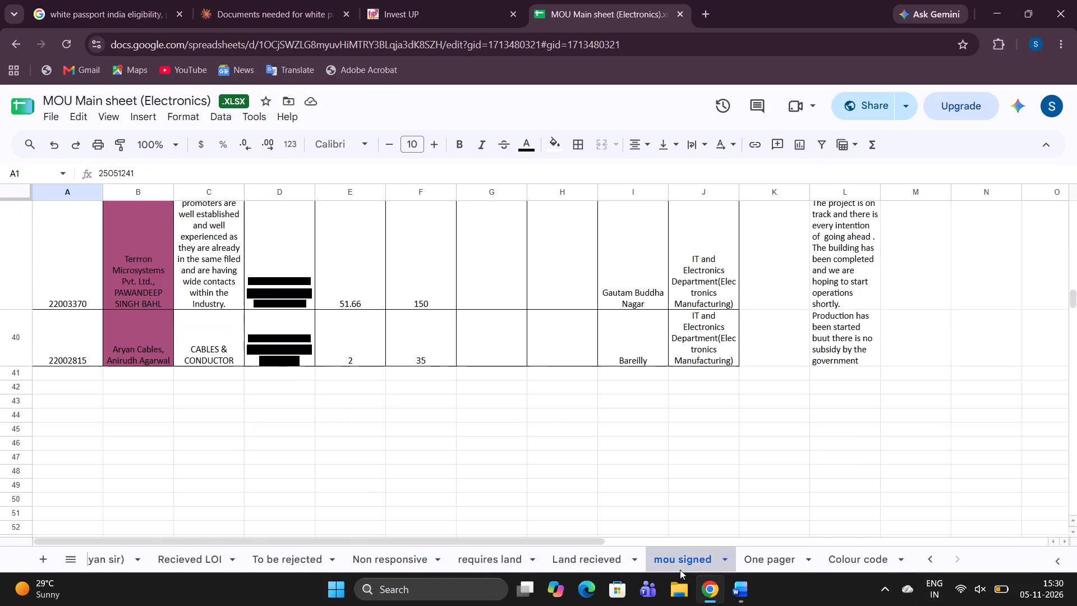
pyautogui.click(54, 379)
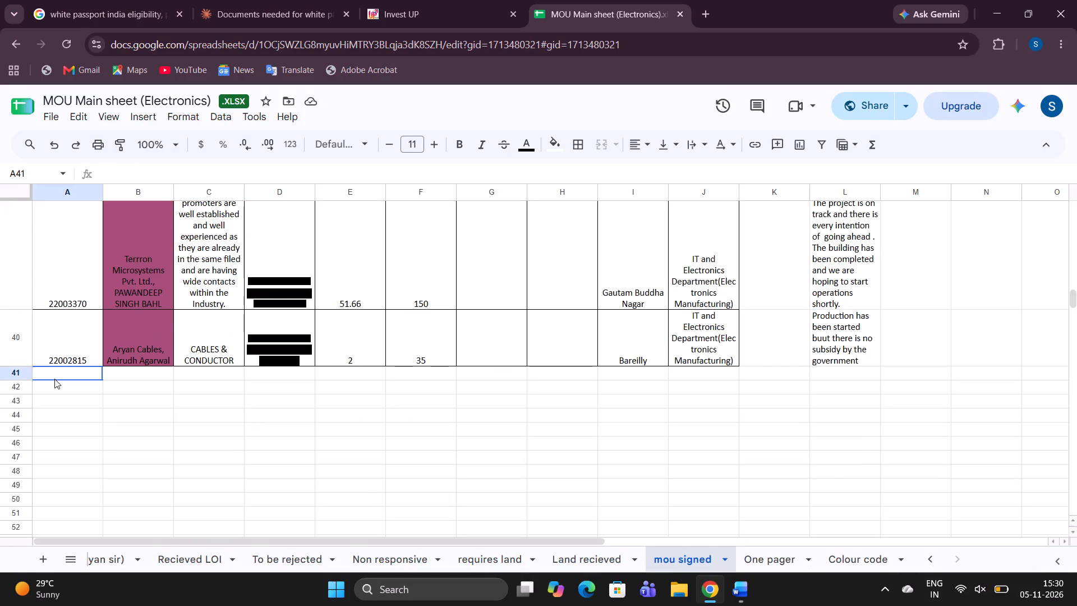
pyautogui.hotkey('ctrl', 'v')
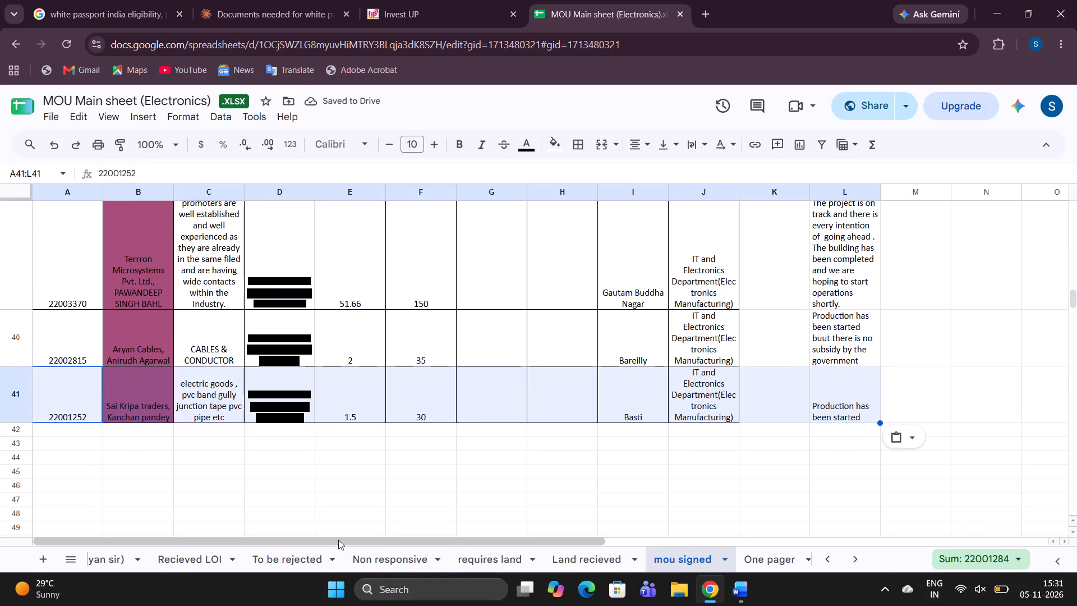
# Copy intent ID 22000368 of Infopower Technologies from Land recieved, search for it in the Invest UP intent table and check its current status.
pyautogui.click(587, 567)
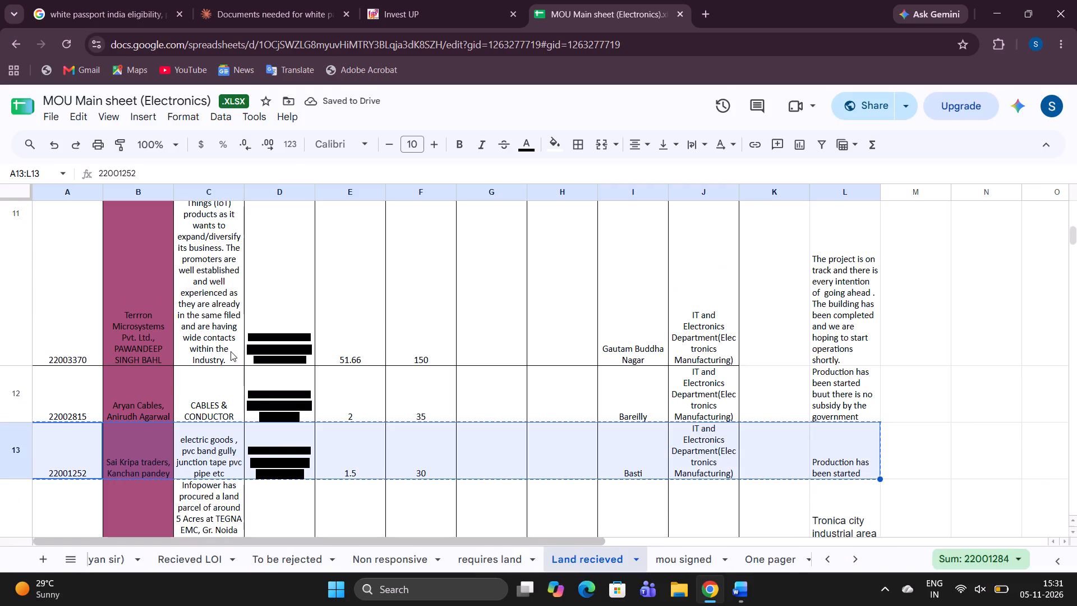
pyautogui.click(254, 392)
pyautogui.scroll(-2, 254, 392)
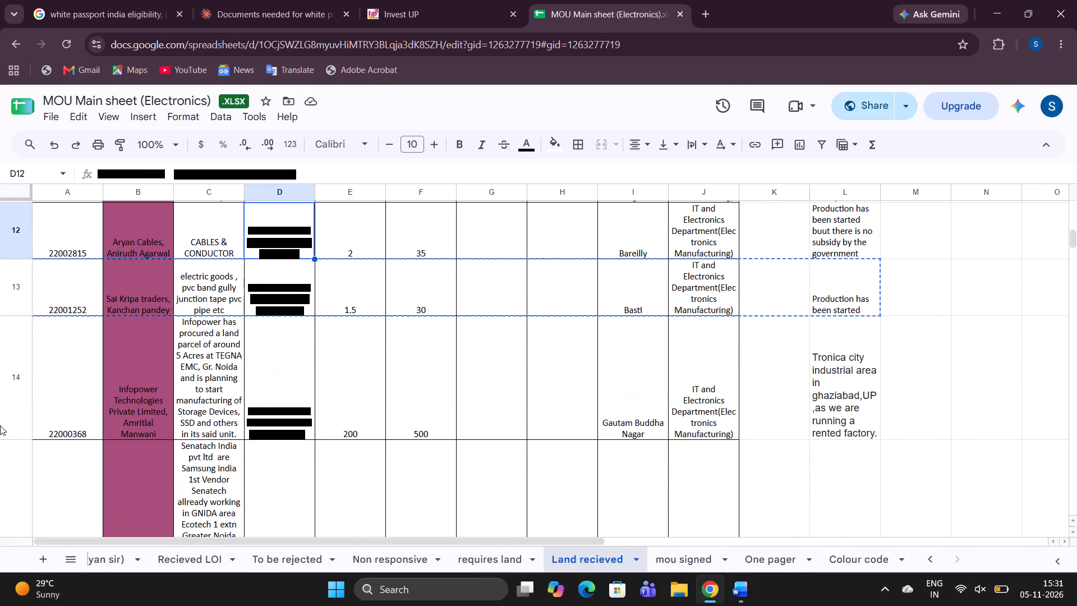
pyautogui.doubleClick(59, 415)
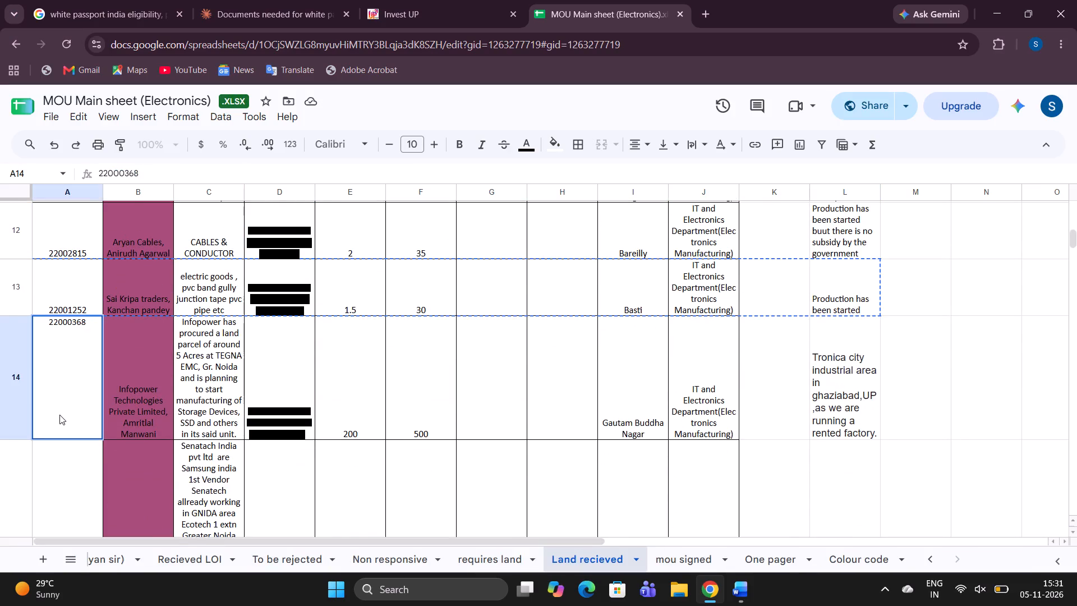
pyautogui.hotkey('ctrl', 'a')
pyautogui.hotkey('ctrl', 'c')
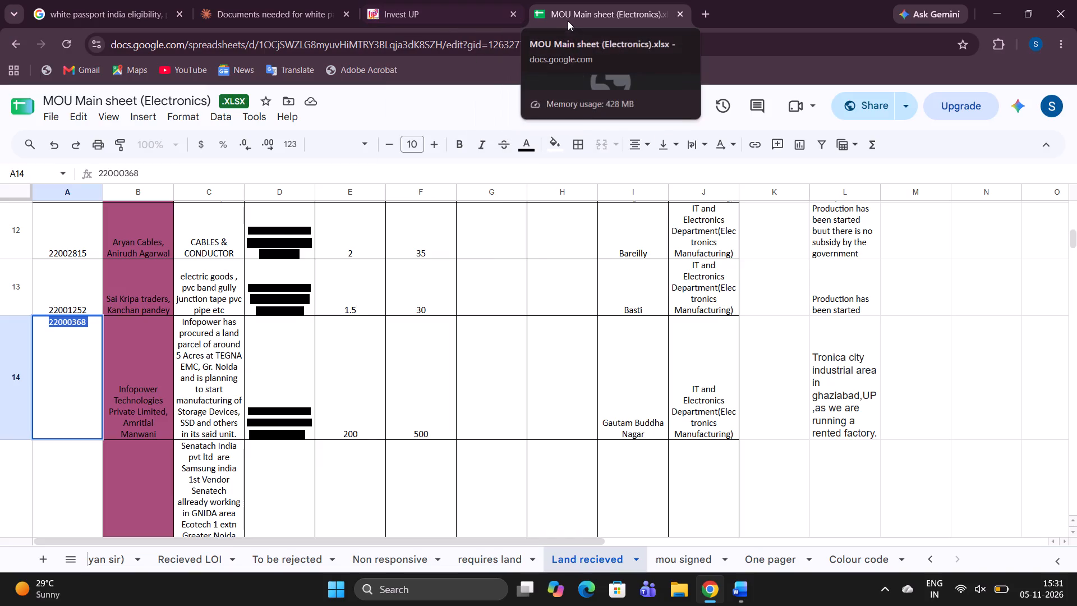
pyautogui.click(467, 12)
pyautogui.moveTo(989, 184); pyautogui.dragTo(913, 177)
pyautogui.press('BackSpace')
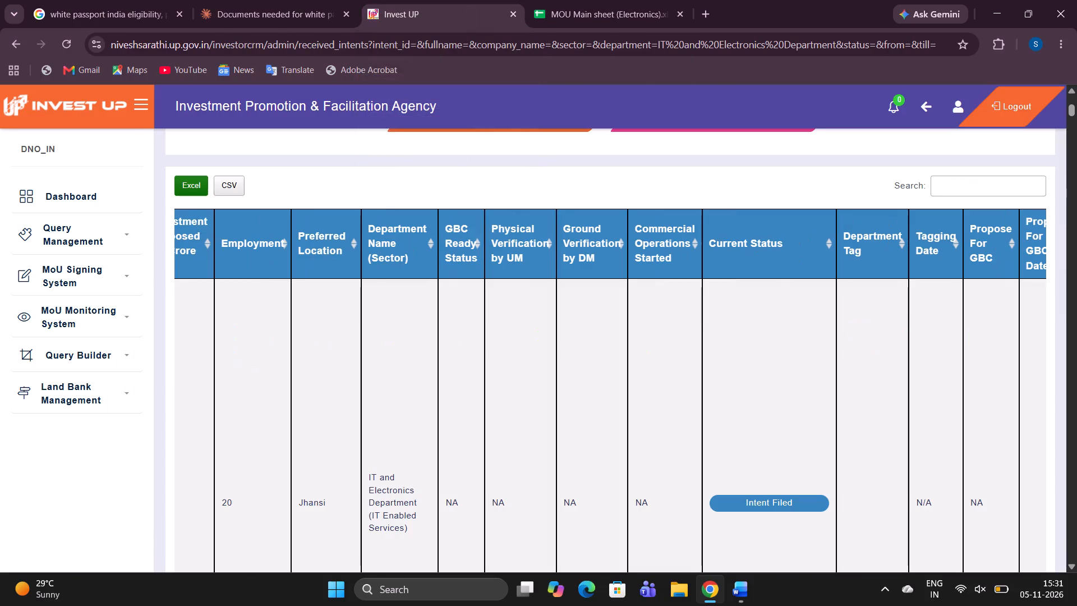
pyautogui.hotkey('ctrl', 'v')
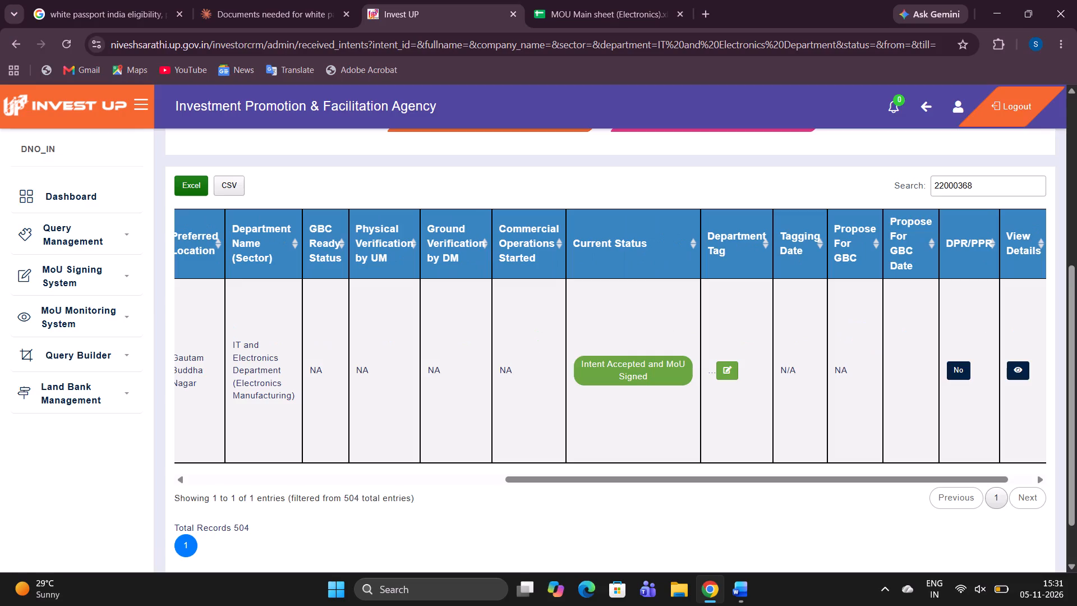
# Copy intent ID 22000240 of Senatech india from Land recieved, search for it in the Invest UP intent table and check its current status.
pyautogui.click(573, 12)
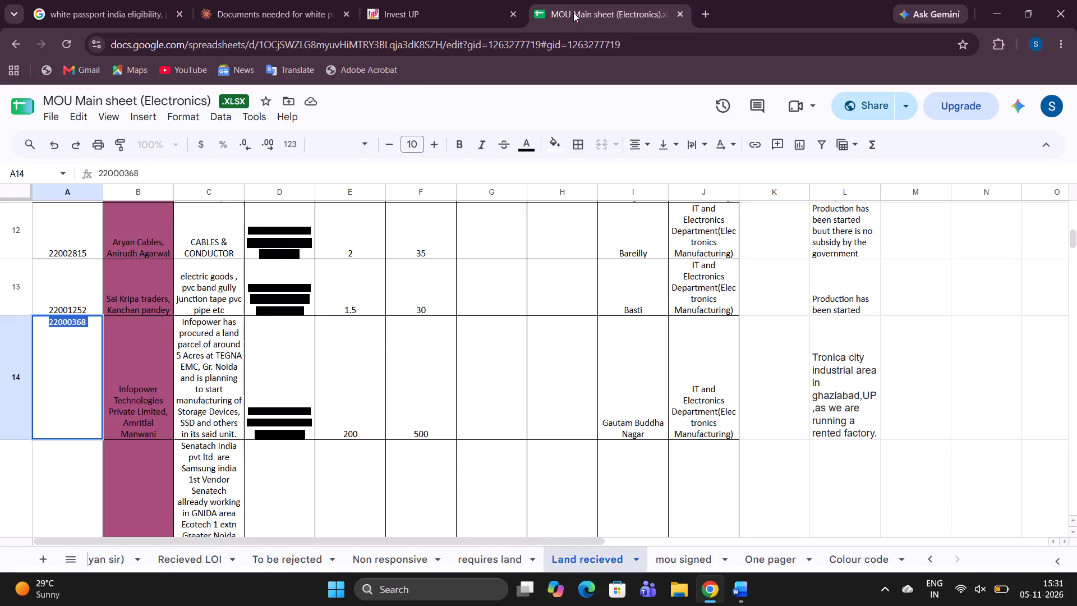
pyautogui.click(130, 384)
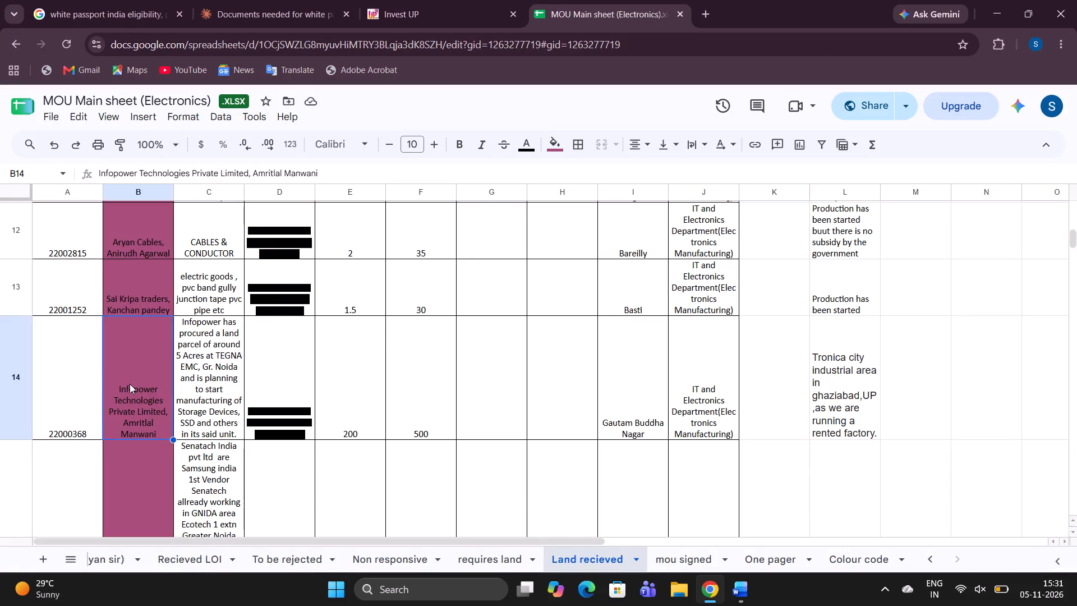
pyautogui.scroll(-1, 88, 378)
pyautogui.click(65, 406)
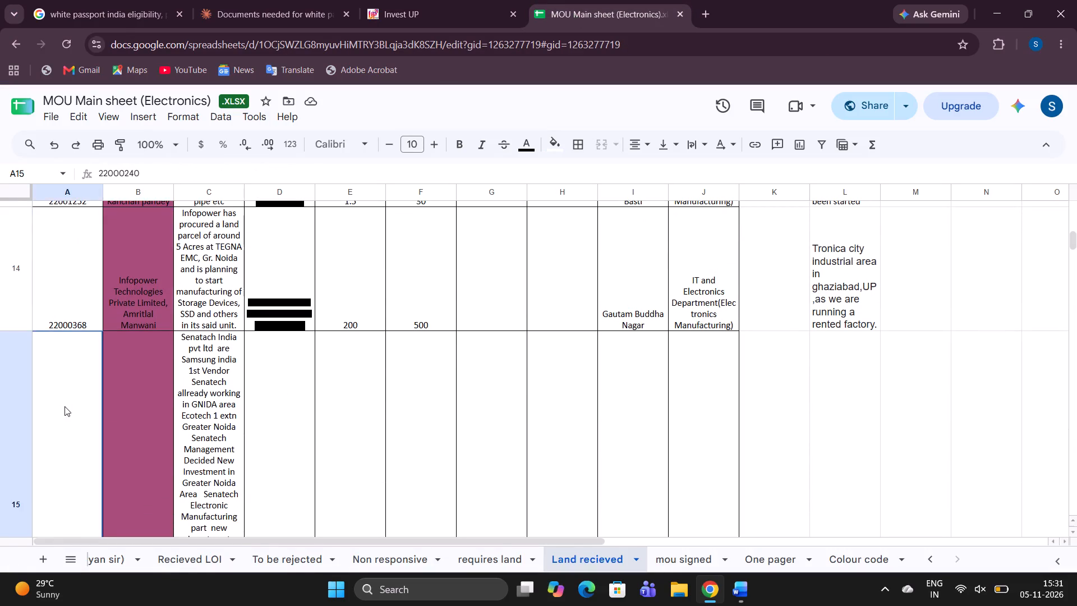
pyautogui.scroll(-2, 65, 406)
pyautogui.doubleClick(65, 406)
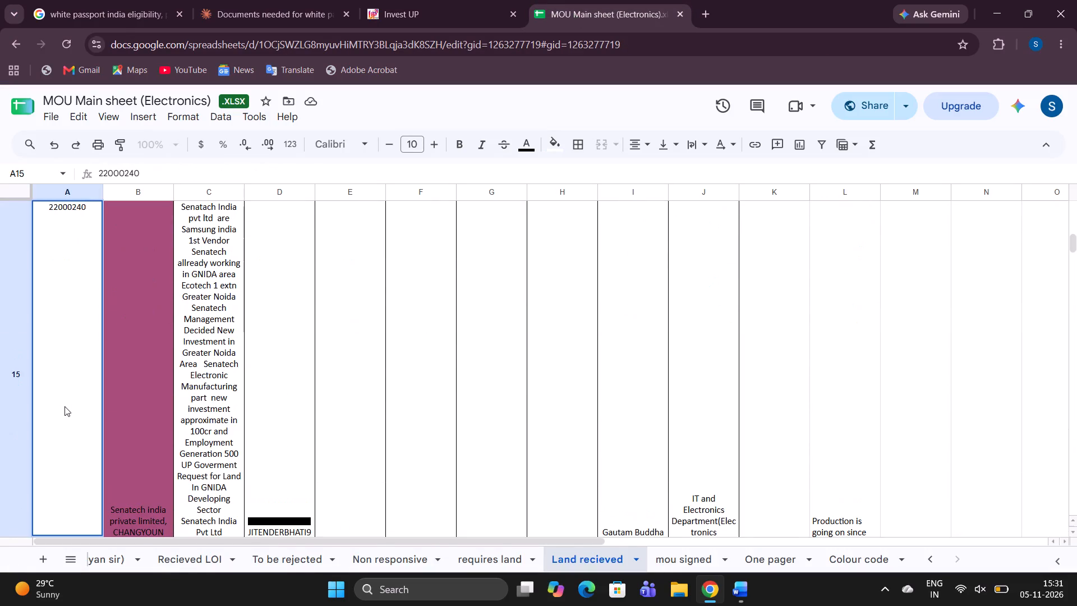
pyautogui.hotkey('ctrl', 'a')
pyautogui.keyDown('ctrl'); pyautogui.click(65, 406); pyautogui.keyUp('ctrl')
pyautogui.hotkey('ctrl', 'a')
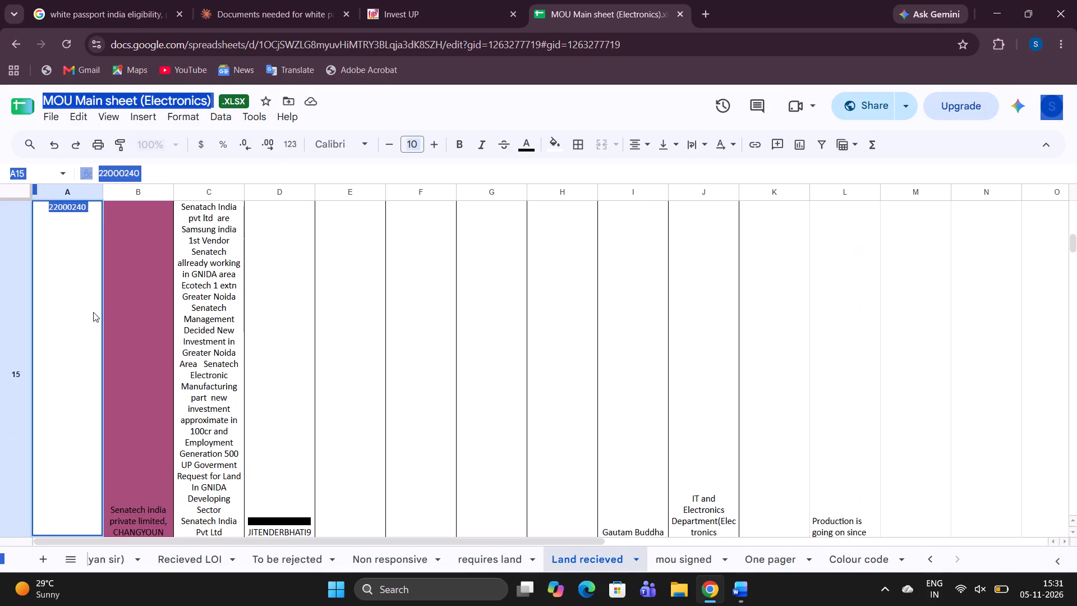
pyautogui.doubleClick(93, 312)
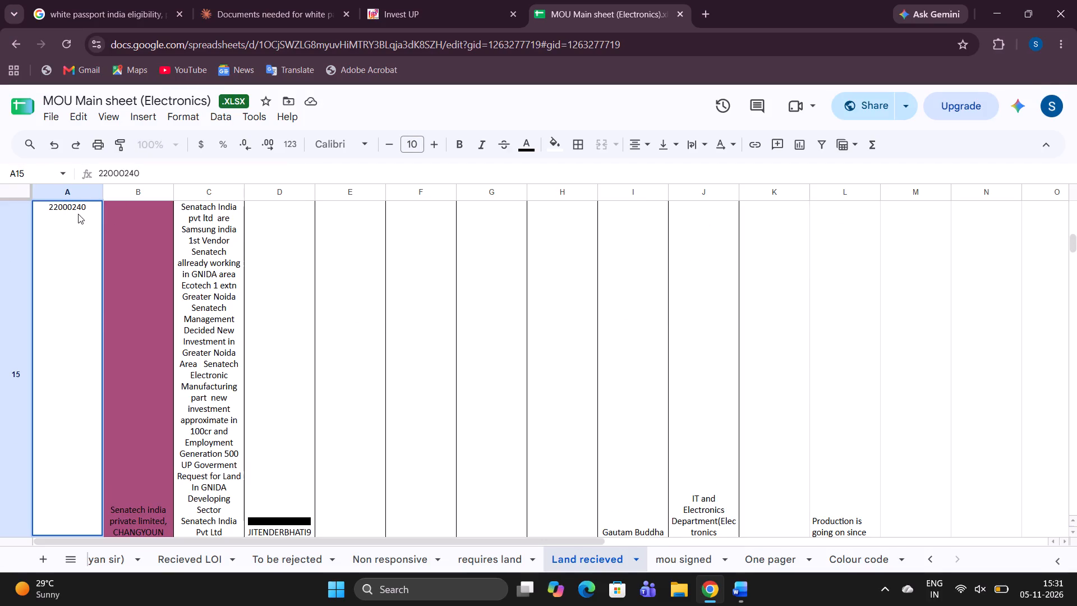
pyautogui.doubleClick(78, 214)
pyautogui.doubleClick(81, 208)
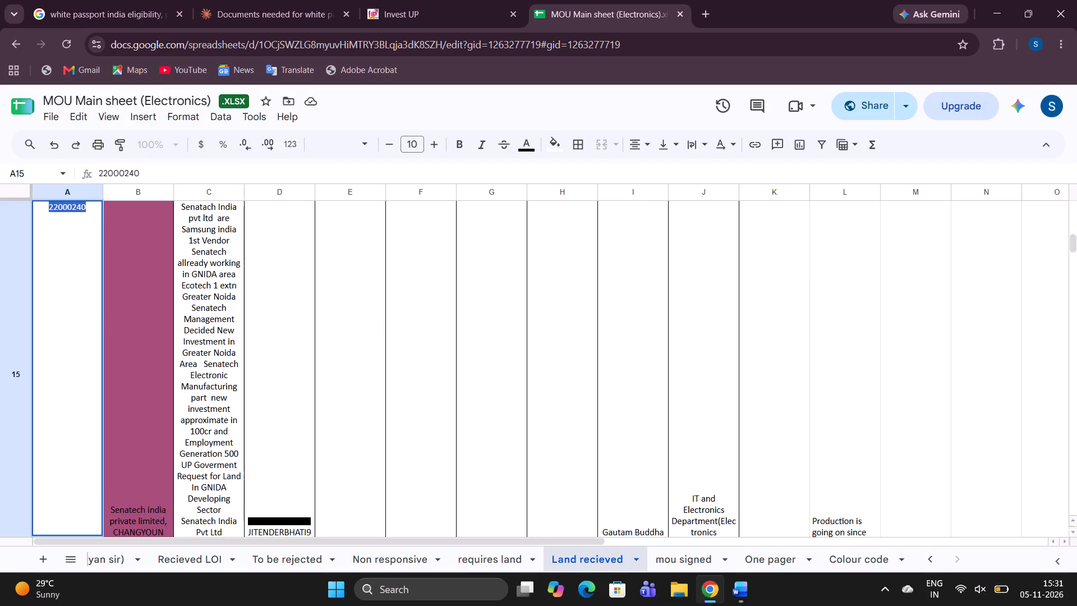
pyautogui.hotkey('ctrl', 'c')
pyautogui.click(446, 8)
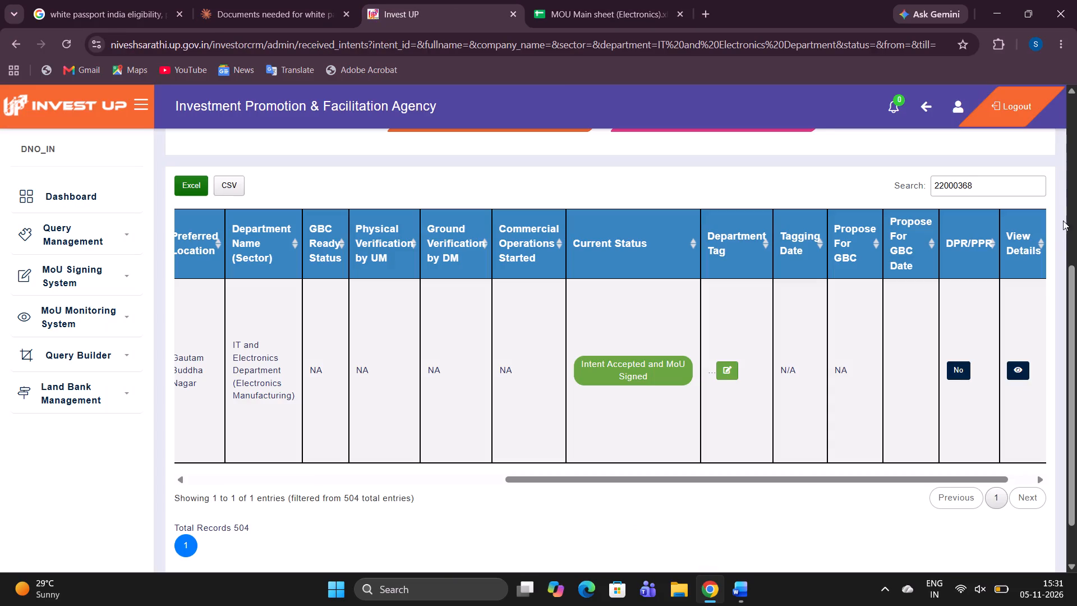
pyautogui.moveTo(1003, 192); pyautogui.dragTo(888, 186)
pyautogui.press('BackSpace')
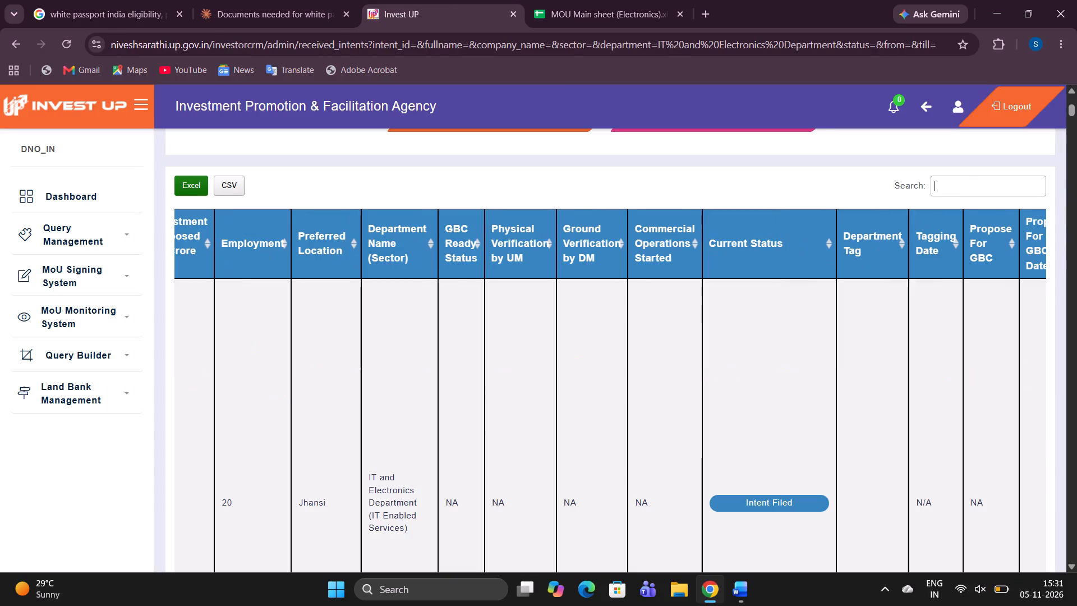
pyautogui.hotkey('ctrl', 'v')
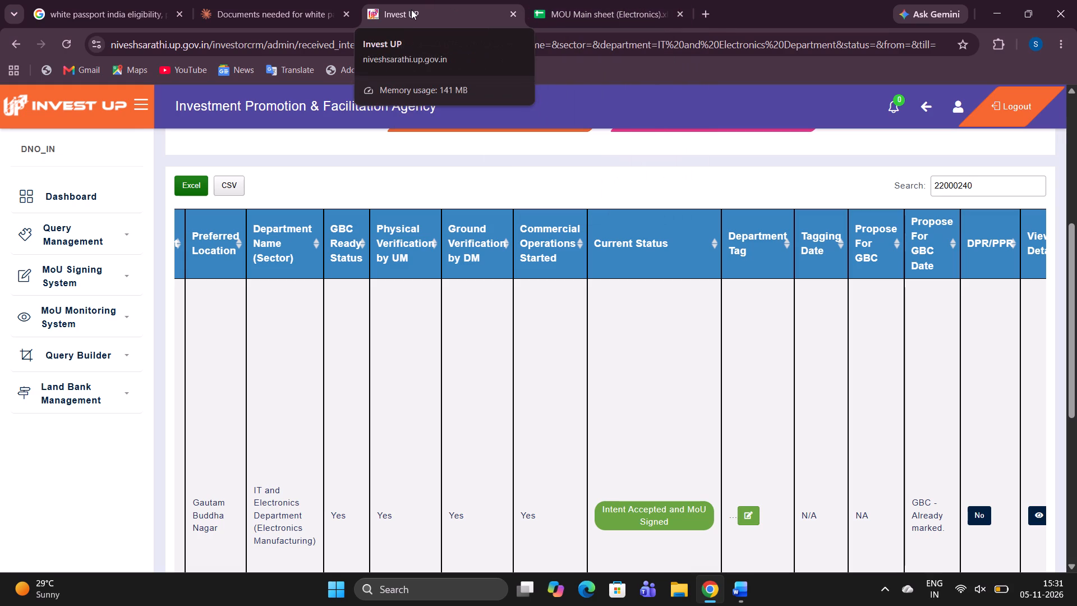
pyautogui.click(411, 10)
# Copy the Infopower Technologies and Senatech india rows, columns A to L, from Land recieved into rows 42 and 43 of the mou signed sheet.
pyautogui.click(555, 7)
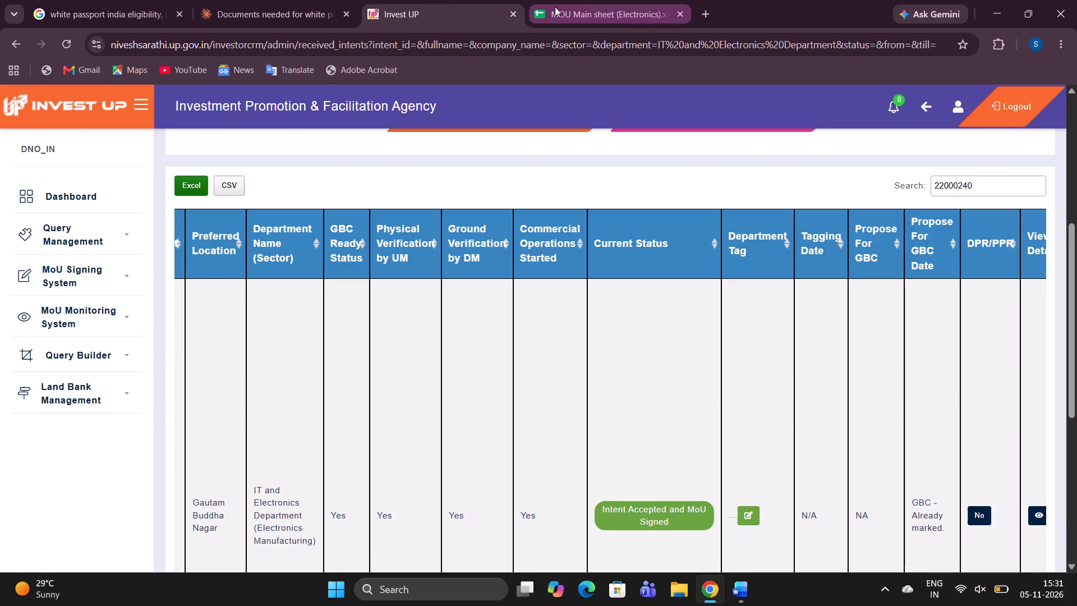
pyautogui.click(275, 352)
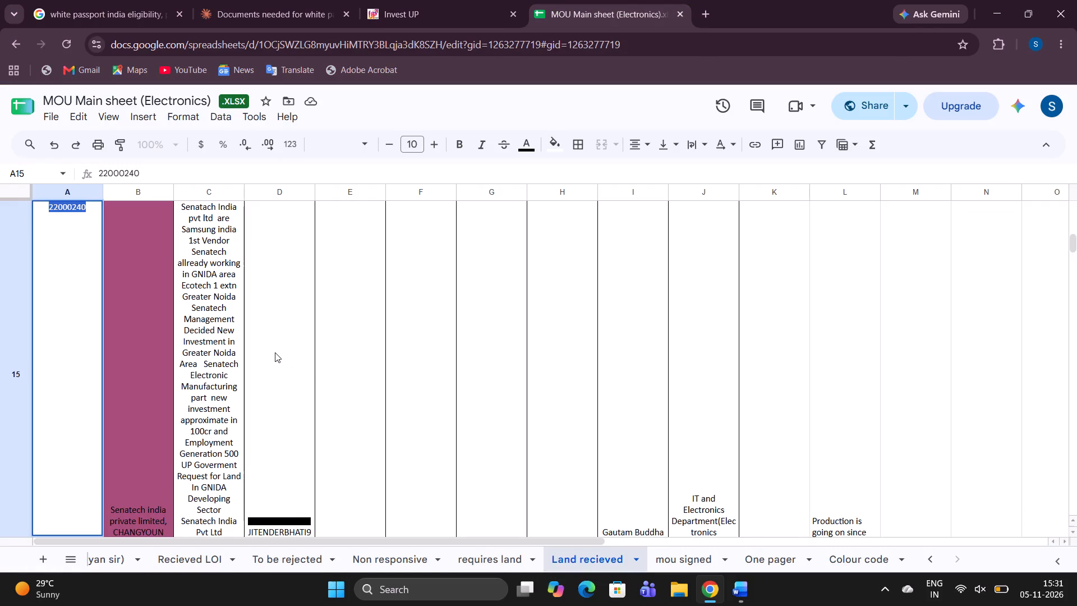
pyautogui.scroll(3, 275, 352)
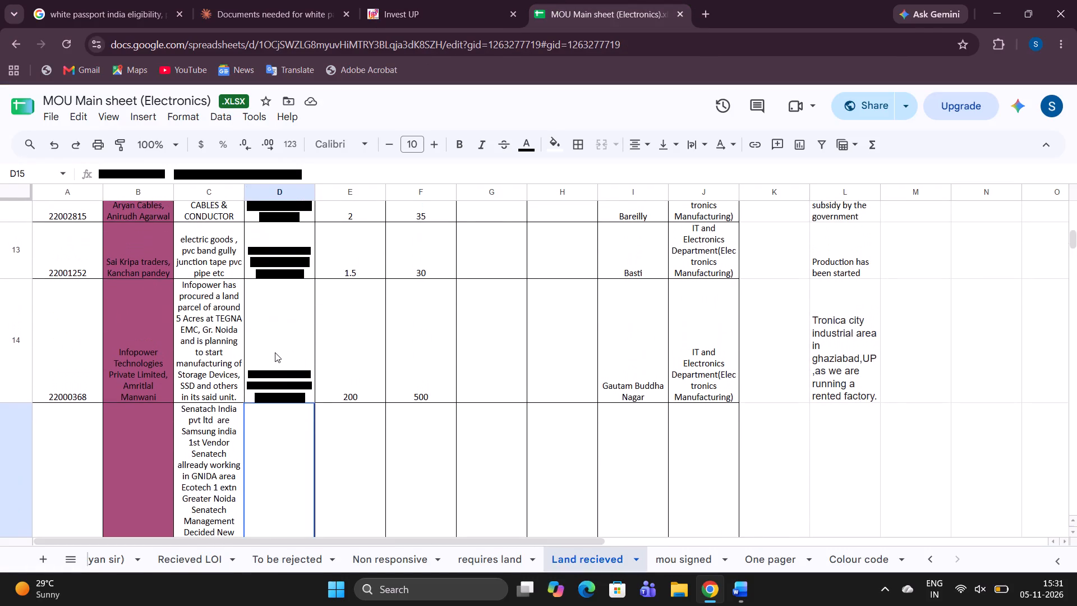
pyautogui.moveTo(58, 362); pyautogui.dragTo(368, 421)
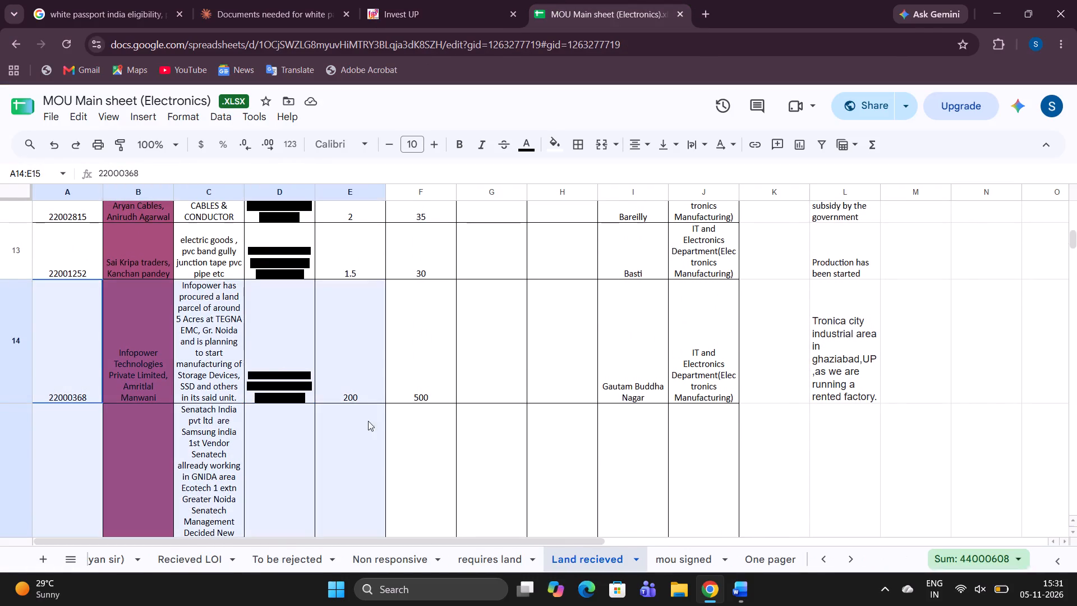
pyautogui.moveTo(368, 421); pyautogui.dragTo(680, 387)
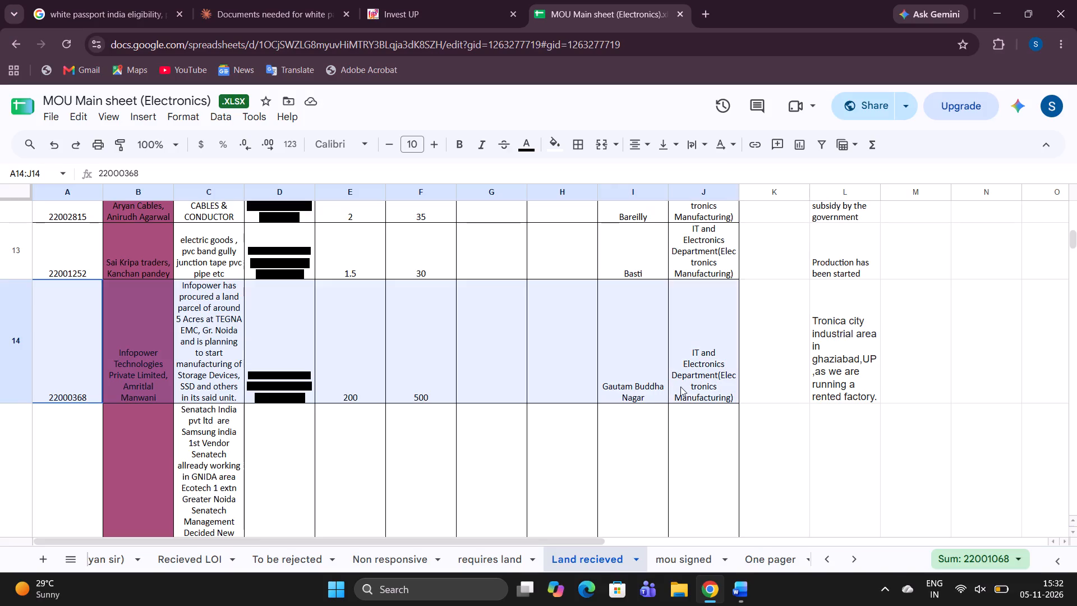
pyautogui.moveTo(680, 387); pyautogui.dragTo(818, 408)
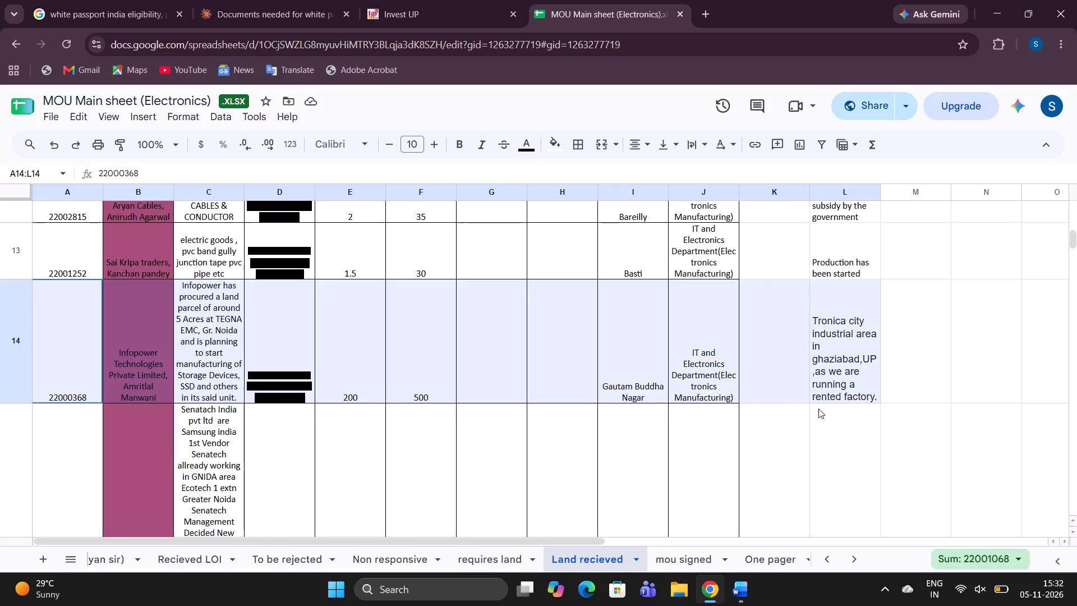
pyautogui.moveTo(818, 408); pyautogui.dragTo(815, 426)
pyautogui.scroll(-2, 815, 426)
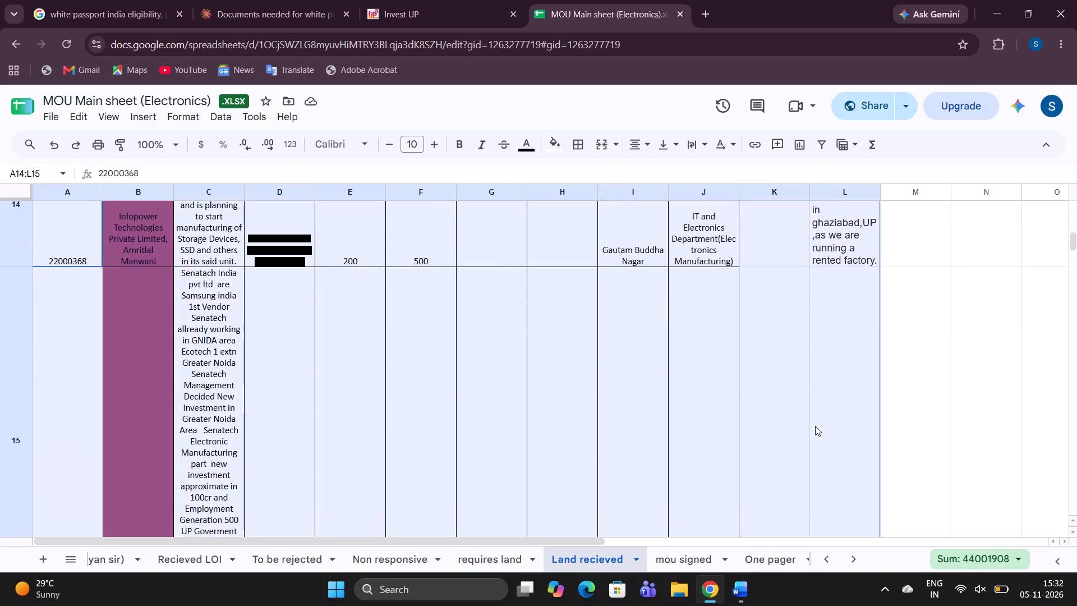
pyautogui.scroll(-1, 815, 426)
pyautogui.hotkey('ctrl', 'c')
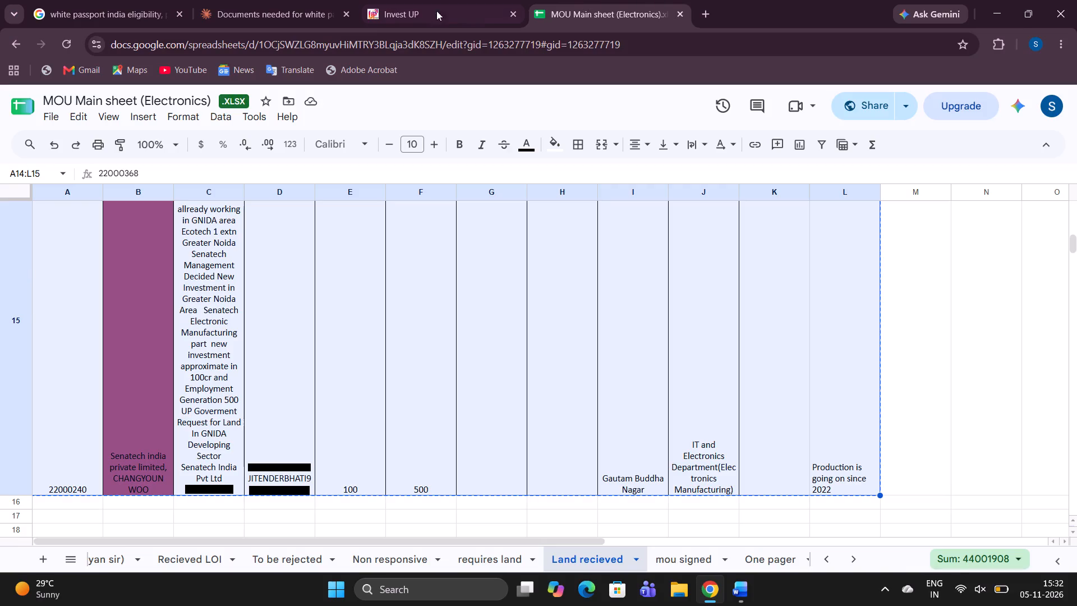
pyautogui.click(691, 560)
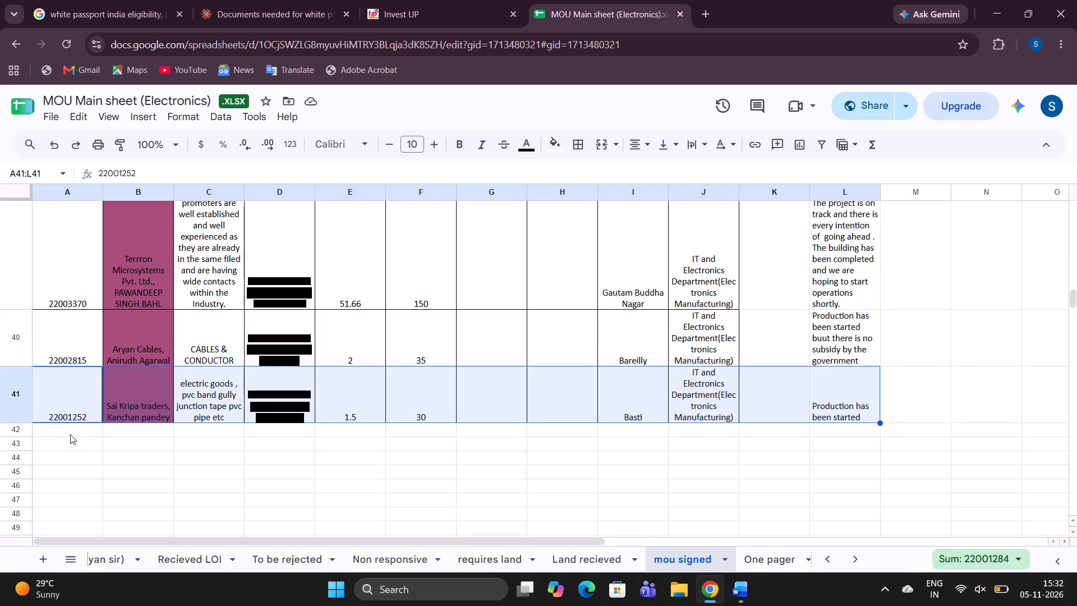
pyautogui.click(71, 429)
pyautogui.hotkey('ctrl', 'v')
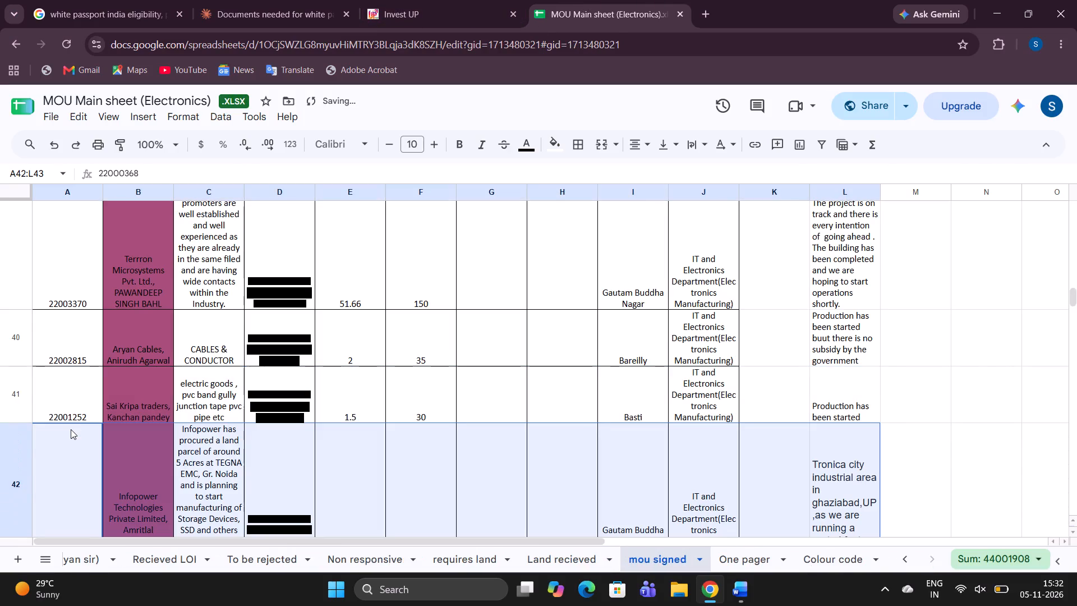
pyautogui.scroll(-2, 71, 429)
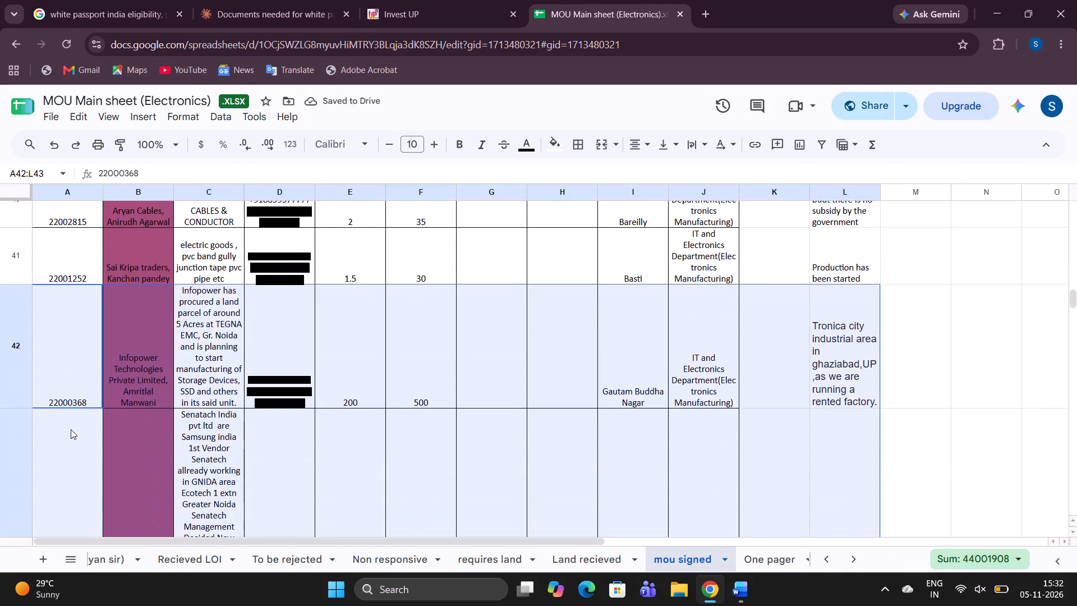
pyautogui.scroll(-2, 71, 429)
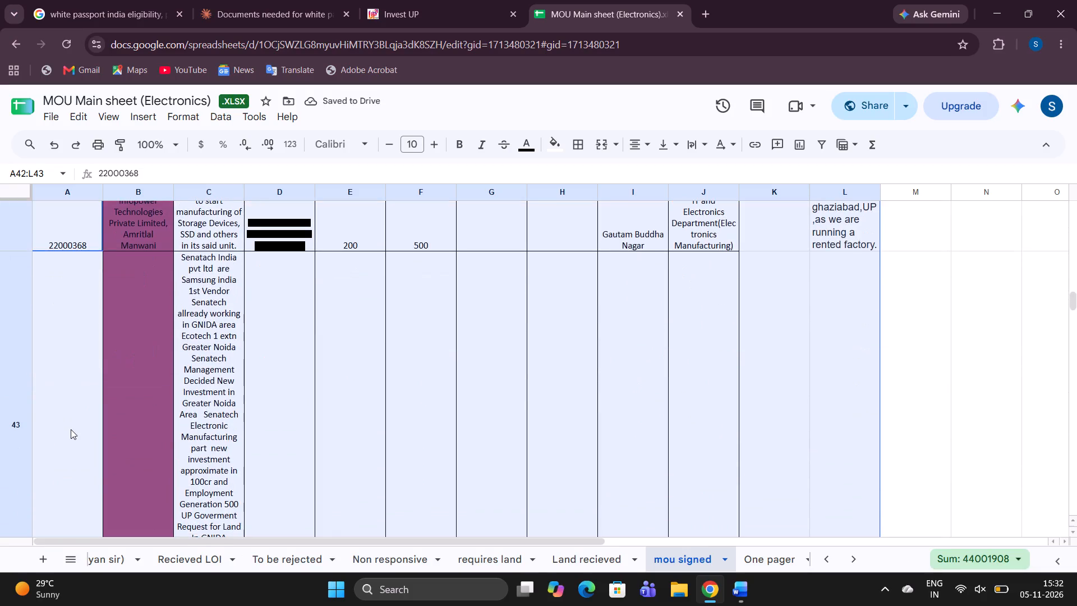
pyautogui.scroll(-2, 71, 429)
pyautogui.click(58, 447)
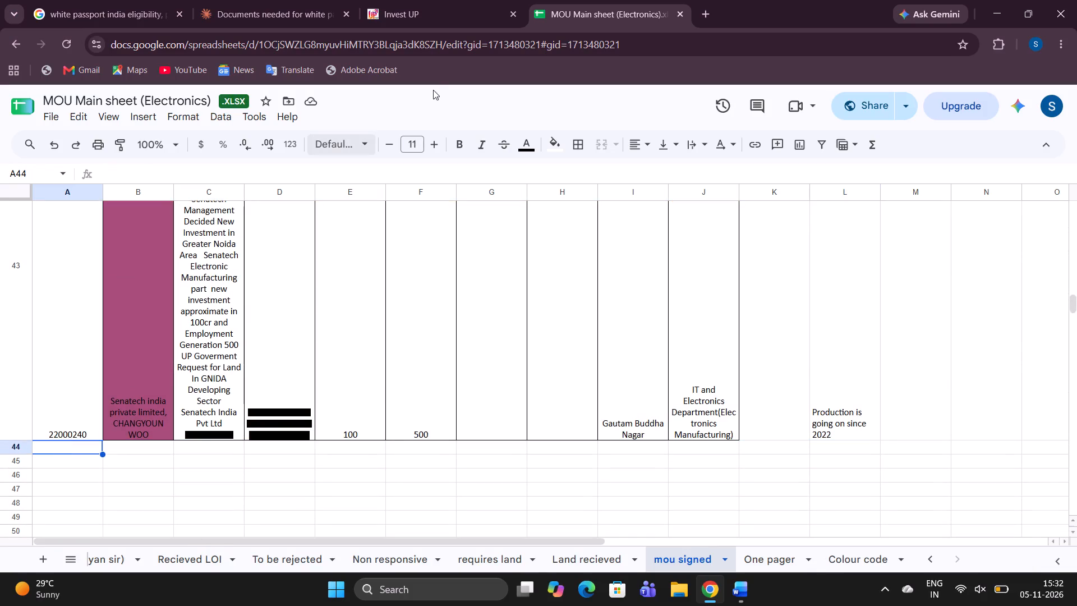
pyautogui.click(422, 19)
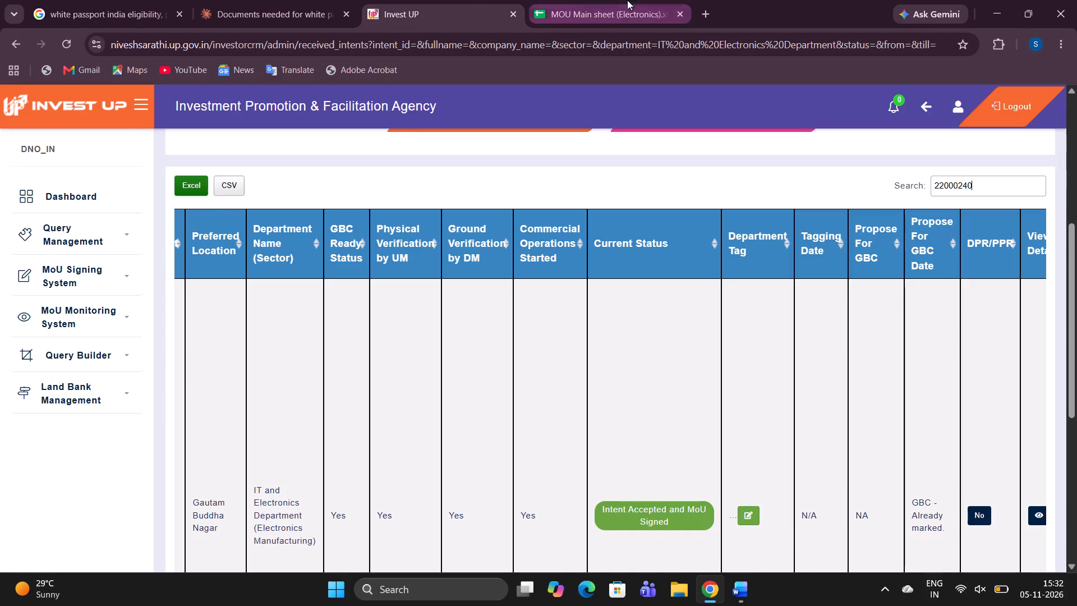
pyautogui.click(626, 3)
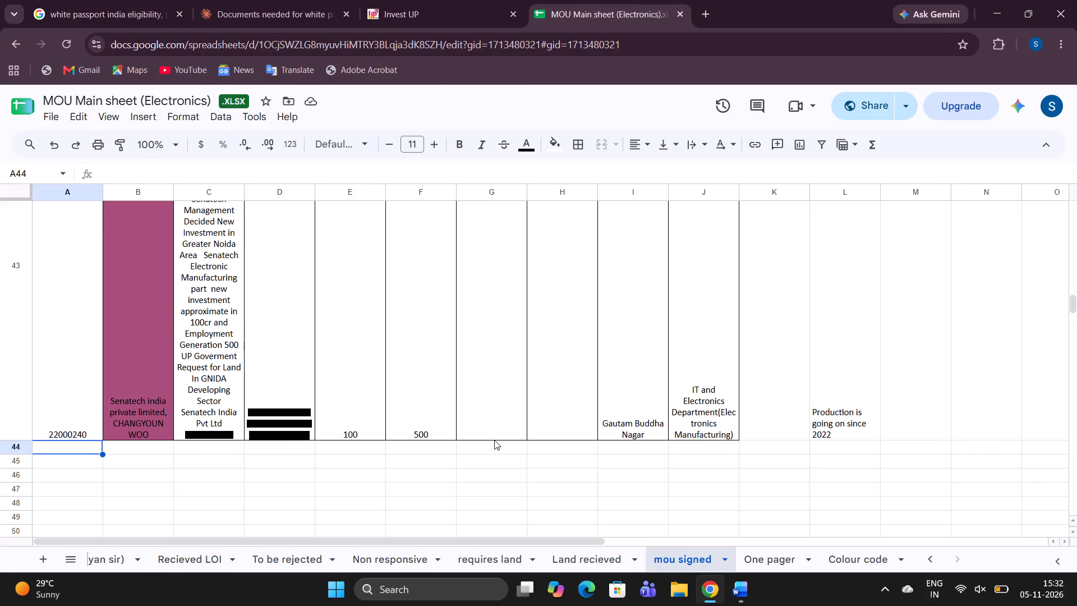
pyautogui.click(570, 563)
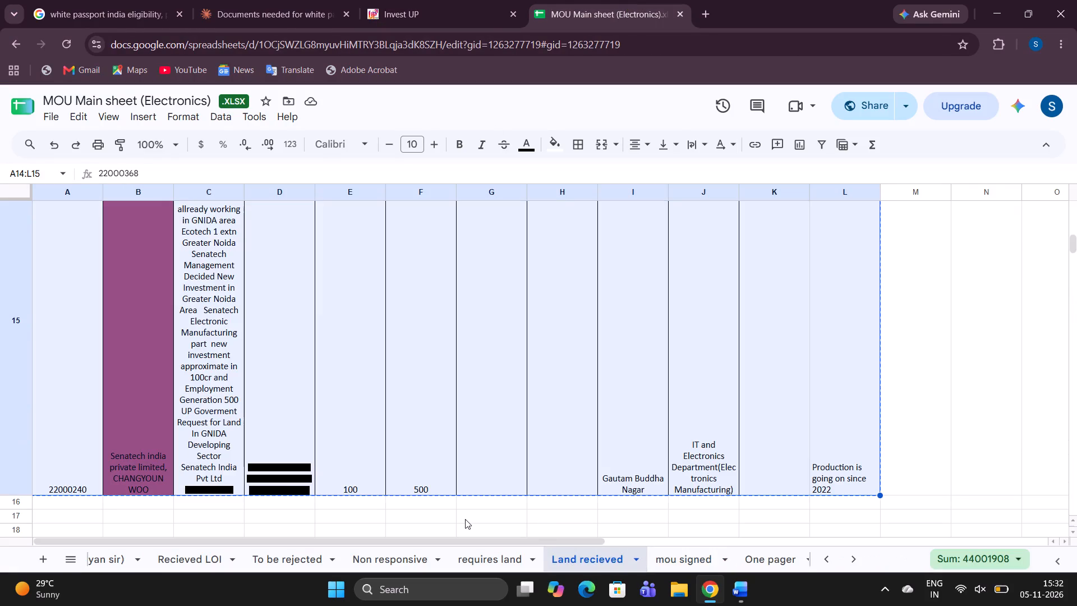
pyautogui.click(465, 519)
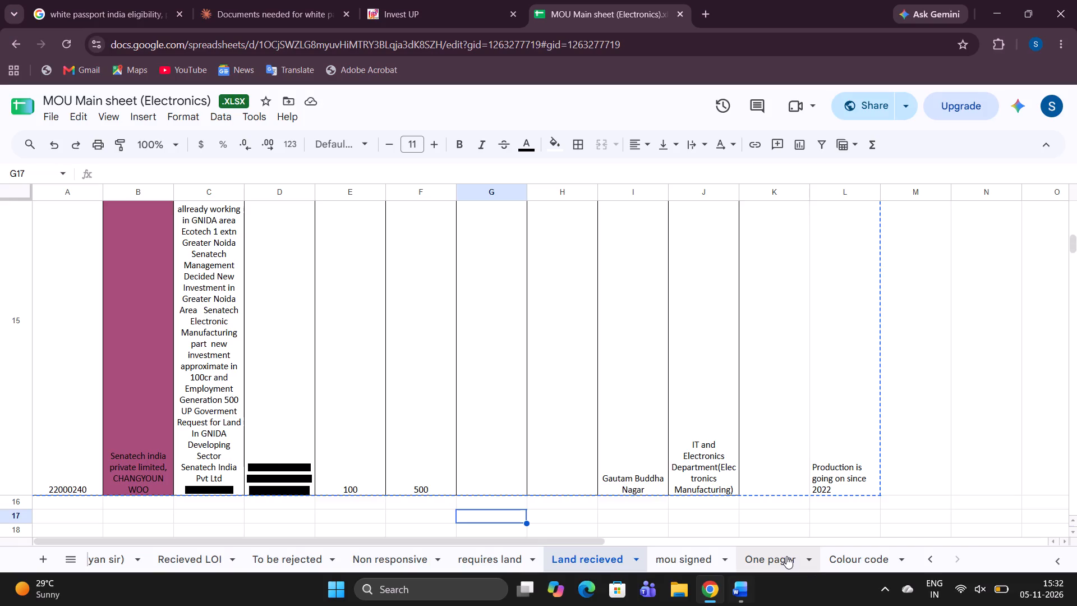
# Open the Non responsive sheet and look through its company rows and columns.
pyautogui.click(362, 562)
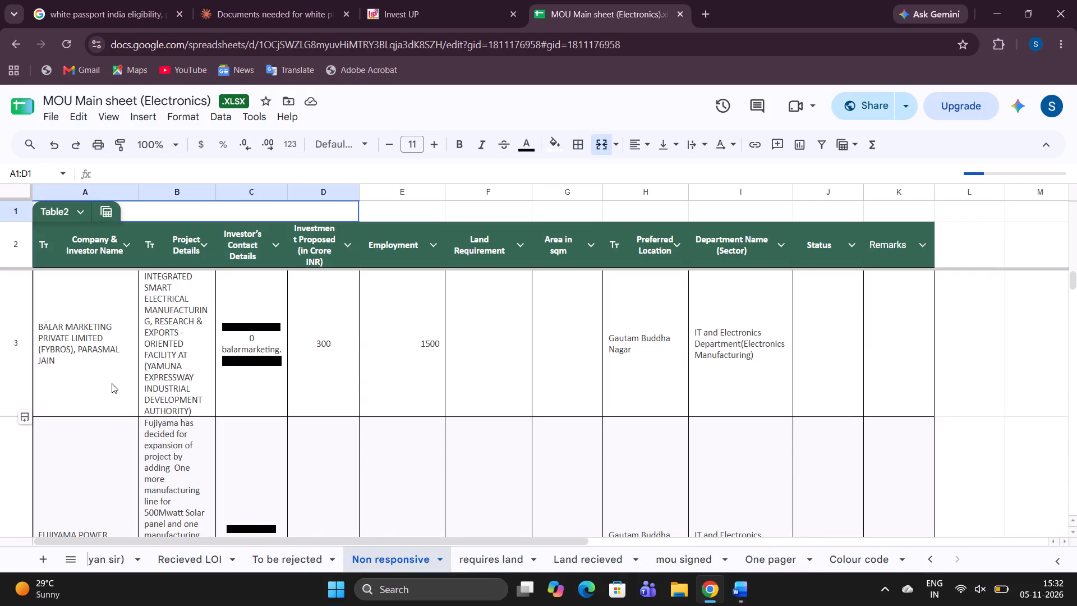
pyautogui.hscroll(2, 112, 383)
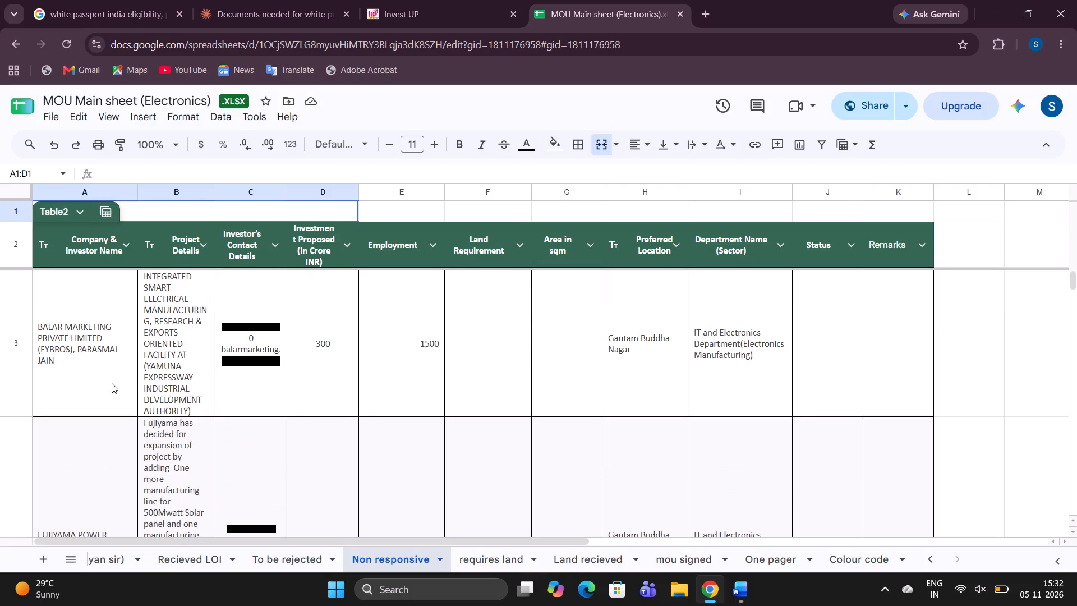
pyautogui.scroll(-15, 112, 383)
pyautogui.hscroll(1, 112, 383)
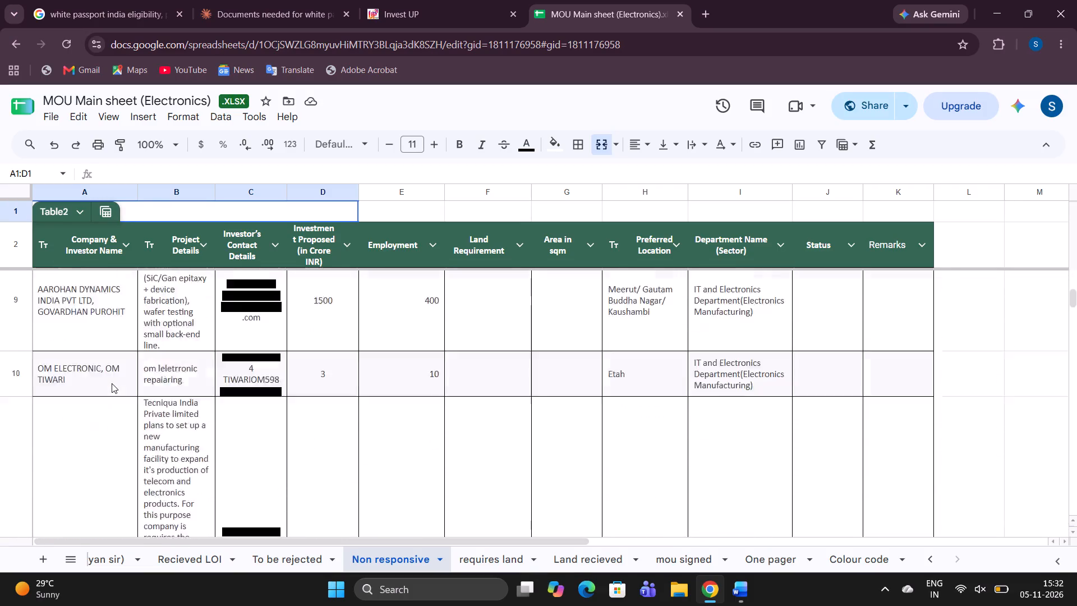
pyautogui.scroll(10, 112, 383)
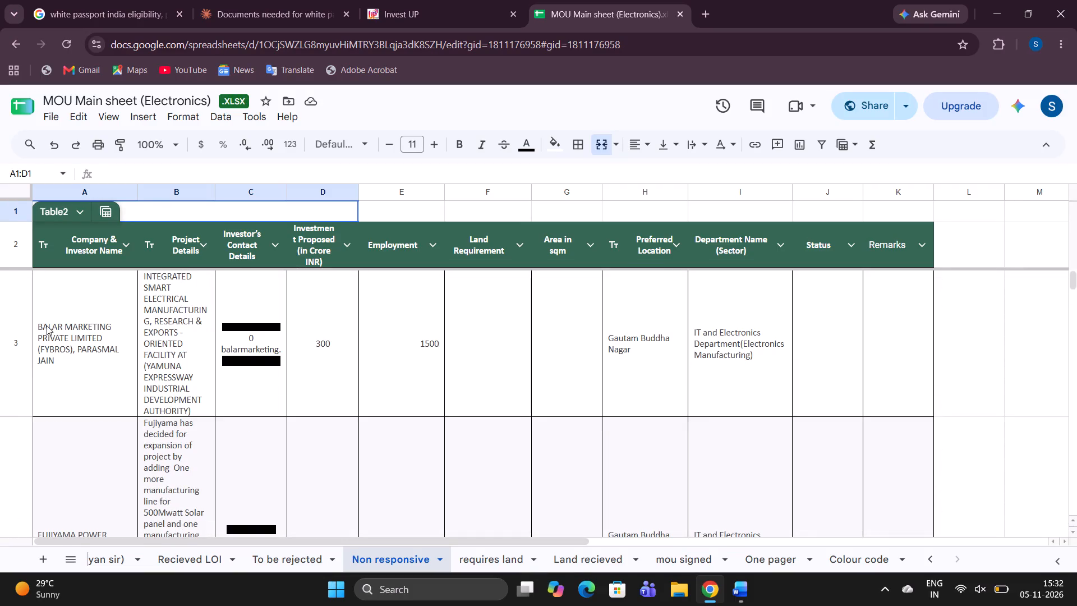
# Copy the Balar Marketing (Fybros) company and investor name from row 3, search for it in the Invest UP intent table and check its current status.
pyautogui.doubleClick(39, 322)
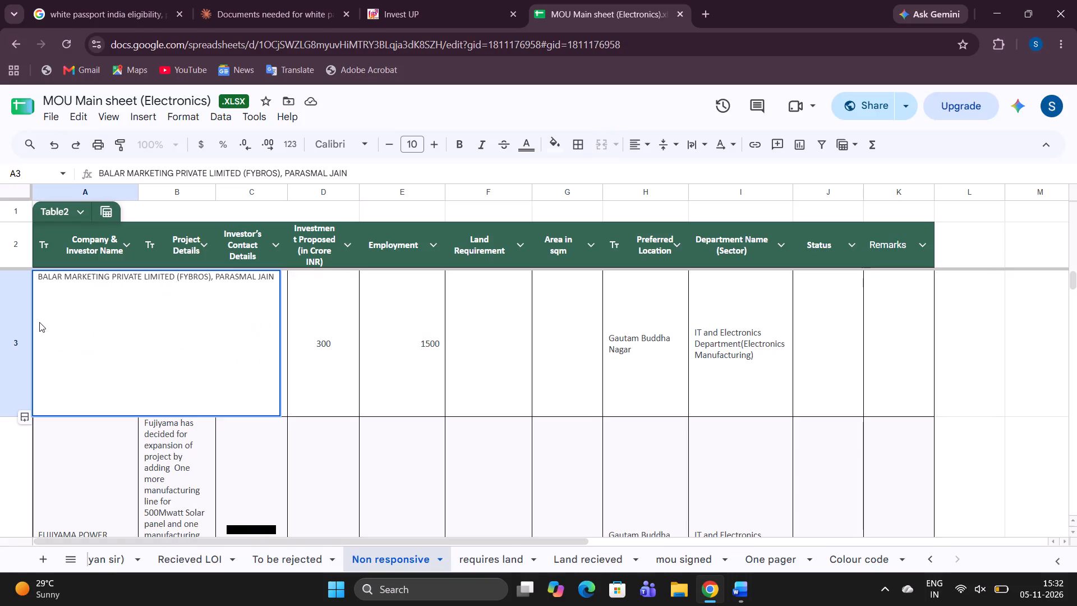
pyautogui.hotkey('ctrl', 'a')
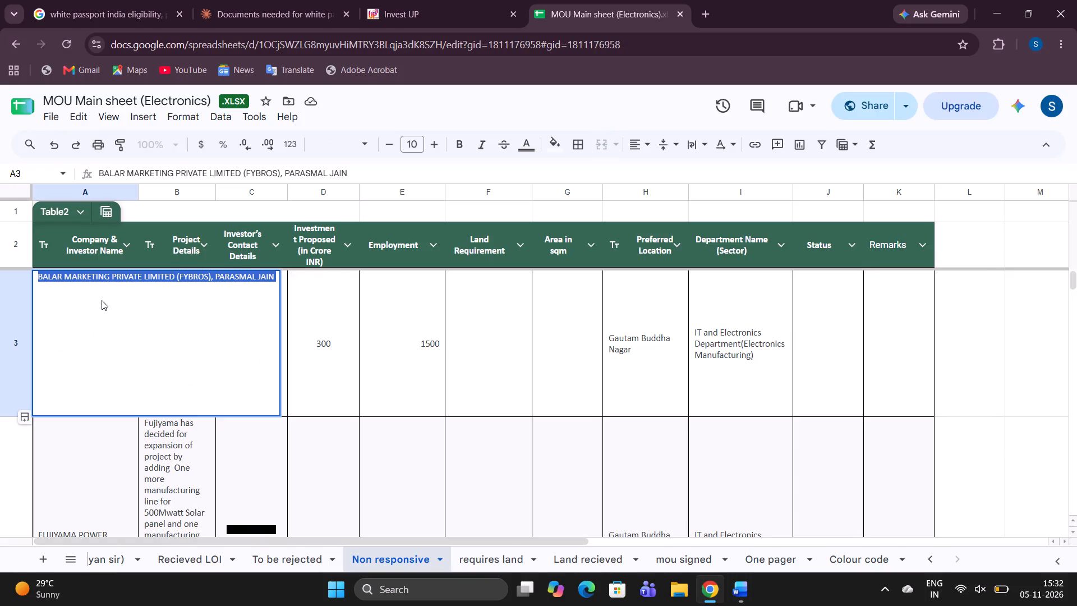
pyautogui.hotkey('ctrl', 'c')
pyautogui.click(323, 342)
pyautogui.click(404, 4)
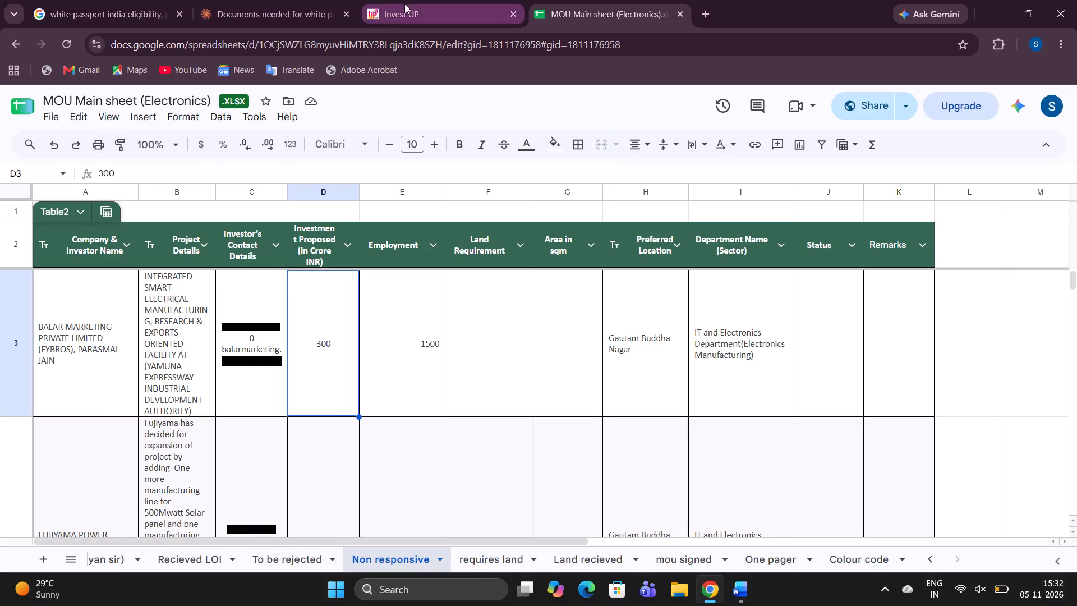
pyautogui.moveTo(1003, 193); pyautogui.dragTo(837, 227)
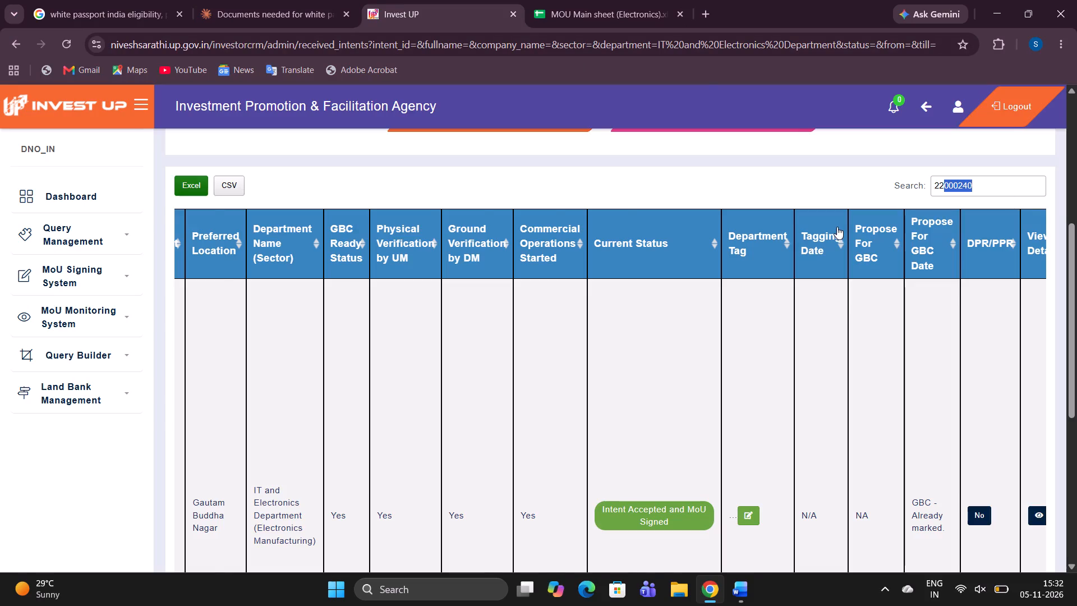
pyautogui.press('BackSpace')
pyautogui.hotkey('ctrl', 'v')
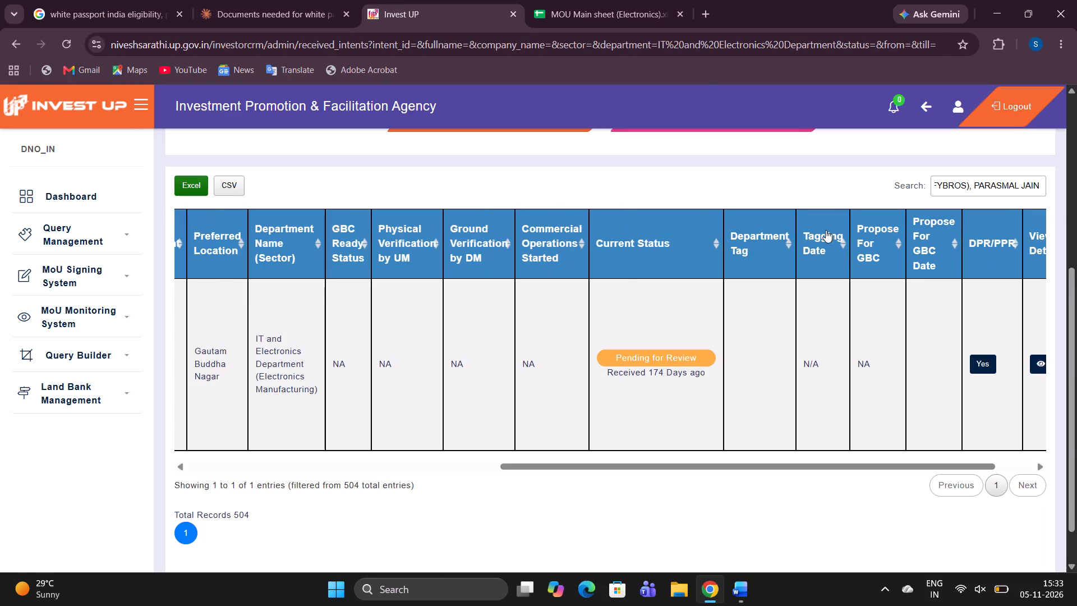
pyautogui.hscroll(8, 406, 375)
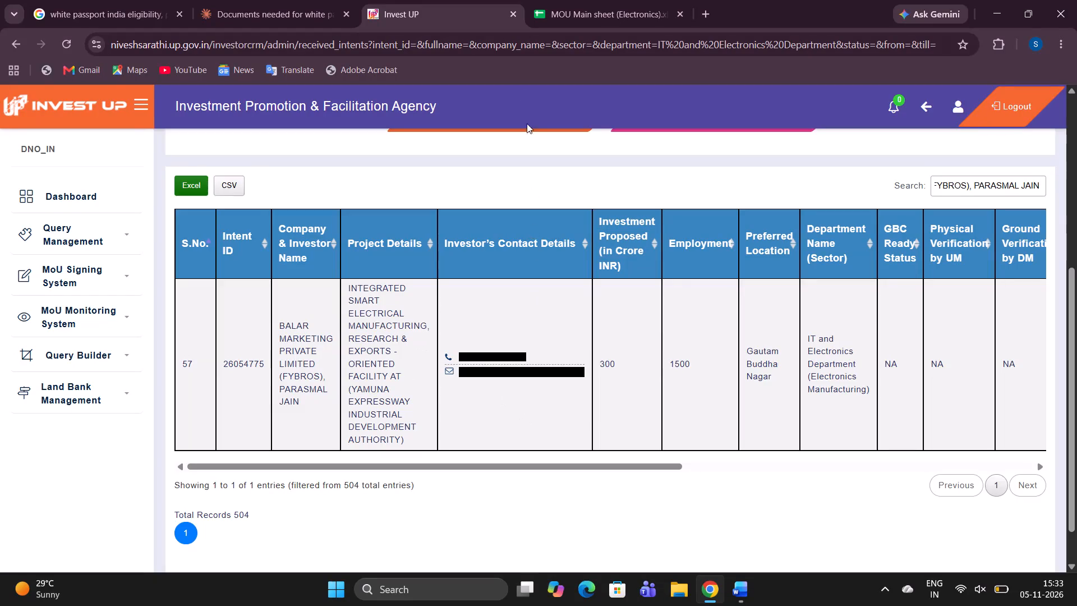
pyautogui.click(569, 7)
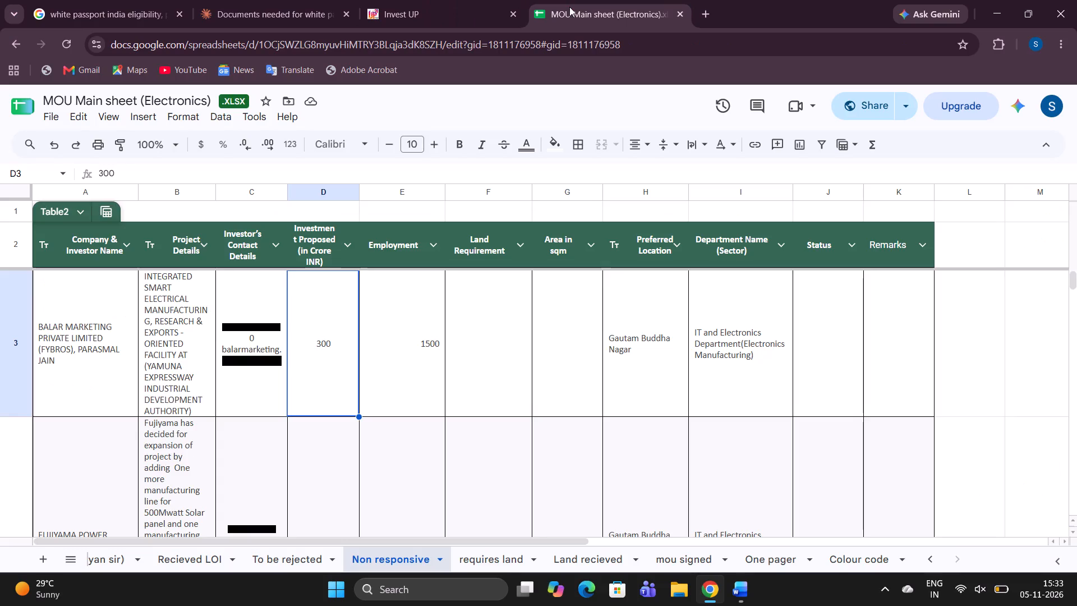
pyautogui.click(417, 329)
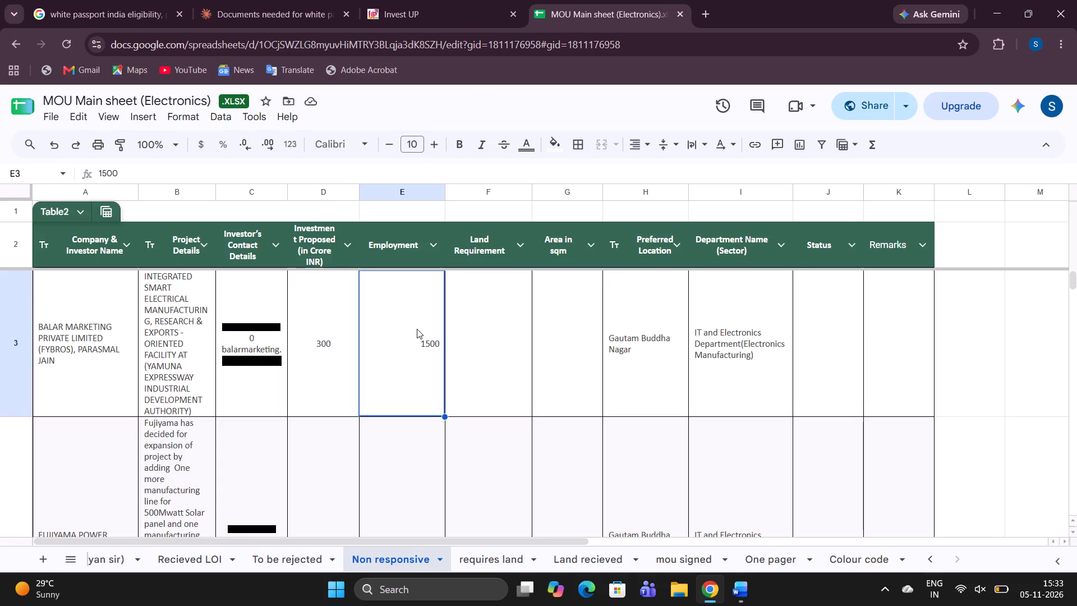
# Copy the Fujiyama Power Systems company and investor name from row 4 of Non responsive and search for it in the Invest UP intent table.
pyautogui.scroll(-2, 417, 329)
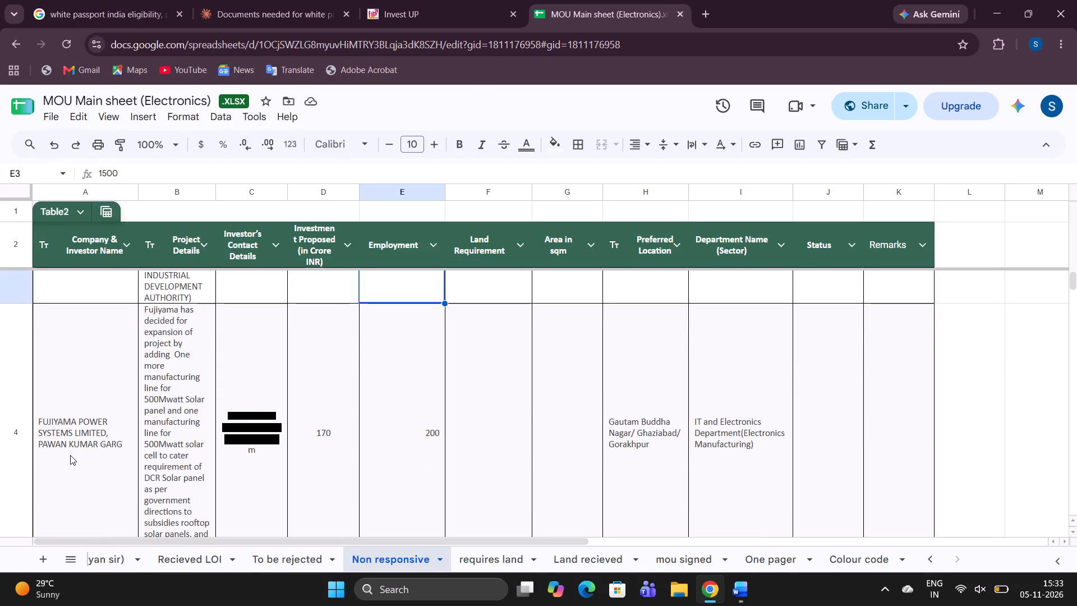
pyautogui.doubleClick(70, 455)
pyautogui.hotkey('ctrl', 'a')
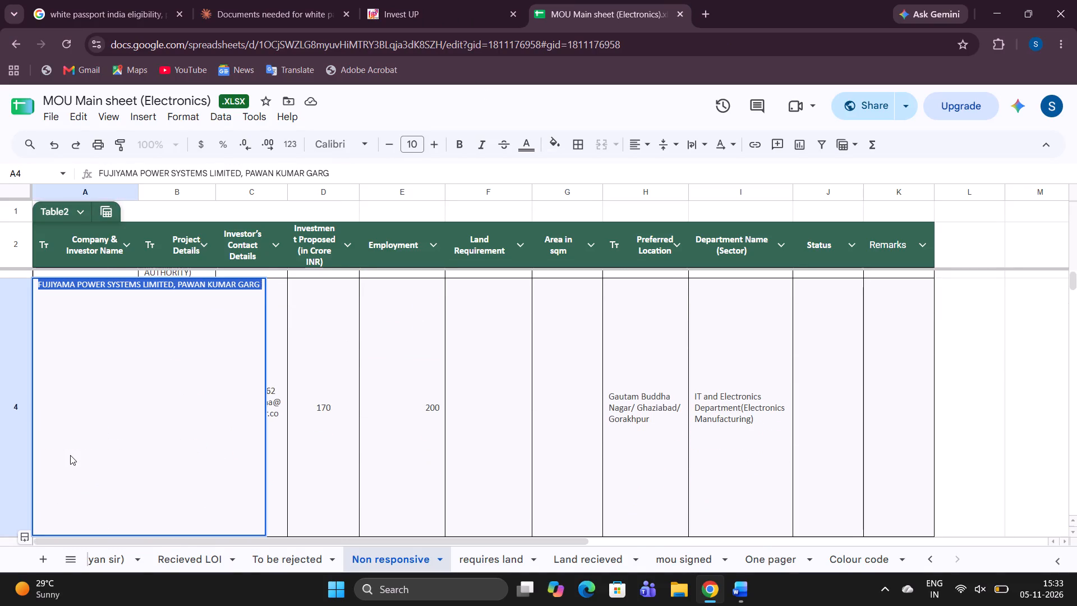
pyautogui.hotkey('ctrl', 'c')
pyautogui.click(638, 11)
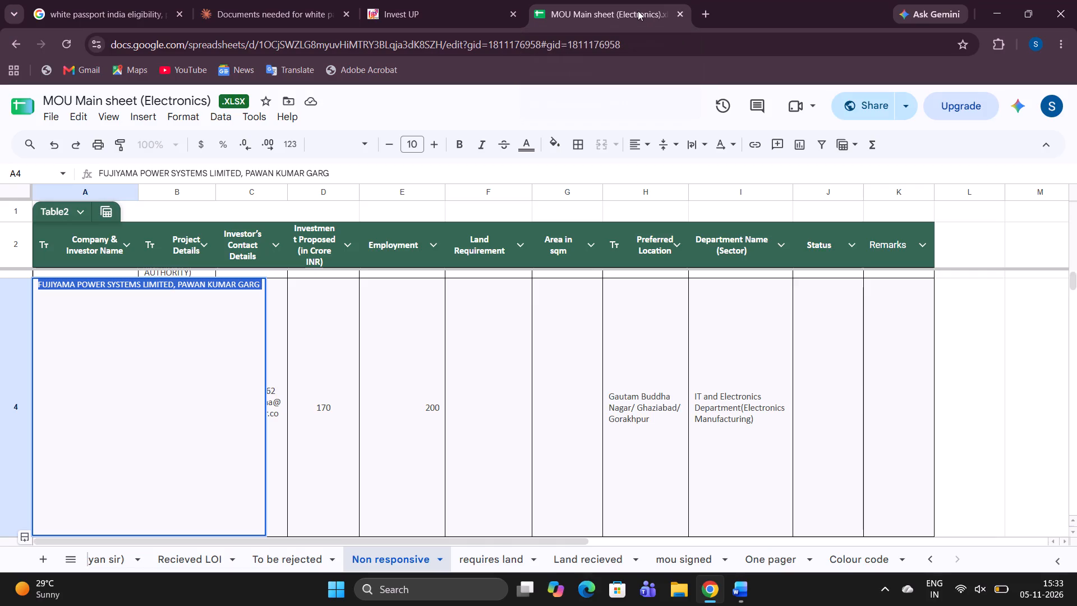
pyautogui.click(495, 2)
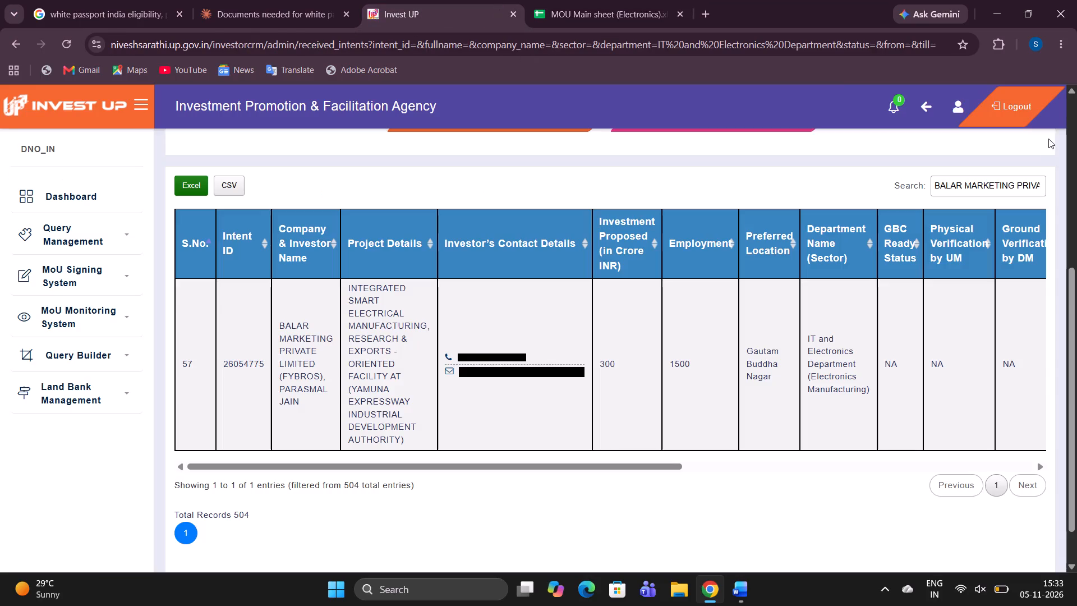
pyautogui.moveTo(935, 182); pyautogui.dragTo(1061, 176)
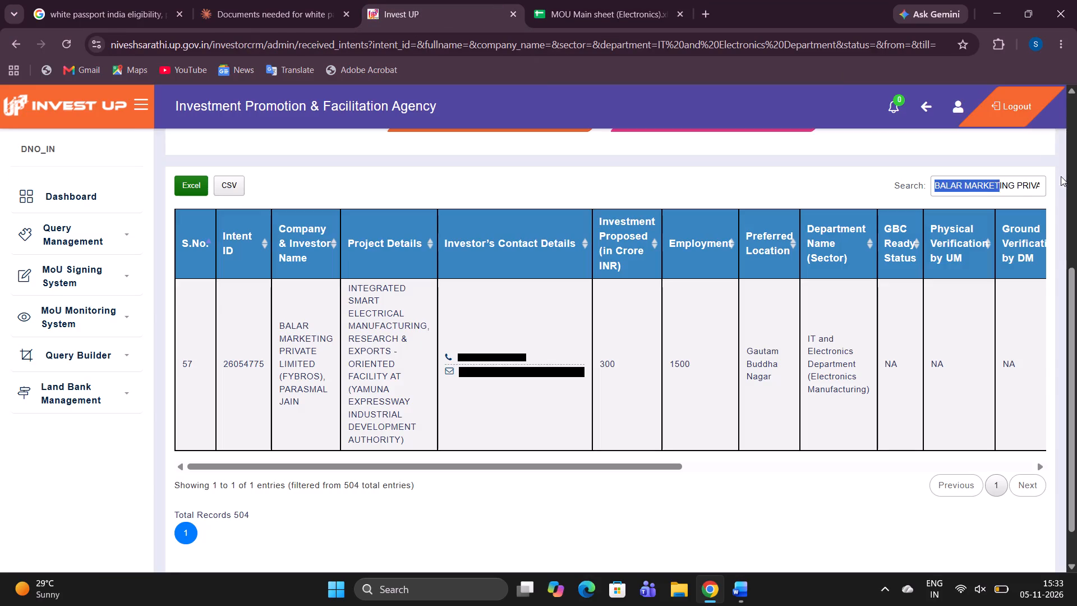
pyautogui.moveTo(1061, 176); pyautogui.dragTo(1076, 177)
pyautogui.press('BackSpace')
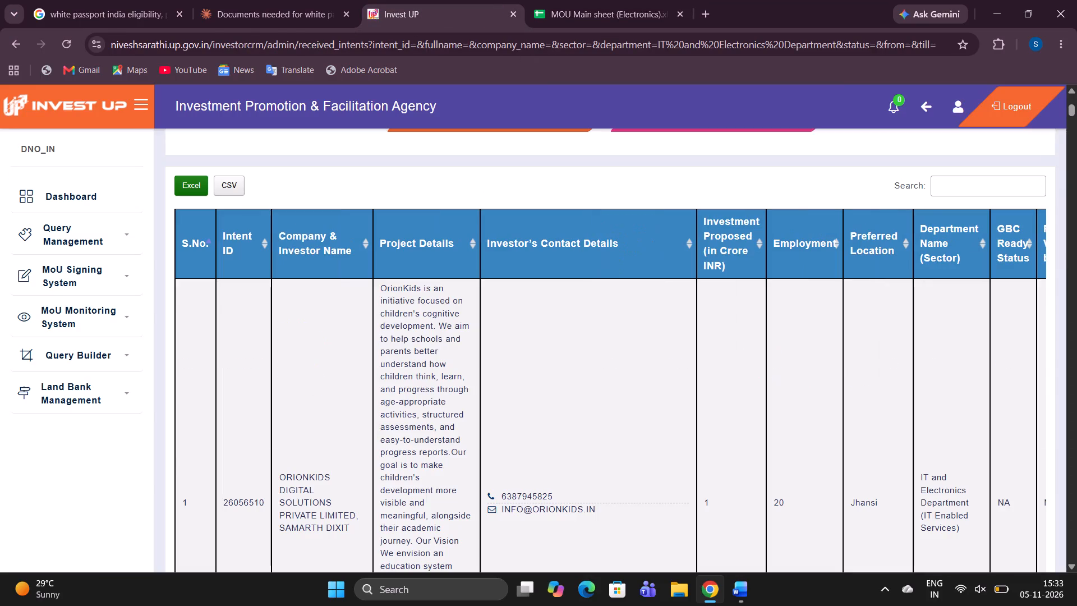
pyautogui.hotkey('ctrl', 'v')
# Examine the project details, investment and current status of the Fujiyama Power Systems intents and compare them with row 4 of Non responsive.
pyautogui.scroll(-2, 648, 457)
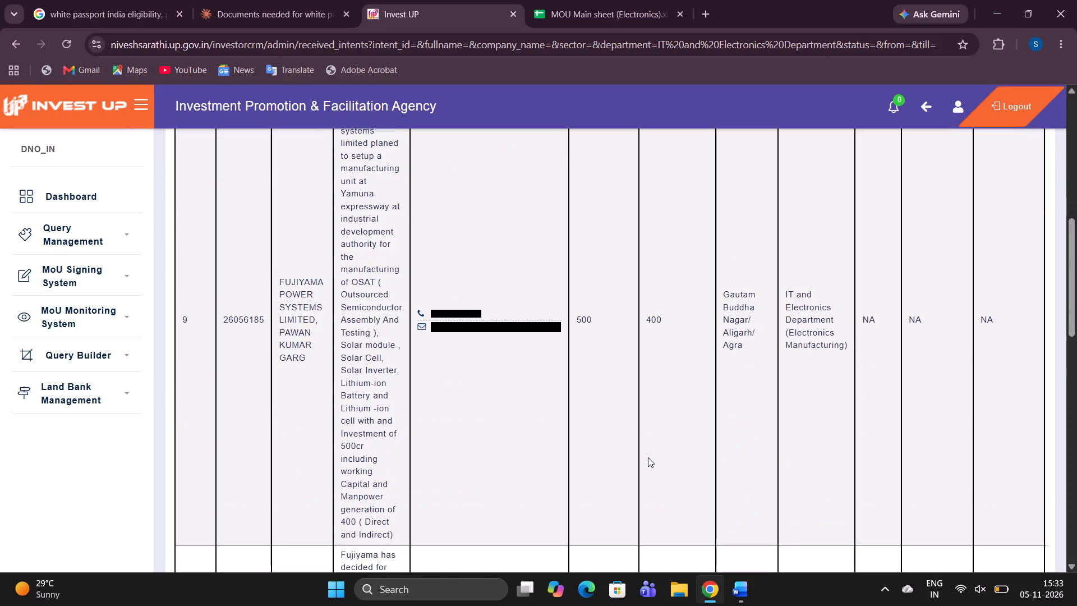
pyautogui.scroll(-7, 648, 457)
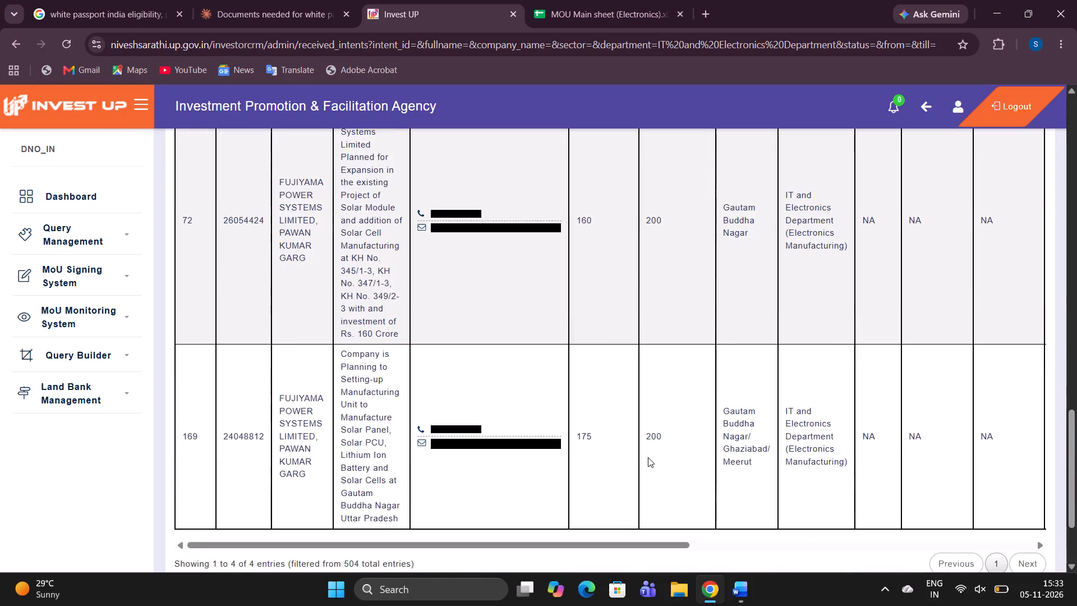
pyautogui.scroll(-3, 648, 457)
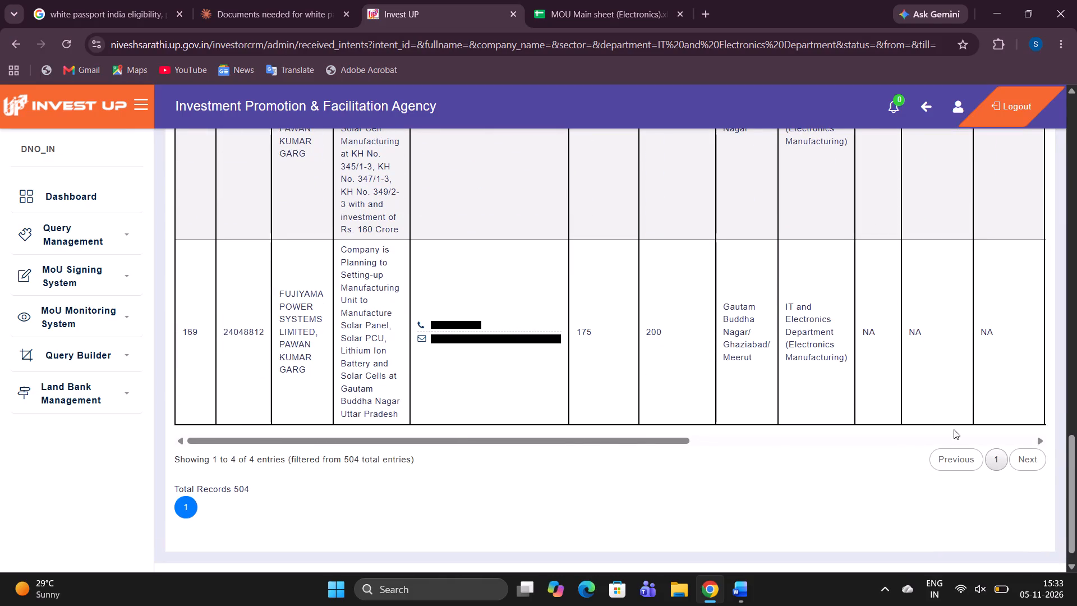
pyautogui.click(1023, 462)
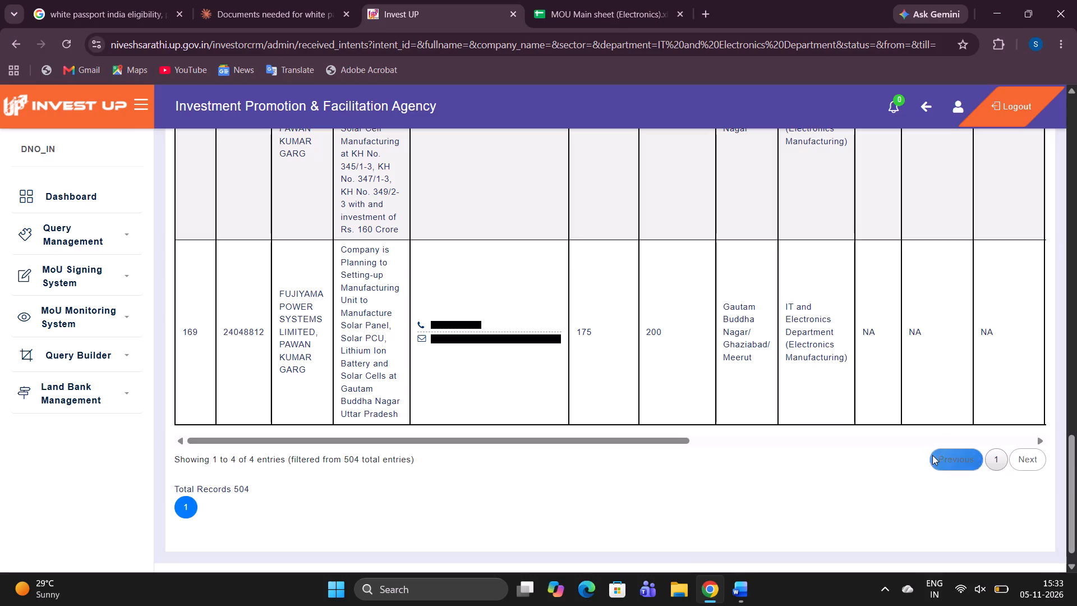
pyautogui.scroll(5, 800, 389)
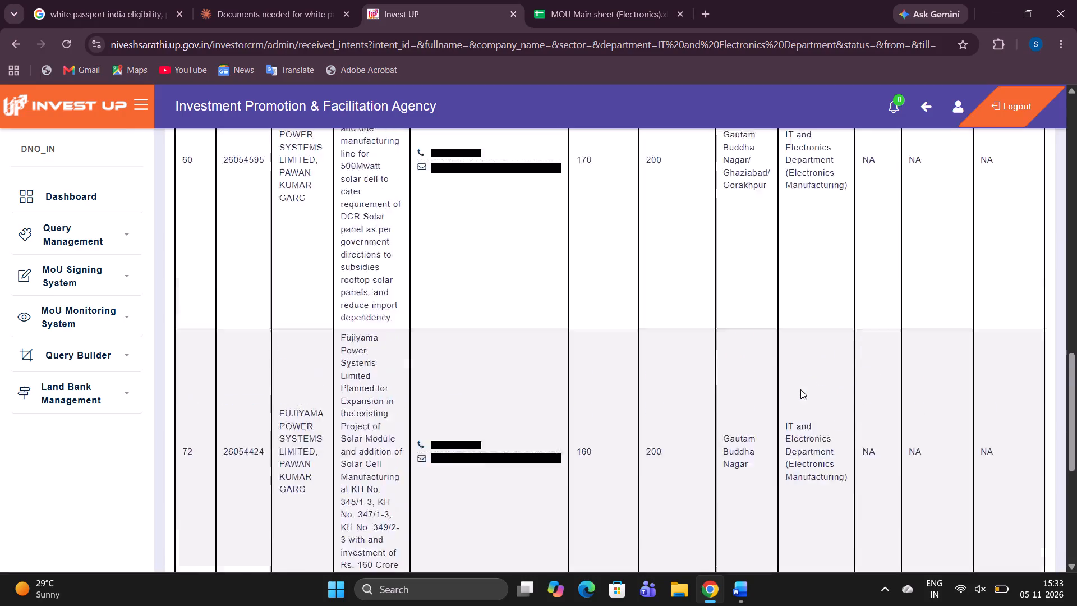
pyautogui.scroll(7, 800, 389)
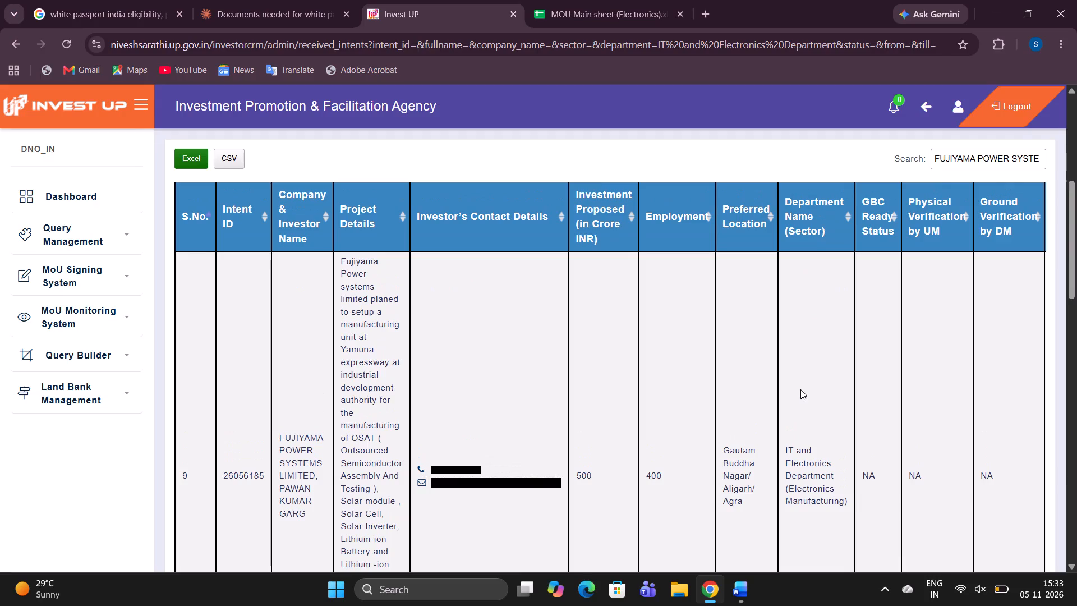
pyautogui.scroll(-2, 606, 506)
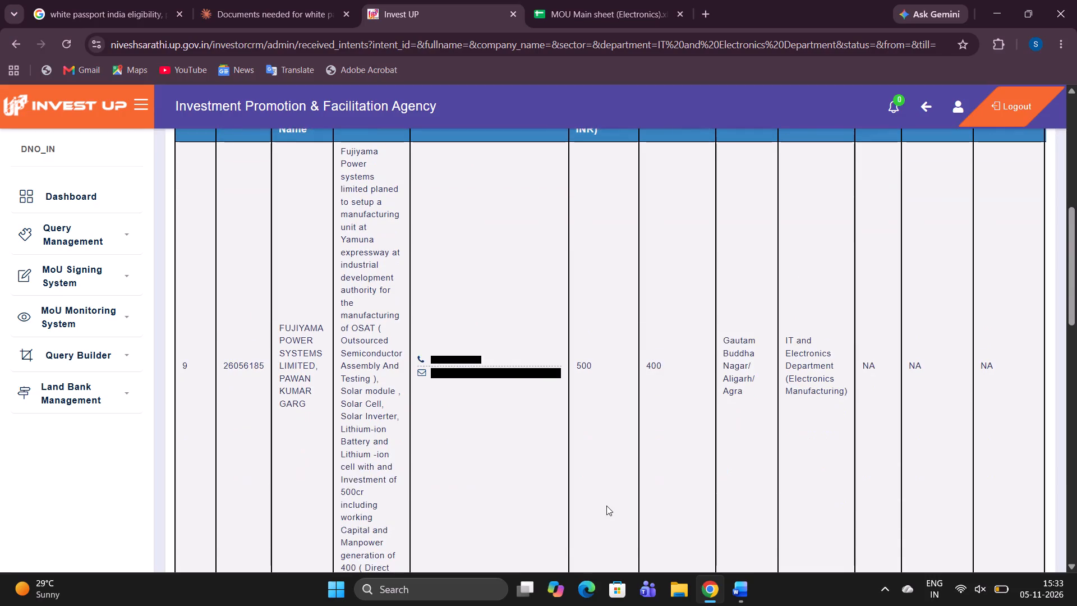
pyautogui.scroll(-6, 606, 506)
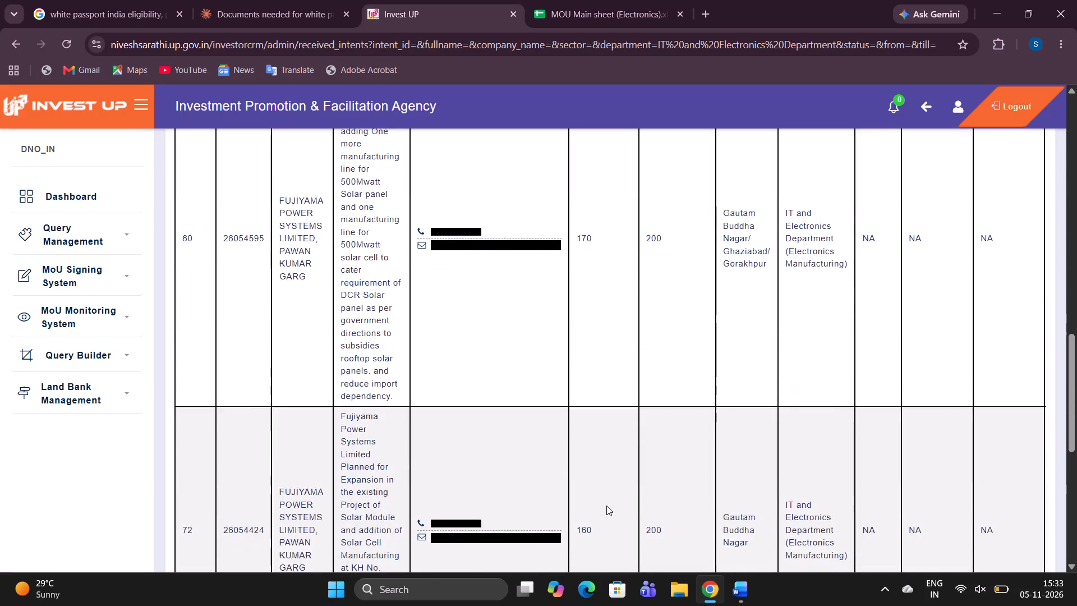
pyautogui.scroll(-4, 606, 506)
pyautogui.hscroll(-4, 606, 506)
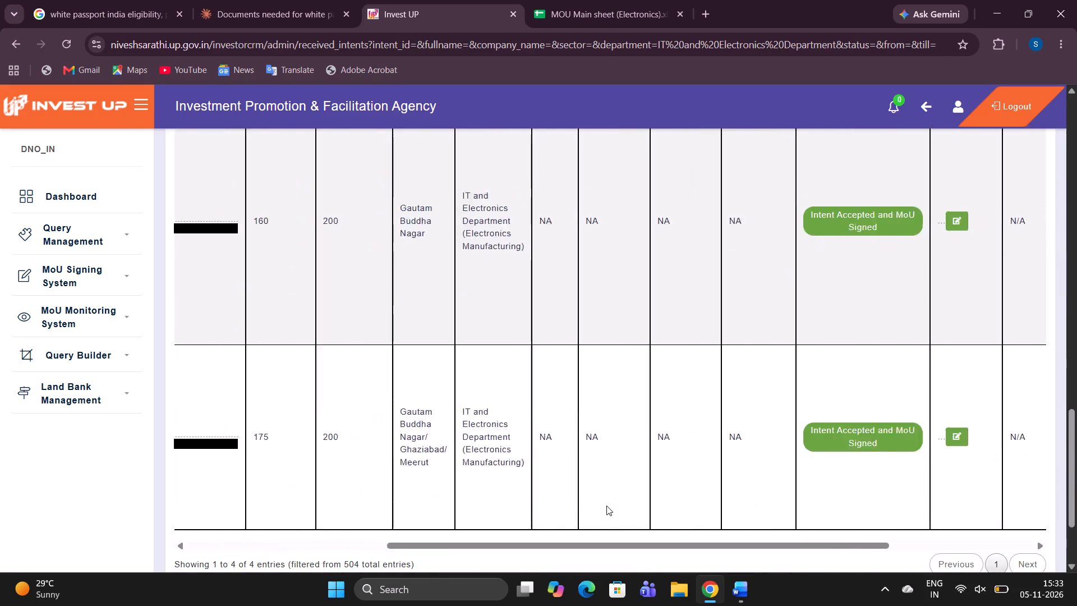
pyautogui.hscroll(-3, 606, 506)
pyautogui.hscroll(7, 606, 506)
pyautogui.hscroll(-8, 606, 506)
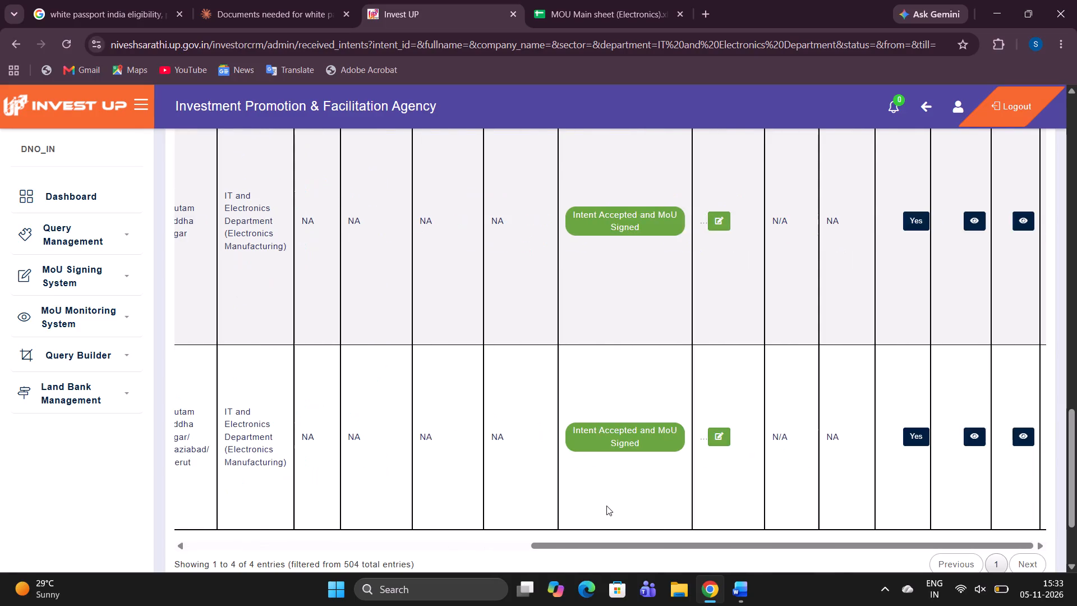
pyautogui.scroll(7, 606, 506)
pyautogui.hscroll(5, 606, 506)
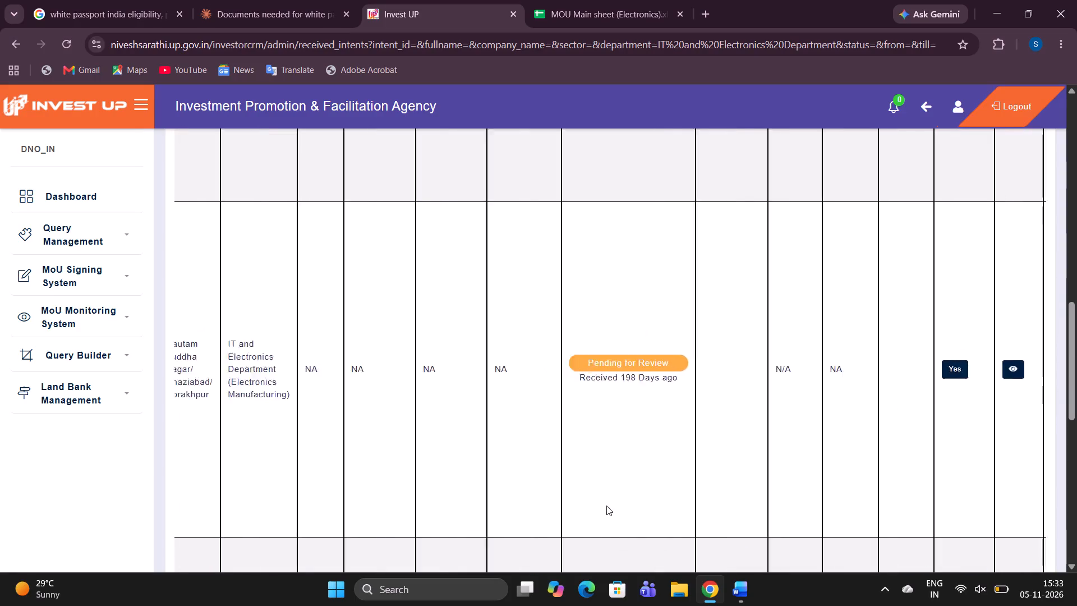
pyautogui.hscroll(2, 606, 506)
pyautogui.scroll(1, 606, 506)
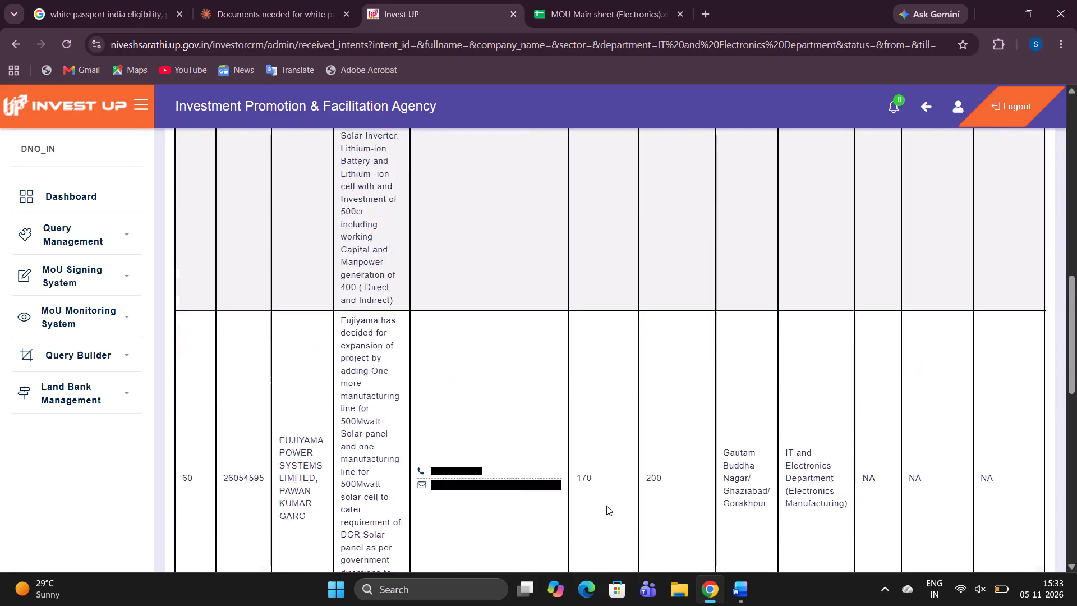
pyautogui.scroll(4, 606, 506)
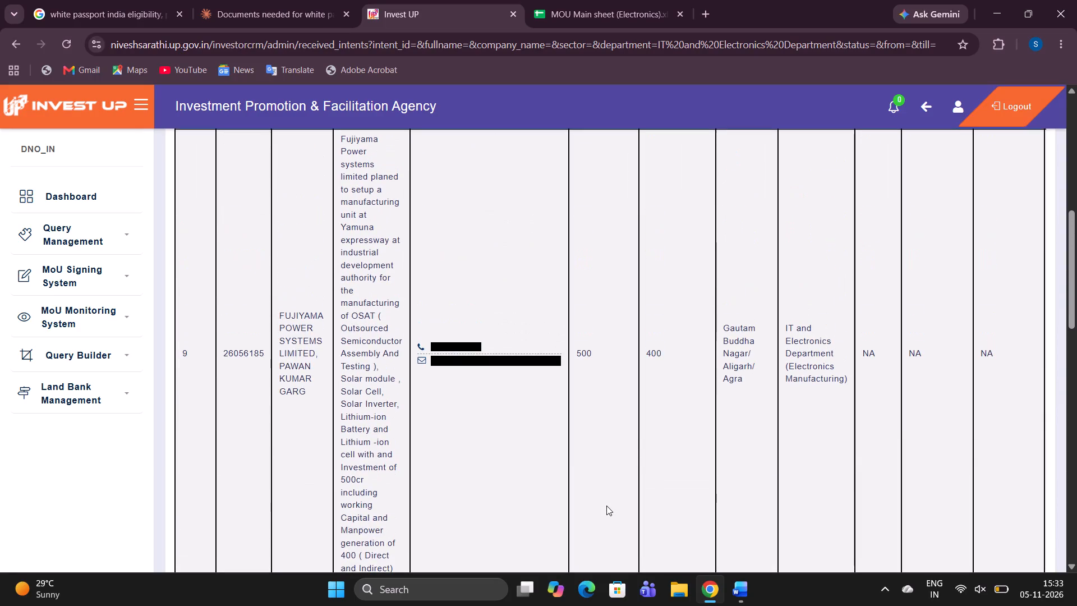
pyautogui.click(599, 7)
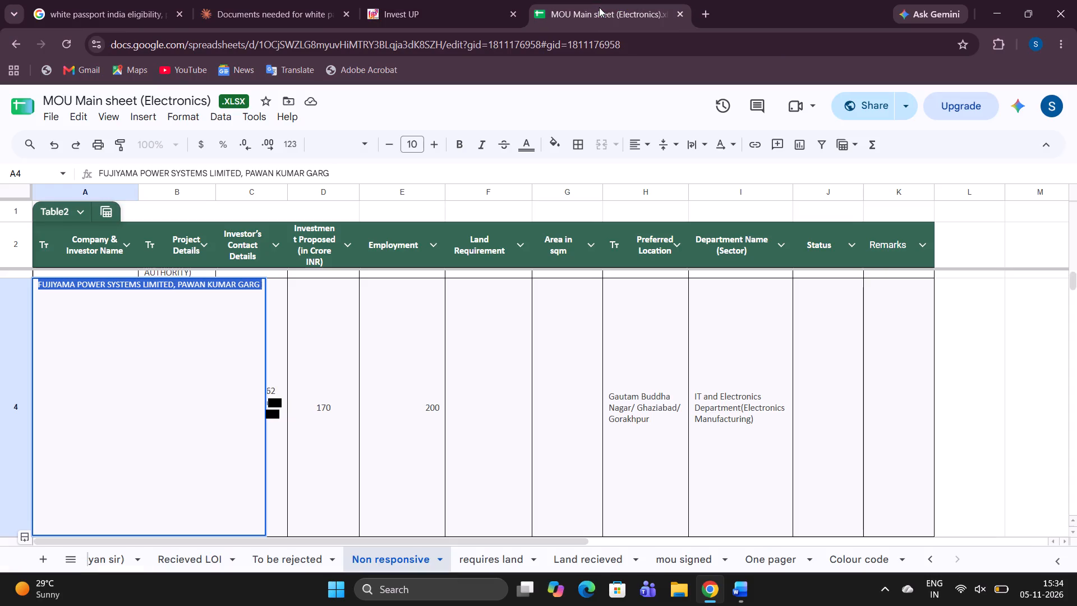
pyautogui.click(334, 433)
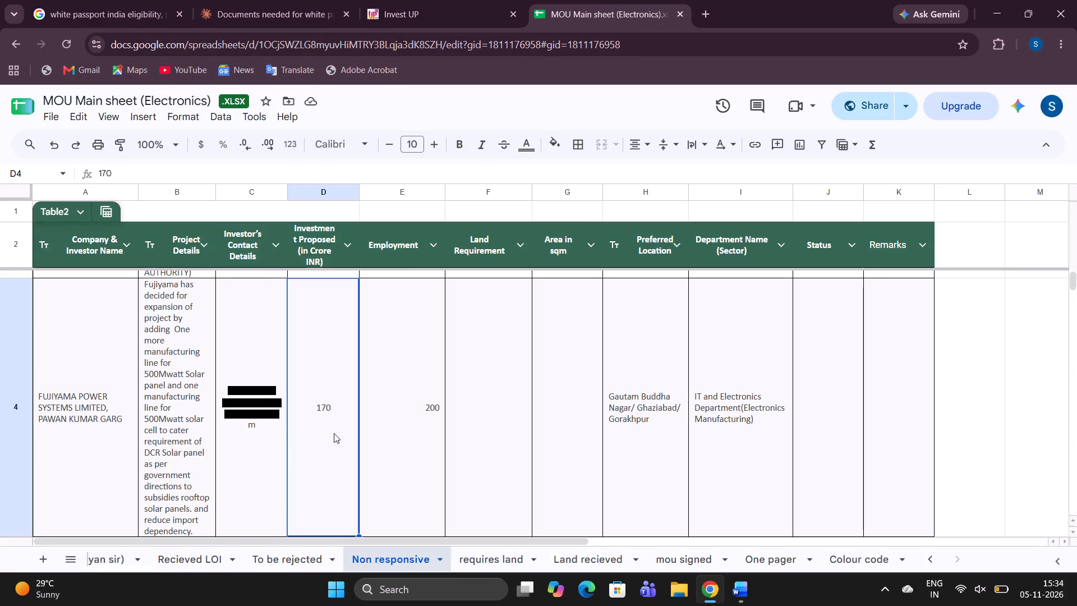
# Check the current status of the Fujiyama Power Systems intent in the Invest UP table that matches row 4 of Non responsive.
pyautogui.click(458, 1)
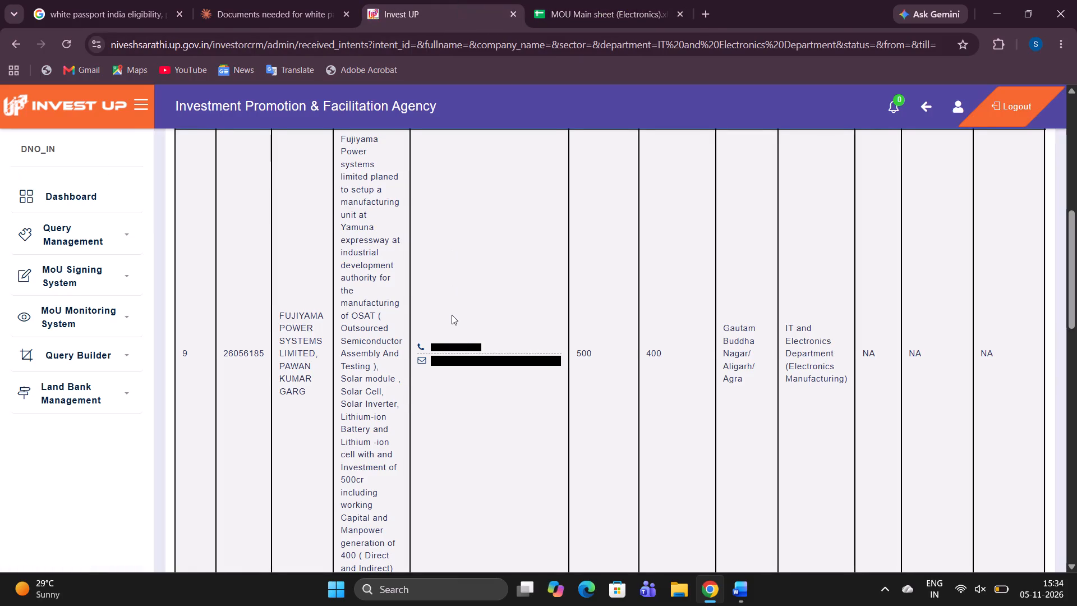
pyautogui.scroll(-4, 452, 315)
pyautogui.hscroll(-6, 452, 315)
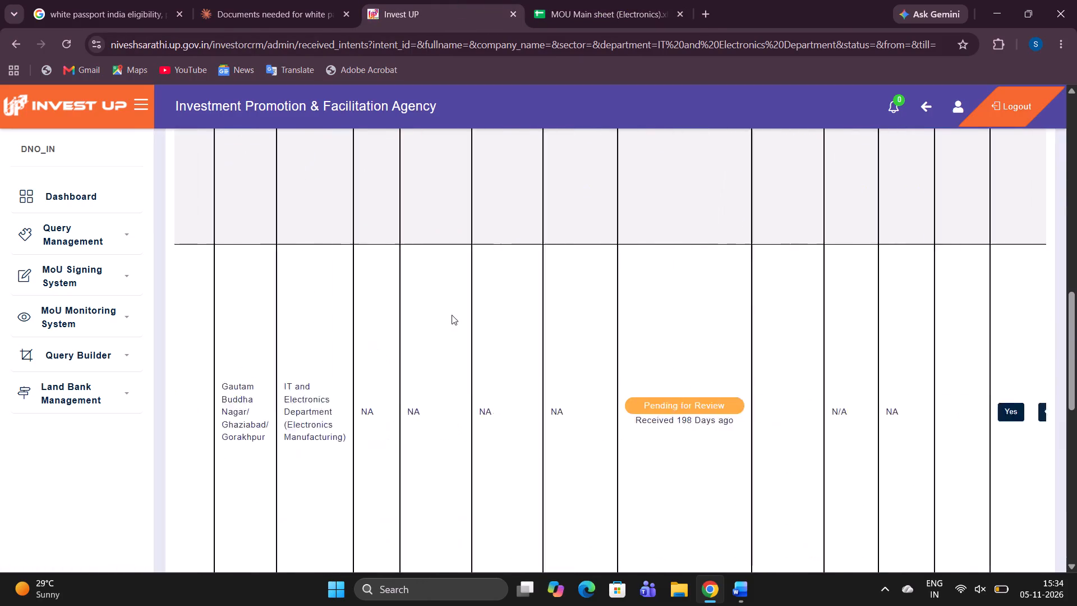
pyautogui.hscroll(-1, 452, 315)
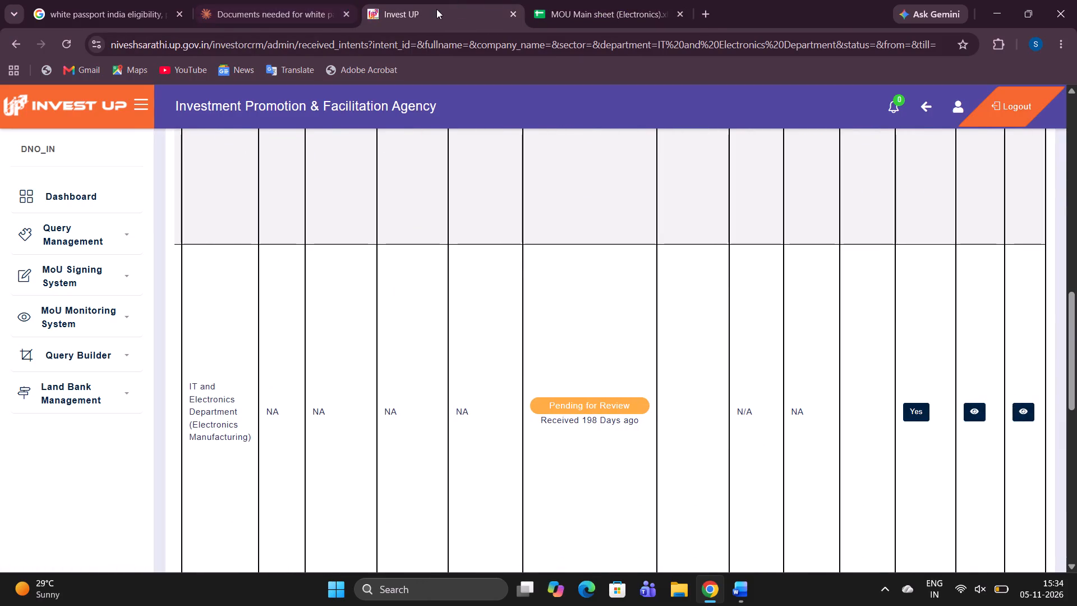
# Copy the JSP Electronics India company and investor name from row 5 of Non responsive, search the Invest UP intent table for it and check its current status.
pyautogui.click(573, 12)
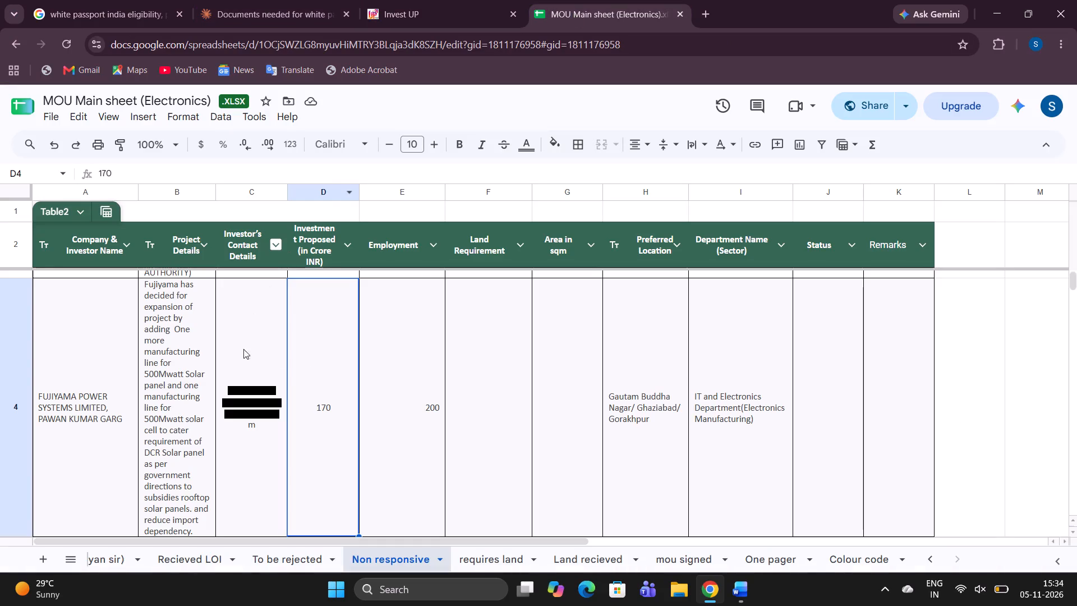
pyautogui.click(144, 346)
pyautogui.scroll(-3, 144, 346)
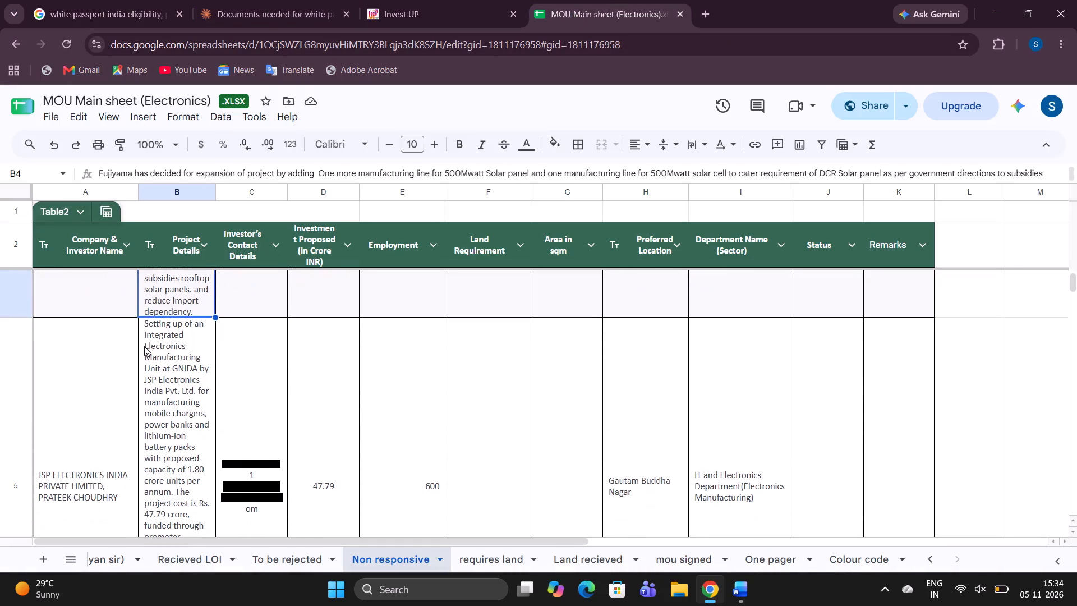
pyautogui.doubleClick(52, 442)
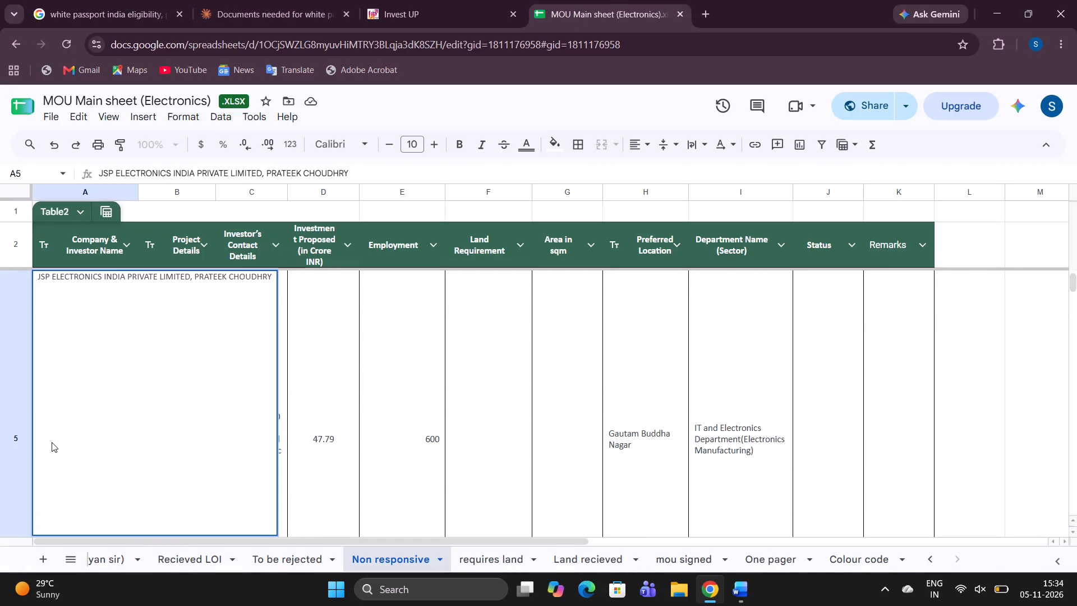
pyautogui.hotkey('ctrl', 'a')
pyautogui.hotkey('ctrl', 'c')
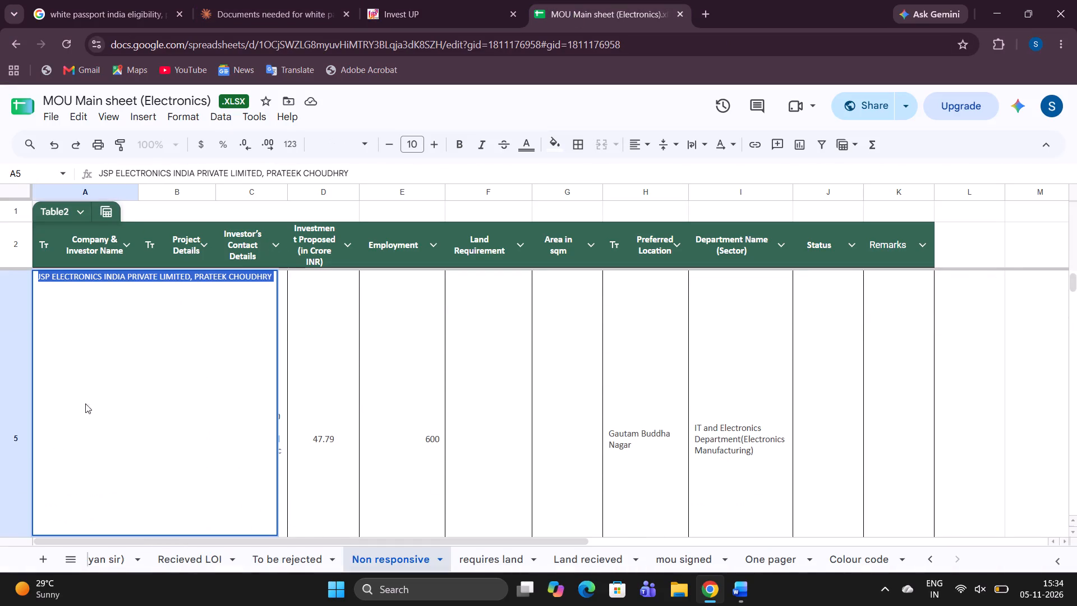
pyautogui.click(480, 8)
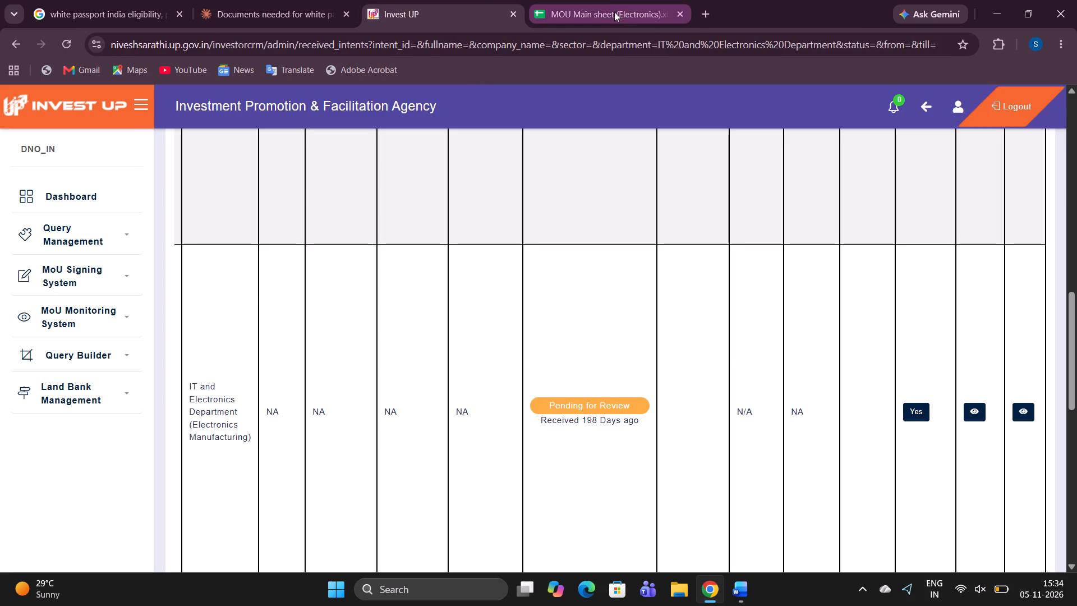
pyautogui.scroll(7, 854, 318)
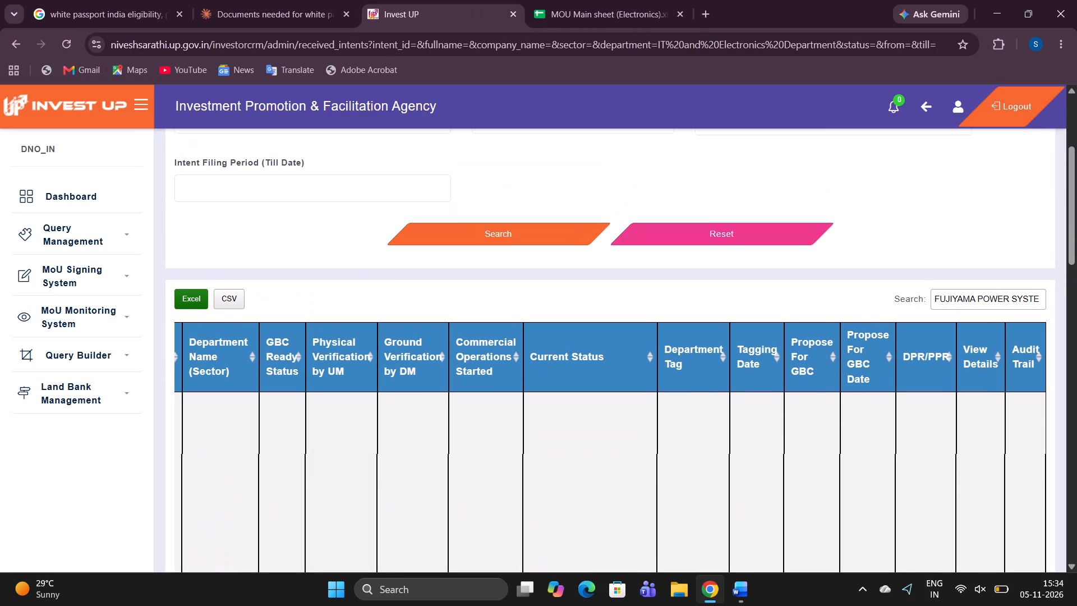
pyautogui.moveTo(934, 299); pyautogui.dragTo(1075, 279)
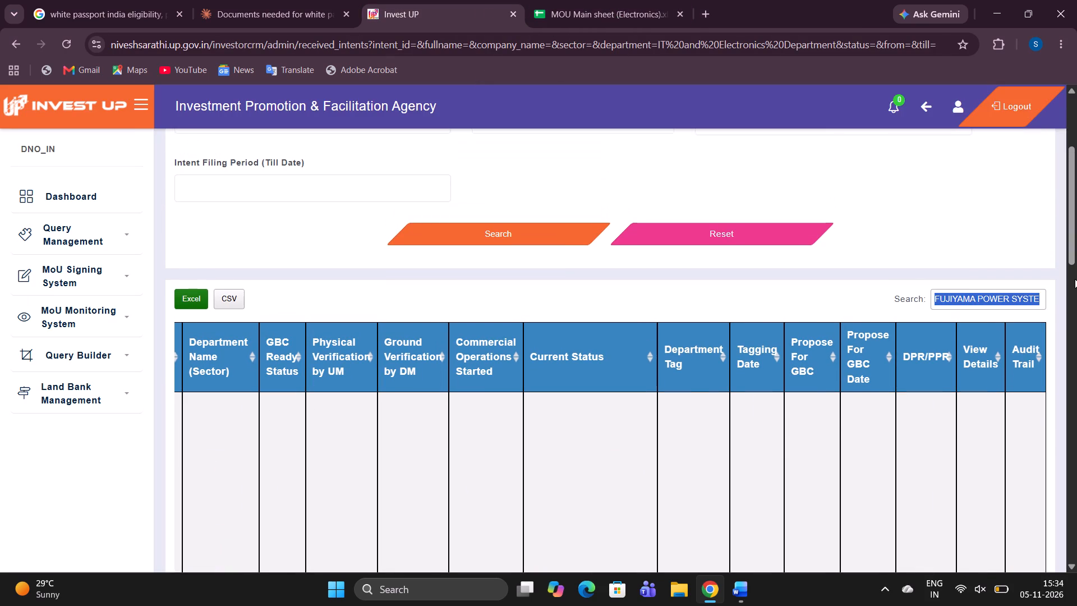
pyautogui.press('BackSpace')
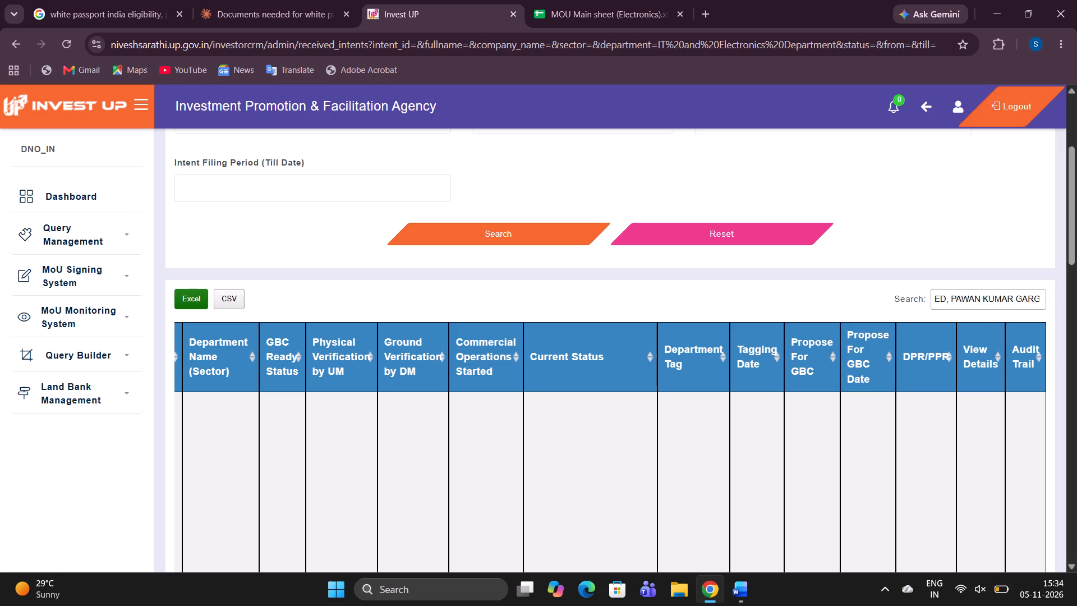
pyautogui.moveTo(935, 299); pyautogui.dragTo(1076, 298)
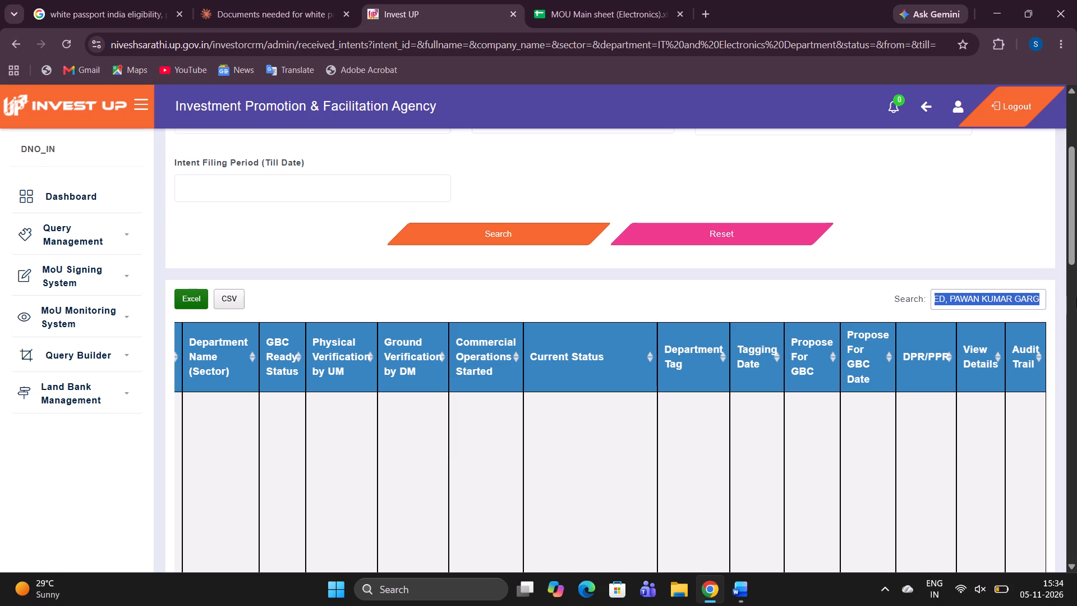
pyautogui.moveTo(1076, 298); pyautogui.dragTo(1076, 299)
pyautogui.press('BackSpace')
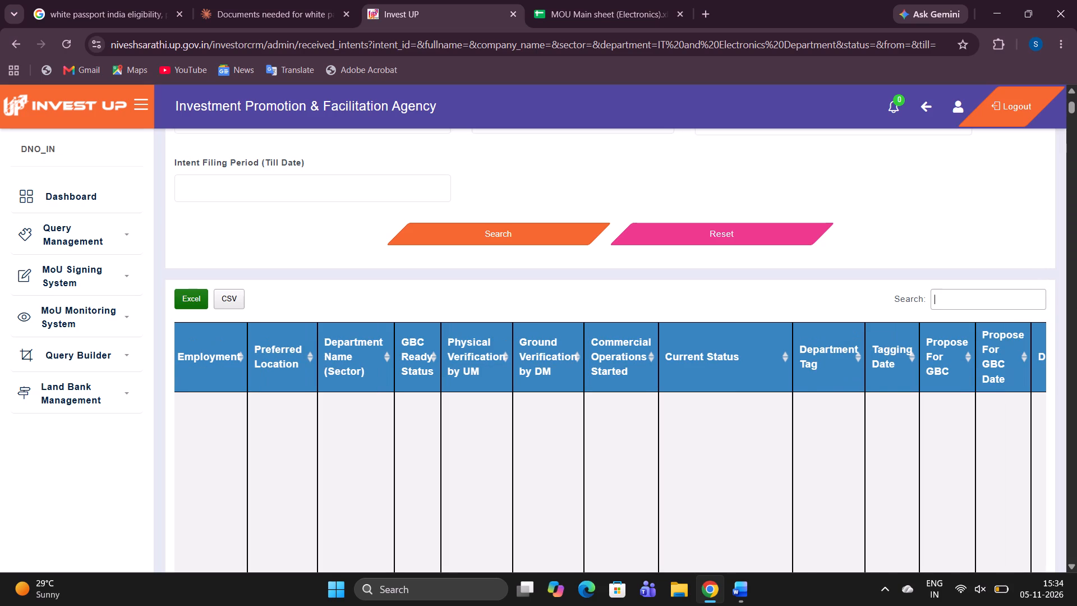
pyautogui.hotkey('ctrl', 'v')
pyautogui.scroll(-1, 646, 458)
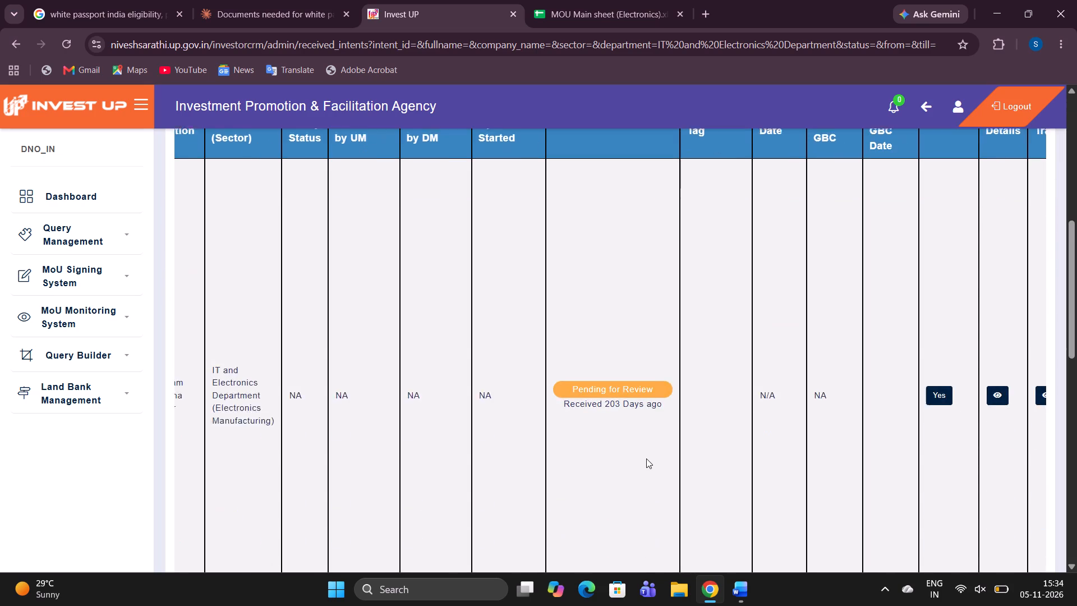
pyautogui.scroll(-1, 646, 458)
pyautogui.hscroll(7, 646, 458)
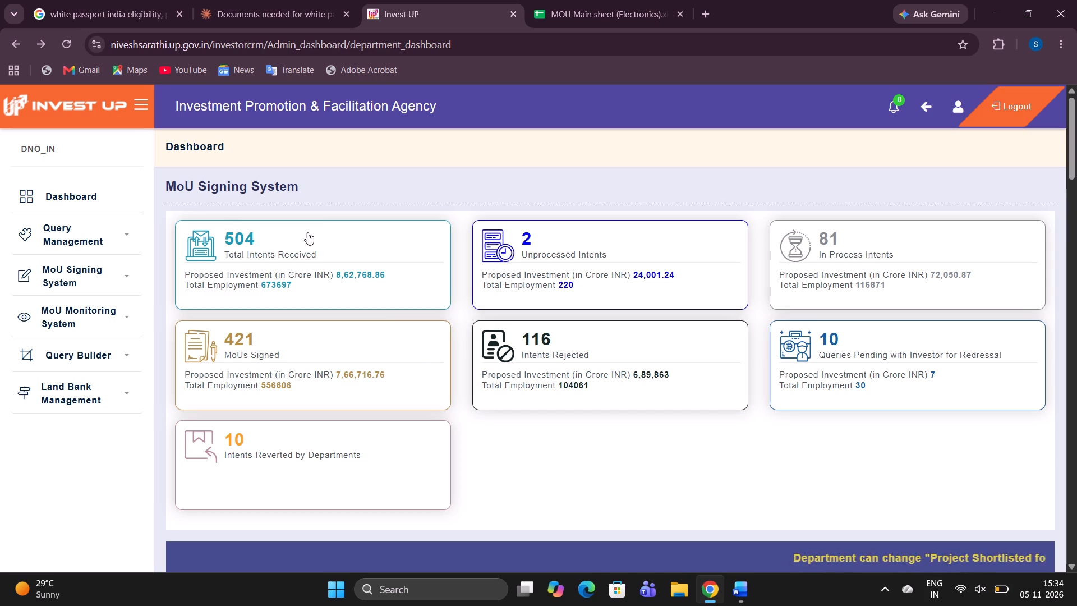
# Open the list of total intents received, search again for the copied JSP Electronics India name and check the intent's current status.
pyautogui.click(305, 272)
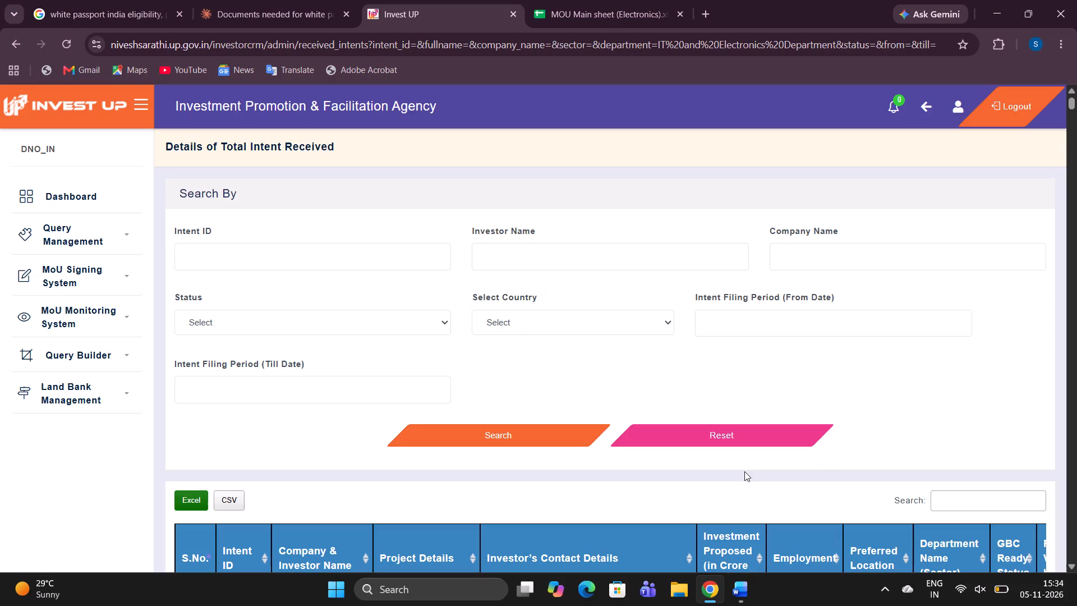
pyautogui.click(939, 493)
pyautogui.hotkey('ctrl', 'v')
pyautogui.scroll(-2, 939, 493)
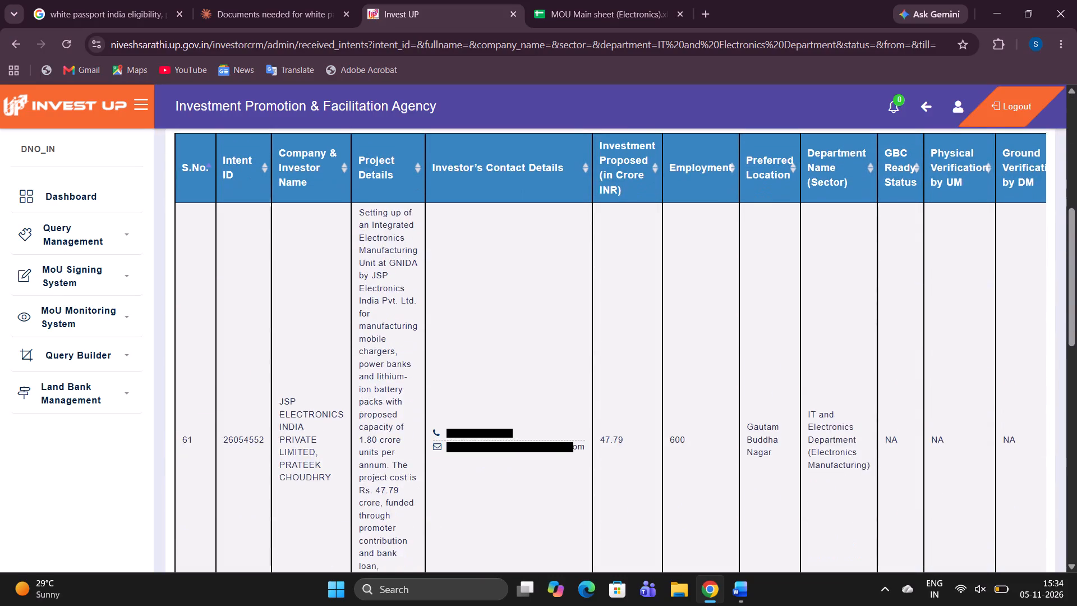
pyautogui.scroll(-1, 939, 493)
pyautogui.hscroll(-5, 938, 493)
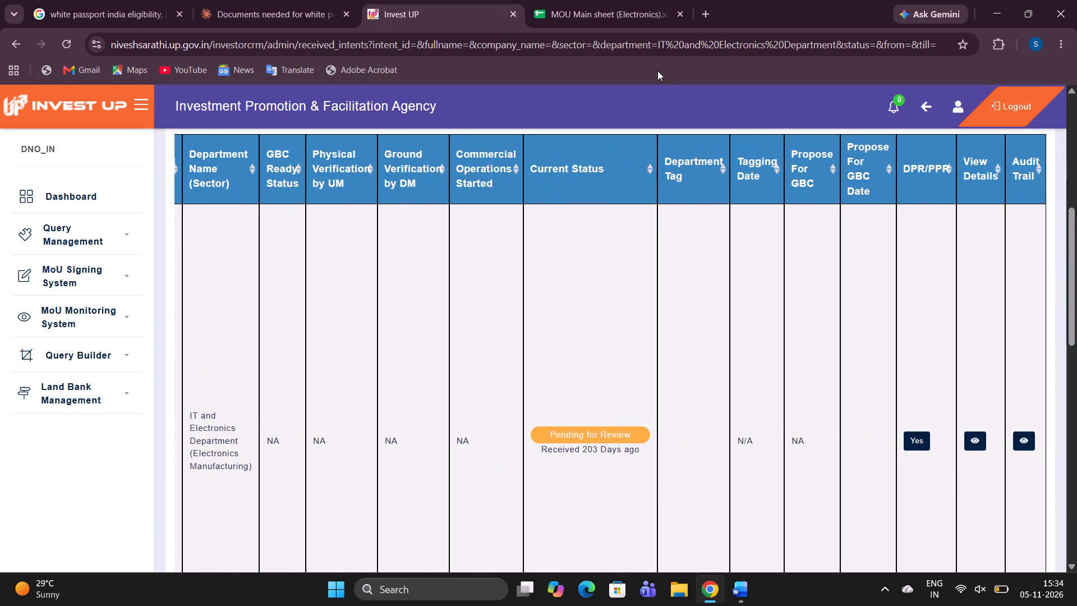
# Copy the Progress Etech company and investor name from row 6 of Non responsive, search the Invest UP intent table for it and check its current status.
pyautogui.click(569, 9)
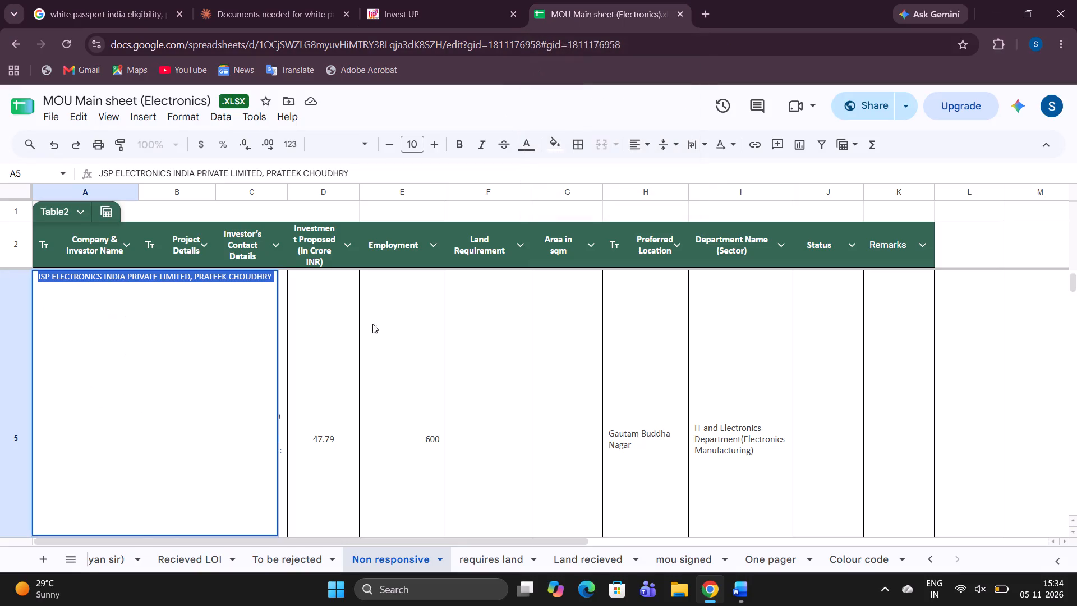
pyautogui.click(347, 387)
pyautogui.scroll(-3, 347, 387)
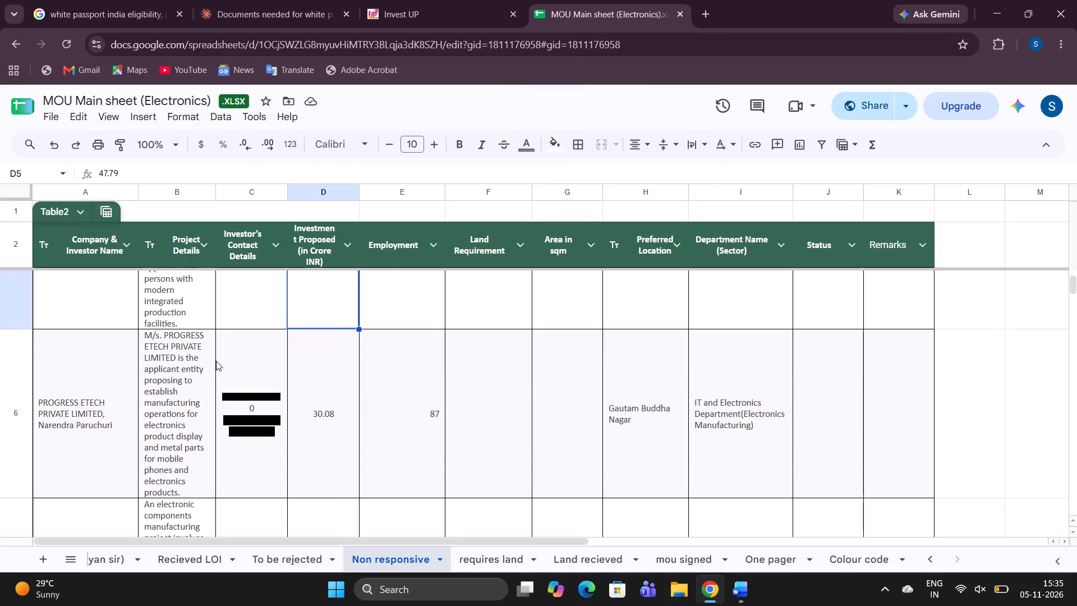
pyautogui.doubleClick(89, 402)
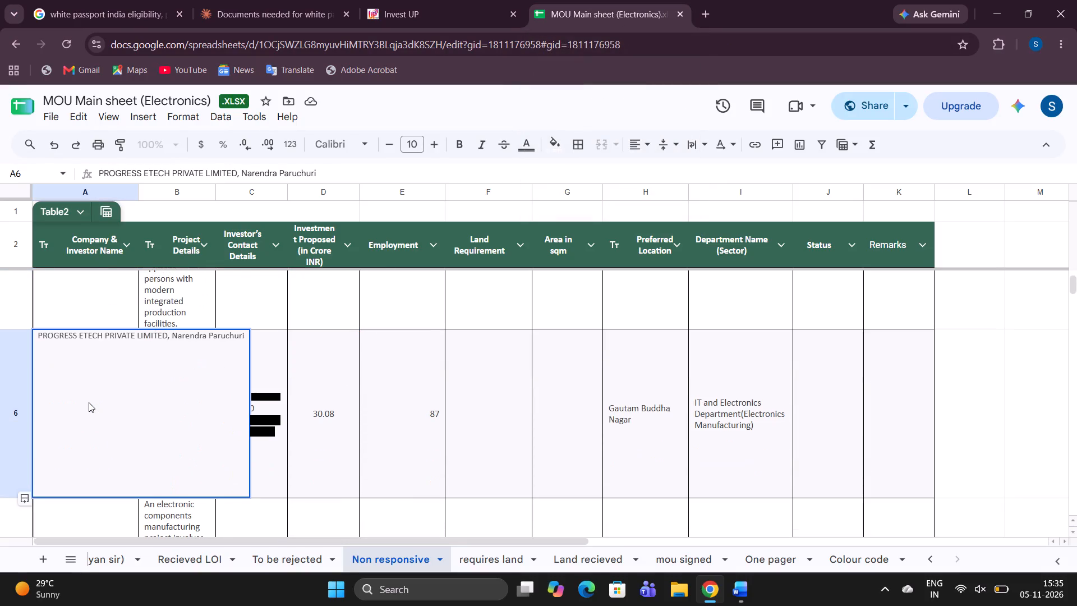
pyautogui.hotkey('ctrl', 'a')
pyautogui.hotkey('ctrl', 'c')
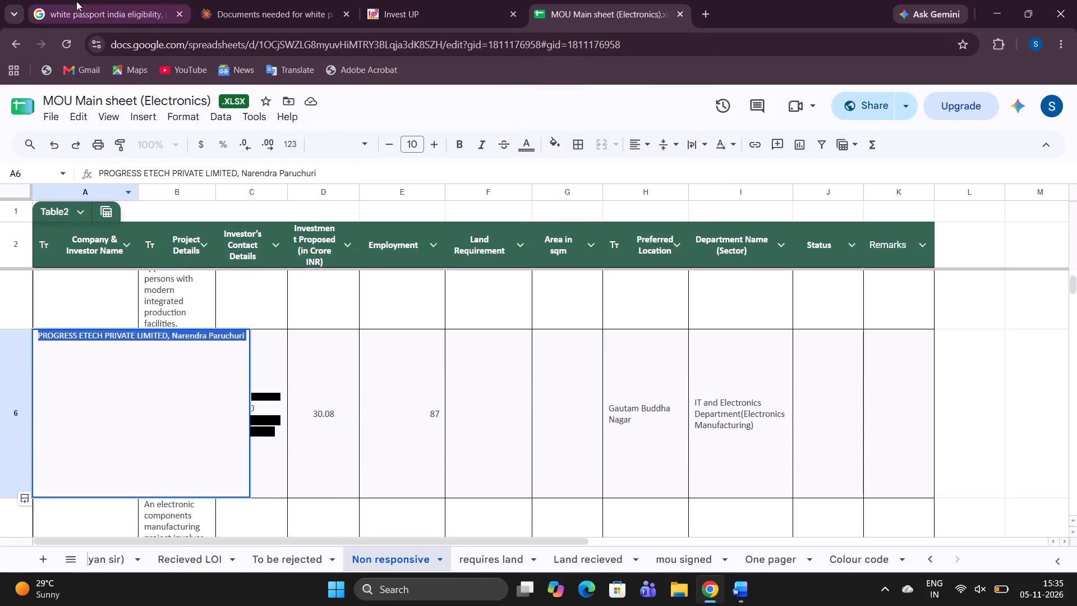
pyautogui.click(448, 15)
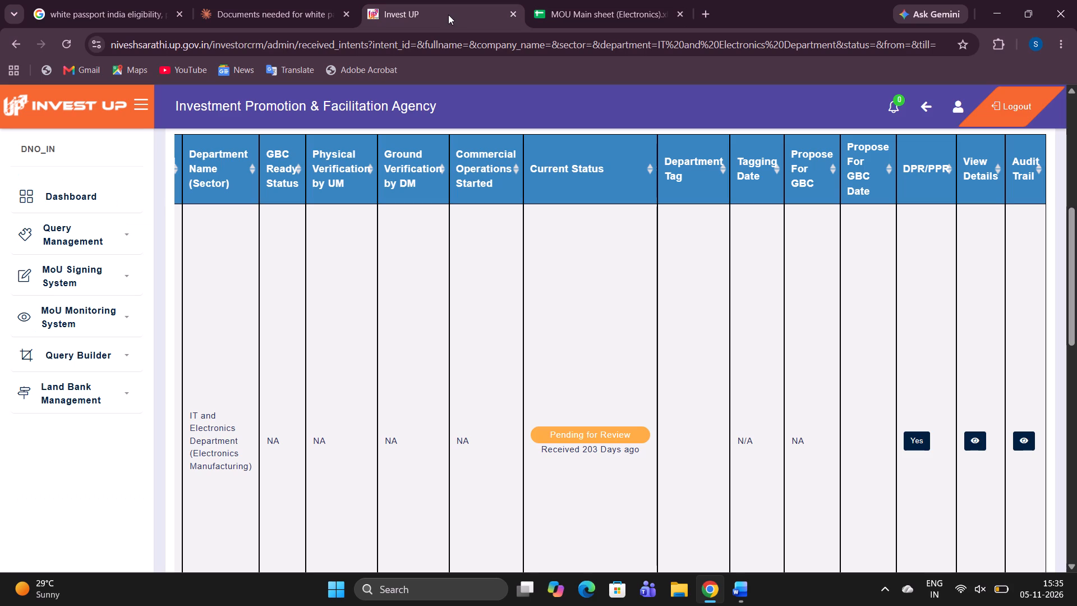
pyautogui.scroll(1, 662, 269)
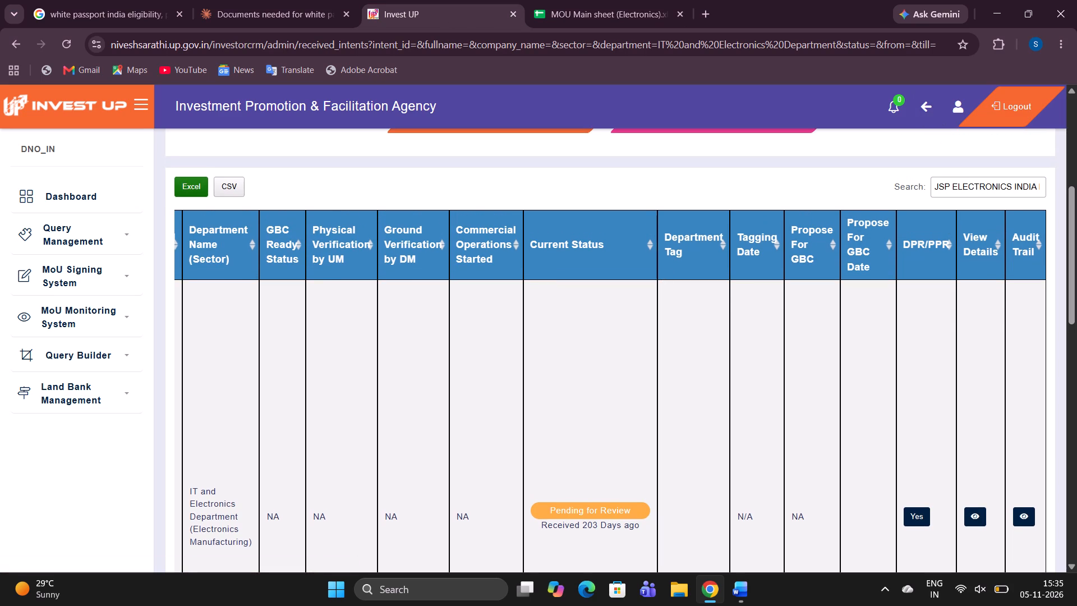
pyautogui.moveTo(934, 185); pyautogui.dragTo(1076, 190)
pyautogui.press('BackSpace')
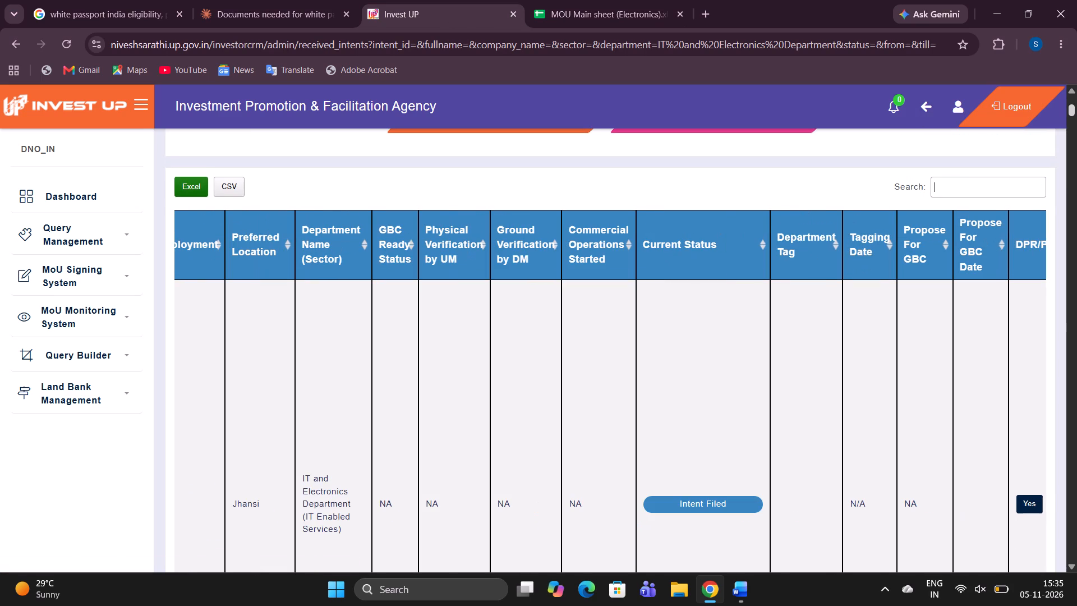
pyautogui.hotkey('ctrl', 'v')
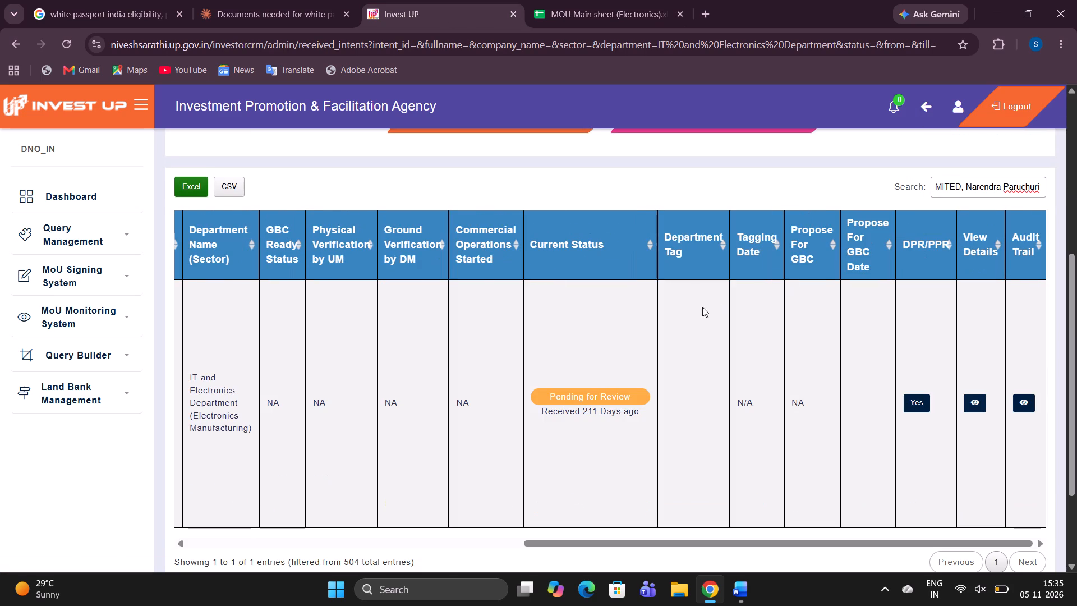
# Copy the ASA Industries company and investor name from row 7 of Non responsive and search the Invest UP intent table for it.
pyautogui.click(600, 13)
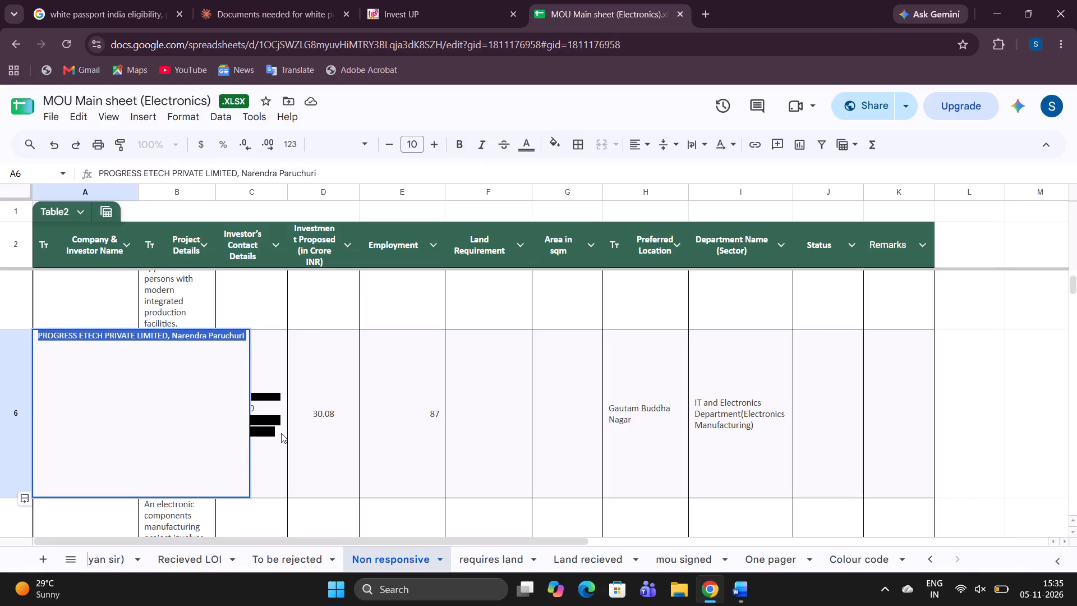
pyautogui.click(281, 433)
pyautogui.scroll(-2, 281, 433)
pyautogui.doubleClick(96, 393)
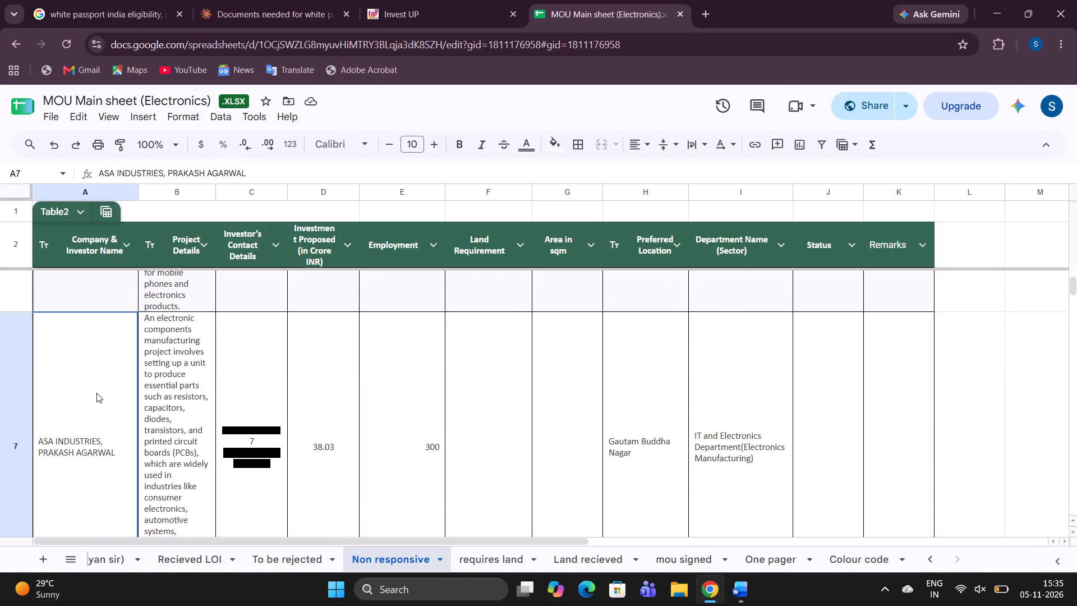
pyautogui.hotkey('ctrl', 'a')
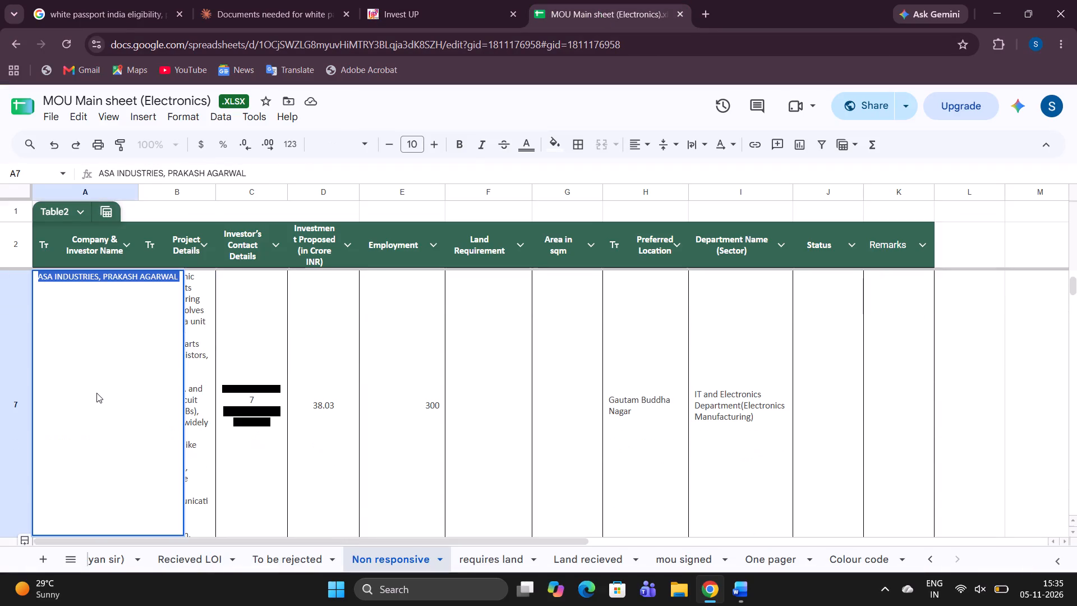
pyautogui.hotkey('ctrl', 'c')
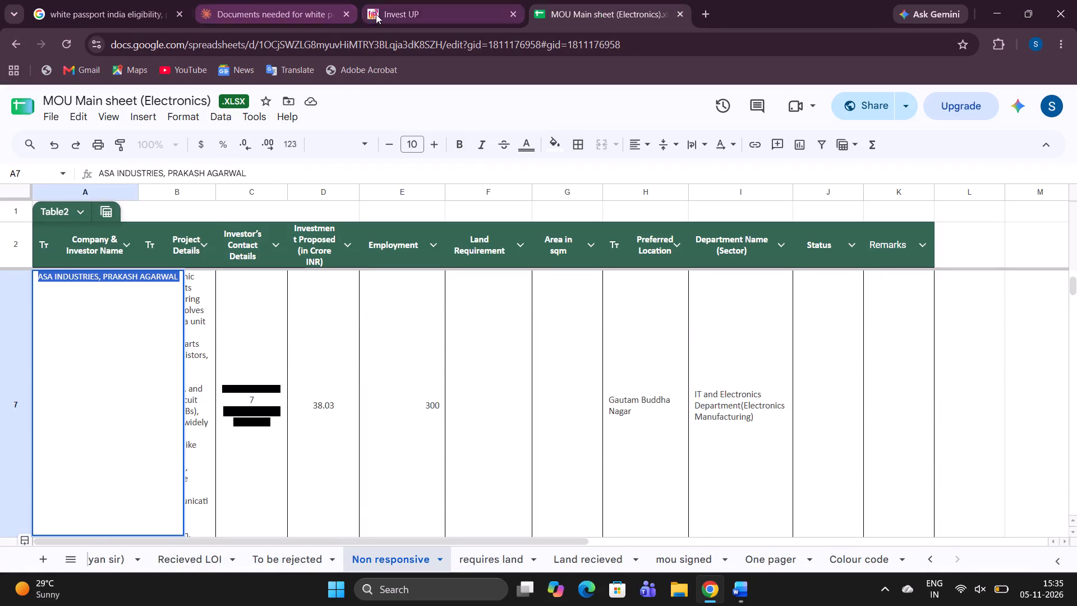
pyautogui.click(453, 6)
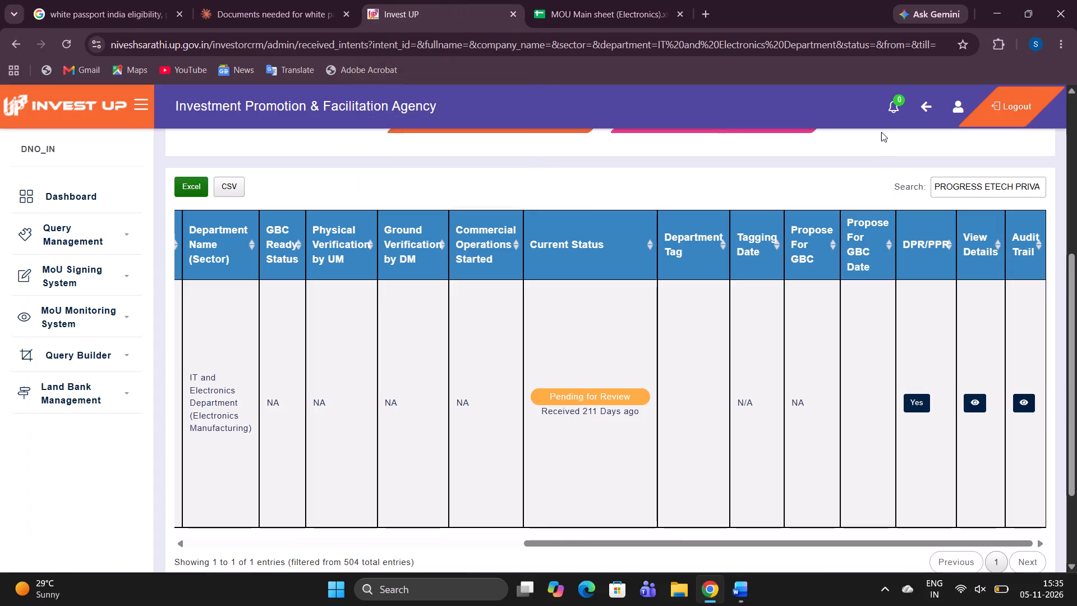
pyautogui.moveTo(934, 186); pyautogui.dragTo(1076, 178)
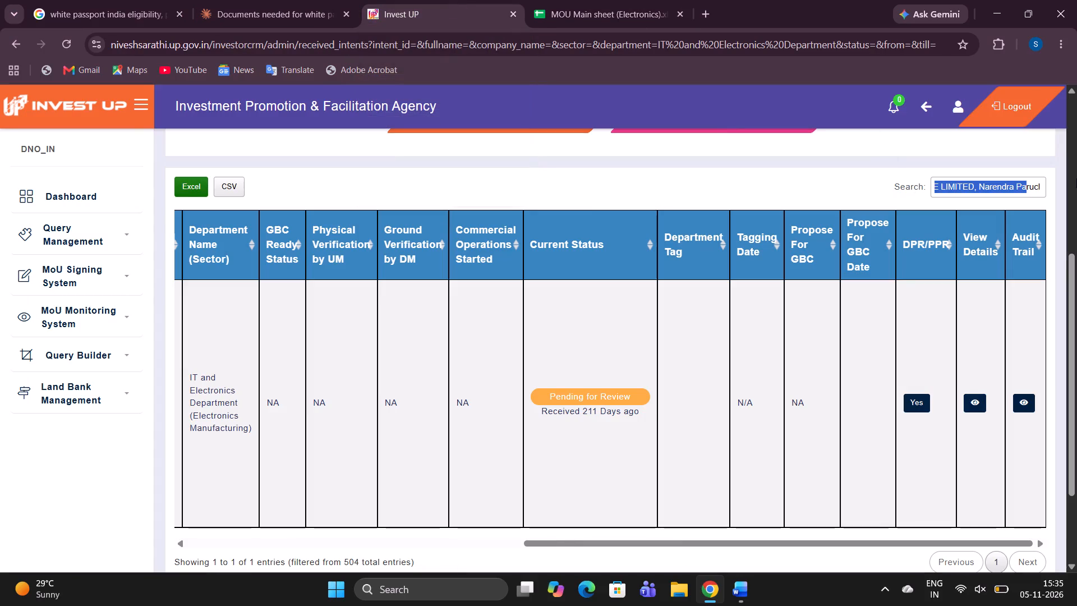
pyautogui.moveTo(1076, 178); pyautogui.dragTo(1076, 183)
pyautogui.press('BackSpace')
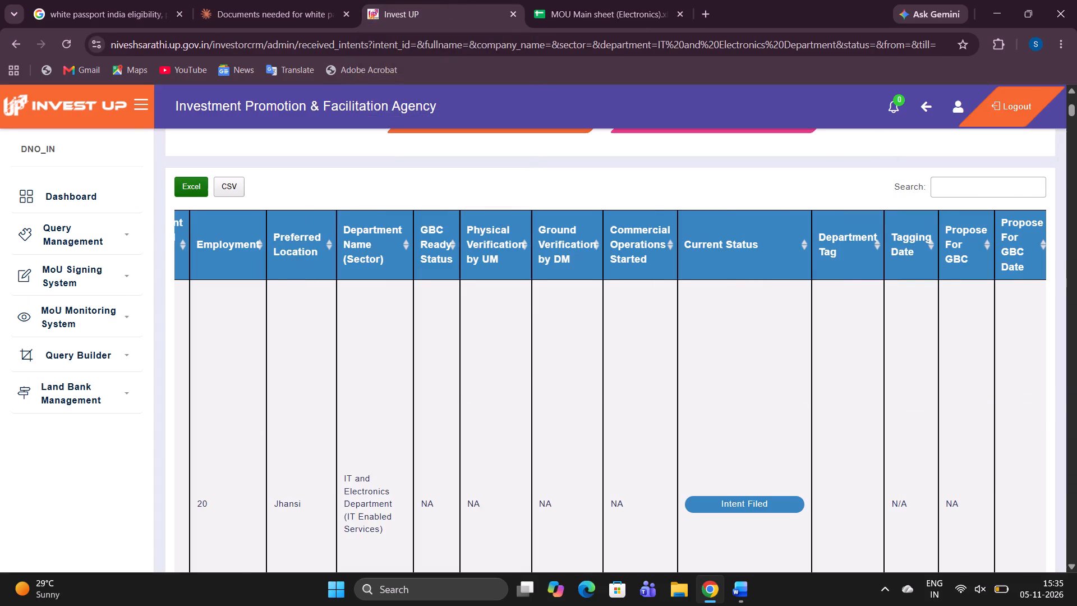
pyautogui.hotkey('ctrl', 'v')
pyautogui.hscroll(7, 412, 433)
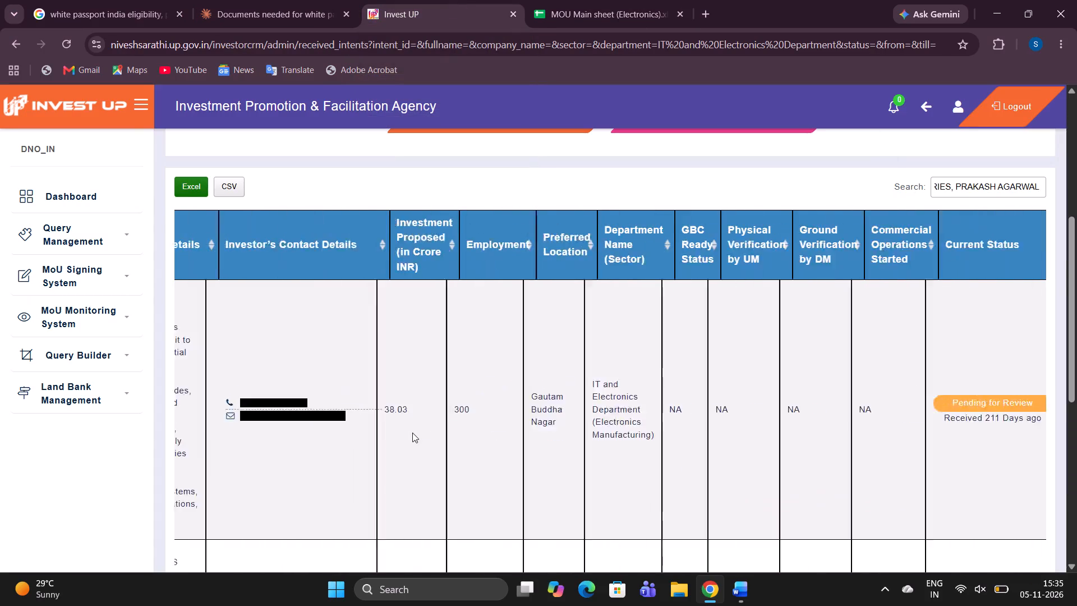
pyautogui.hscroll(5, 412, 433)
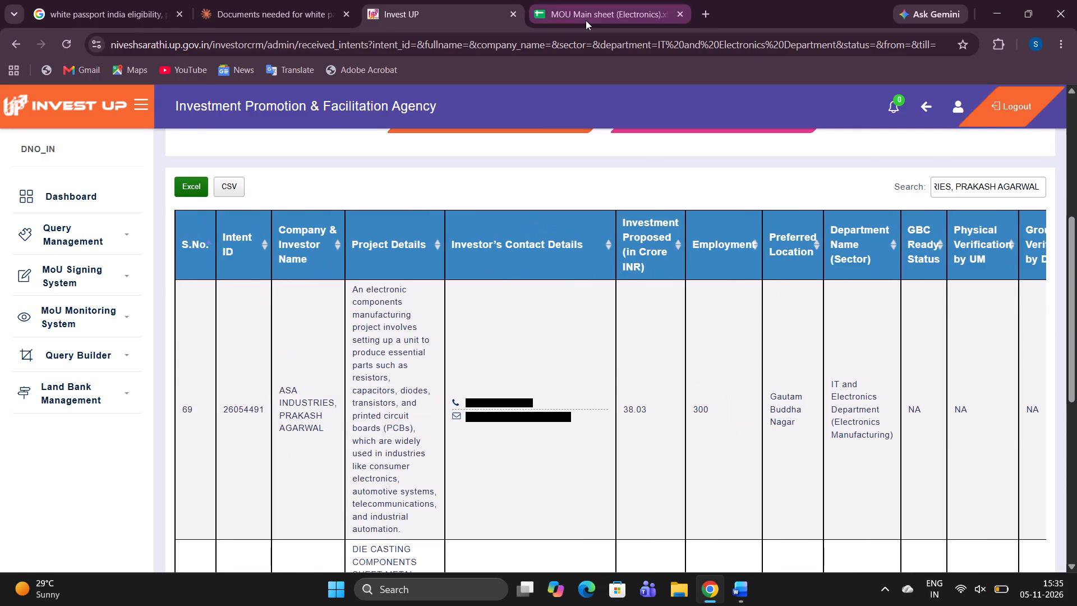
# Check the current status of the ASA Industries intents in the Invest UP table and compare their project details with row 7 of Non responsive.
pyautogui.click(590, 20)
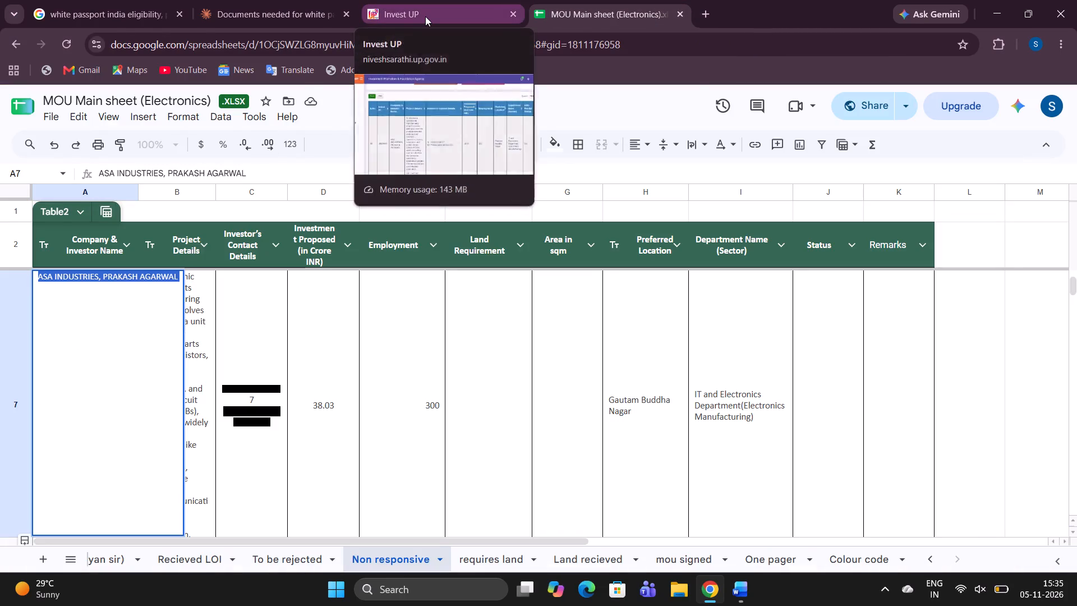
pyautogui.click(476, 7)
pyautogui.scroll(-1, 585, 353)
pyautogui.hscroll(-6, 585, 353)
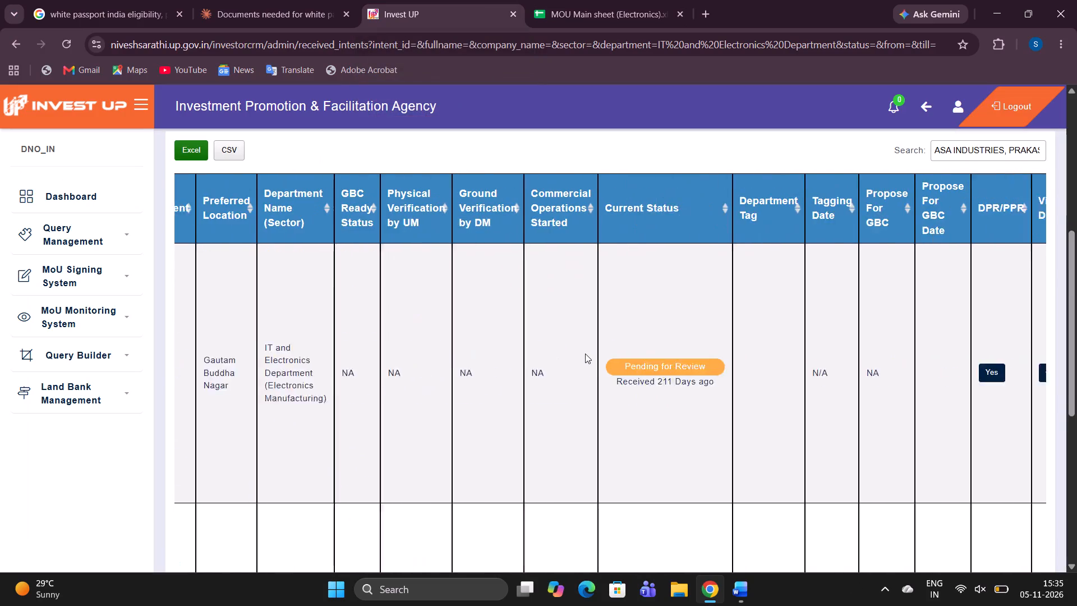
pyautogui.hscroll(-2, 585, 353)
pyautogui.hscroll(8, 585, 353)
pyautogui.scroll(-3, 585, 353)
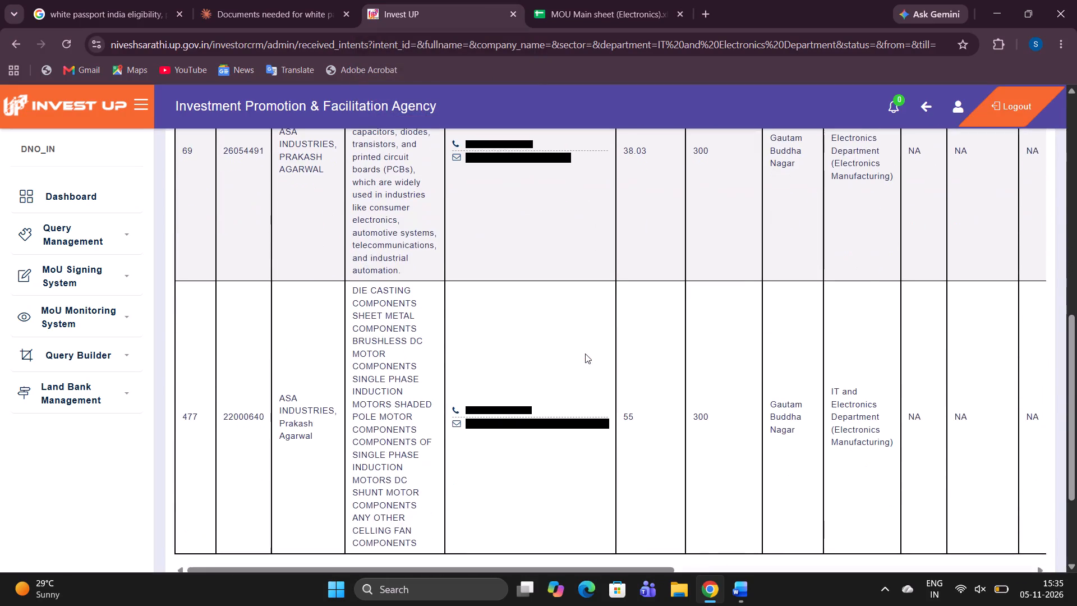
pyautogui.hscroll(-6, 585, 353)
pyautogui.hscroll(6, 585, 353)
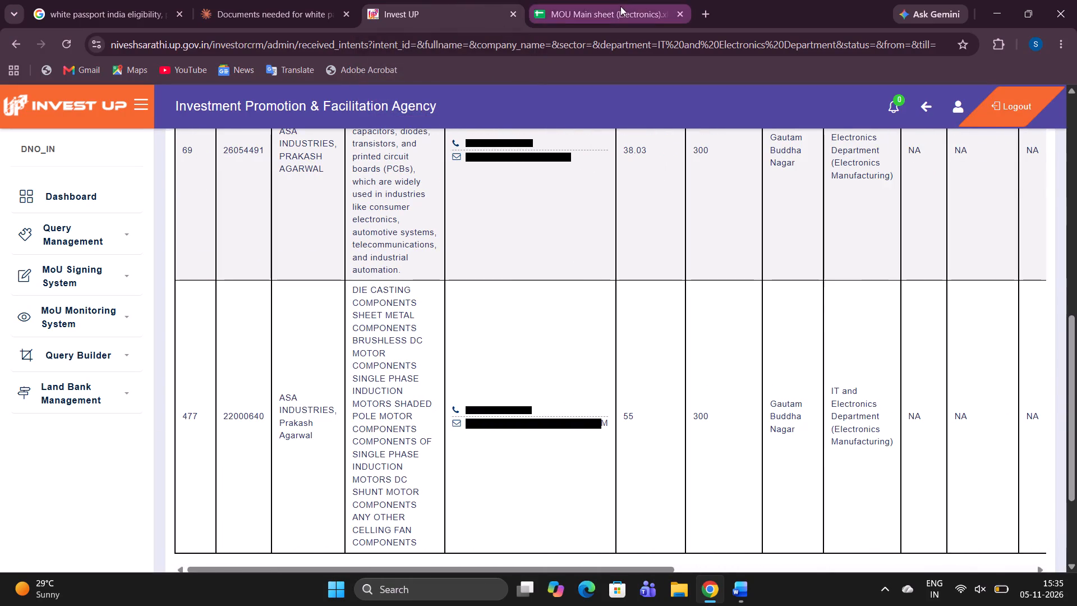
# Copy the Bhatia Photo Industries company and investor name from row 8 of Non responsive, search the Invest UP intent table for it and check its current status.
pyautogui.click(620, 6)
pyautogui.click(371, 446)
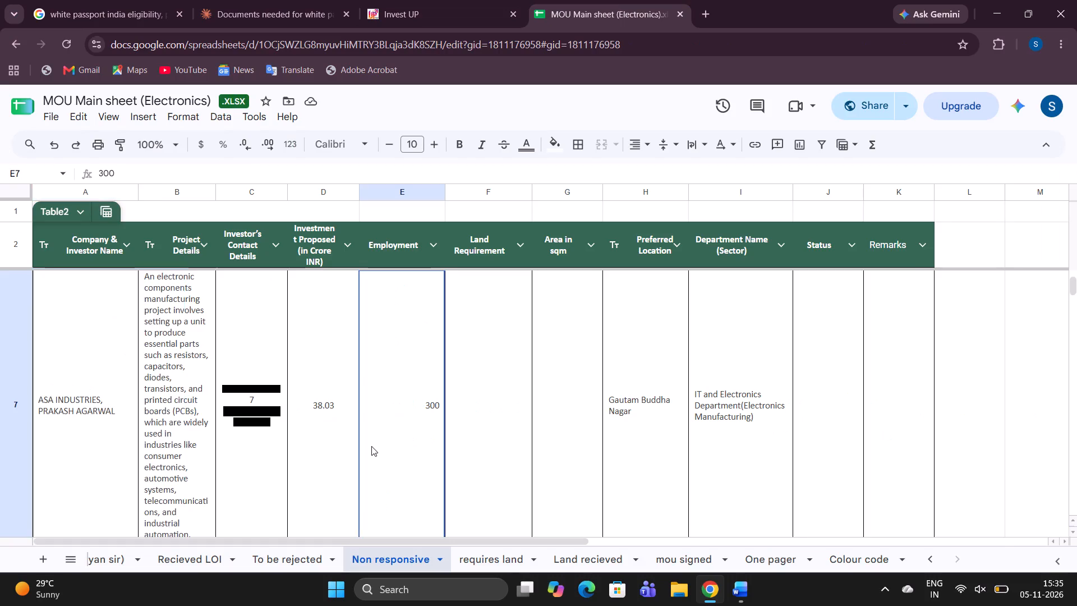
pyautogui.scroll(-2, 374, 428)
pyautogui.doubleClick(79, 403)
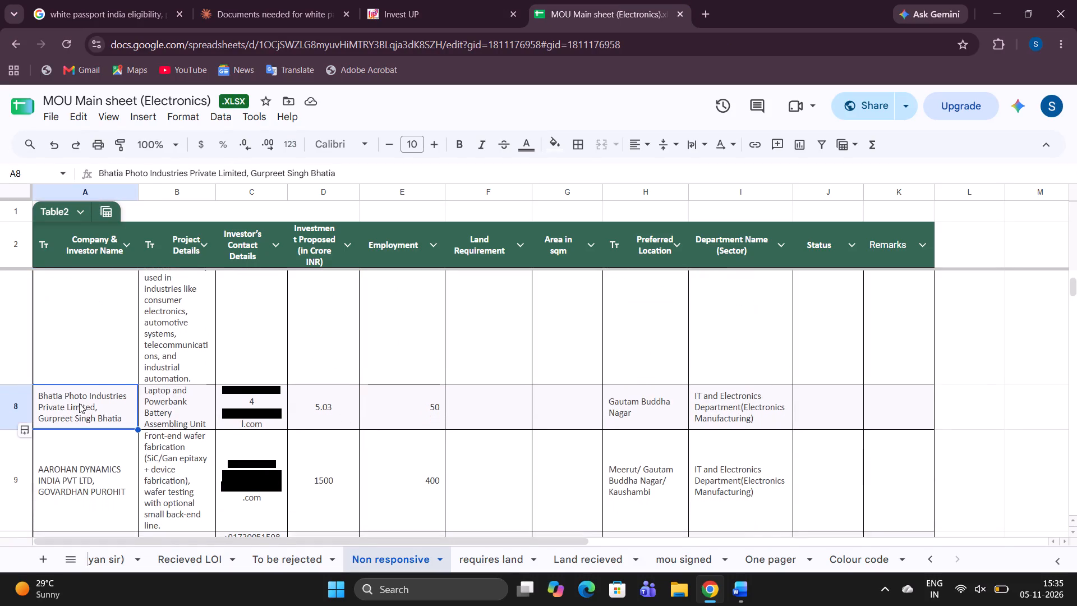
pyautogui.hotkey('ctrl', 'a')
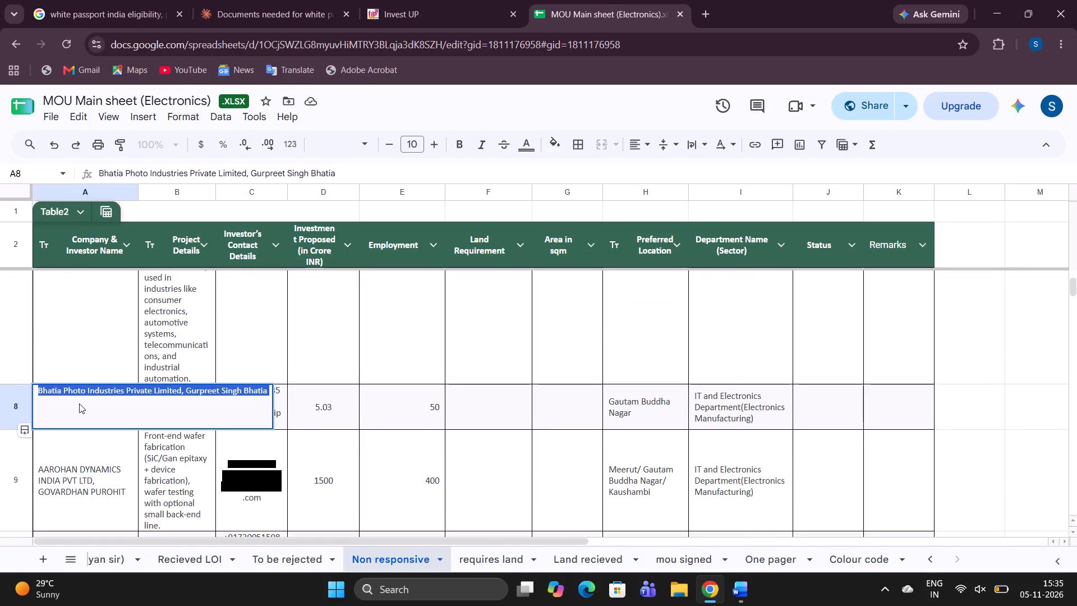
pyautogui.hotkey('ctrl', 'c')
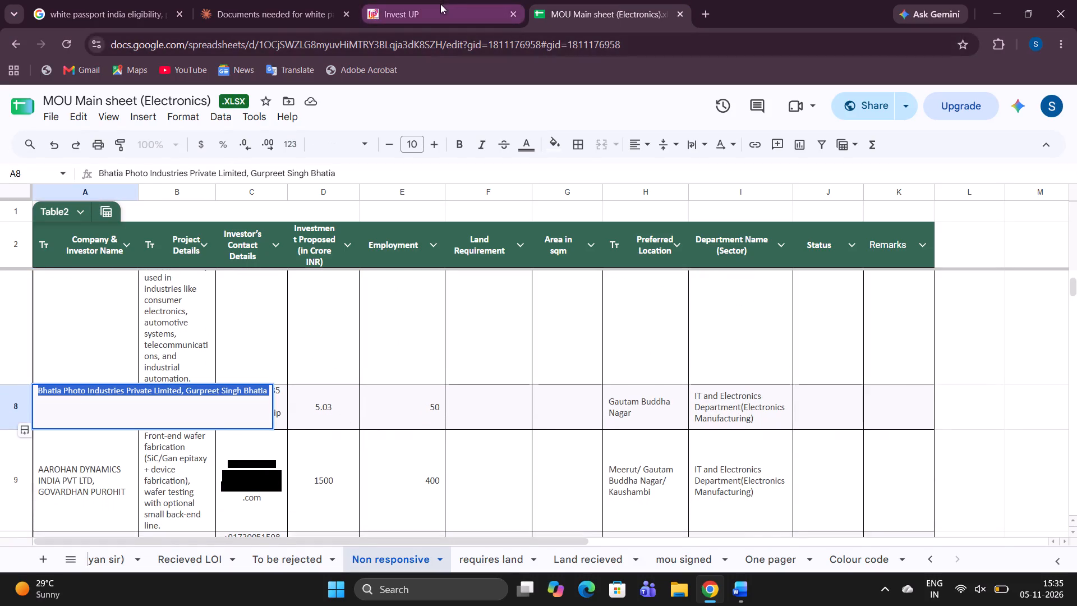
pyautogui.click(440, 4)
pyautogui.scroll(8, 781, 190)
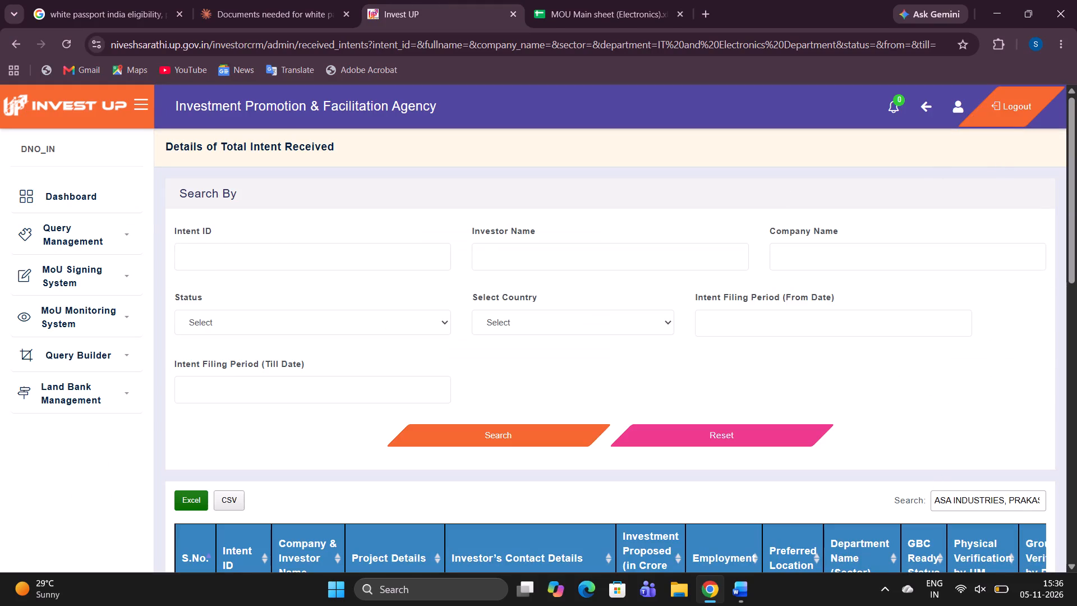
pyautogui.moveTo(933, 499); pyautogui.dragTo(1076, 480)
pyautogui.press('BackSpace')
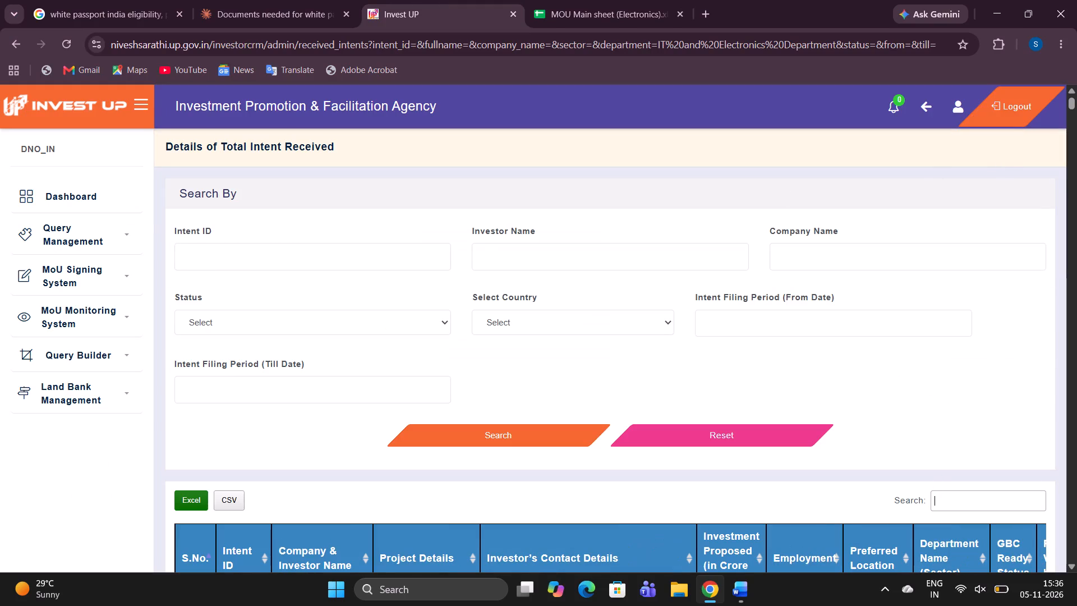
pyautogui.hotkey('ctrl', 'v')
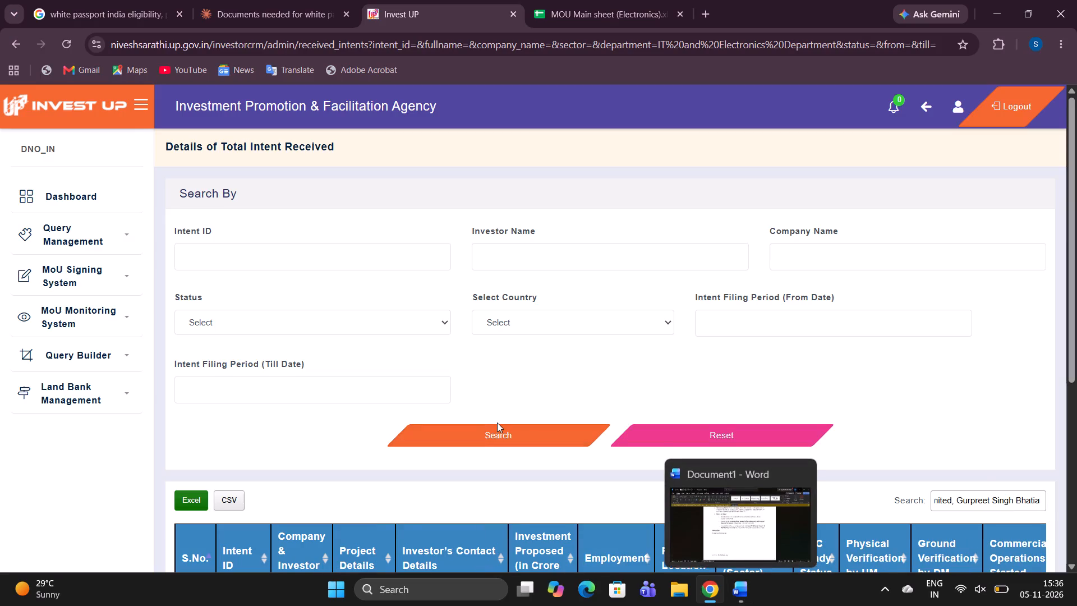
pyautogui.scroll(-3, 497, 423)
pyautogui.hscroll(-6, 497, 423)
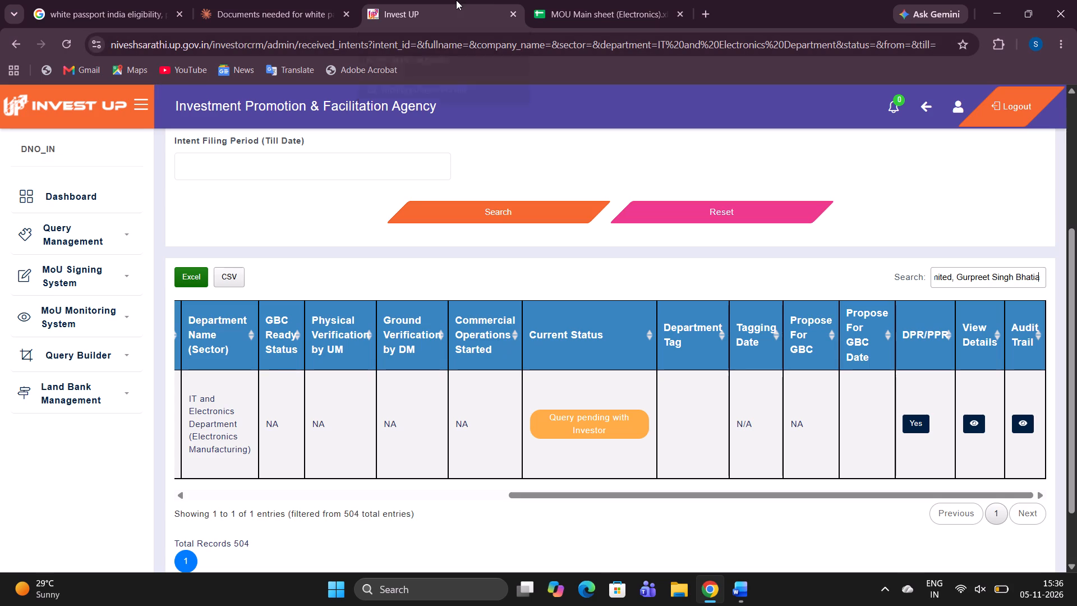
# Look through the companies below row 8 of Non responsive and how their name cells are colour-marked.
pyautogui.click(634, 11)
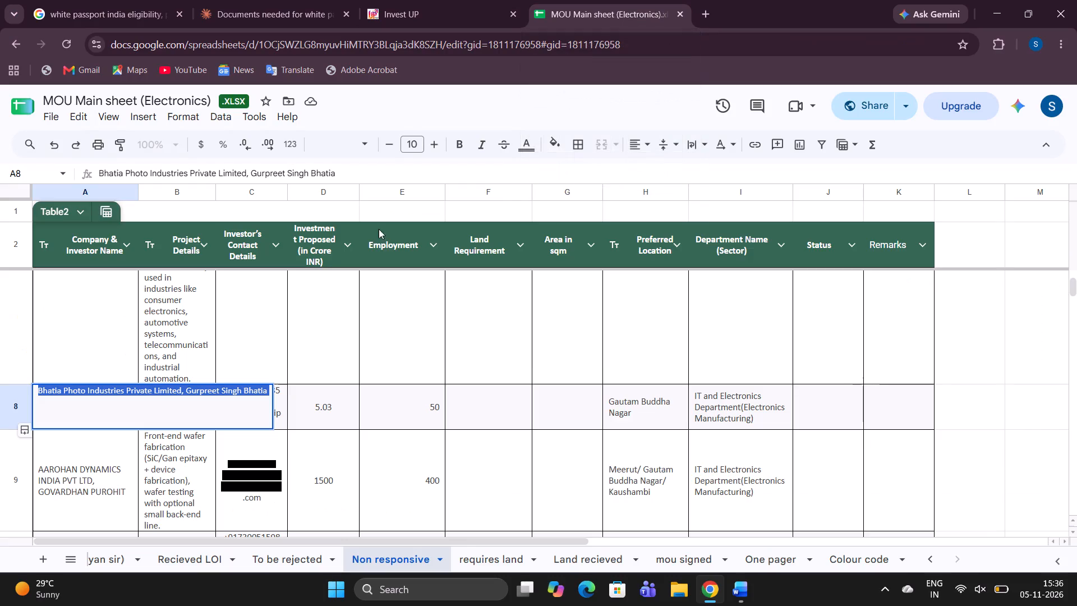
pyautogui.click(243, 330)
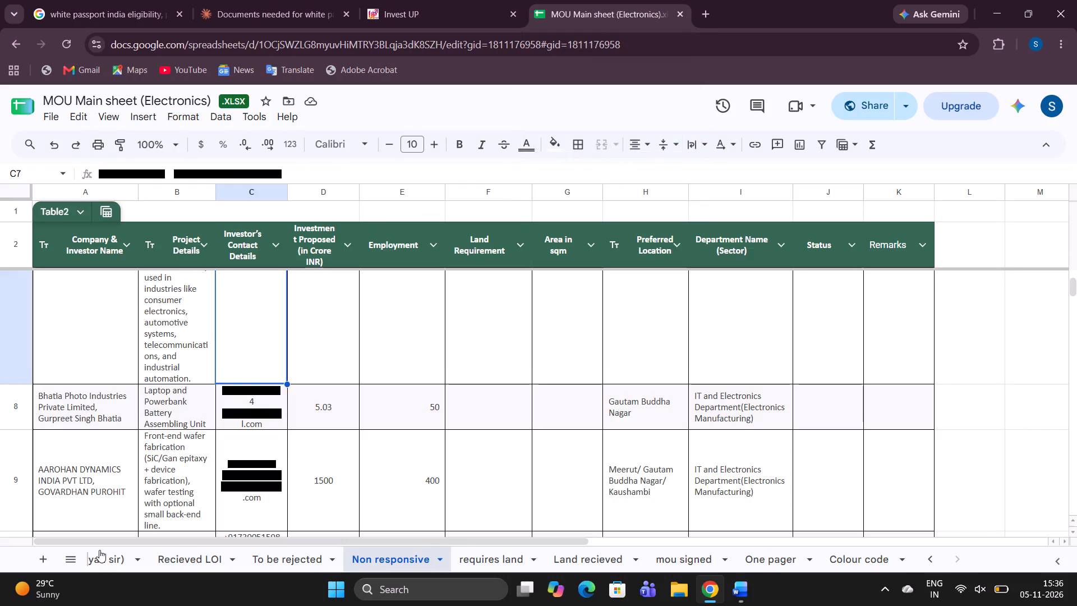
pyautogui.scroll(-10, 147, 465)
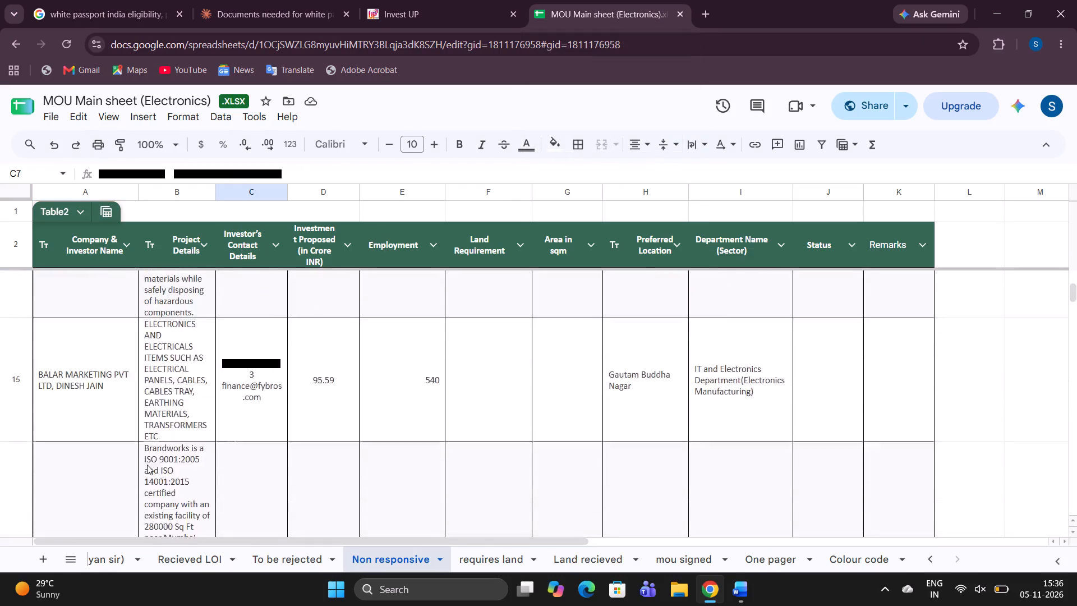
pyautogui.scroll(-9, 147, 465)
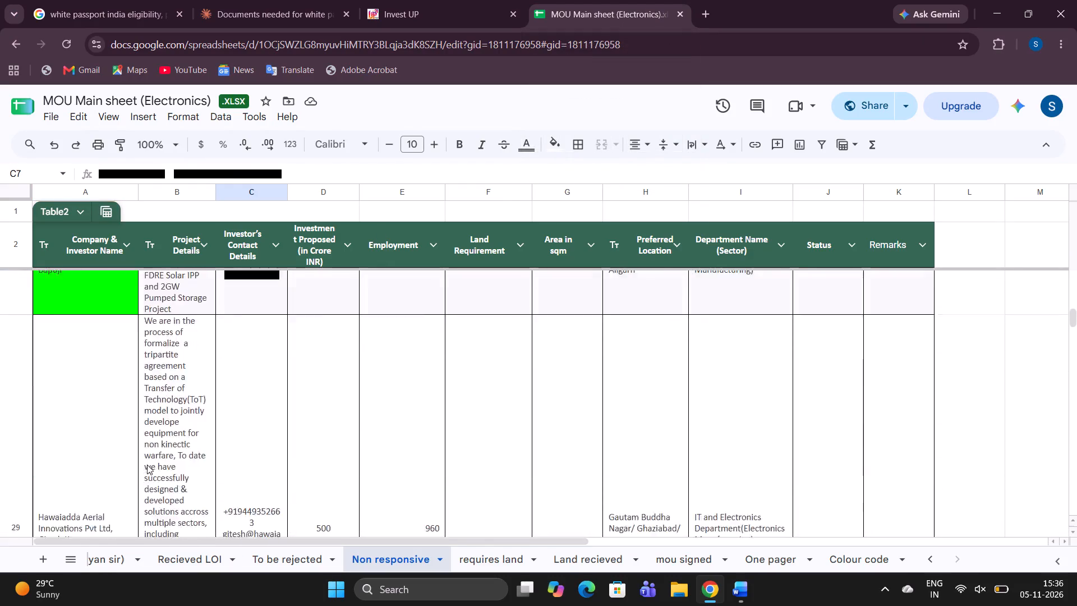
pyautogui.scroll(-9, 147, 465)
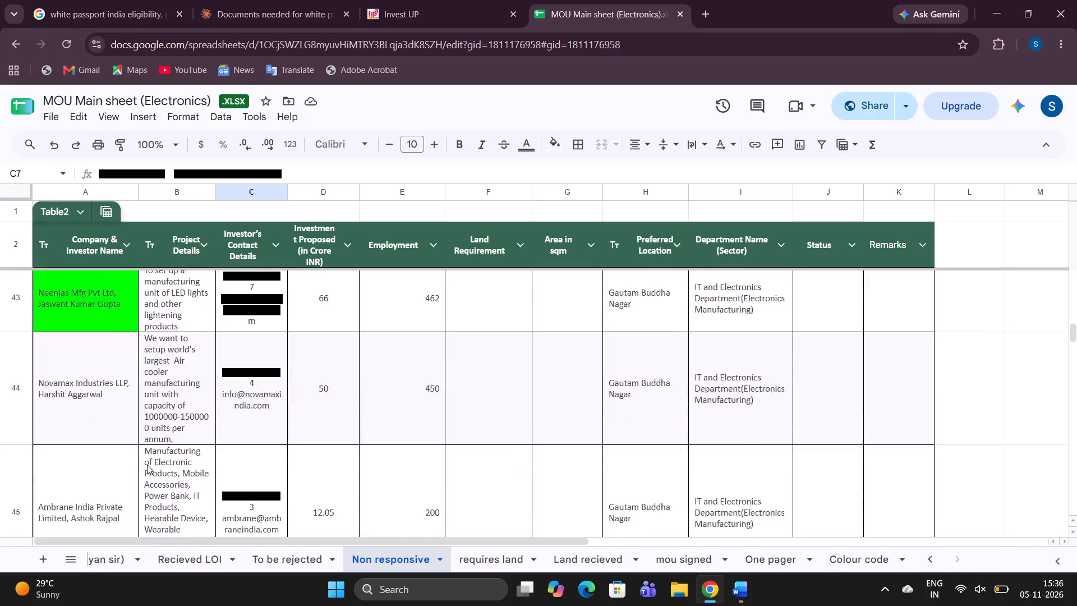
pyautogui.scroll(-1, 147, 465)
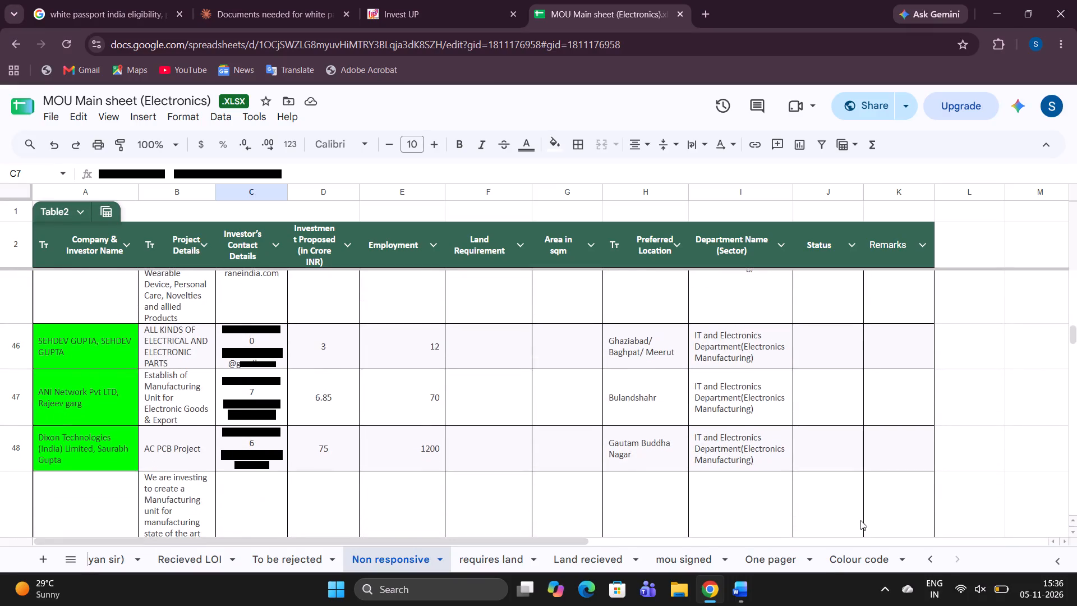
# Check the colour meanings in the Colour code sheet, glance at One pager and return to Non responsive.
pyautogui.click(863, 568)
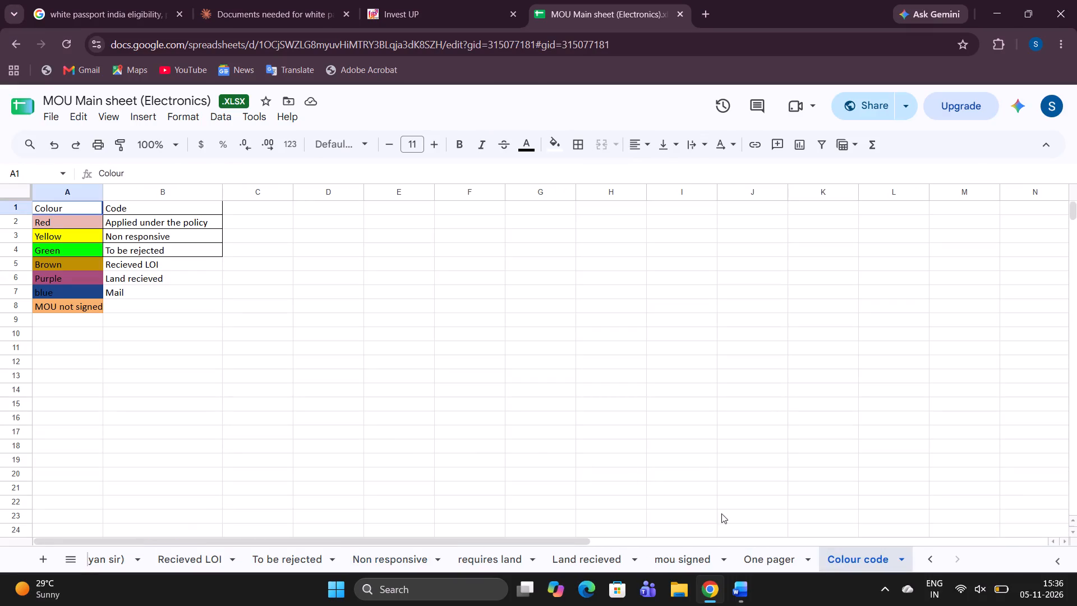
pyautogui.click(761, 557)
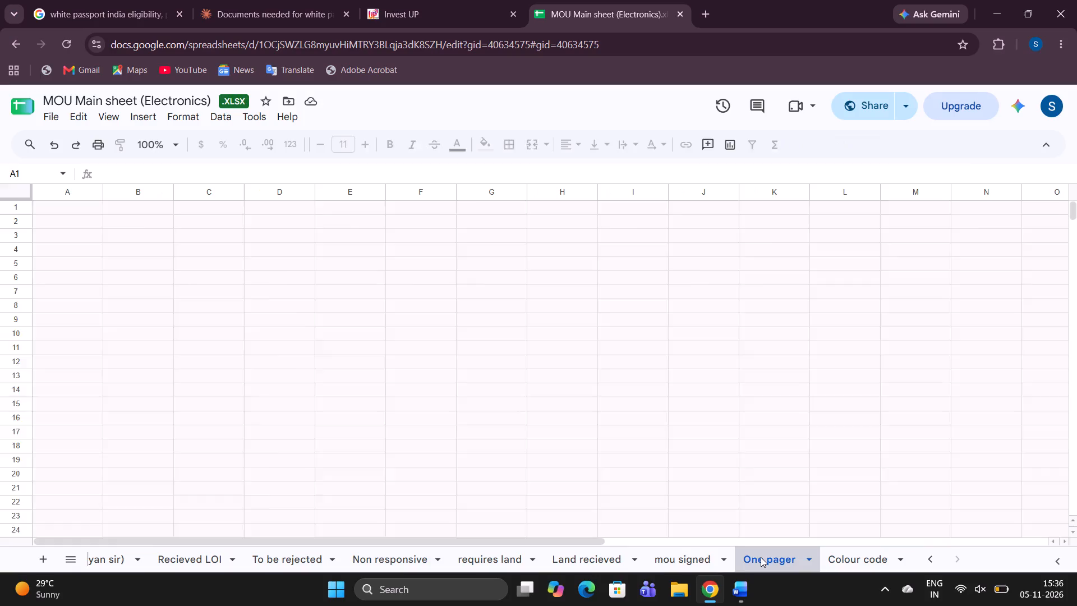
pyautogui.click(394, 555)
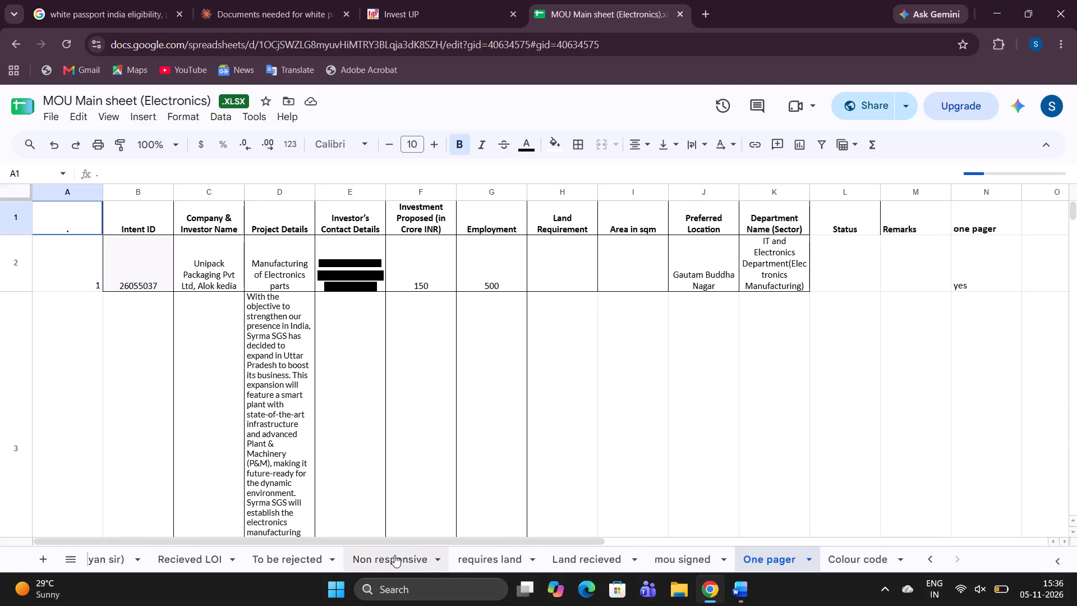
# Review the remaining Non responsive rows down to the end of the list, checking their colour marks and remarks.
pyautogui.scroll(-9, 240, 515)
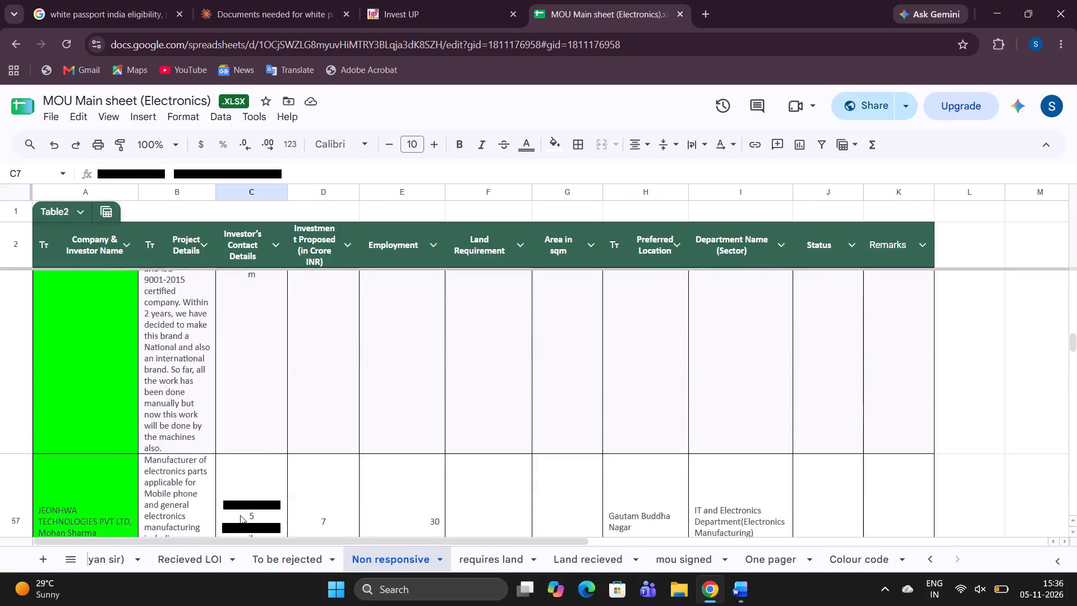
pyautogui.scroll(-7, 240, 515)
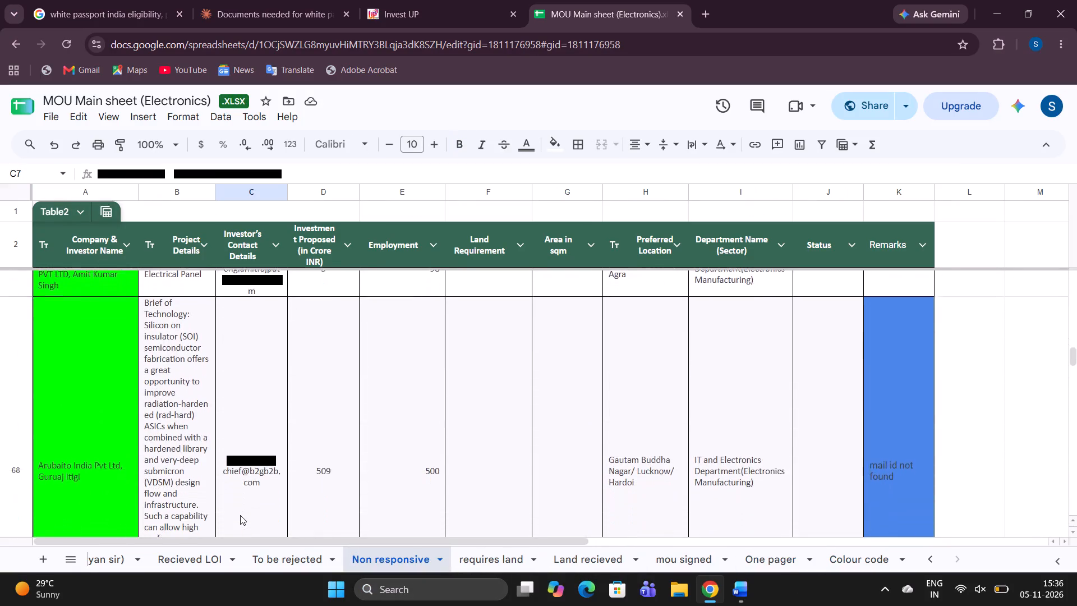
pyautogui.scroll(-11, 240, 515)
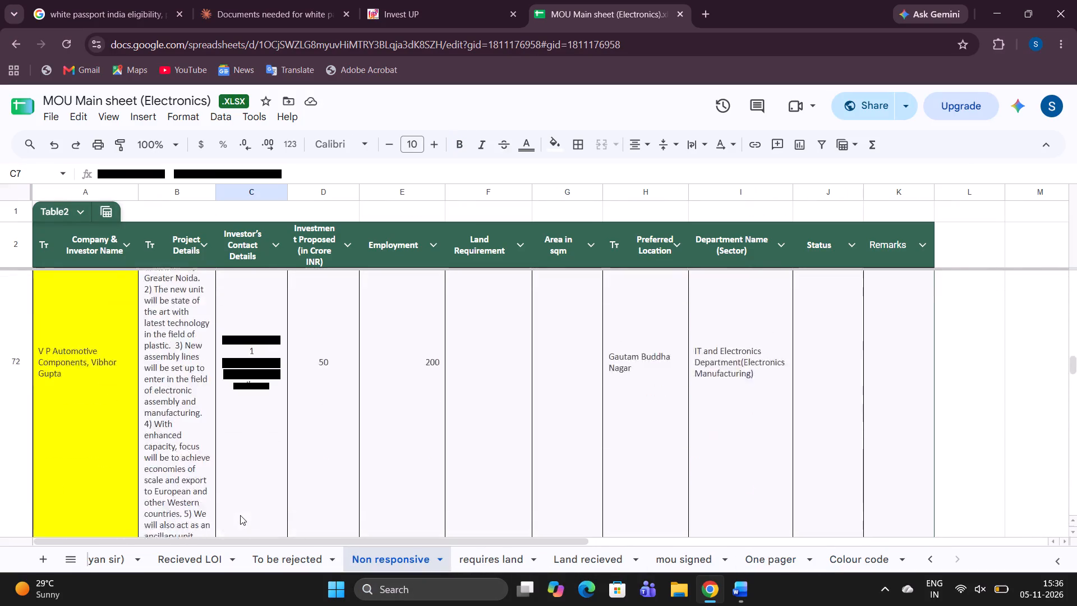
pyautogui.scroll(-14, 240, 515)
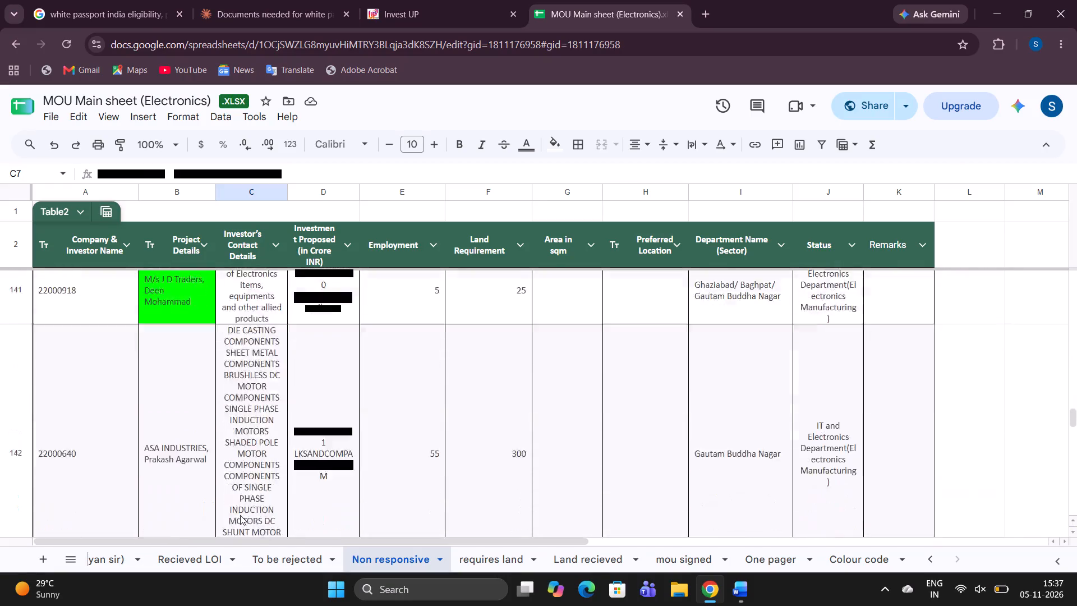
pyautogui.scroll(-6, 240, 515)
pyautogui.scroll(1, 240, 515)
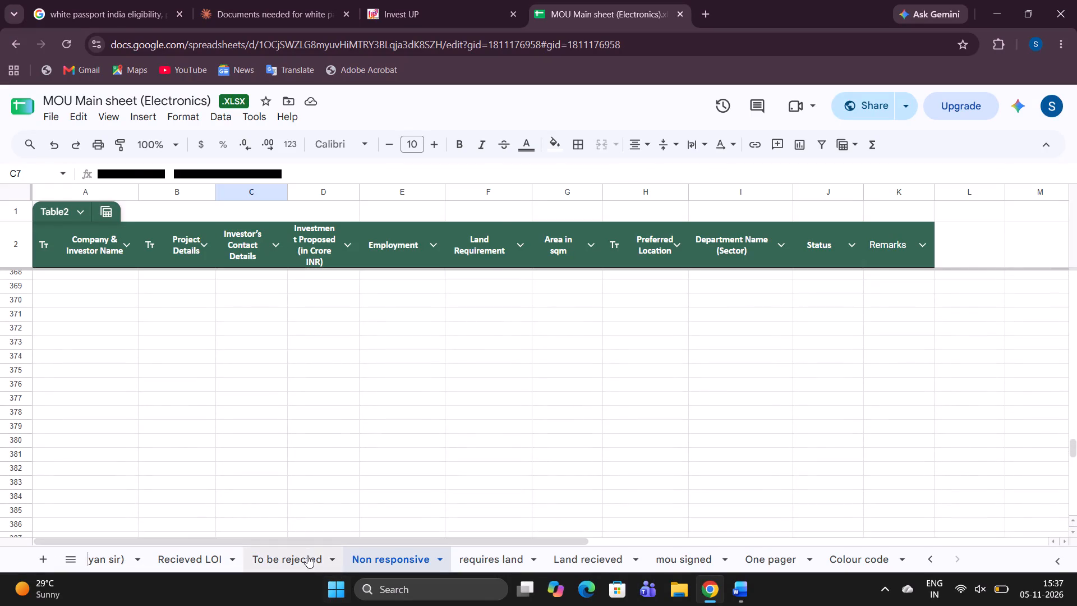
# Review the companies in the To be rejected sheet down to the last row, checking their colour marks, status and remarks.
pyautogui.click(305, 554)
pyautogui.scroll(-2, 299, 469)
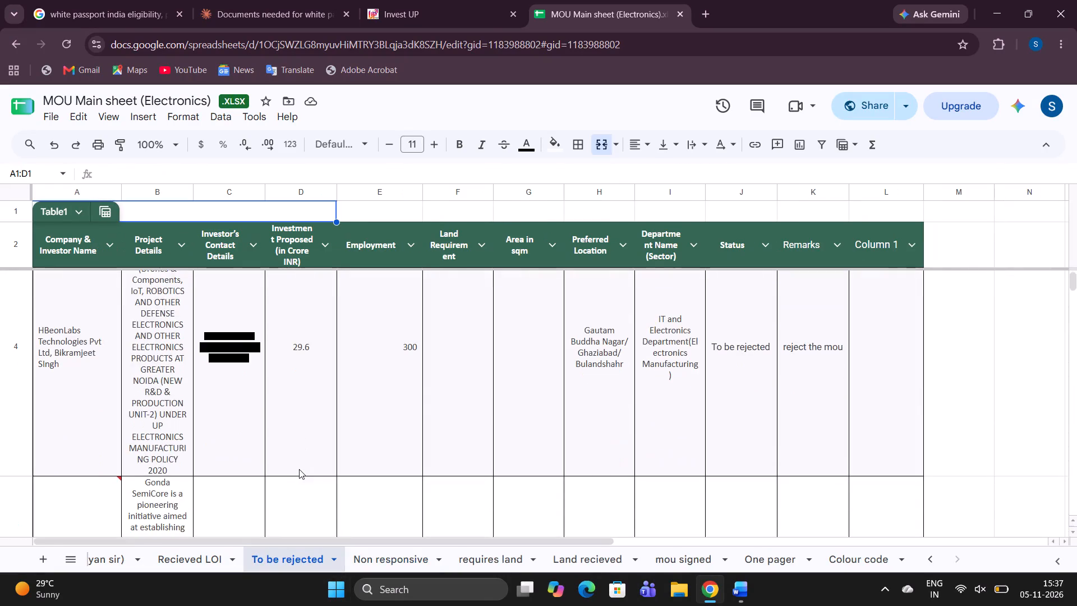
pyautogui.scroll(-2, 299, 469)
pyautogui.scroll(4, 299, 469)
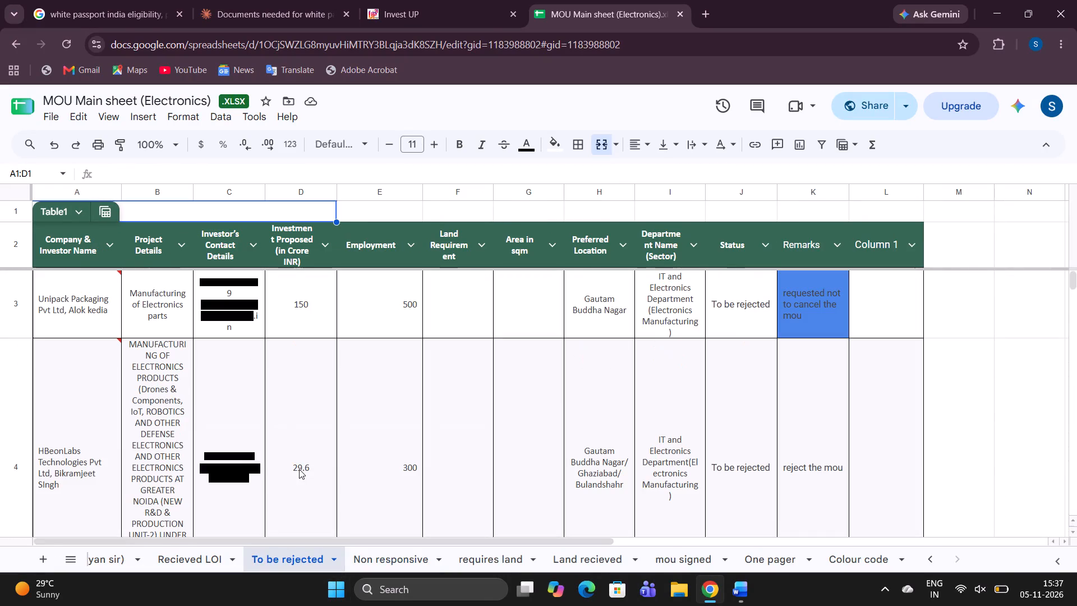
pyautogui.scroll(-4, 519, 388)
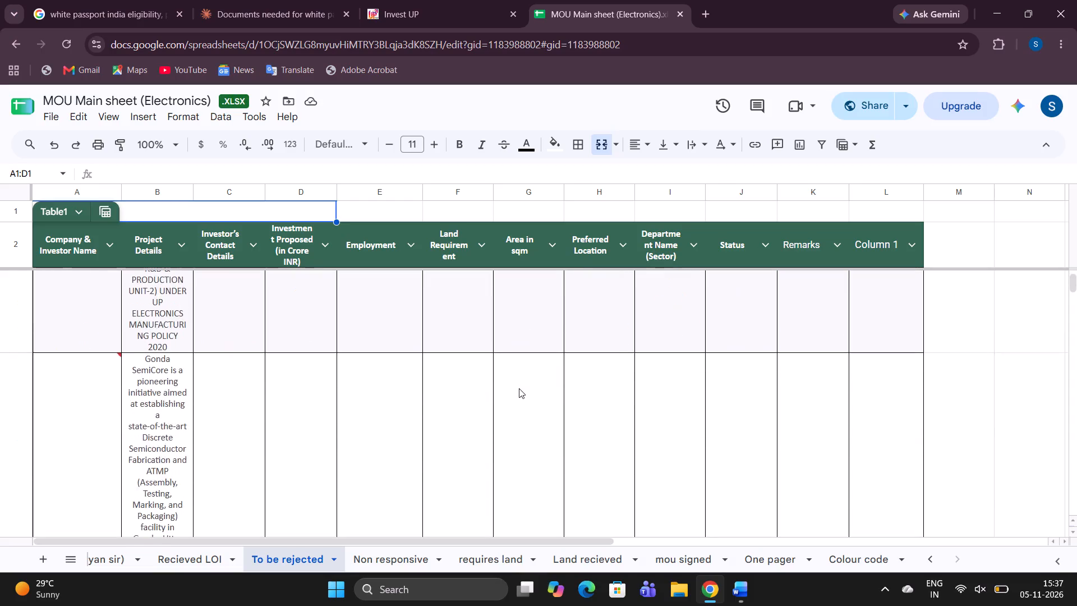
pyautogui.scroll(-7, 519, 388)
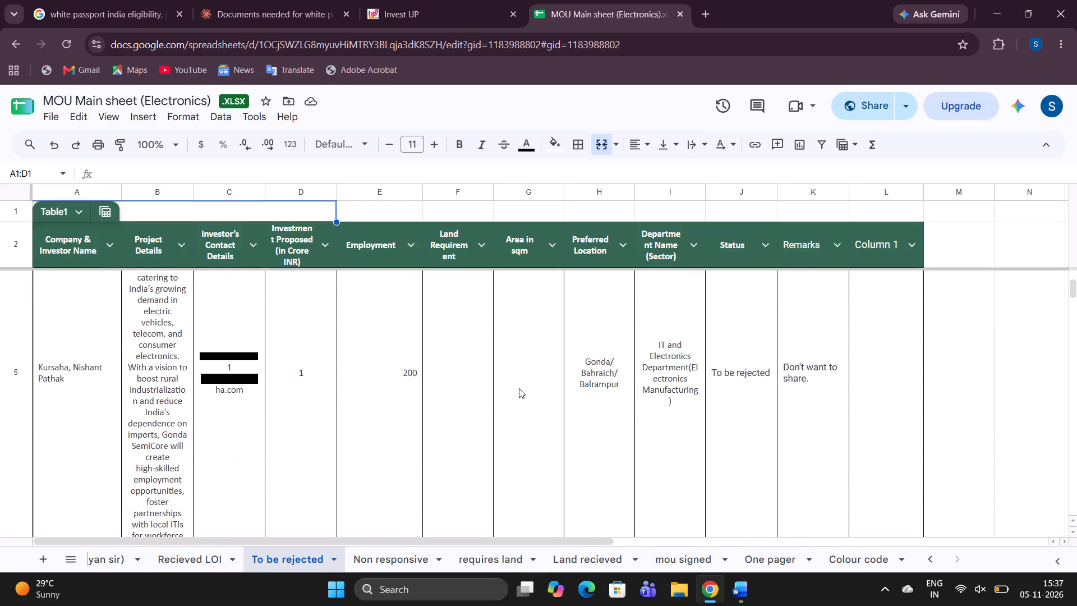
pyautogui.scroll(-6, 519, 388)
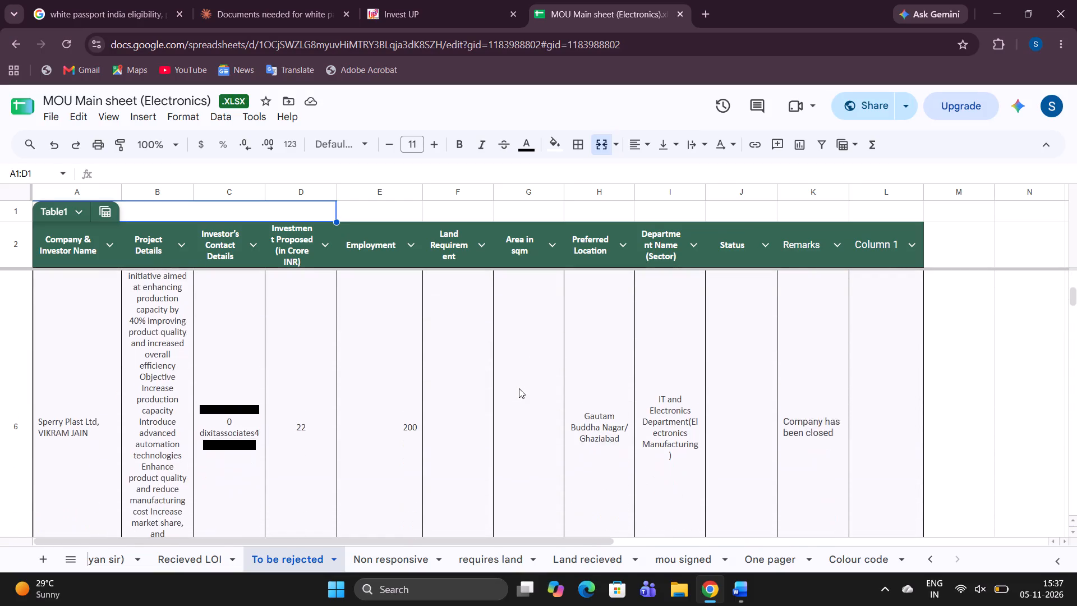
pyautogui.scroll(-6, 519, 388)
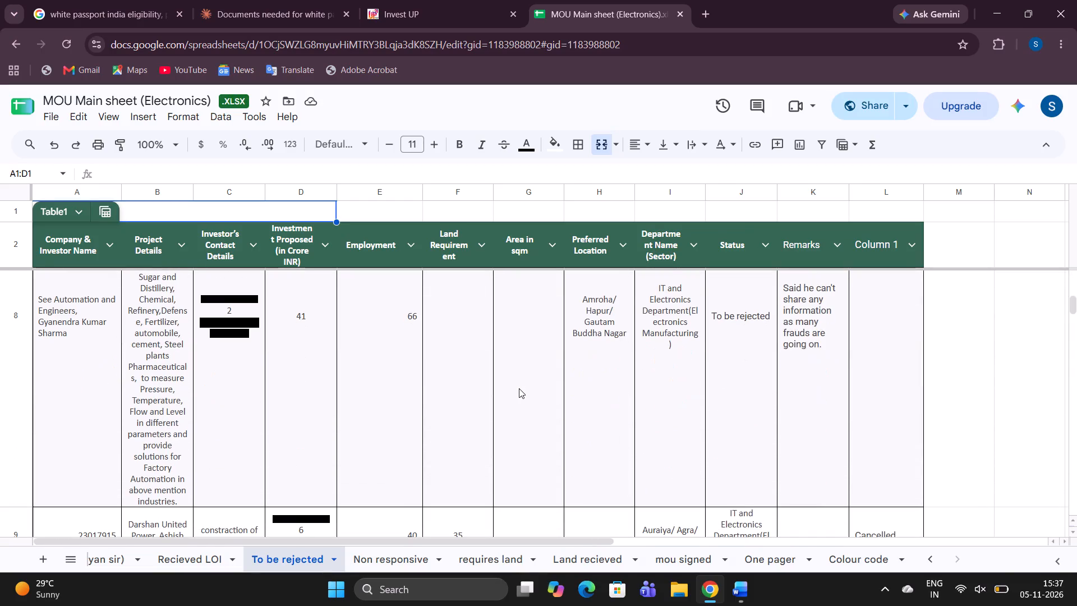
pyautogui.scroll(-3, 519, 388)
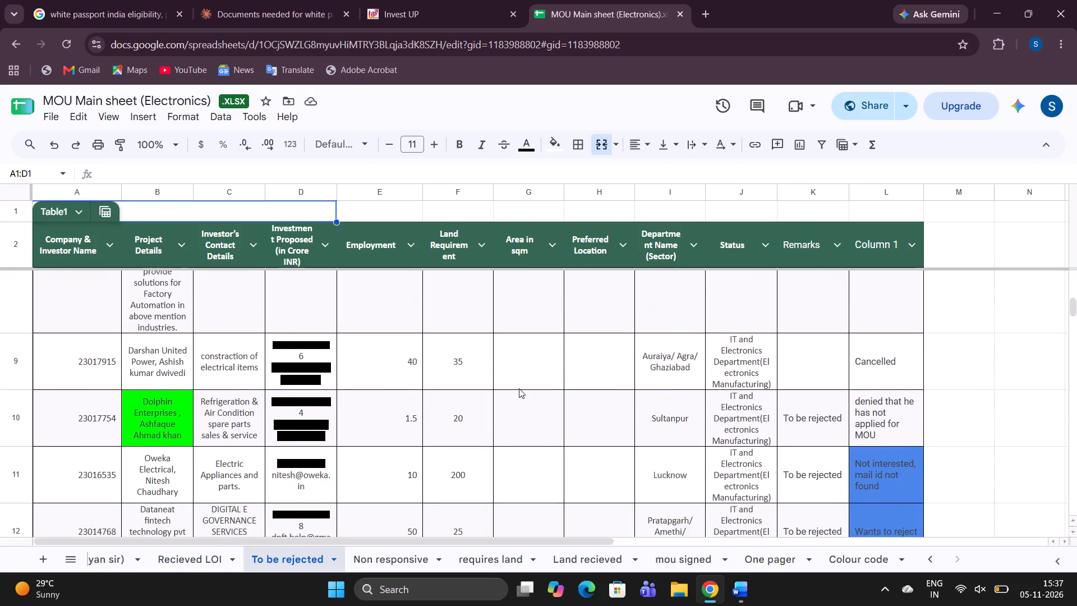
pyautogui.scroll(-4, 519, 388)
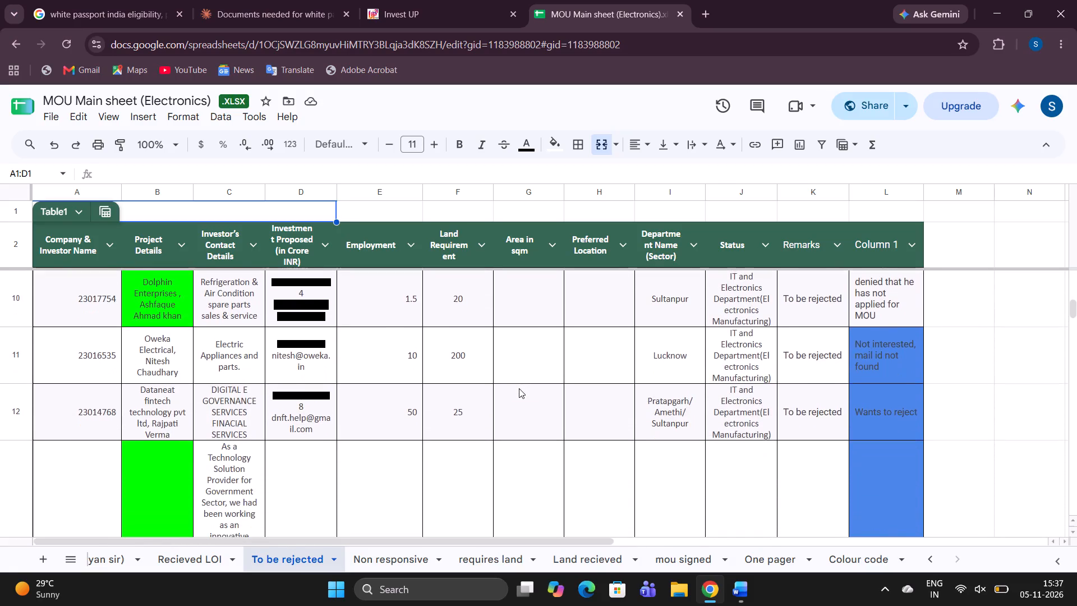
pyautogui.scroll(-4, 519, 388)
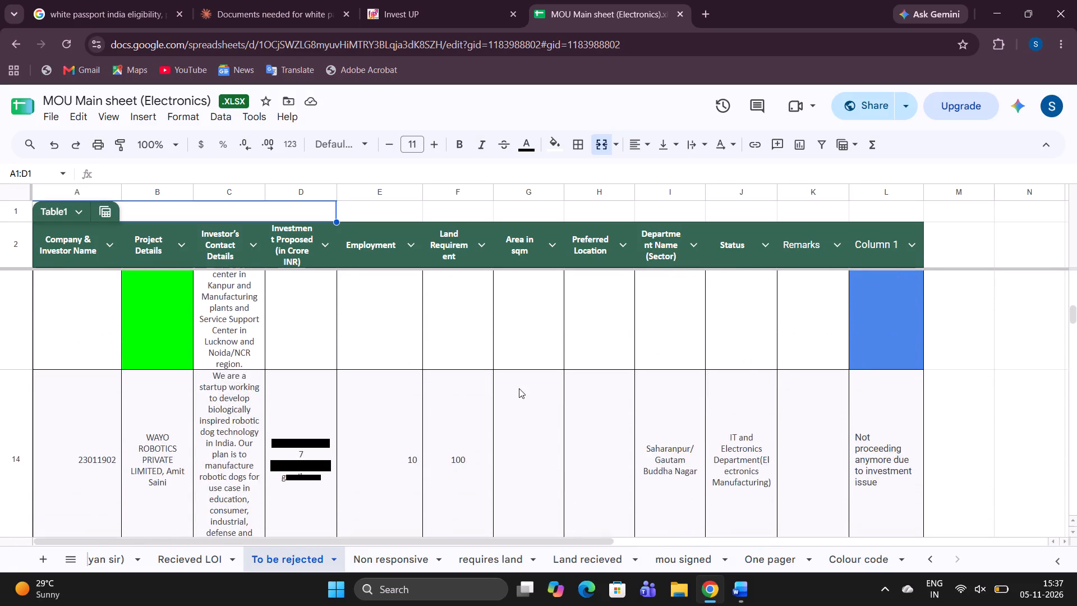
pyautogui.scroll(-3, 519, 388)
pyautogui.scroll(1, 519, 388)
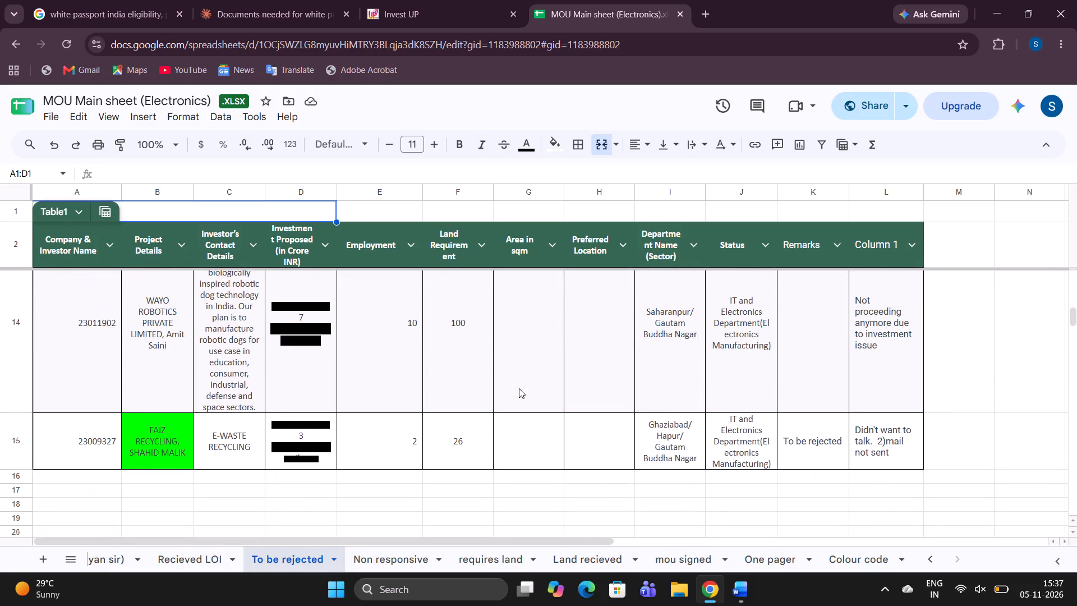
pyautogui.scroll(1, 519, 388)
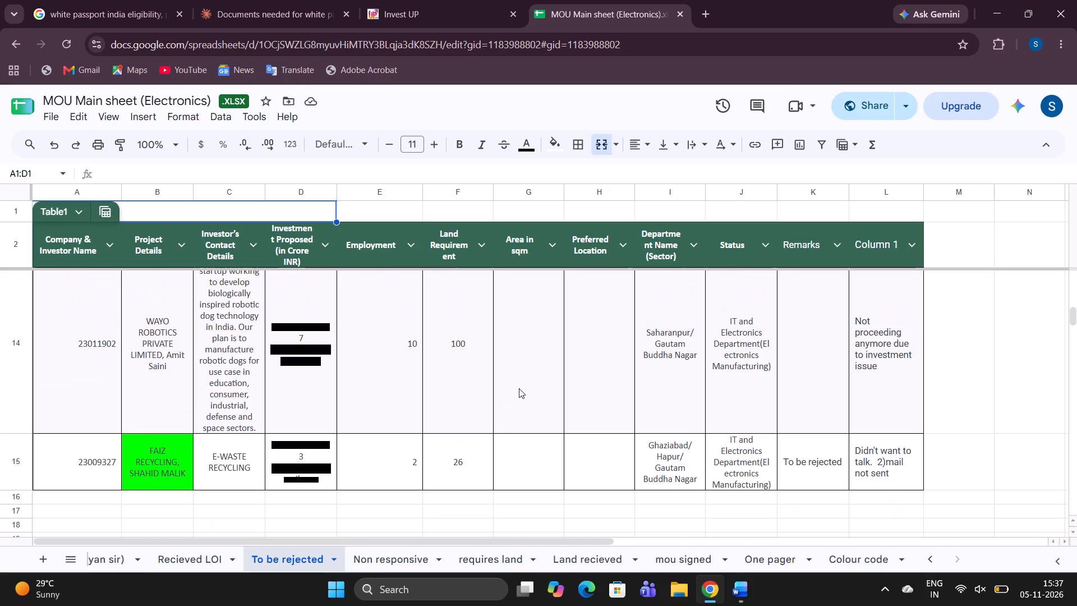
# Look through the Recieved LOI and Info needed sheets, checking the listed companies and their remarks.
pyautogui.click(161, 558)
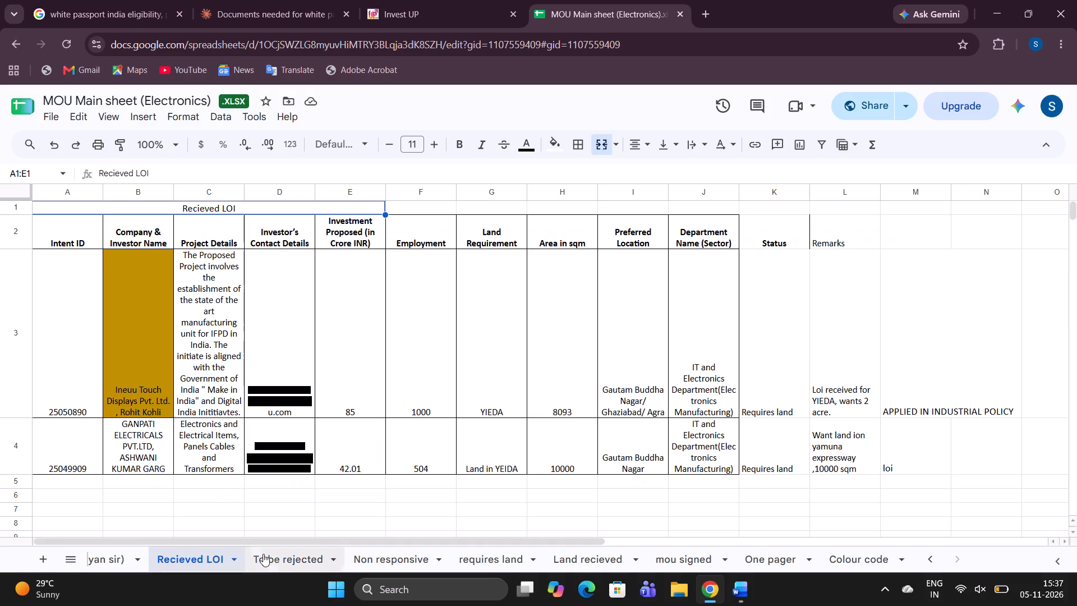
pyautogui.hscroll(6, 269, 555)
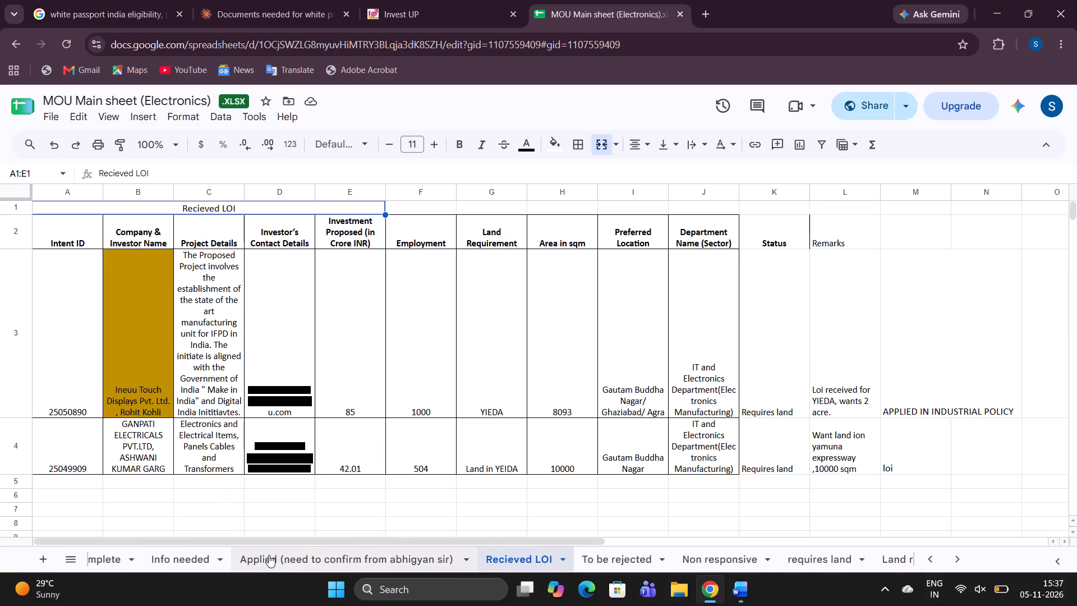
pyautogui.hscroll(2, 269, 555)
pyautogui.click(269, 555)
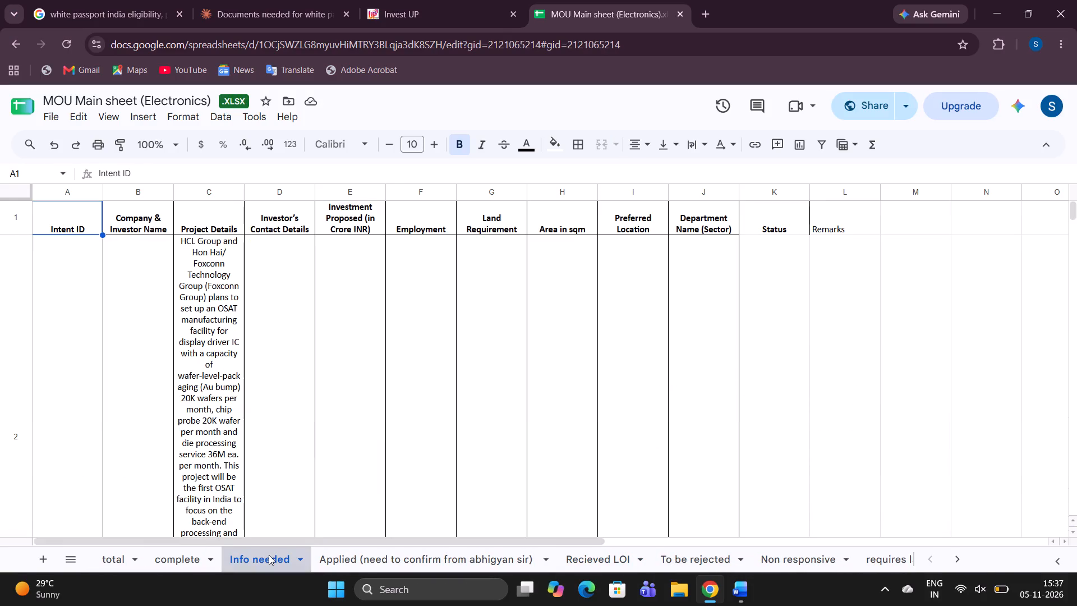
pyautogui.click(347, 557)
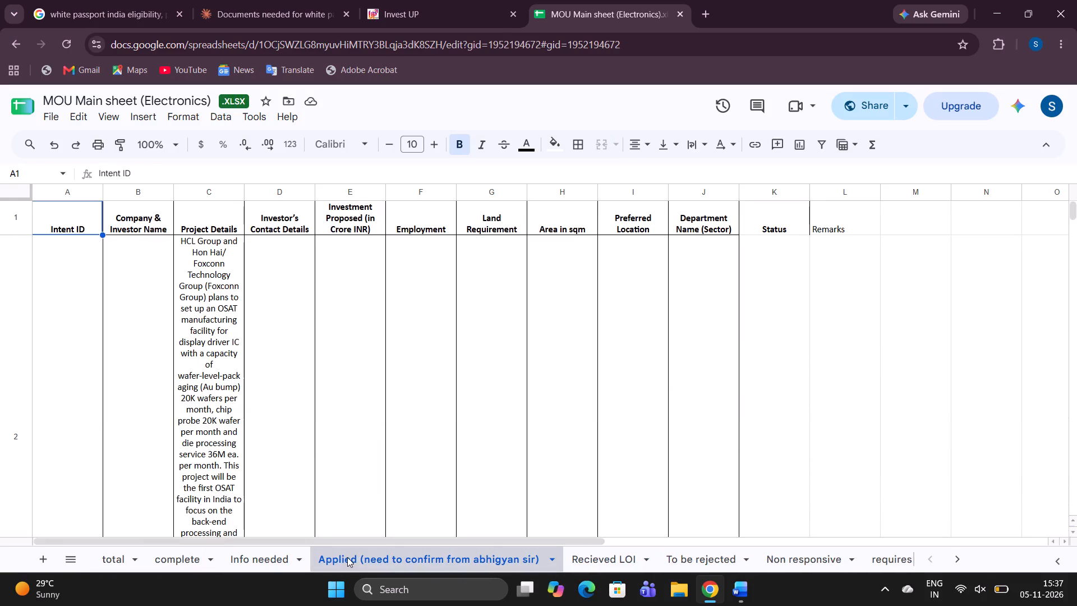
pyautogui.click(265, 558)
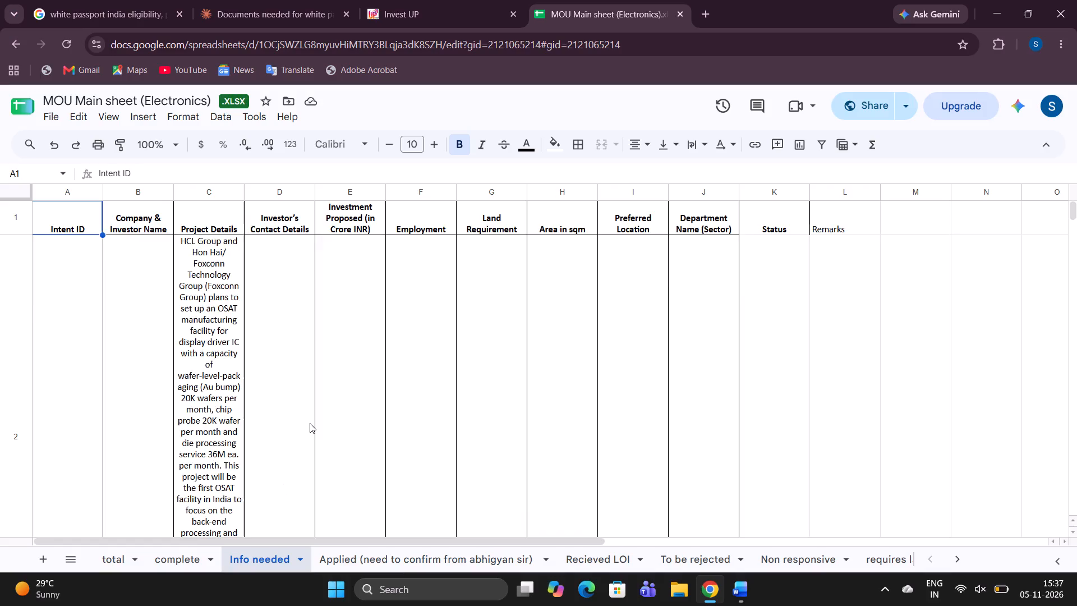
pyautogui.scroll(-5, 310, 423)
pyautogui.scroll(1, 310, 423)
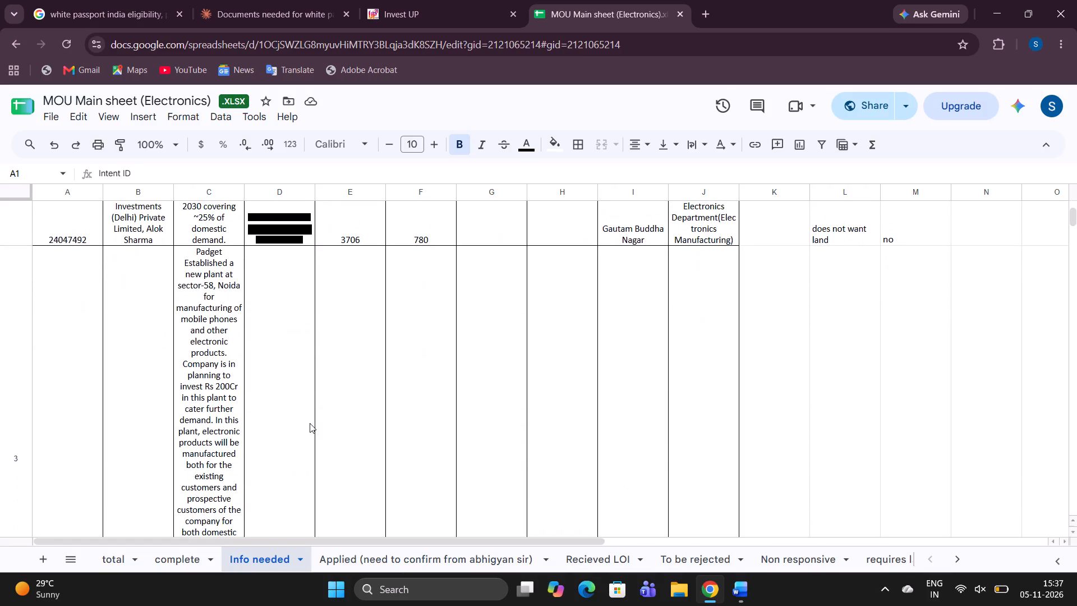
pyautogui.scroll(1, 310, 423)
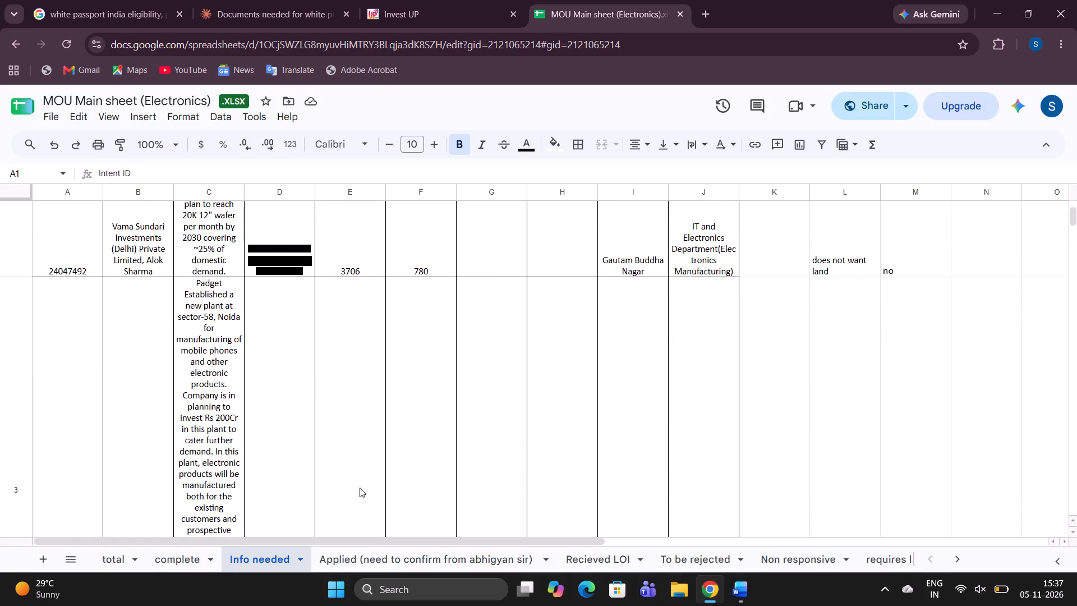
# Search the Applied (need to confirm from abhigyan sir) sheet for "vama" and check the Vama Sundari Investments row.
pyautogui.click(371, 550)
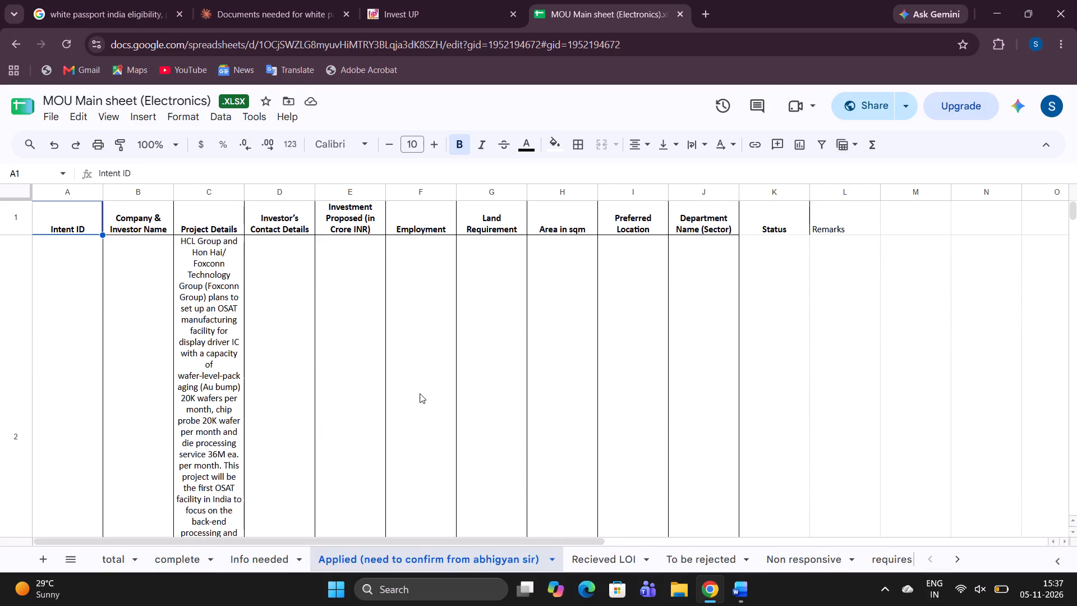
pyautogui.hotkey('ctrl', 'f')
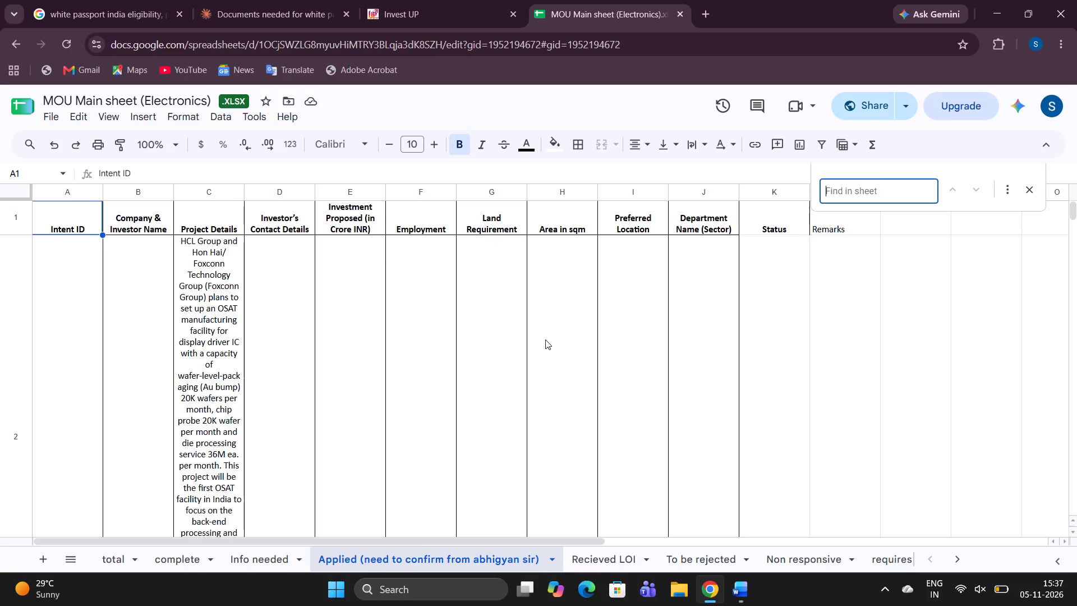
pyautogui.write('va')
pyautogui.write('na')
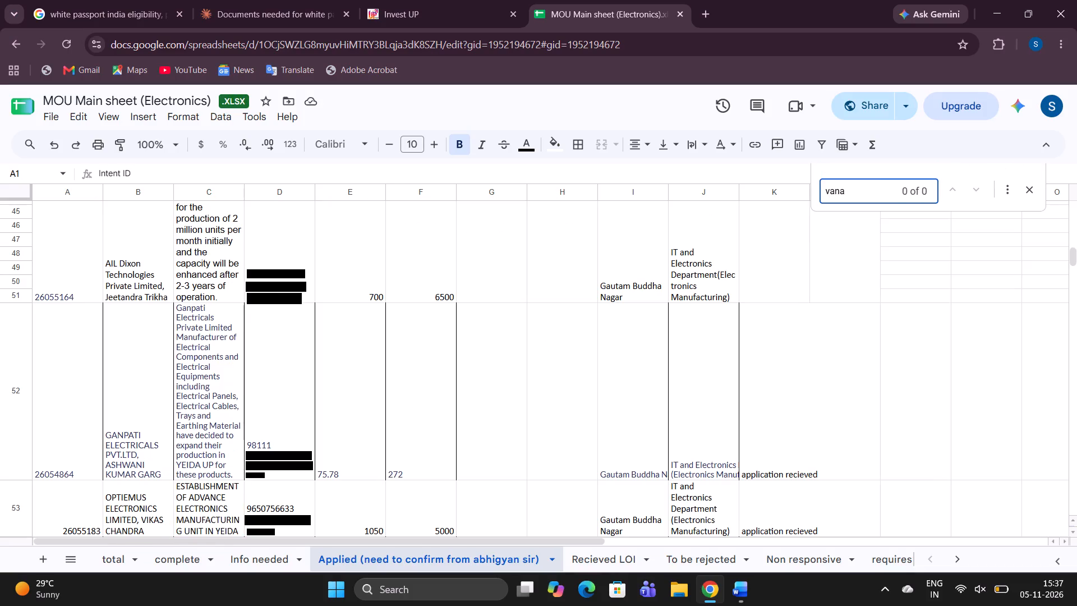
pyautogui.press('BackSpace')
pyautogui.press('BackSpace')
pyautogui.write('ma')
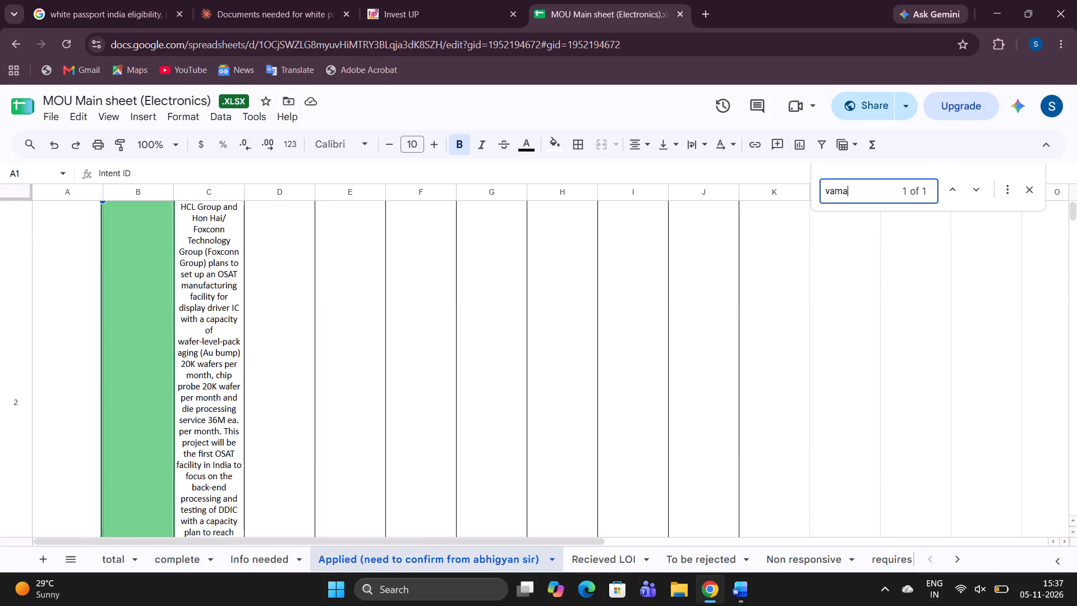
pyautogui.press('space')
pyautogui.scroll(-1, 139, 393)
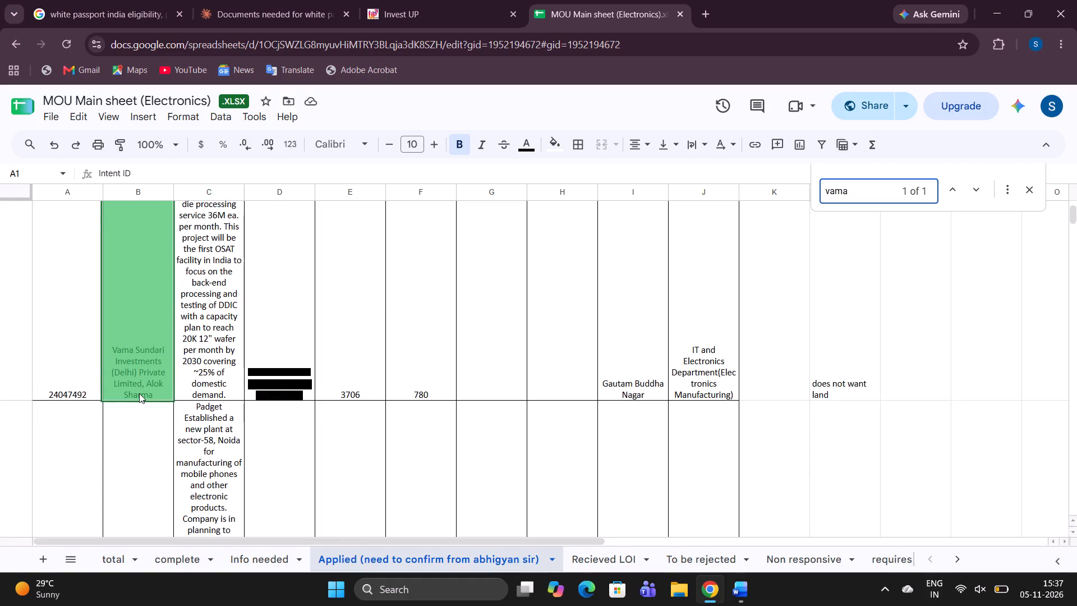
pyautogui.scroll(-1, 139, 393)
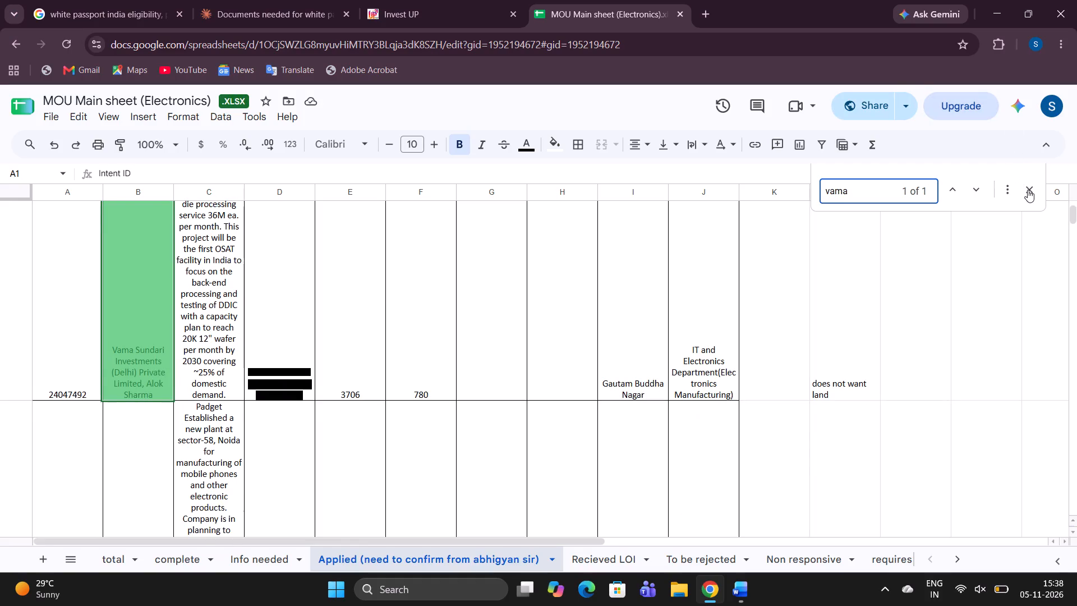
pyautogui.click(1028, 190)
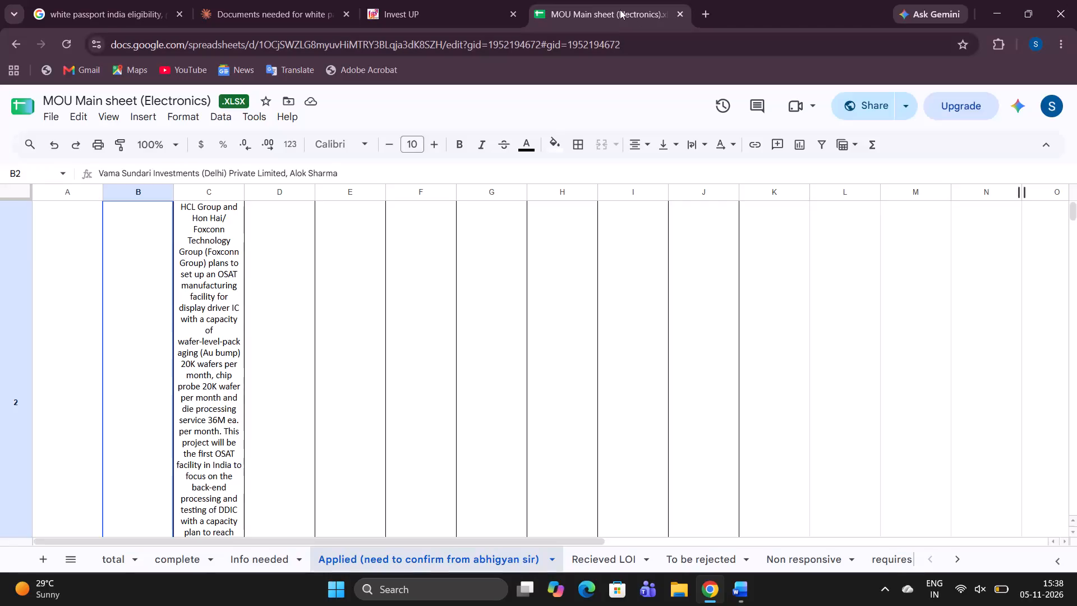
# Look at the Bhatia Photo Industries entry's first columns in the Invest UP intent table and return to the MOU Main sheet.
pyautogui.click(472, 2)
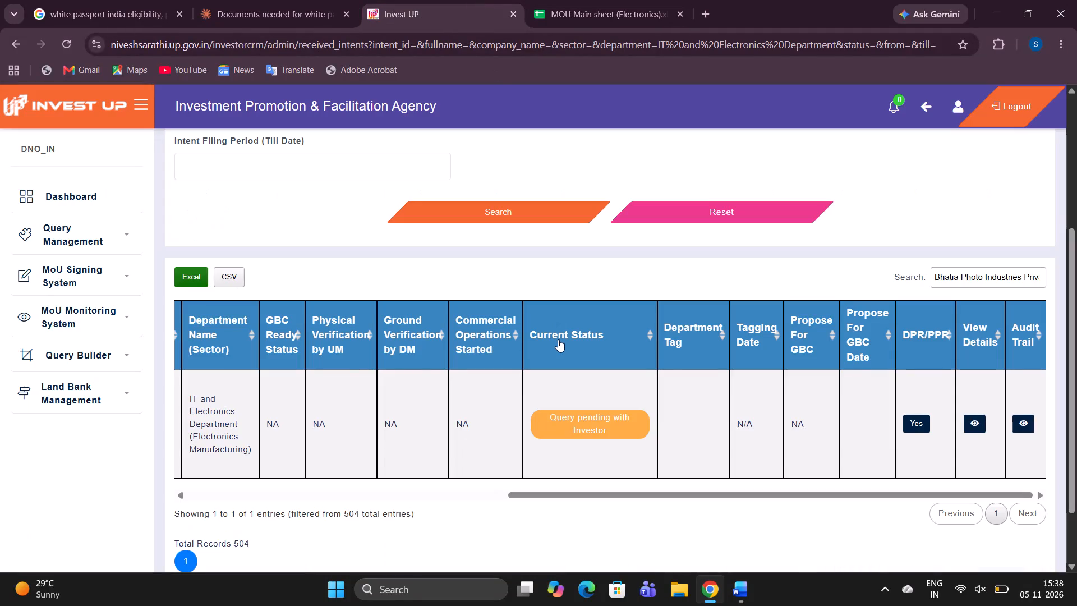
pyautogui.hscroll(11, 558, 339)
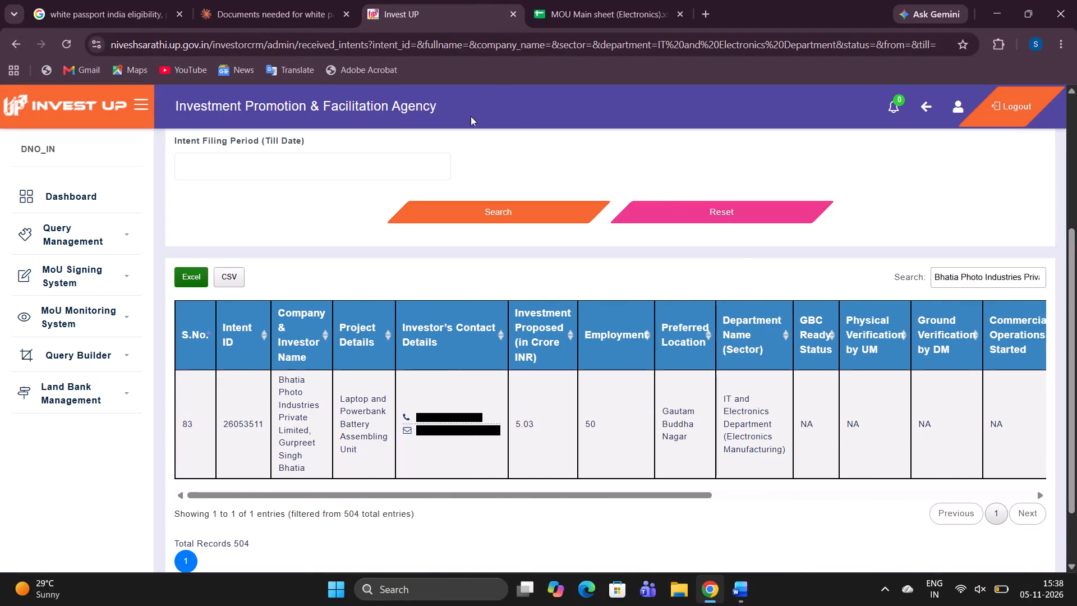
pyautogui.click(591, 9)
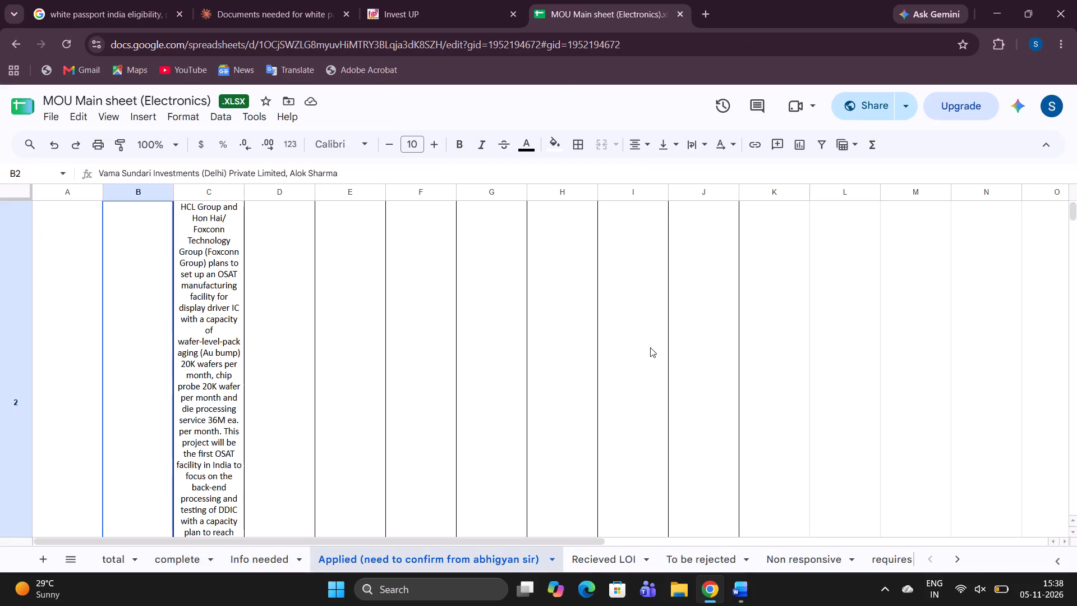
# Open the requires land sheet and look through its rows down to the orange-marked APAAR INFRATECH entry.
pyautogui.hscroll(-2, 794, 569)
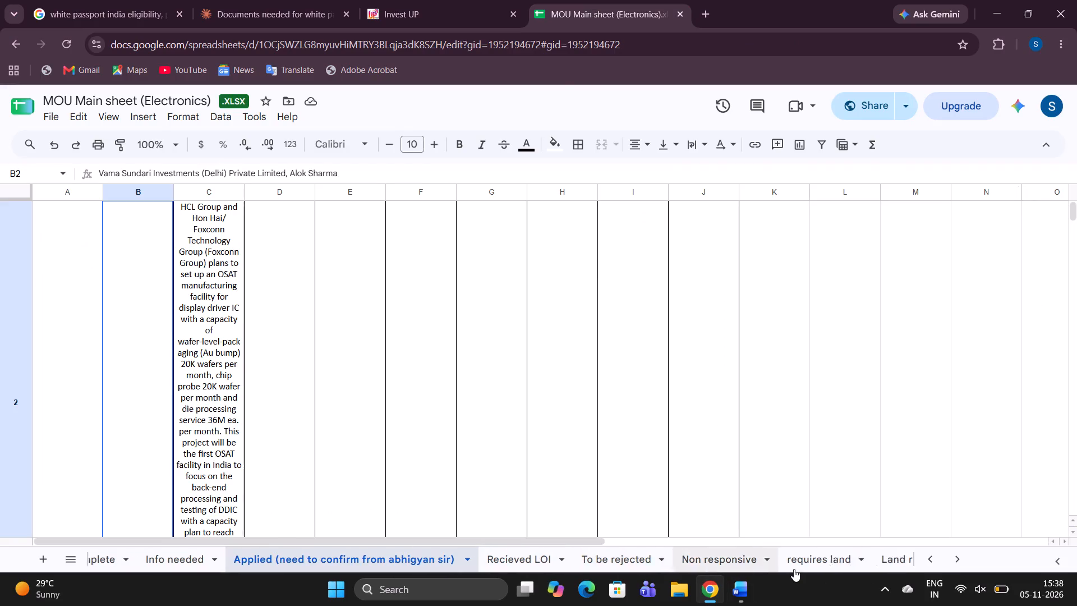
pyautogui.hscroll(-1, 794, 569)
pyautogui.click(574, 568)
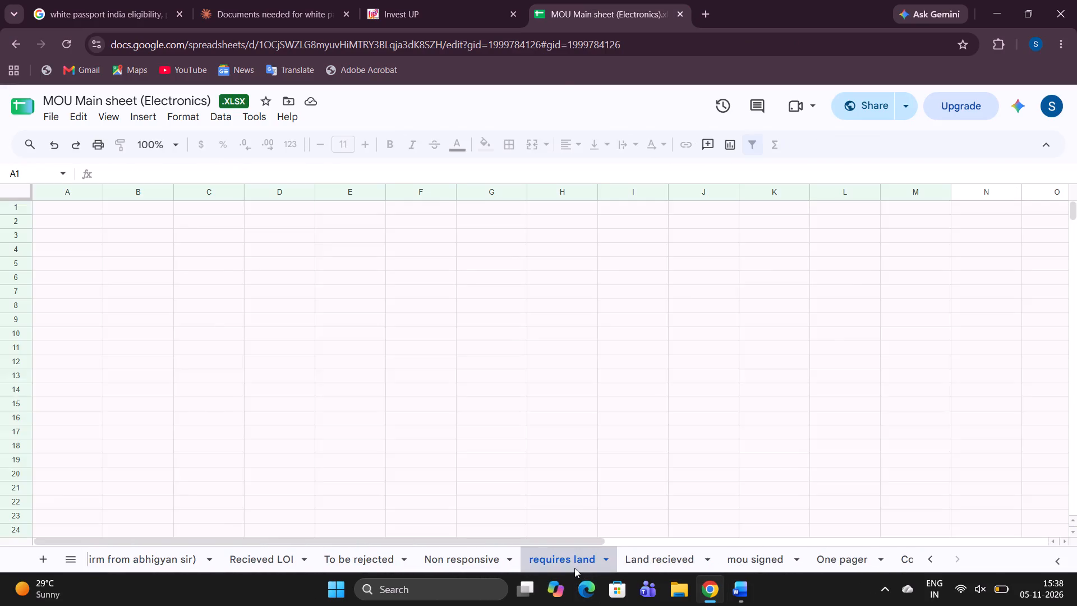
pyautogui.scroll(-10, 263, 520)
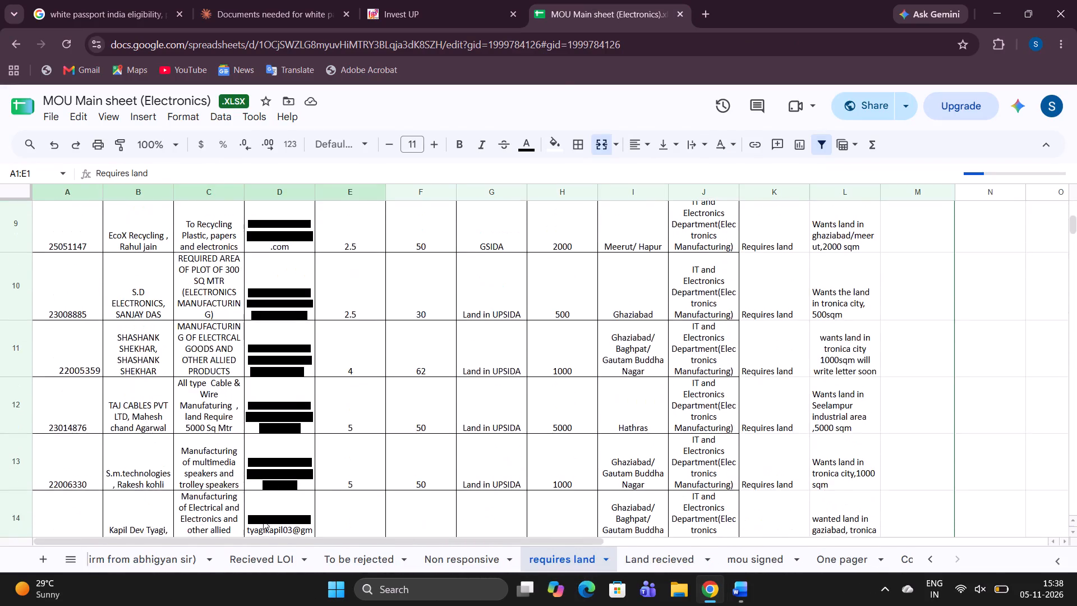
pyautogui.scroll(-6, 263, 520)
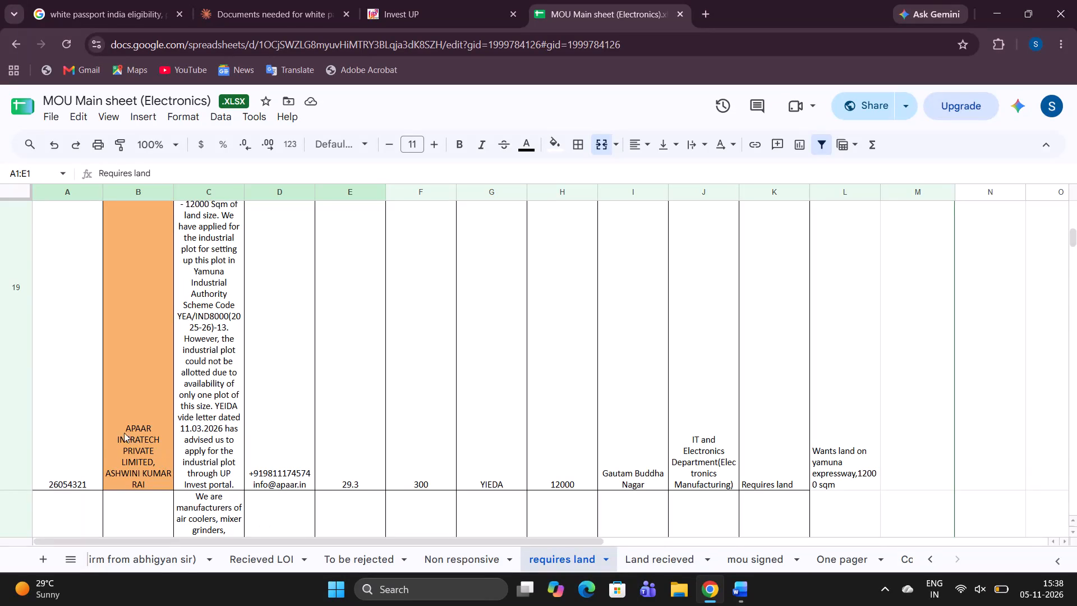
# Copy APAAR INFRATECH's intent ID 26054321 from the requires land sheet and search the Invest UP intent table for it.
pyautogui.doubleClick(76, 439)
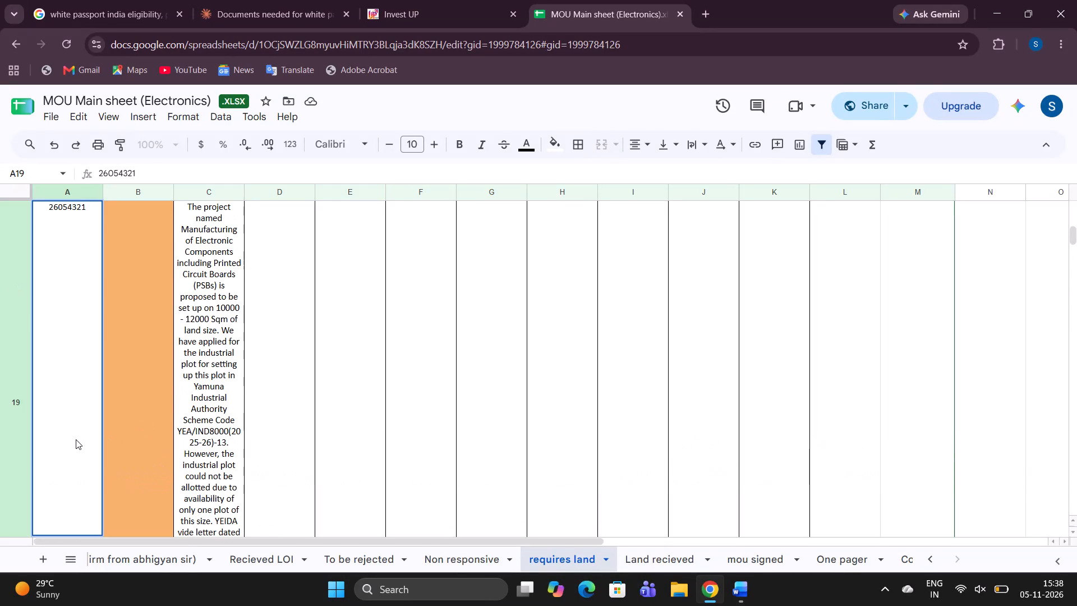
pyautogui.hotkey('ctrl', 'a')
pyautogui.hotkey('ctrl', 'c')
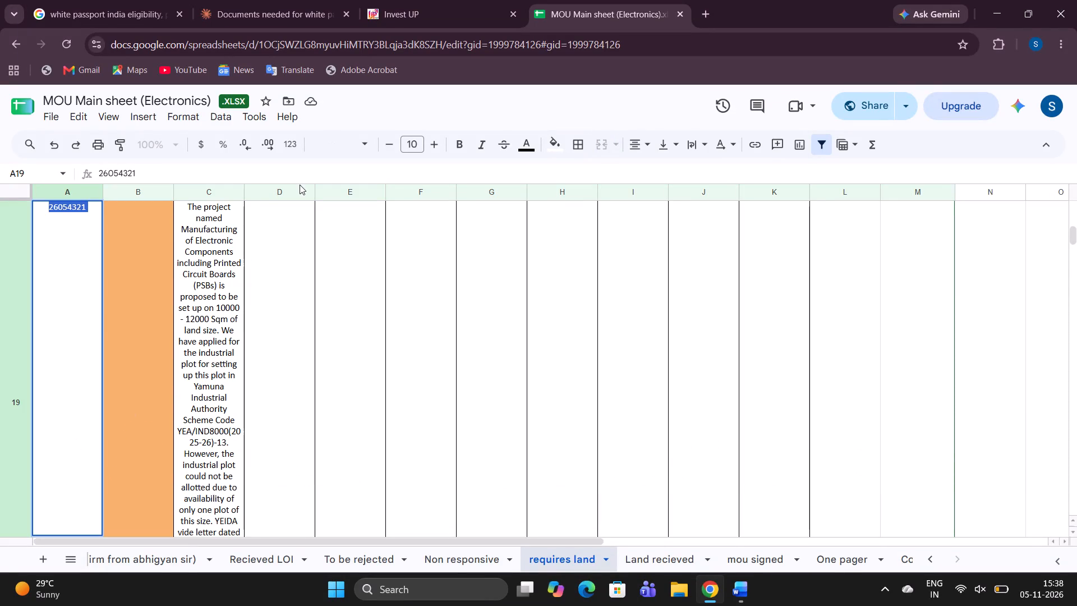
pyautogui.click(484, 1)
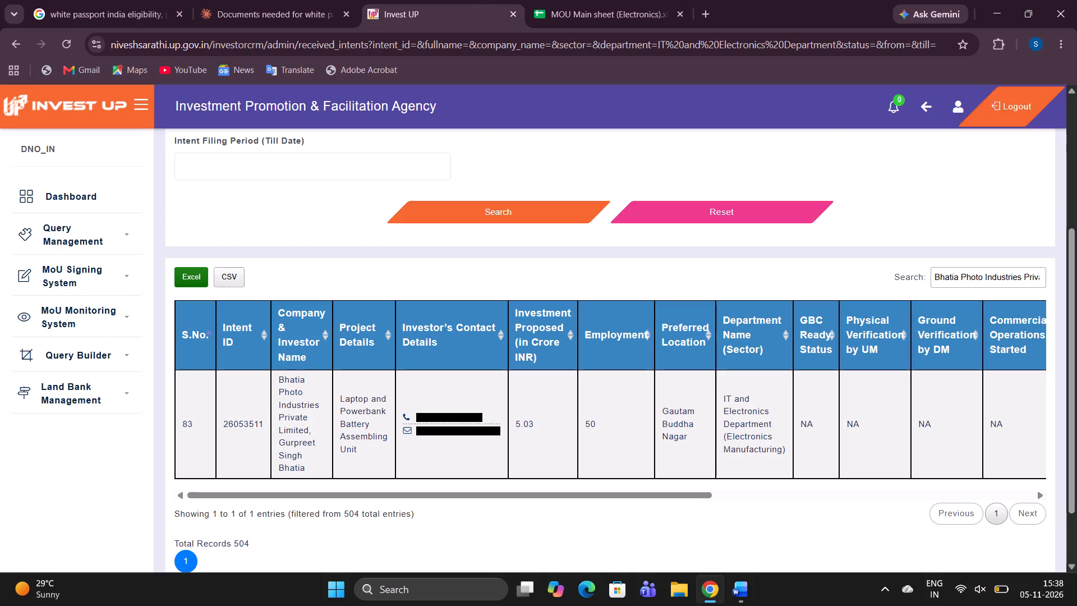
pyautogui.moveTo(936, 277); pyautogui.dragTo(1076, 279)
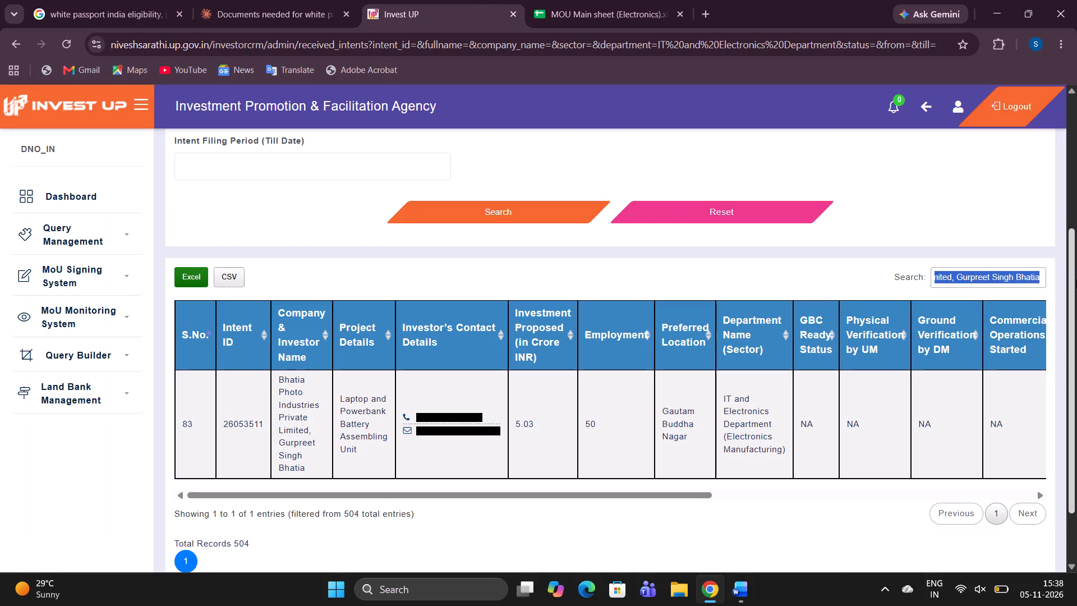
pyautogui.press('BackSpace')
pyautogui.hotkey('ctrl', 'v')
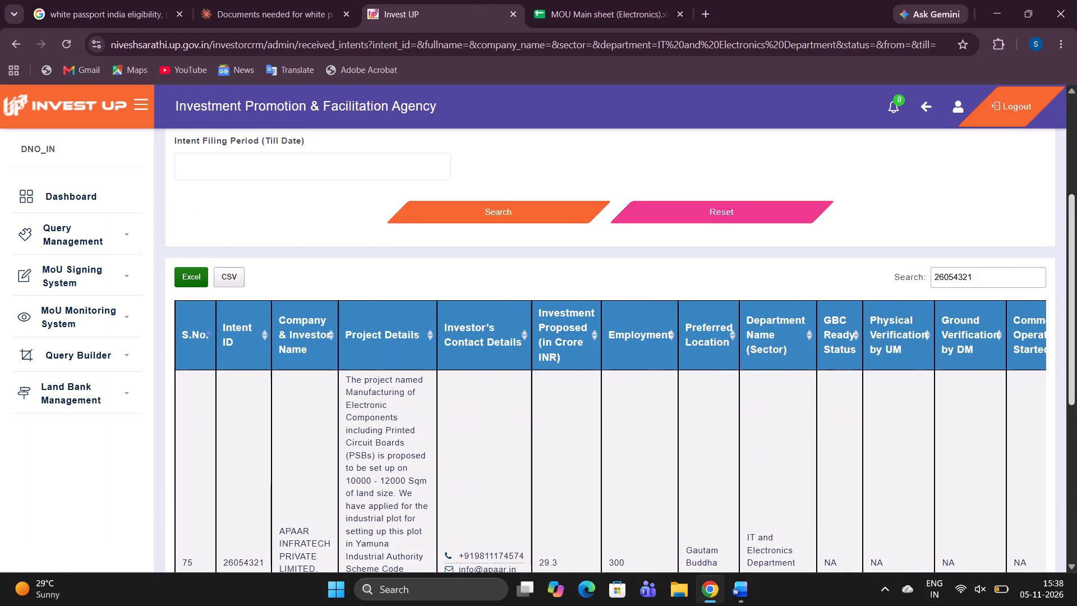
pyautogui.scroll(-1, 631, 461)
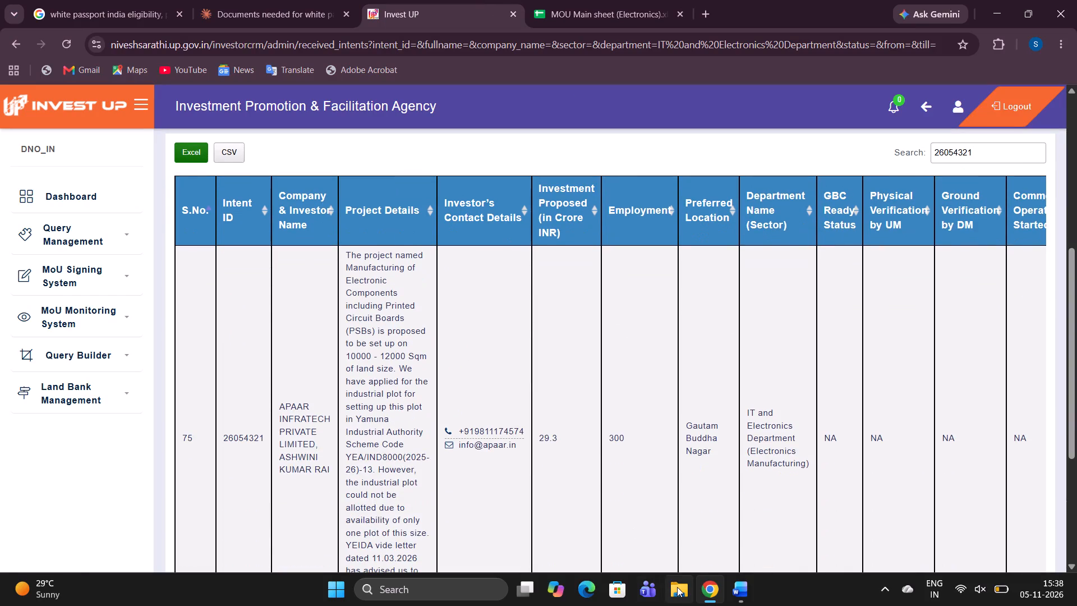
# Check the One pager and ONE PAGER 1.0 folders in File Explorer for APAAR INFRATECH's document, and return to the MOU Main sheet.
pyautogui.click(677, 587)
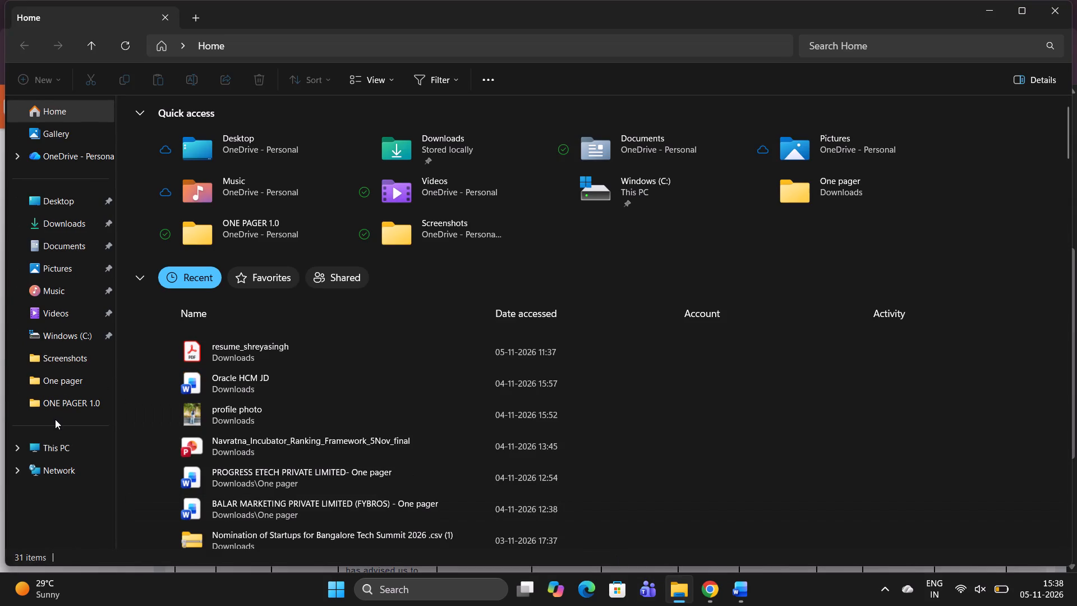
pyautogui.click(72, 369)
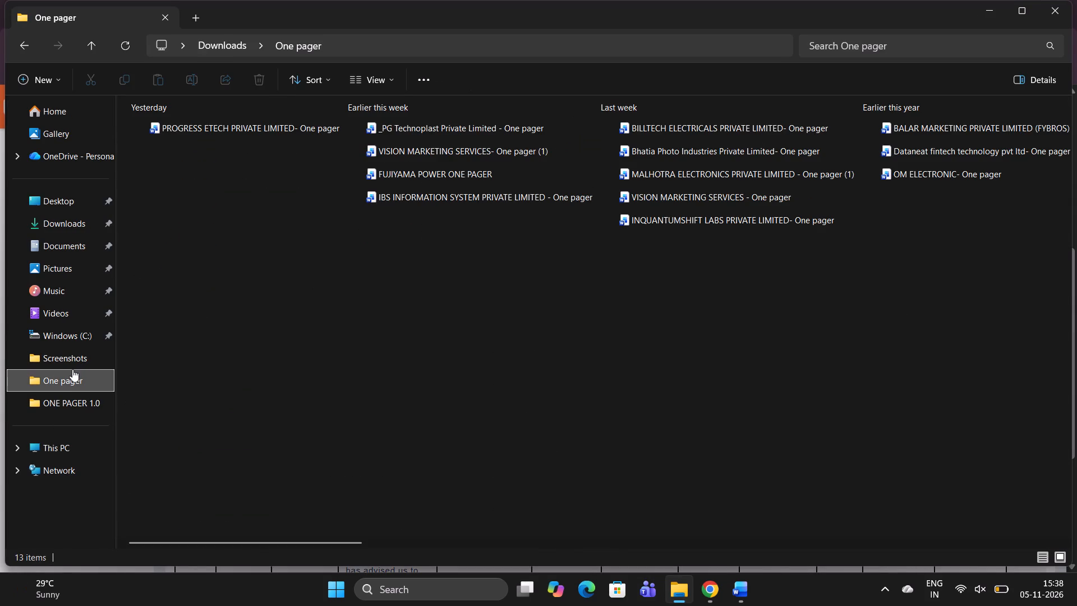
pyautogui.click(64, 400)
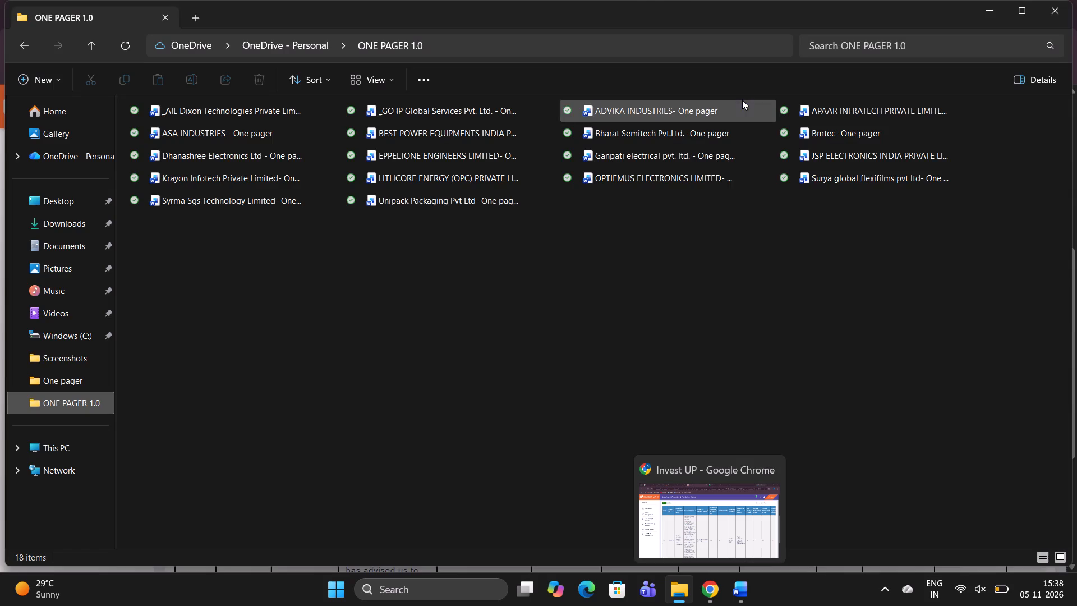
pyautogui.click(713, 587)
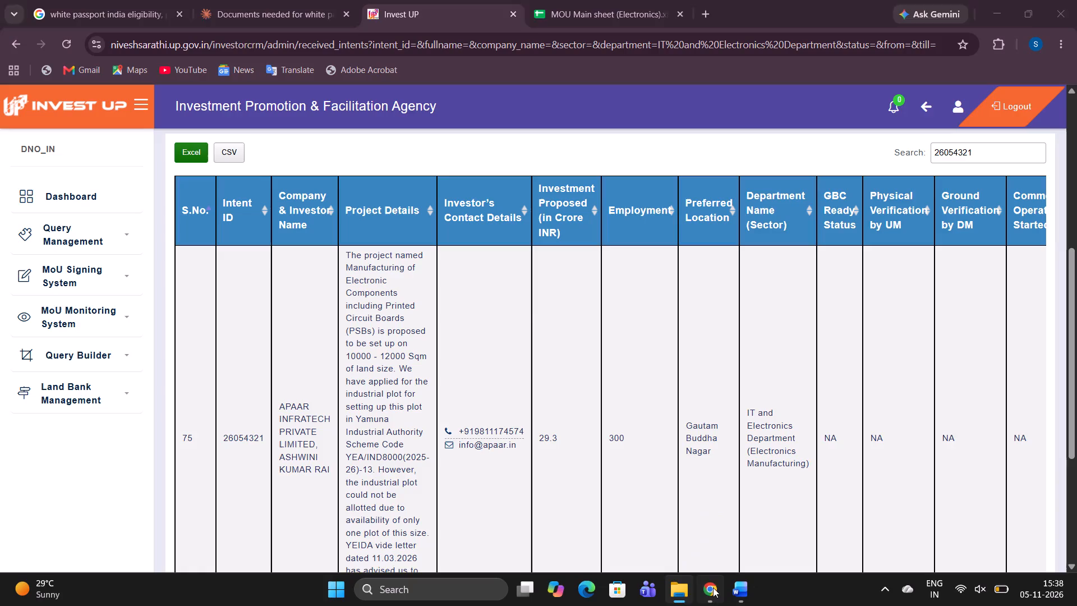
pyautogui.click(581, 6)
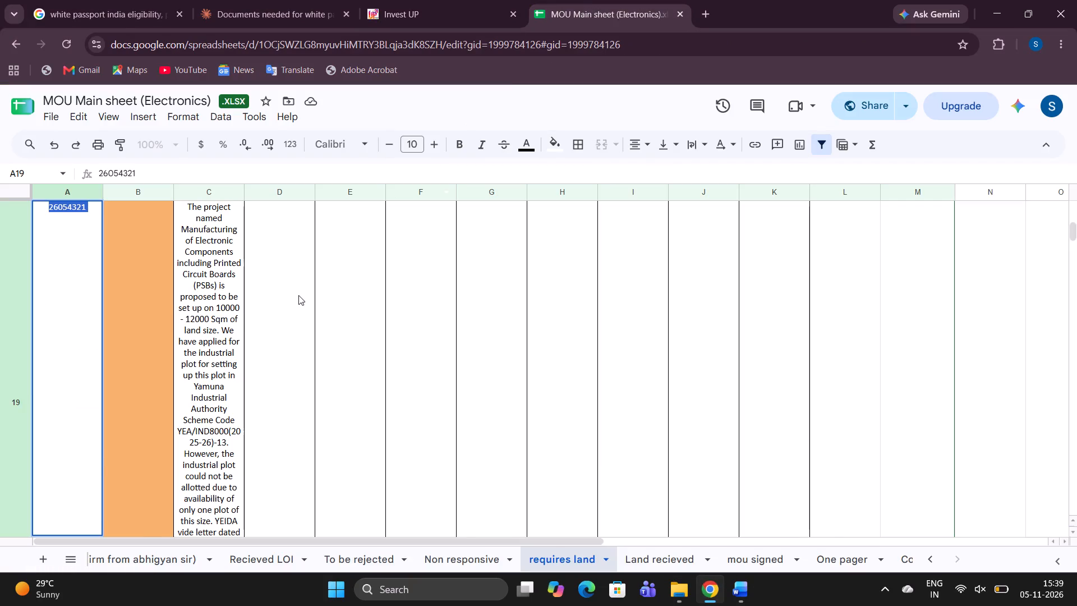
# Review the requires land rows down to Dhanashree Electronics and check the ONE PAGER 1.0 folder for its one pager.
pyautogui.scroll(-3, 298, 295)
pyautogui.click(256, 390)
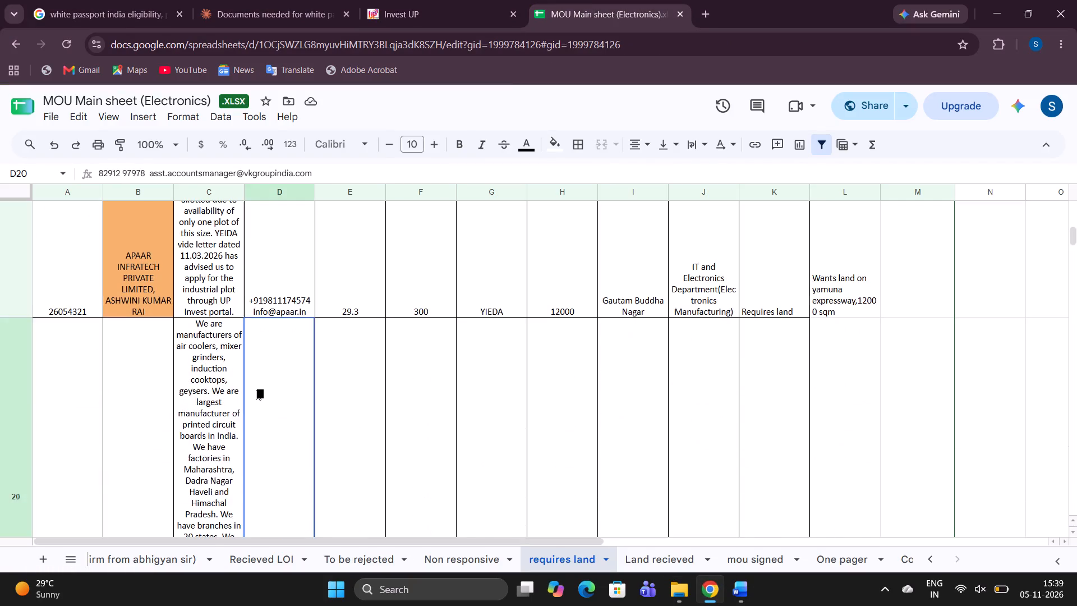
pyautogui.scroll(-7, 256, 390)
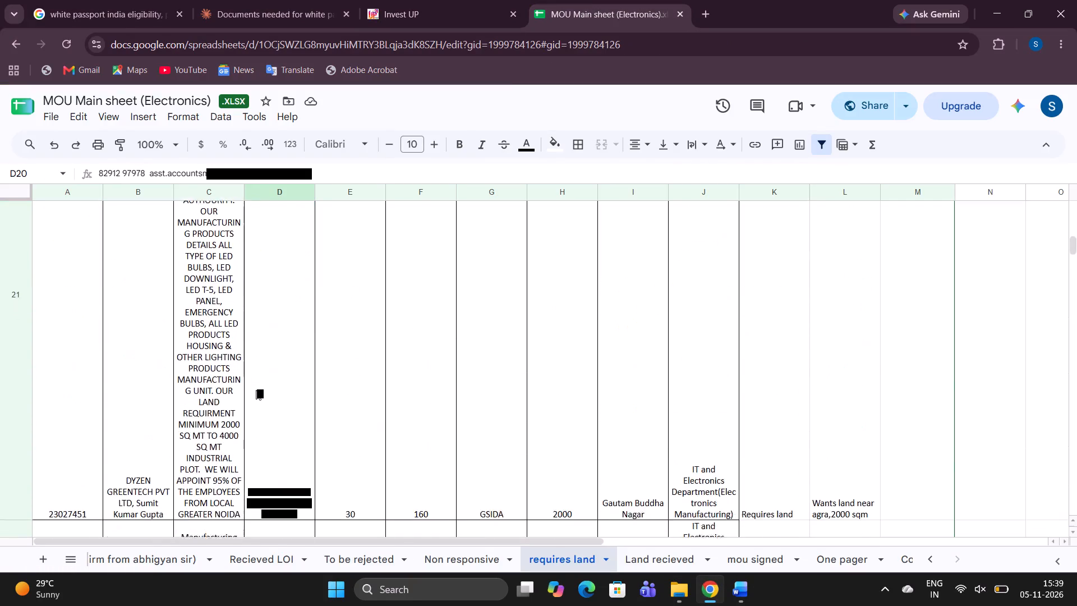
pyautogui.scroll(-1, 256, 390)
pyautogui.scroll(2, 256, 390)
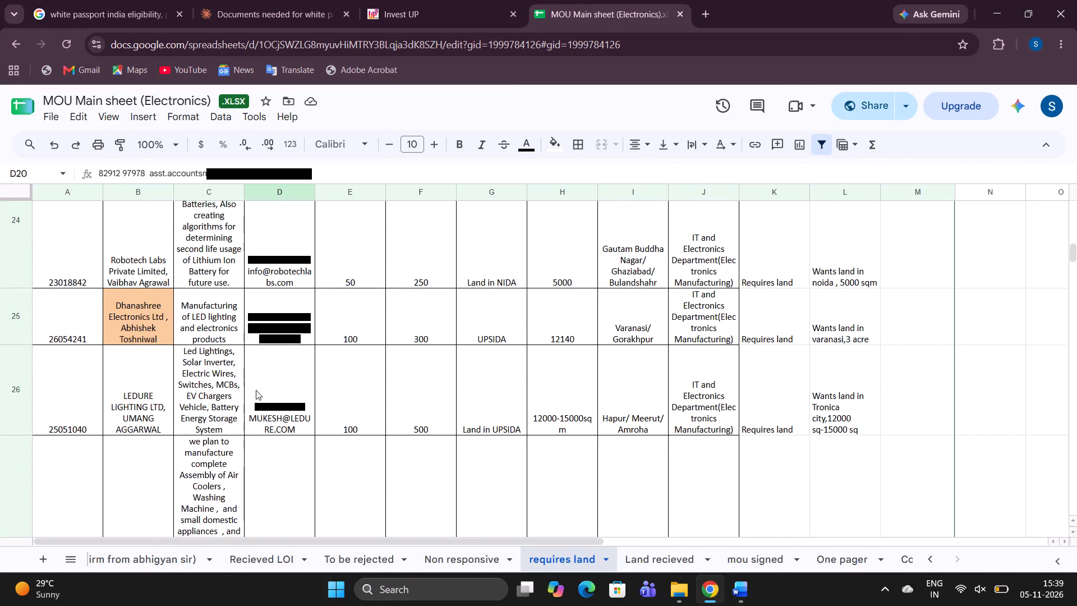
pyautogui.click(670, 590)
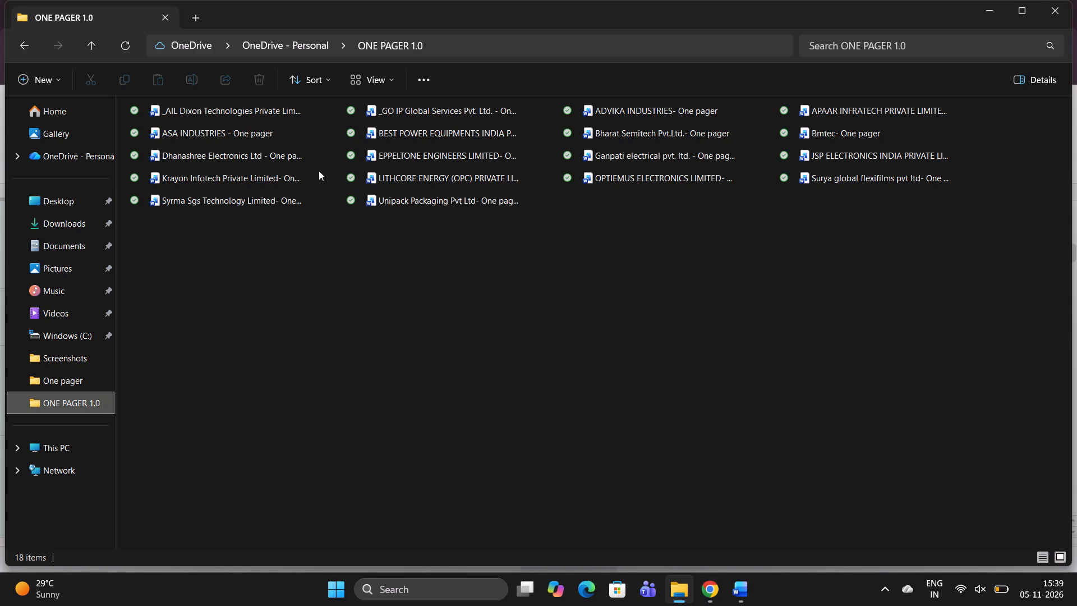
pyautogui.click(710, 587)
# Locate the orange-marked BEST POWER EQUIPMENTS row in requires land and check the ONE PAGER 1.0 folder for its one pager.
pyautogui.scroll(-5, 360, 401)
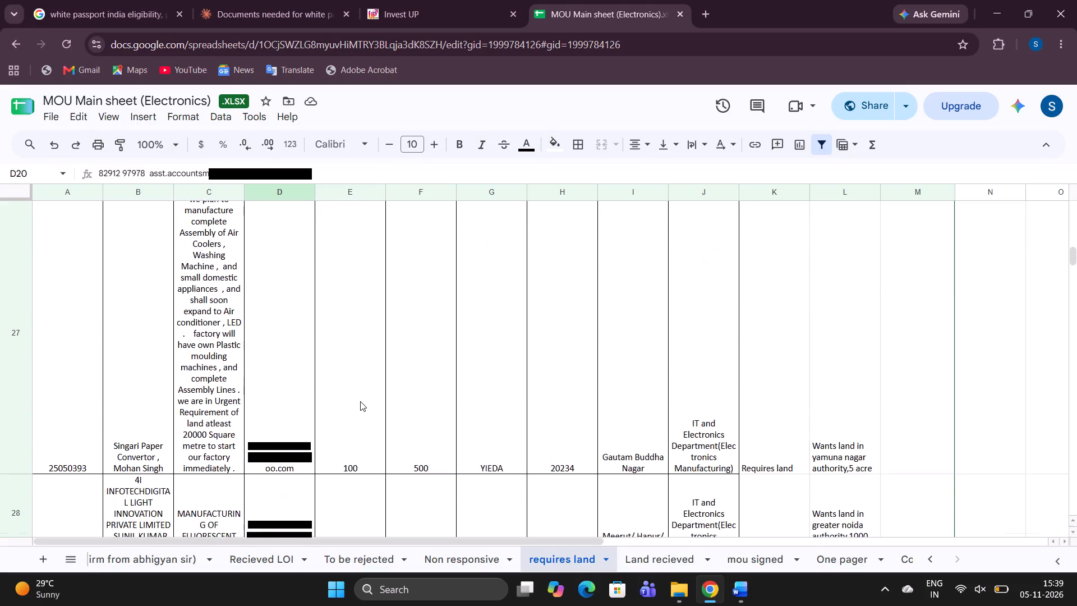
pyautogui.scroll(-1, 360, 401)
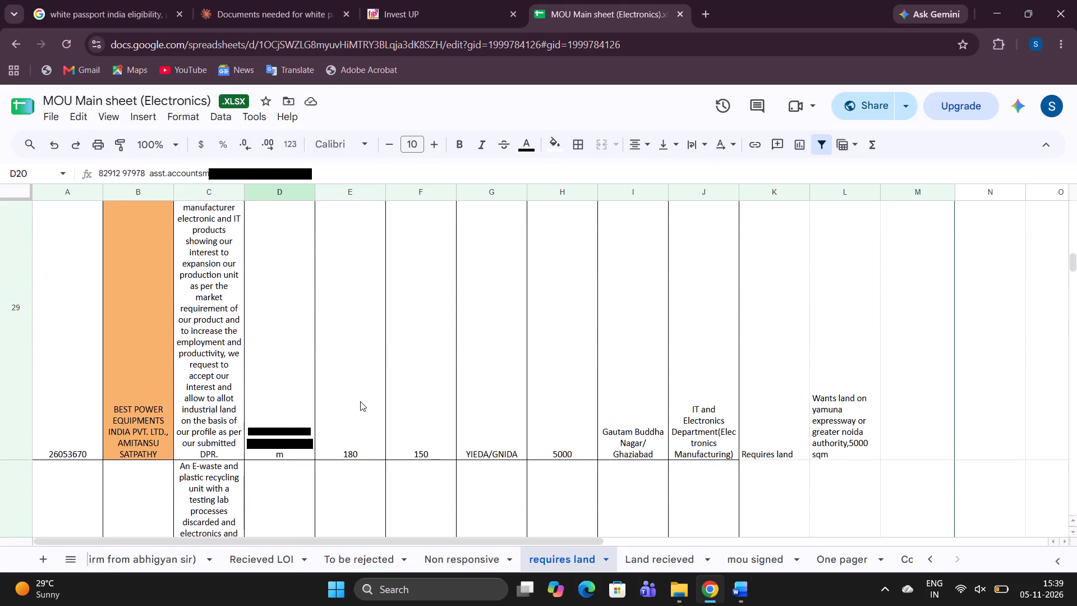
pyautogui.click(674, 597)
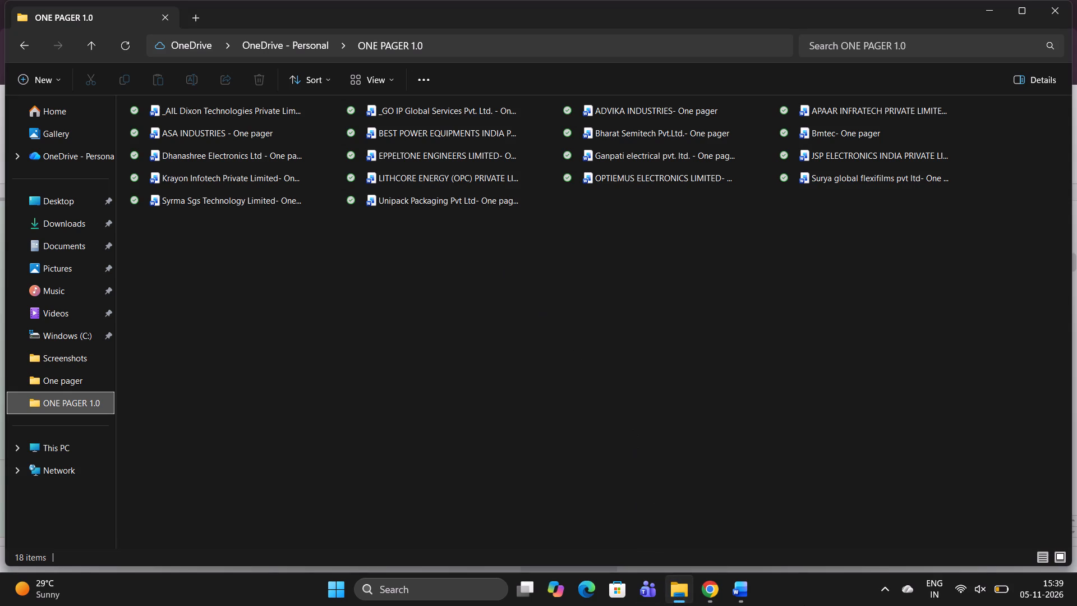
pyautogui.click(739, 588)
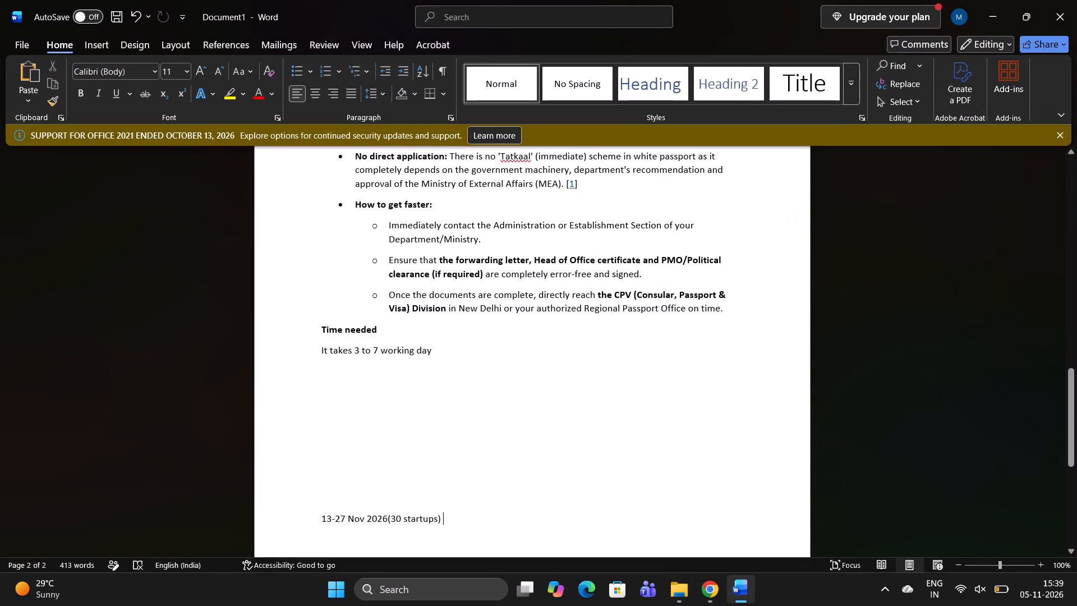
pyautogui.click(674, 587)
pyautogui.click(705, 587)
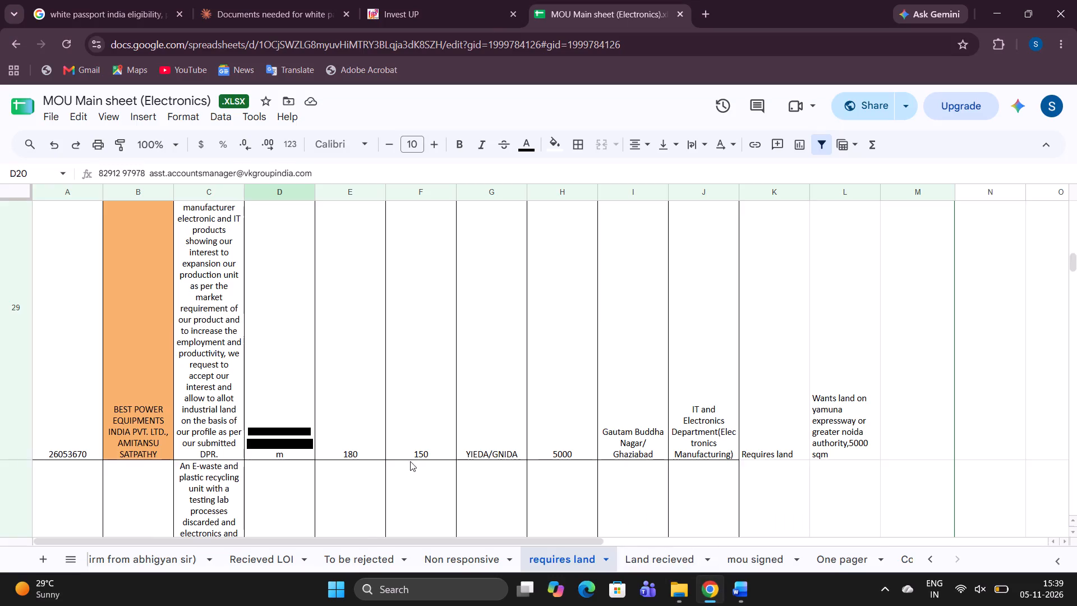
# Review the requires land rows from TRANSECUR TELEMATICS to BRANDWORKS TECHNOLOGIES, checking the marked Syrma SGS and Surya Global entries against ONE PAGER 1.0.
pyautogui.scroll(-7, 407, 460)
pyautogui.scroll(2, 407, 460)
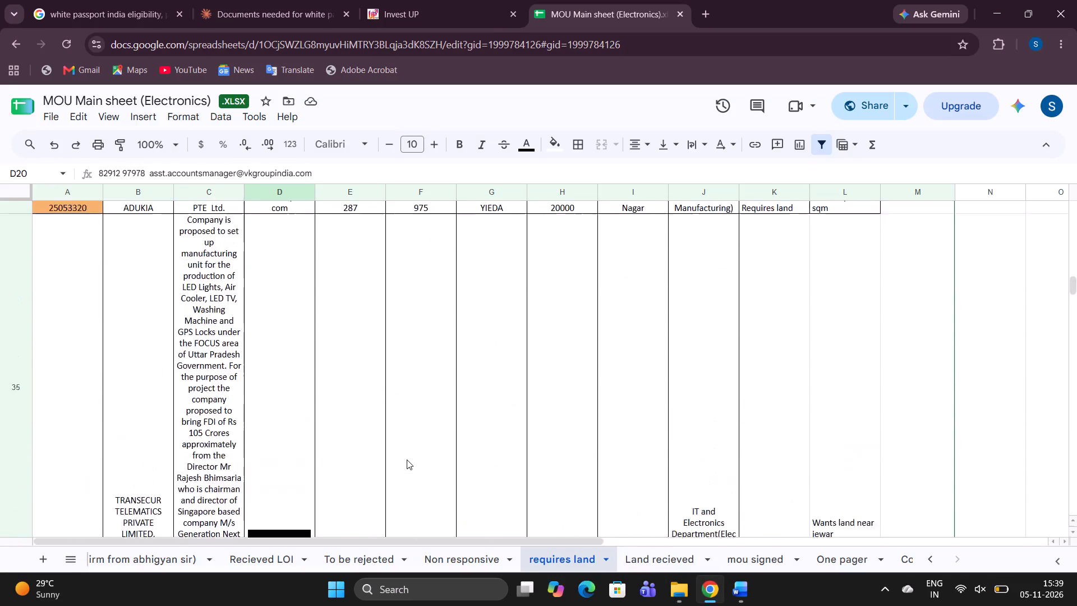
pyautogui.scroll(1, 407, 460)
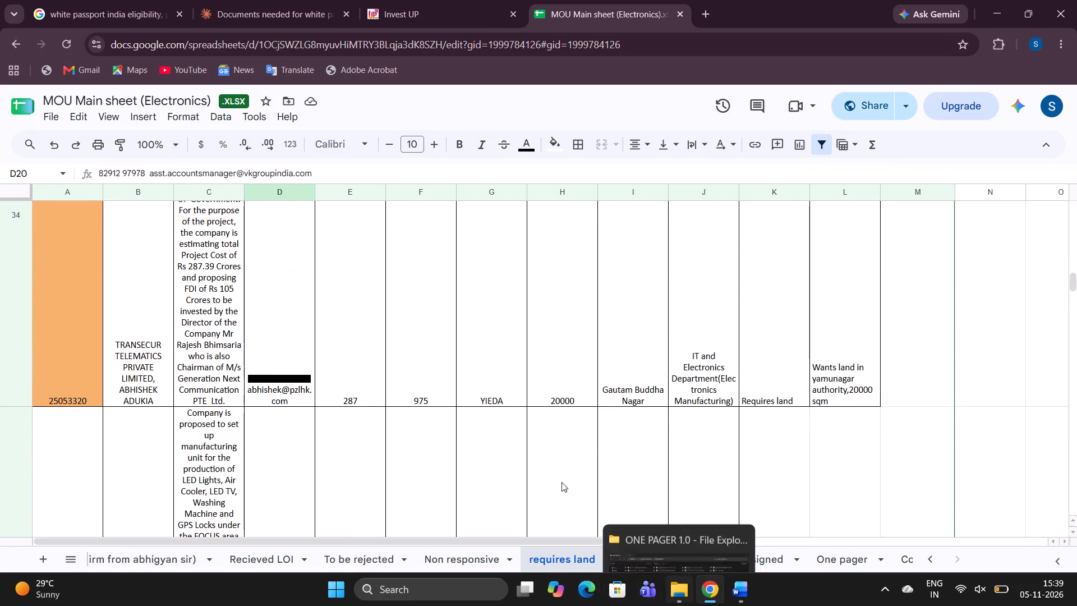
pyautogui.scroll(-5, 476, 431)
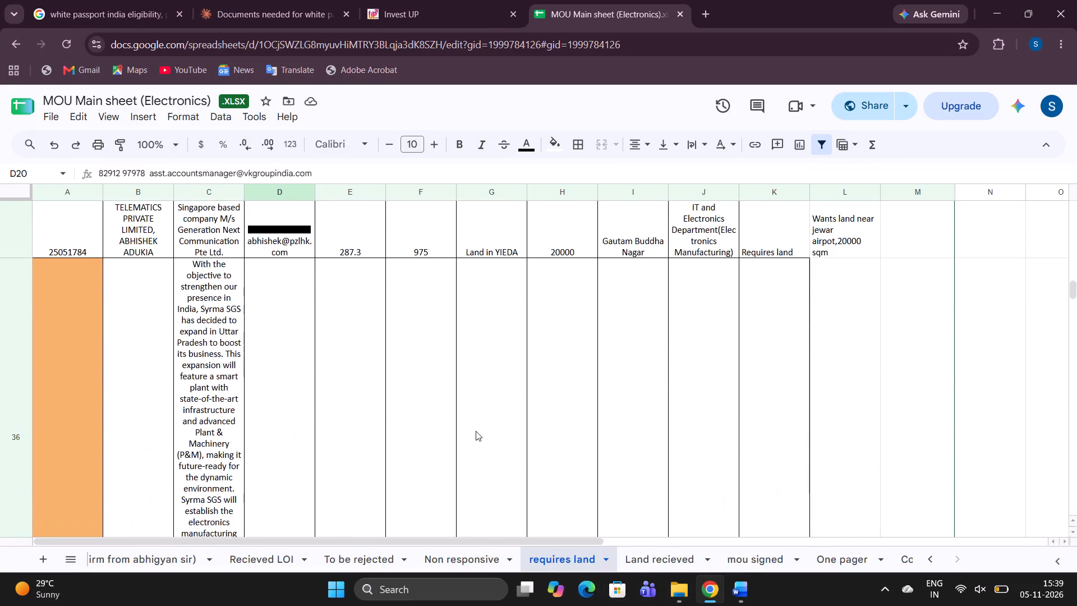
pyautogui.scroll(-2, 476, 431)
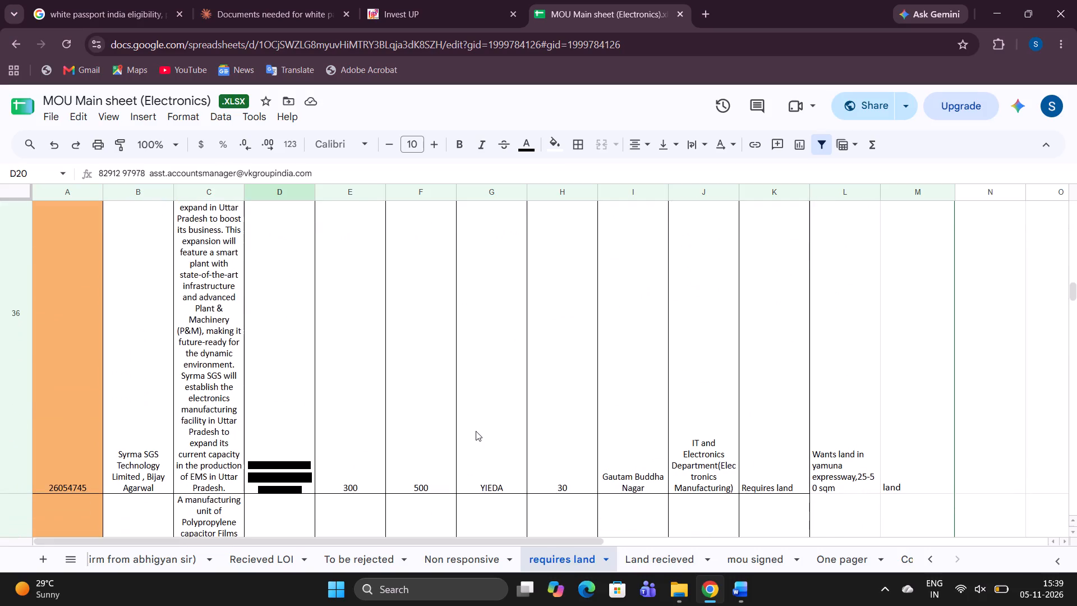
pyautogui.click(673, 590)
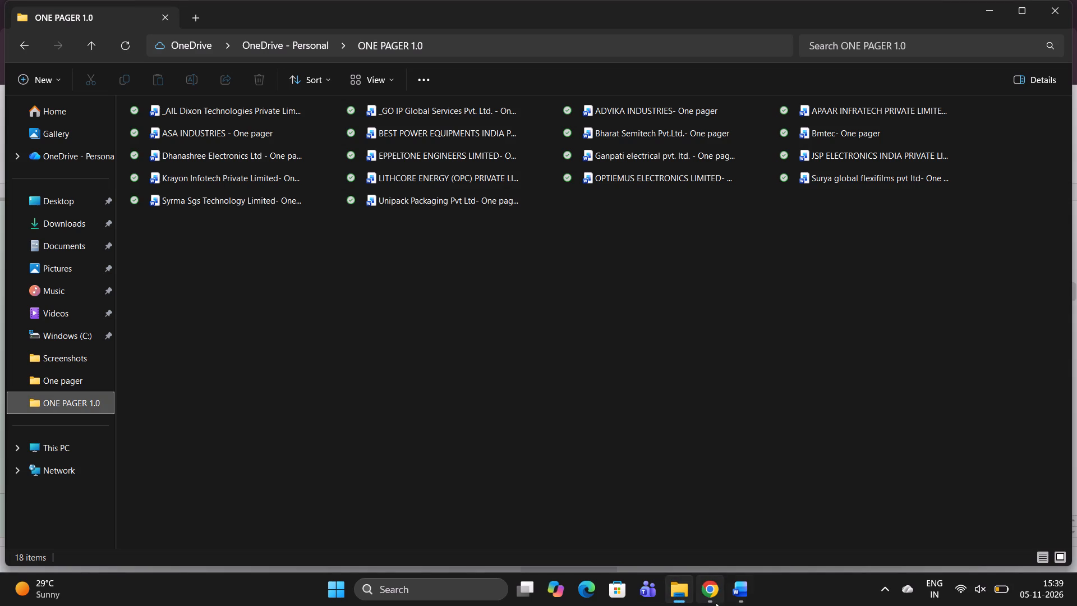
pyautogui.click(717, 597)
pyautogui.scroll(-3, 448, 465)
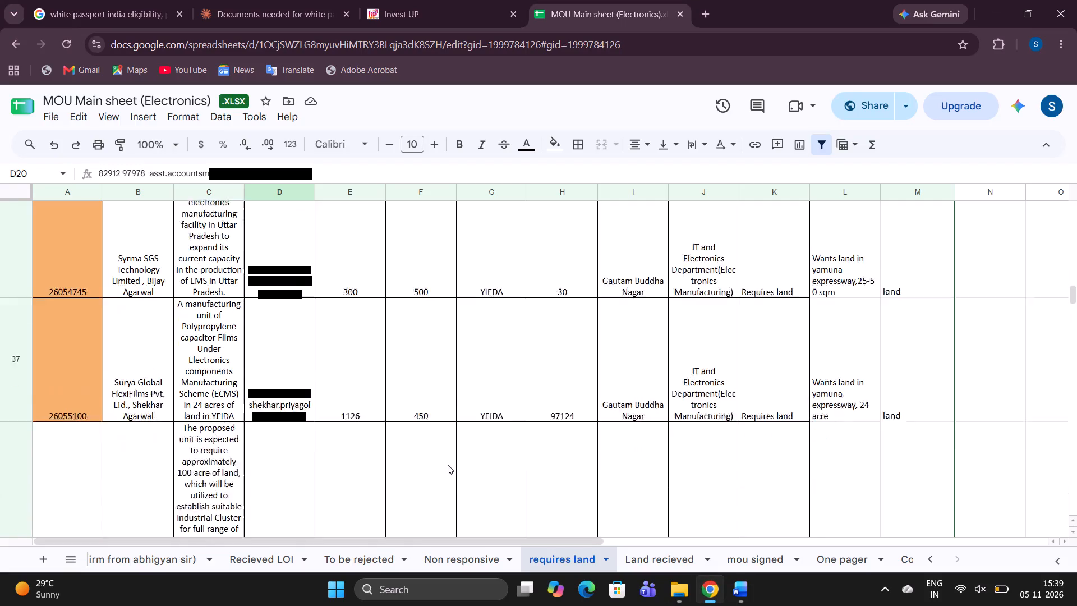
pyautogui.scroll(-3, 448, 465)
pyautogui.scroll(1, 448, 465)
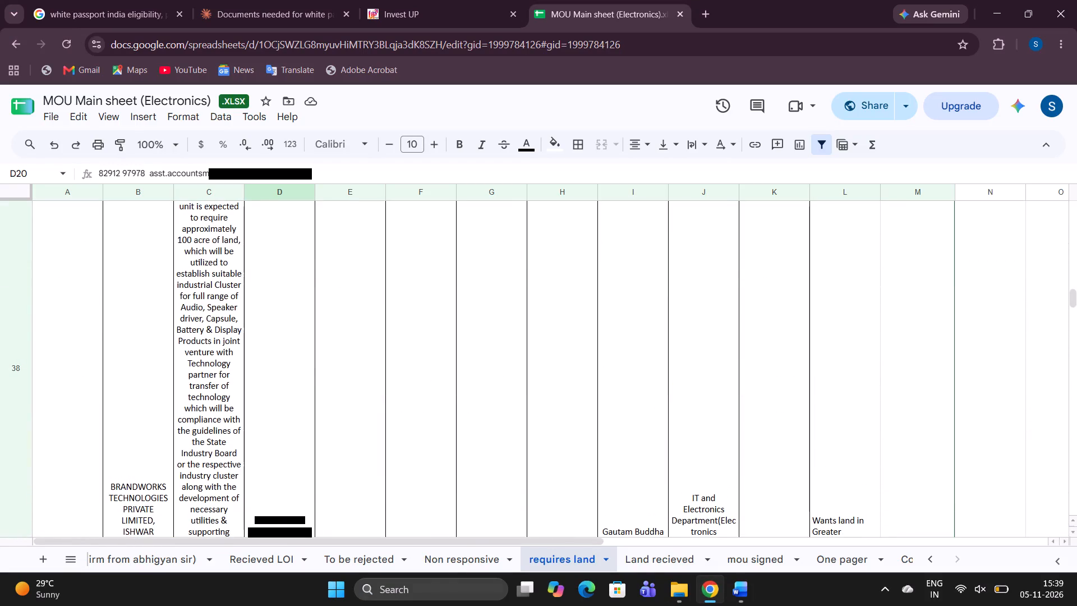
# Look through the Non responsive sheet's companies and colour marks, up to the first entry, BALAR MARKETING.
pyautogui.click(451, 564)
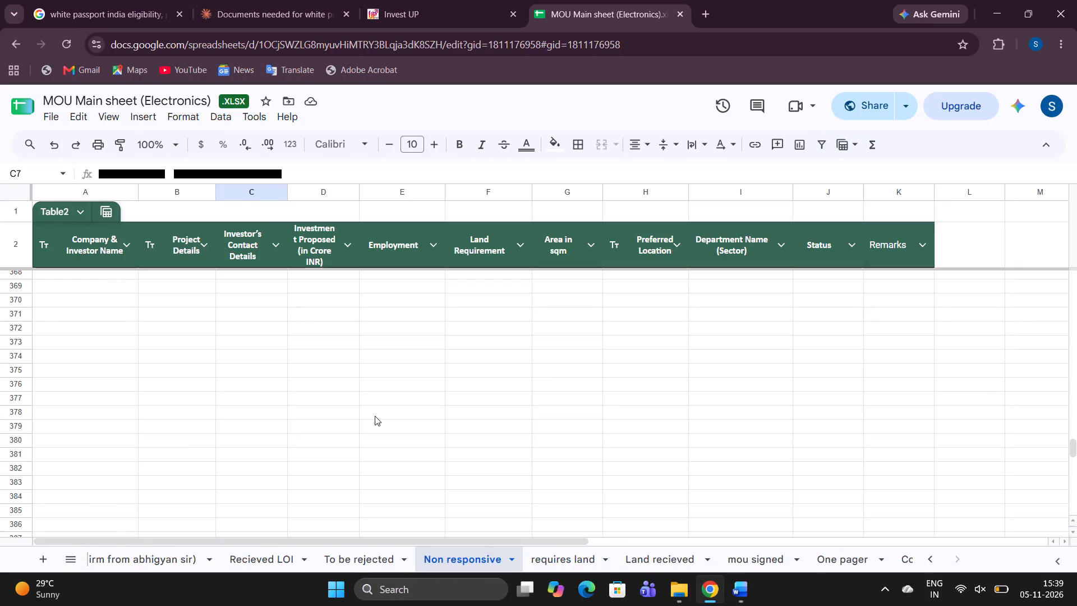
pyautogui.scroll(15, 375, 416)
pyautogui.scroll(11, 375, 416)
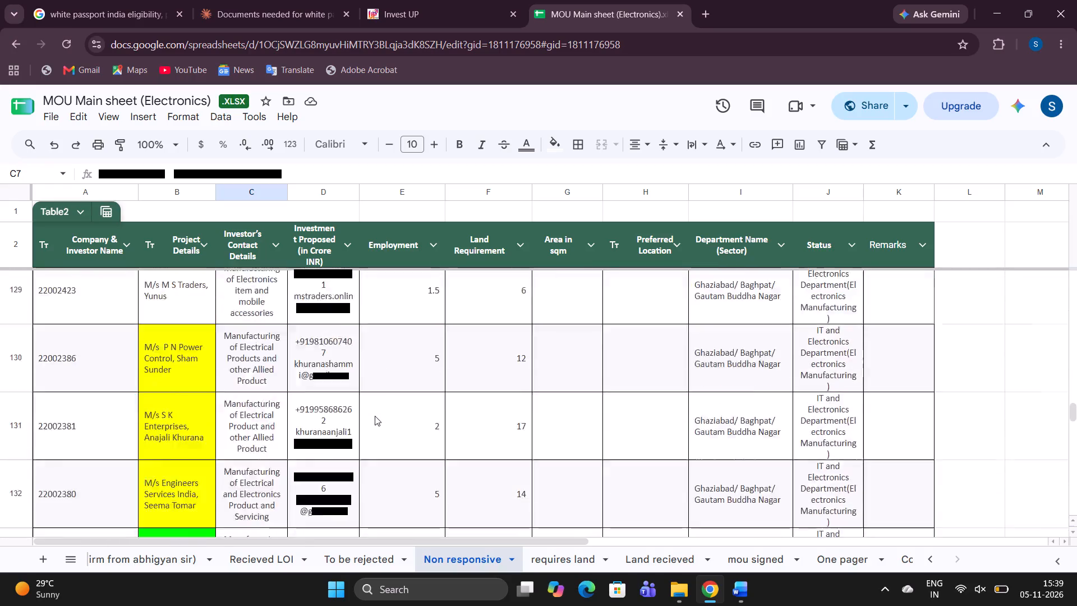
pyautogui.scroll(17, 375, 416)
pyautogui.scroll(17, 375, 416)
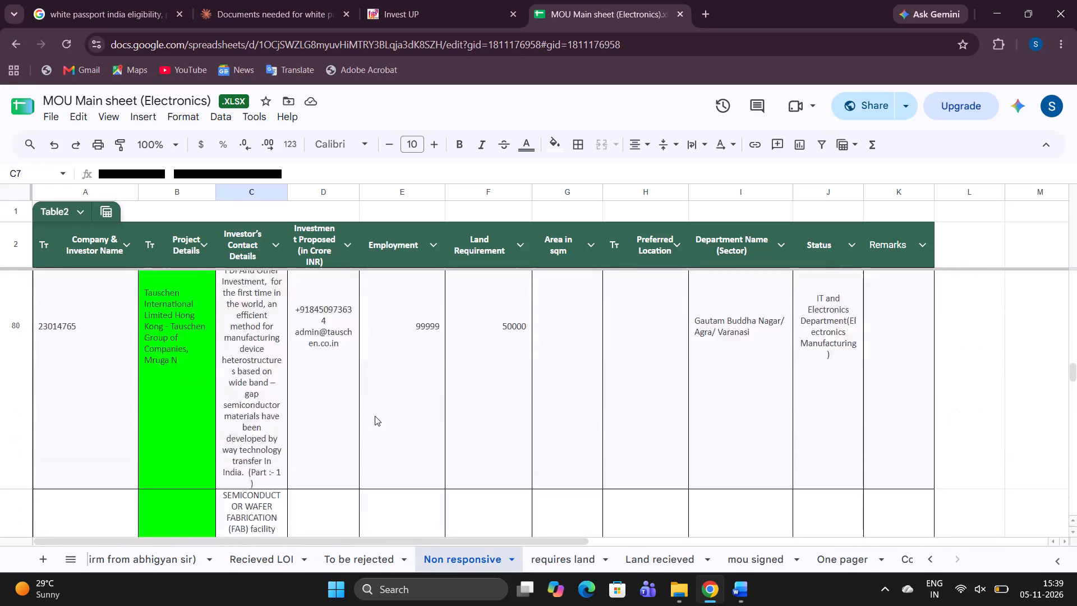
pyautogui.scroll(15, 375, 416)
pyautogui.scroll(11, 375, 416)
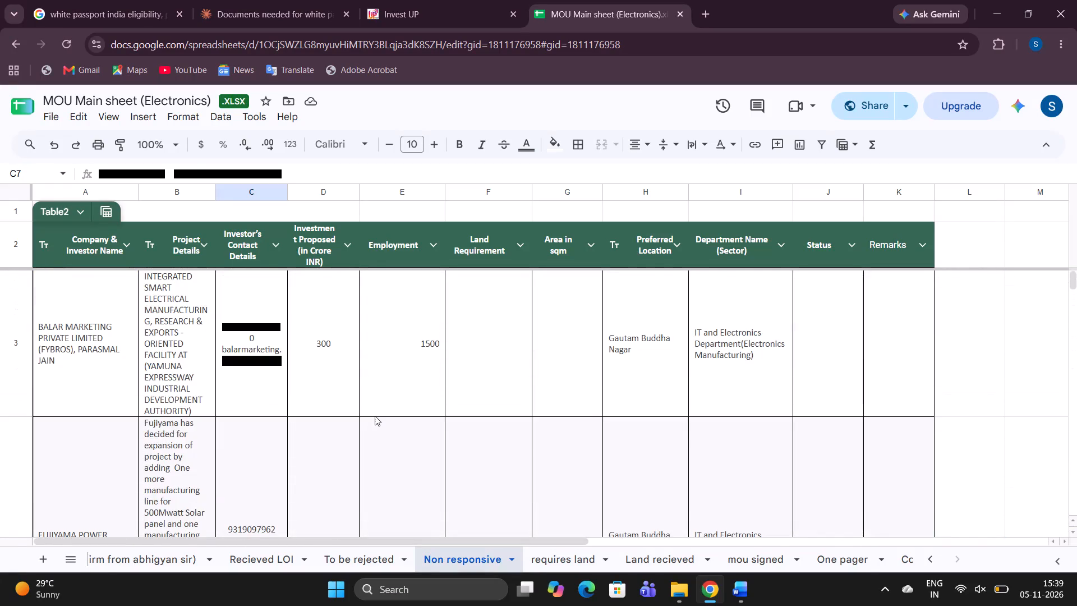
# Check the Recieved LOI sheet's companies, their colour marks and remarks, and the last entry in the mou signed sheet.
pyautogui.scroll(1, 375, 416)
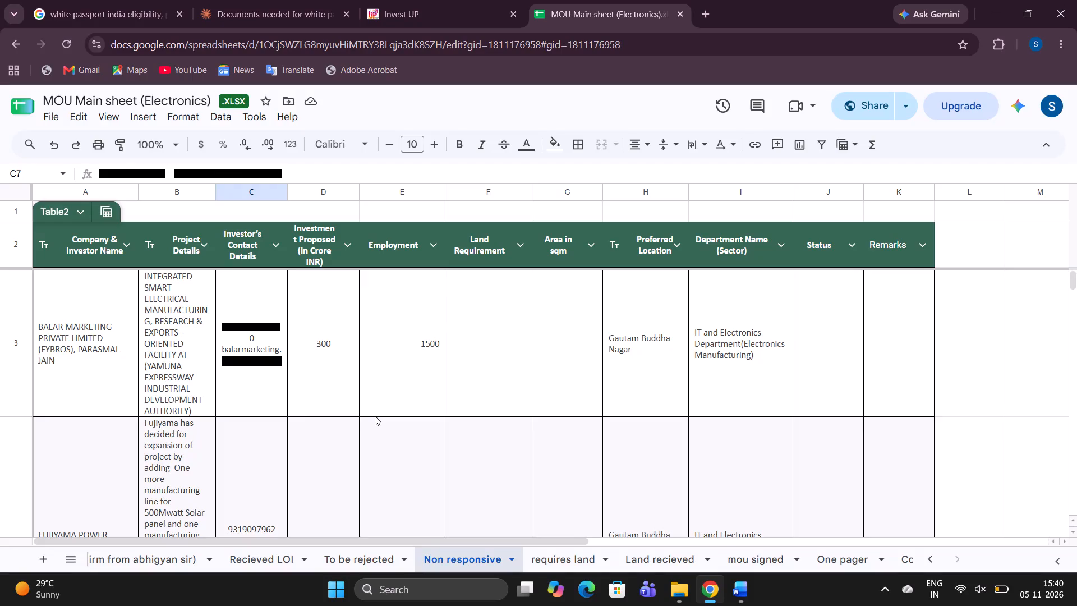
pyautogui.click(239, 562)
pyautogui.scroll(1, 194, 394)
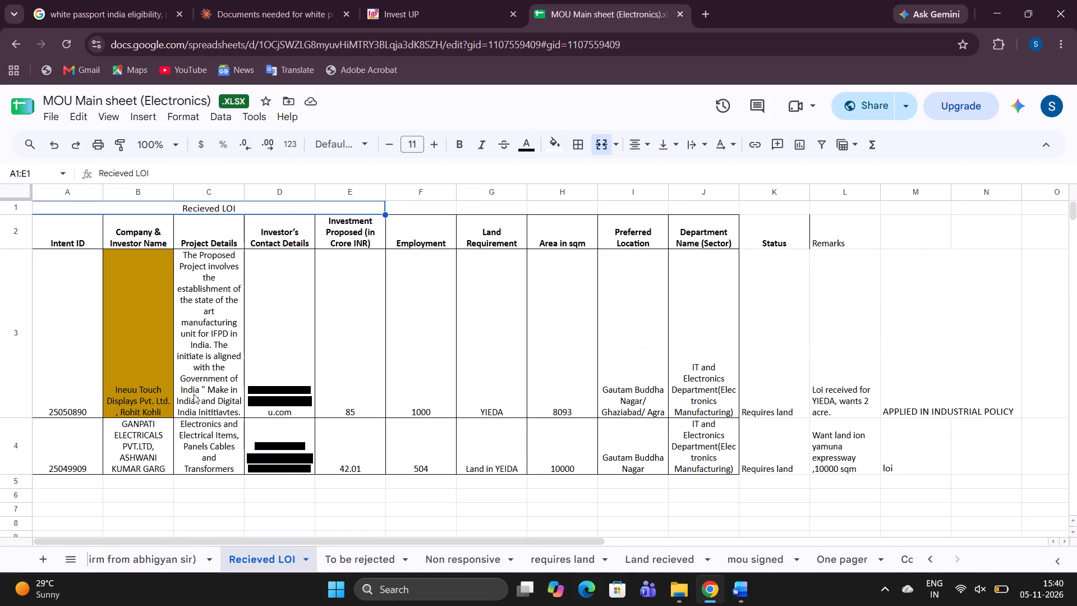
pyautogui.scroll(1, 194, 394)
pyautogui.doubleClick(68, 380)
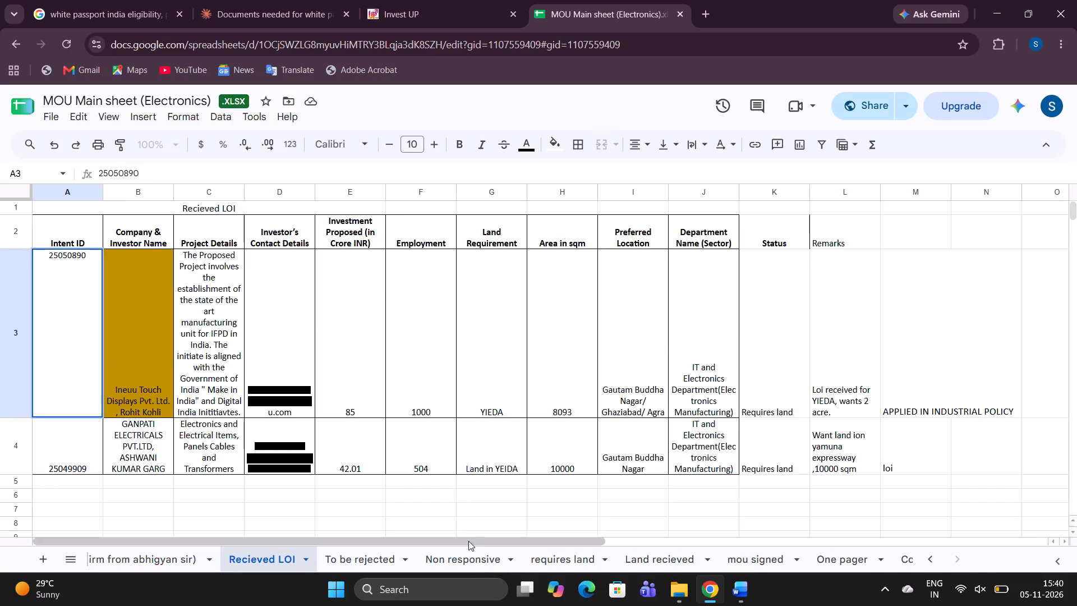
pyautogui.hscroll(-6, 470, 569)
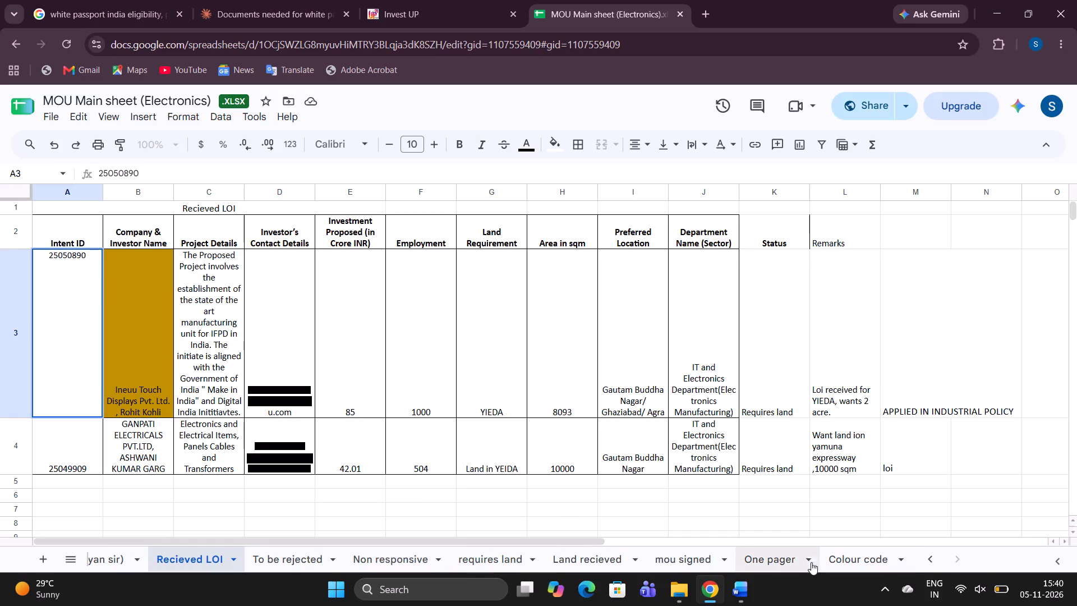
pyautogui.click(688, 559)
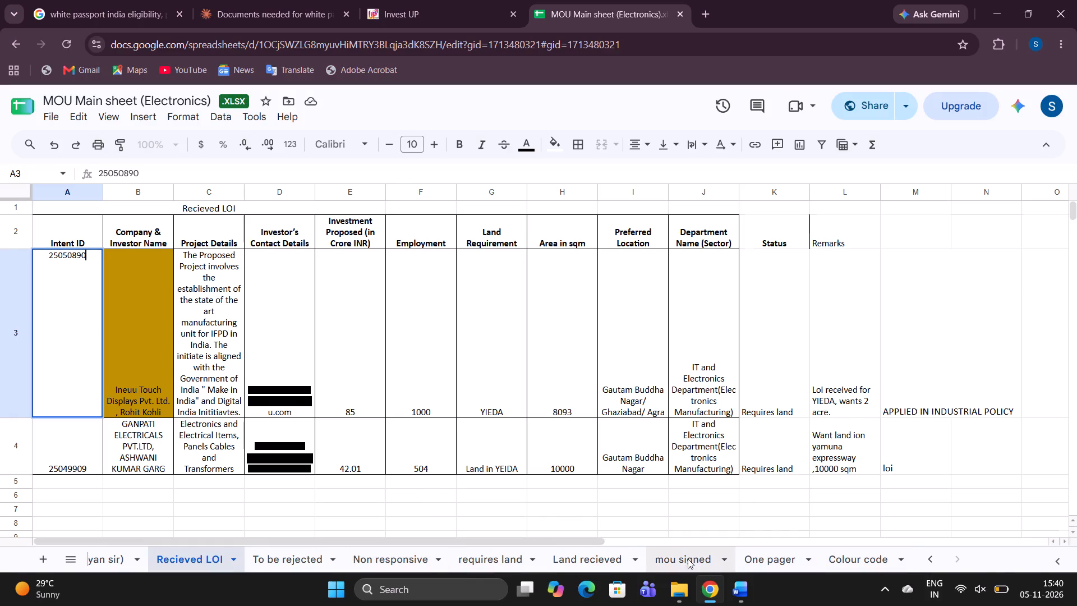
pyautogui.click(411, 478)
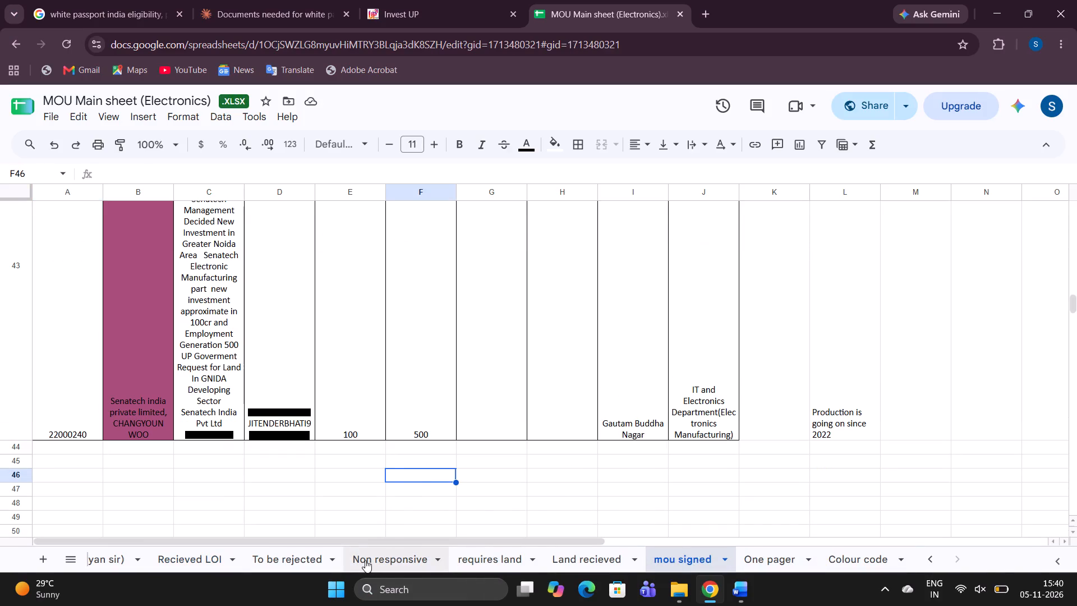
# Review the Info needed sheet's companies and remarks from Vama Sundari Investments down to Vimatch India.
pyautogui.hscroll(2, 225, 547)
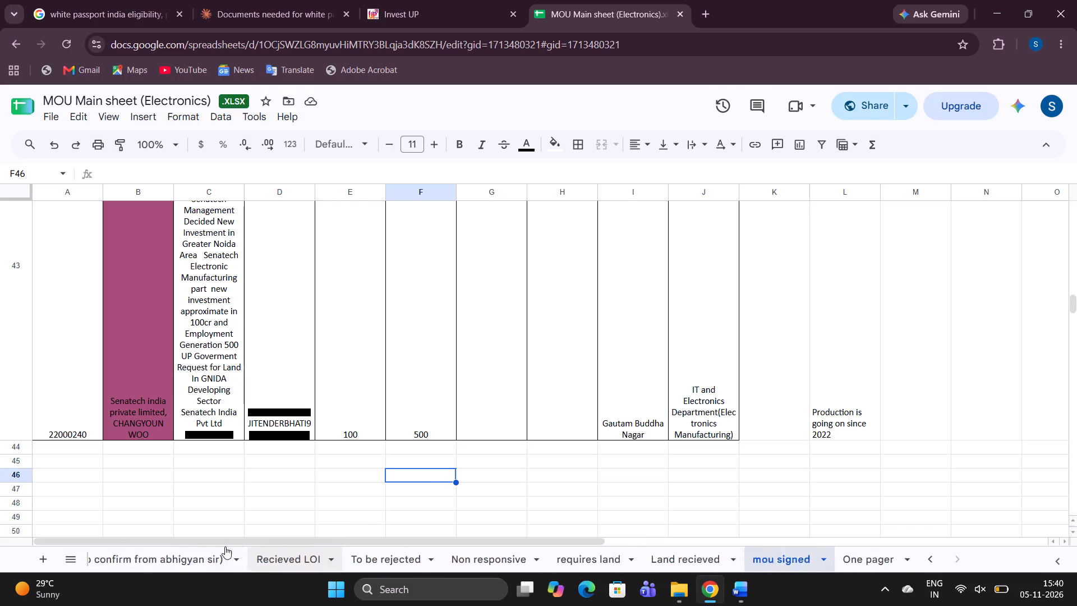
pyautogui.hscroll(6, 225, 547)
pyautogui.click(278, 553)
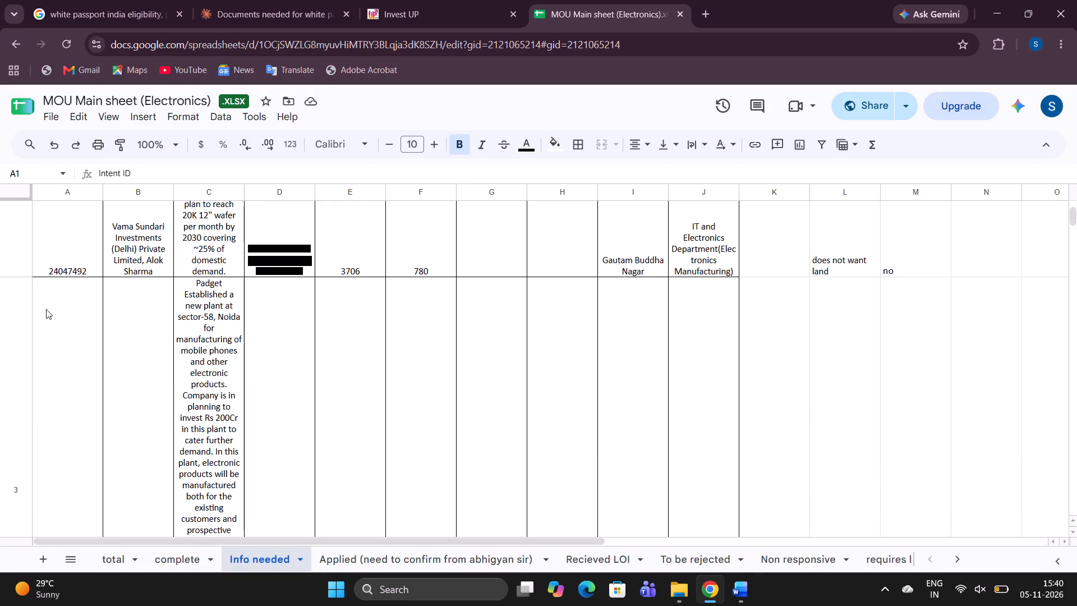
pyautogui.scroll(-4, 46, 309)
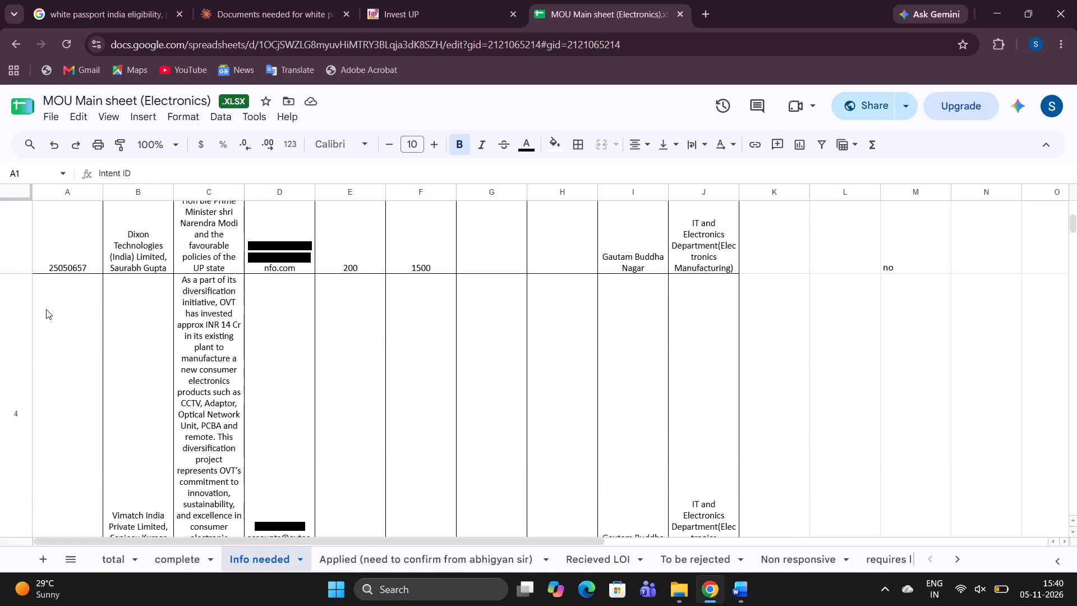
pyautogui.scroll(-3, 46, 309)
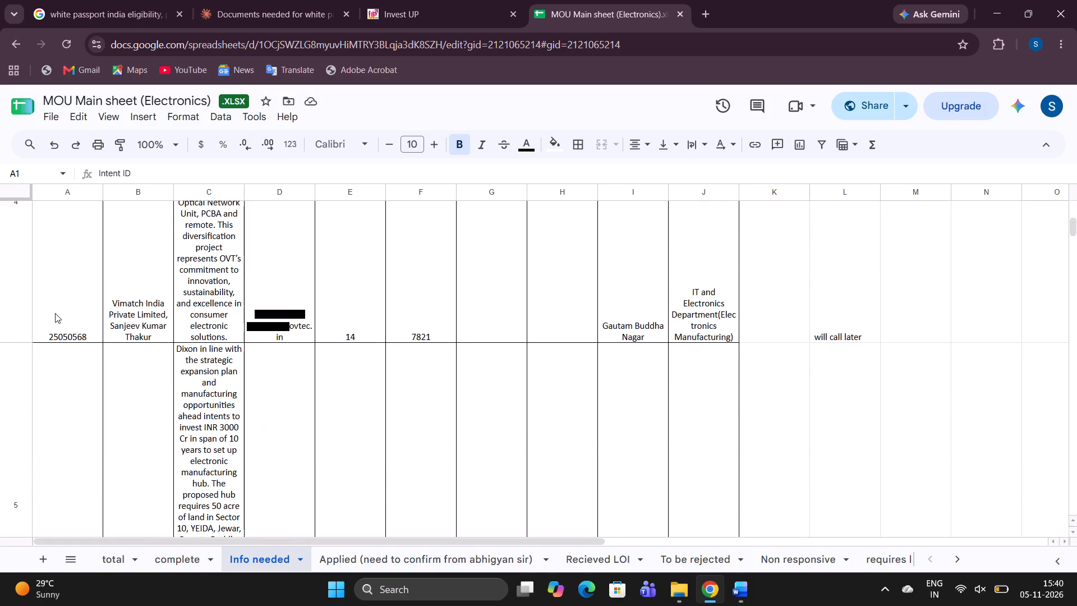
# Look up Vimatch India's intent ID 25050568 in the Invest UP received intents and check its current status.
pyautogui.doubleClick(57, 313)
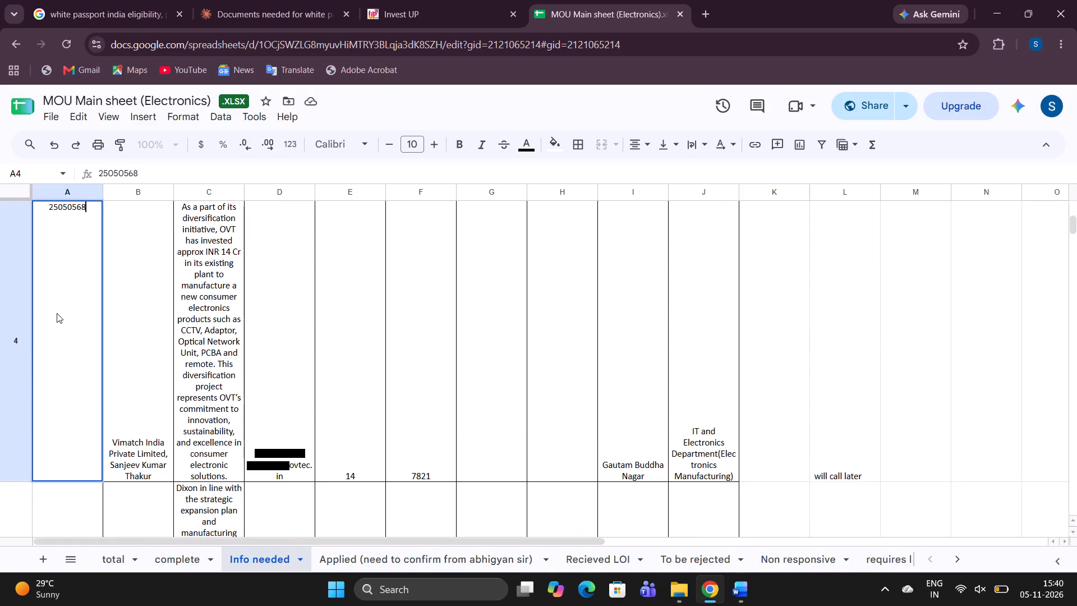
pyautogui.hotkey('ctrl', 'a')
pyautogui.hotkey('ctrl', 'c')
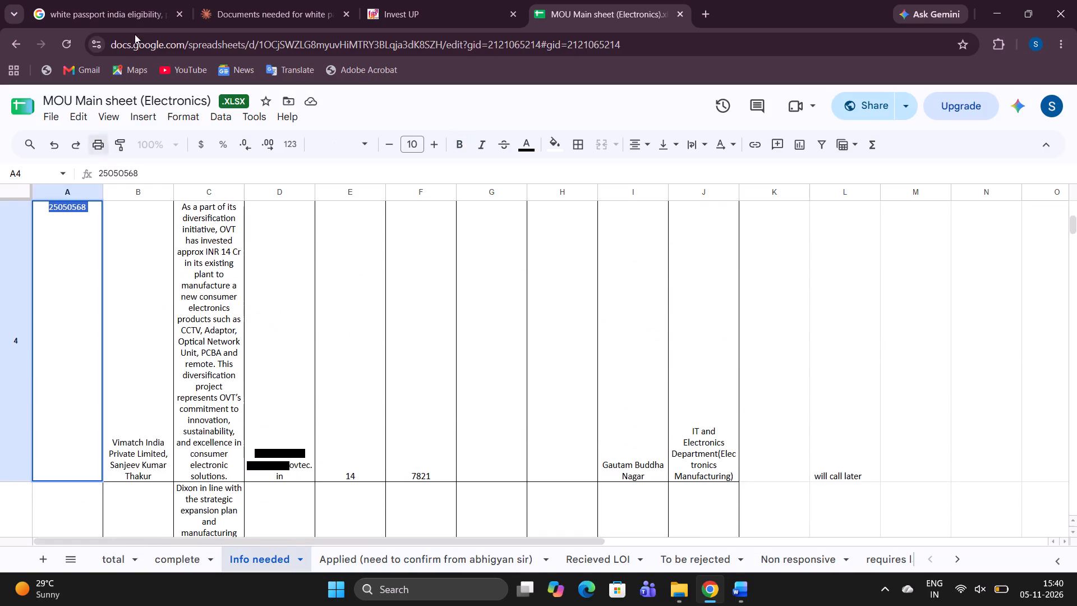
pyautogui.click(411, 0)
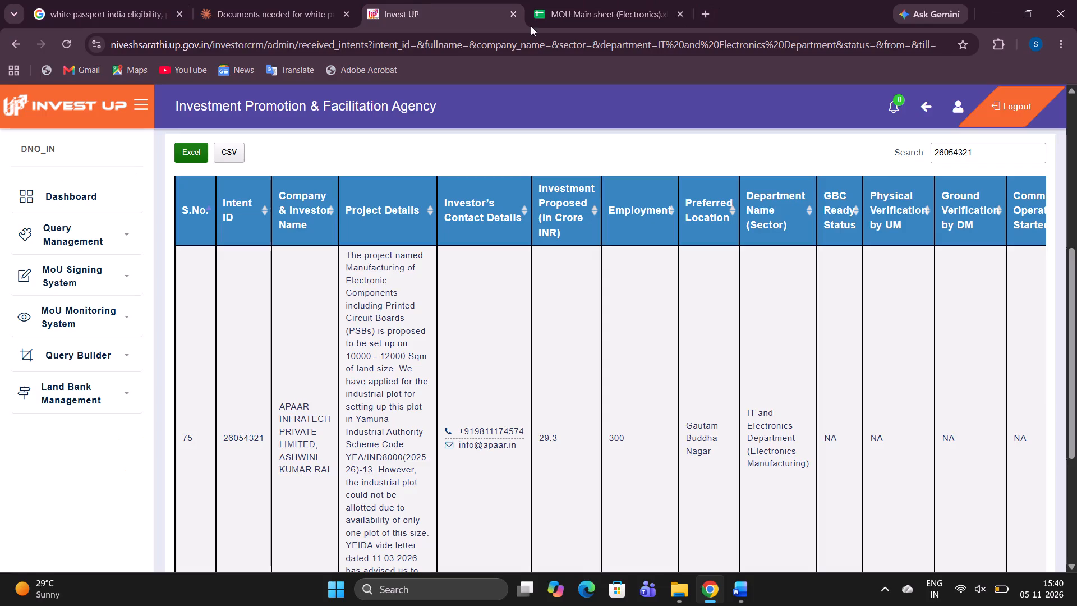
pyautogui.moveTo(995, 149); pyautogui.dragTo(800, 154)
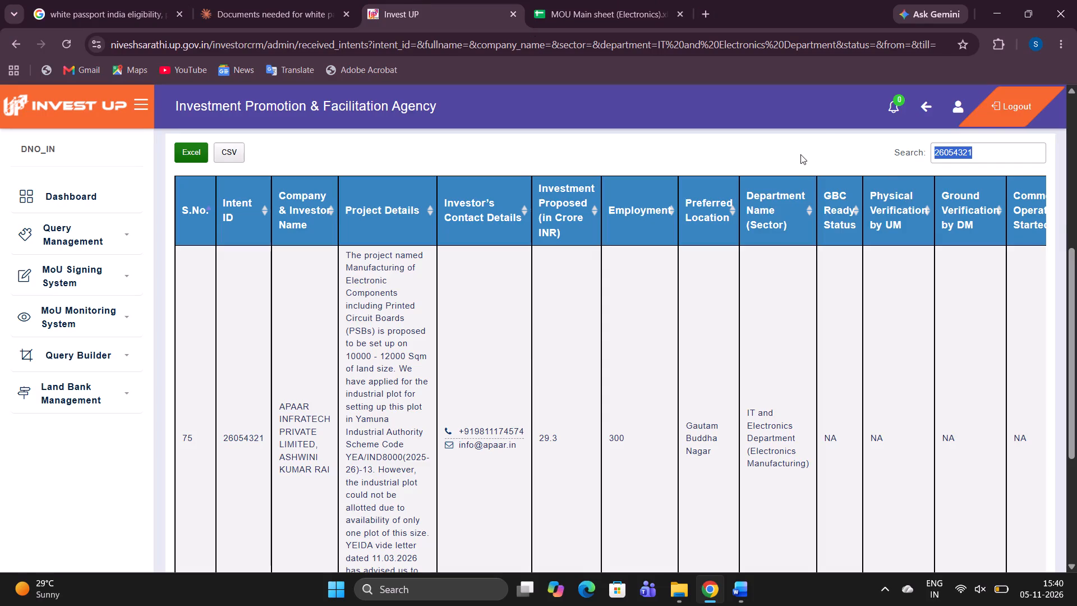
pyautogui.moveTo(800, 154); pyautogui.dragTo(801, 152)
pyautogui.press('BackSpace')
pyautogui.hotkey('ctrl', 'v')
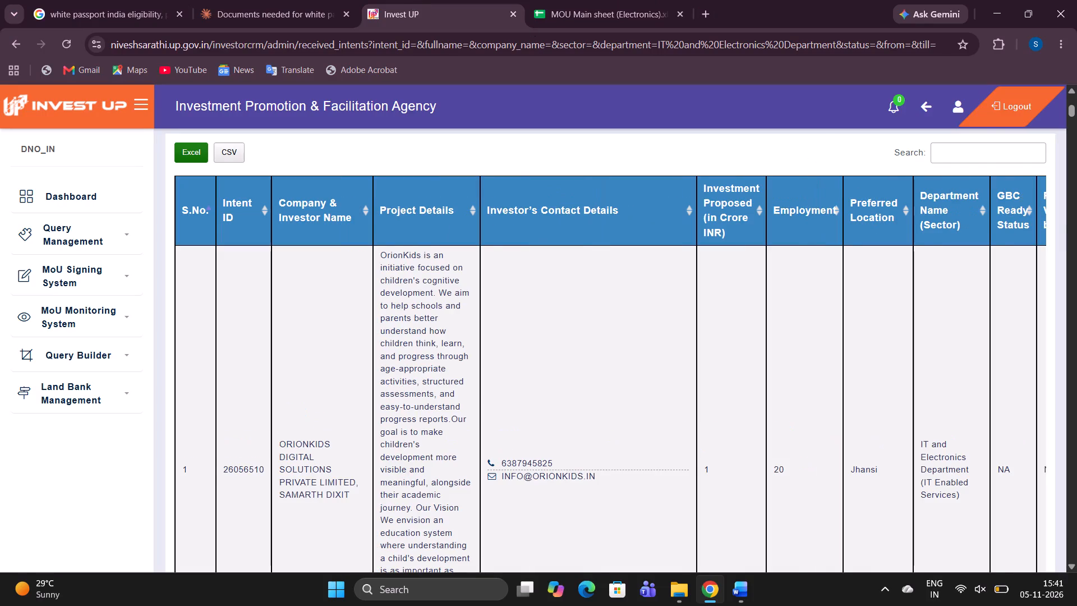
pyautogui.hscroll(-4, 738, 363)
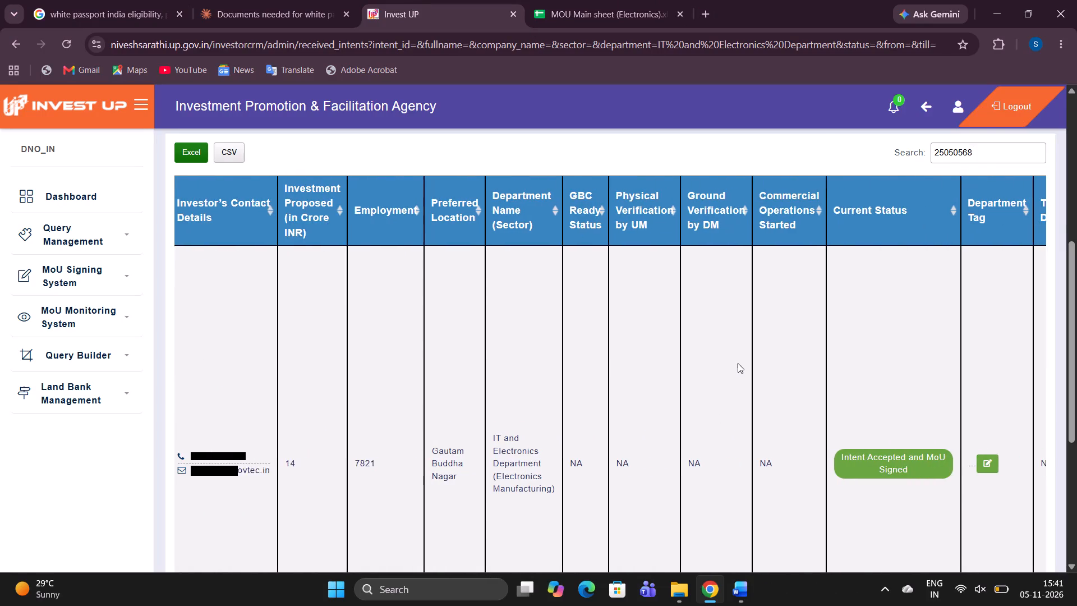
# Enter "mou signed" in column M of the Vimatch India row in the Info needed sheet.
pyautogui.click(591, 1)
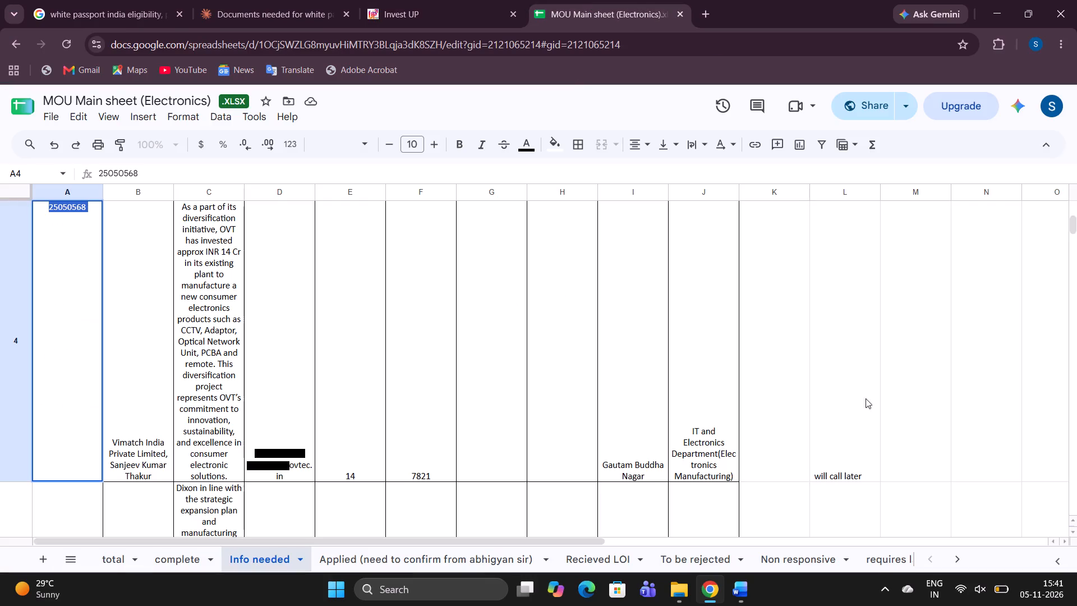
pyautogui.click(138, 315)
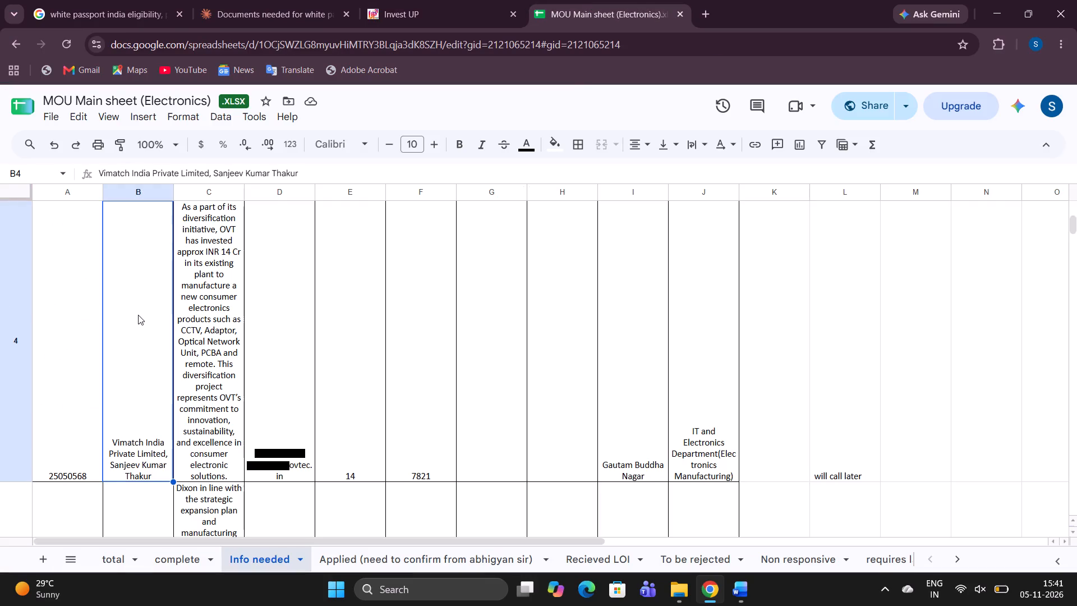
pyautogui.click(907, 446)
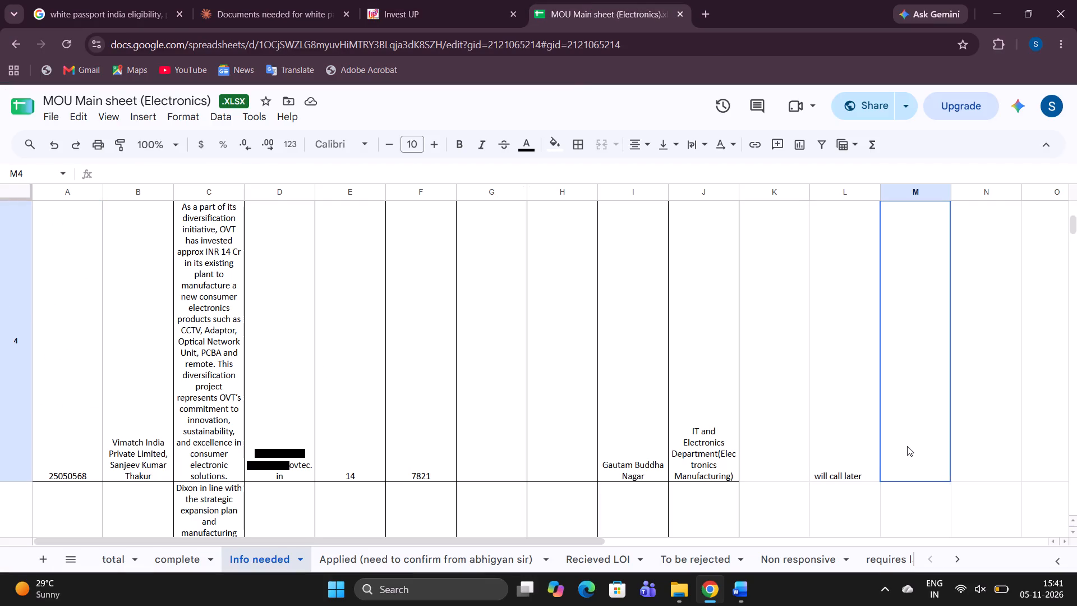
pyautogui.write('mou si')
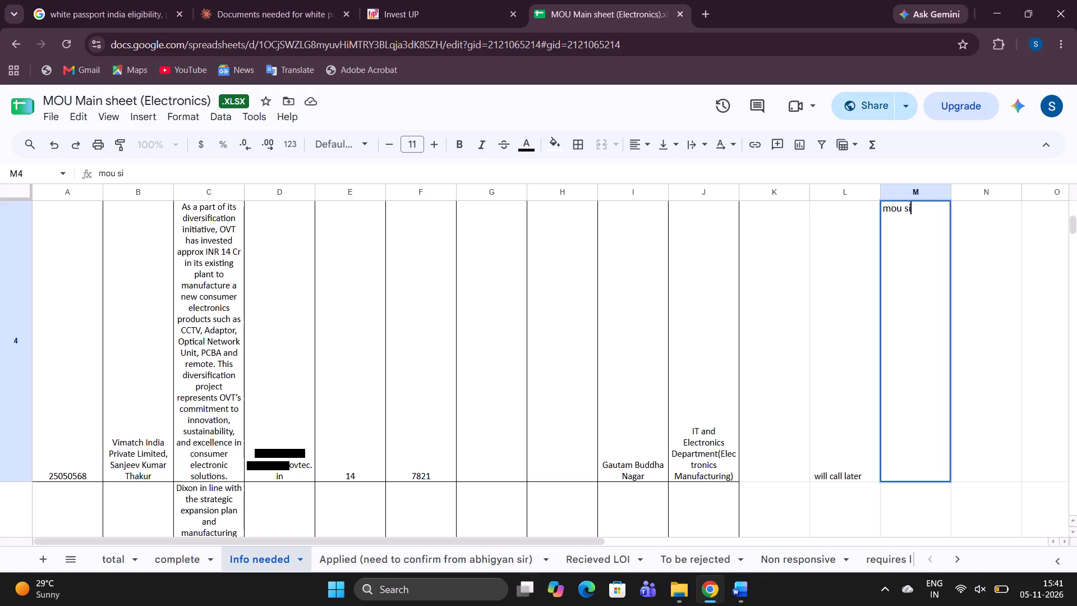
pyautogui.write('gned')
pyautogui.press('Return')
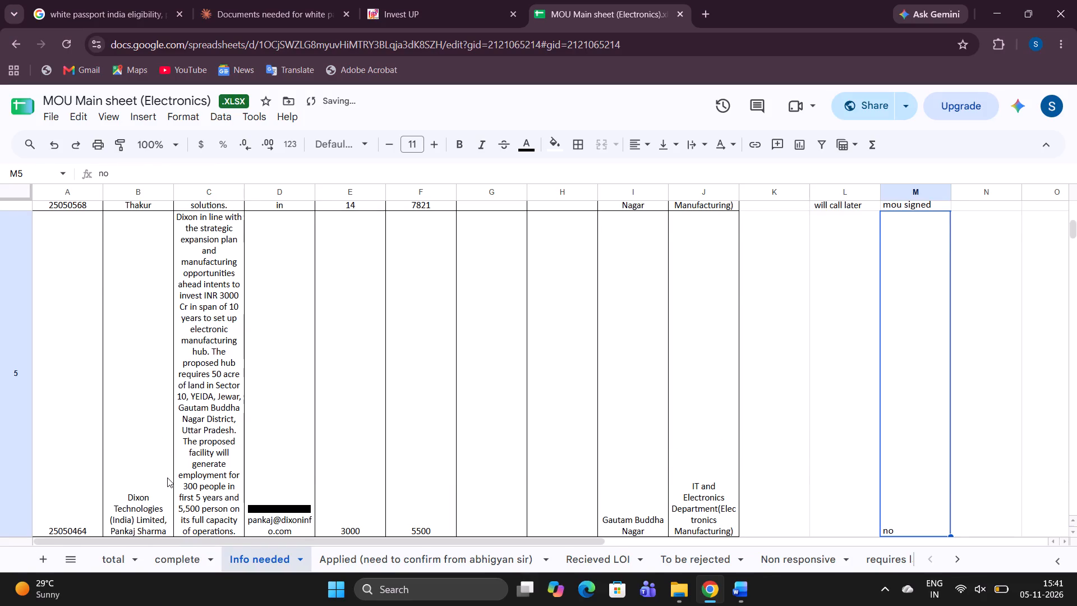
# Copy the Vimatch India row, columns A to L, into row 44 of the mou signed sheet, below Senatech India.
pyautogui.scroll(2, 167, 478)
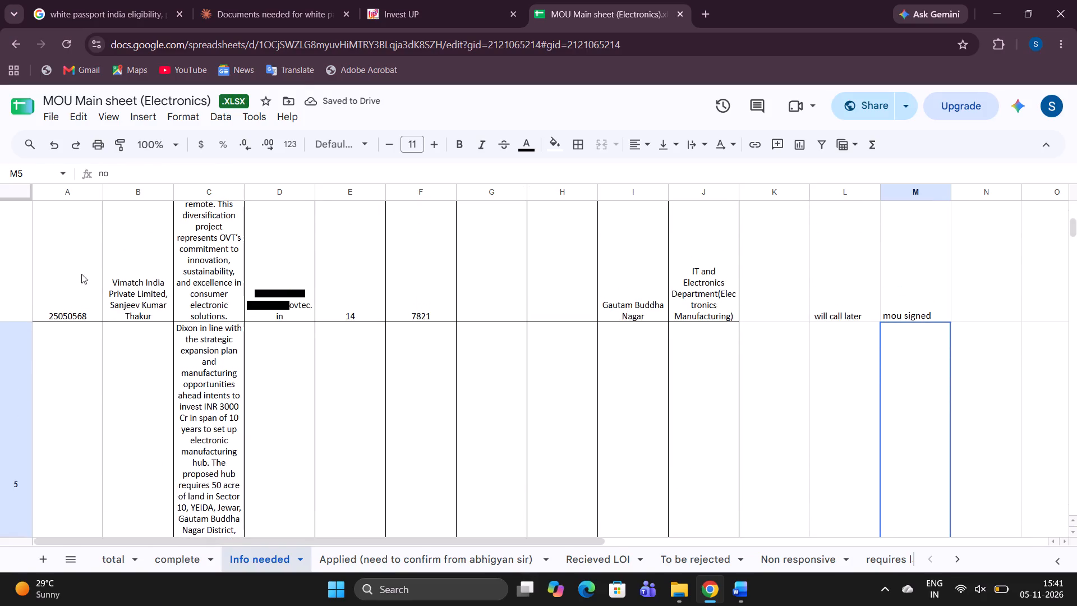
pyautogui.moveTo(66, 272); pyautogui.dragTo(839, 259)
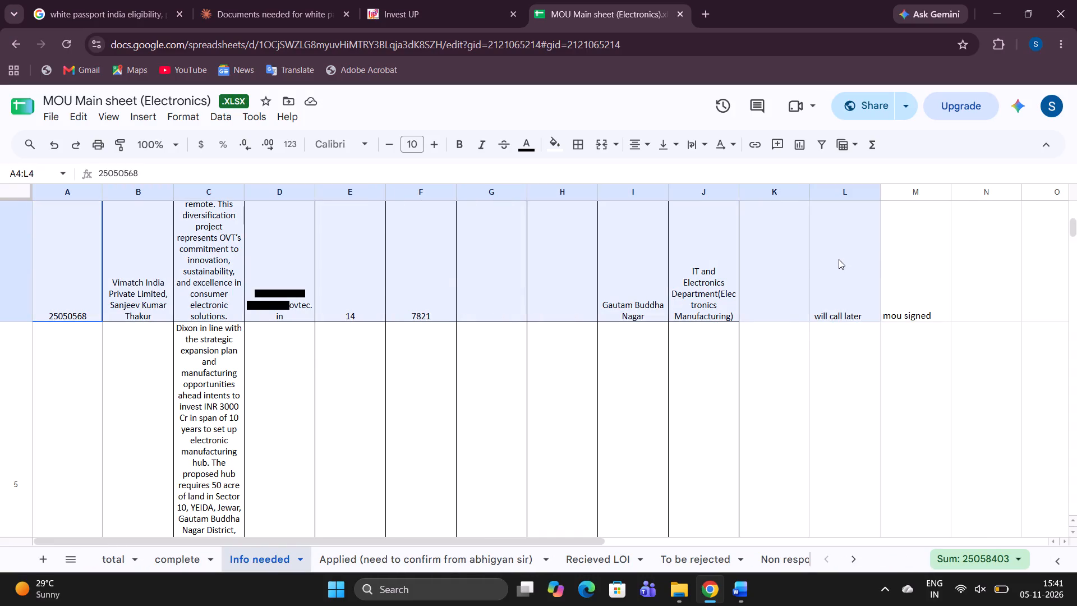
pyautogui.moveTo(839, 259); pyautogui.dragTo(840, 258)
pyautogui.hotkey('ctrl', 'c')
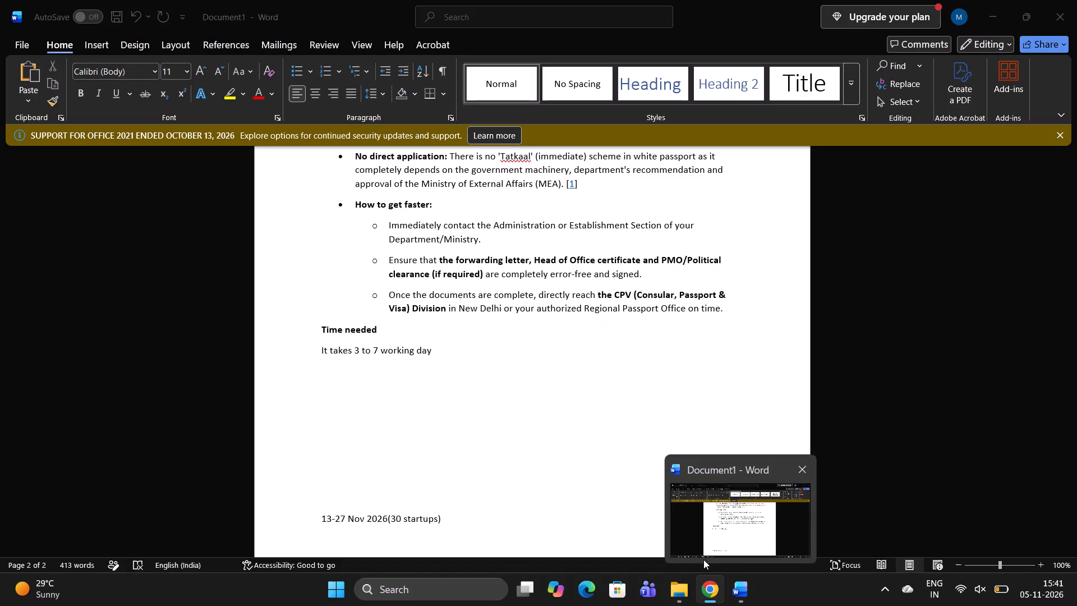
pyautogui.hscroll(-7, 636, 561)
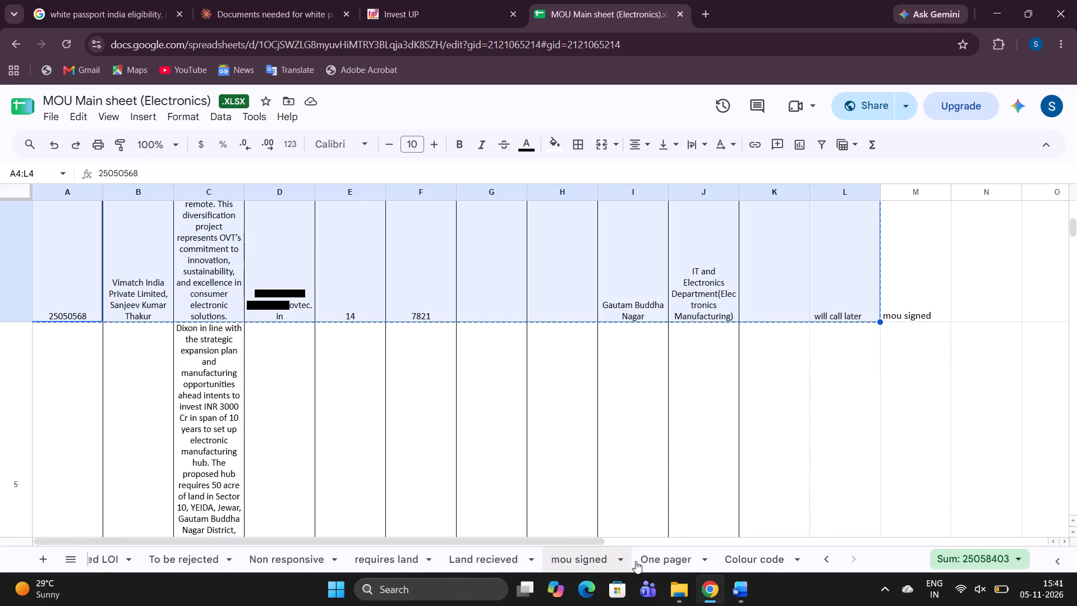
pyautogui.click(577, 560)
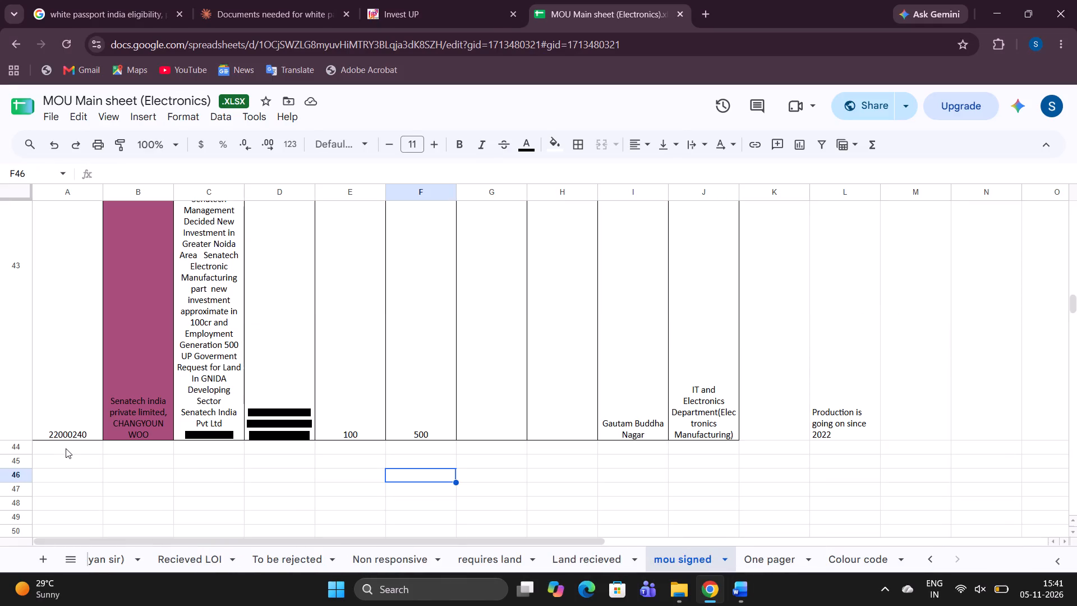
pyautogui.click(66, 448)
pyautogui.hotkey('ctrl', 'v')
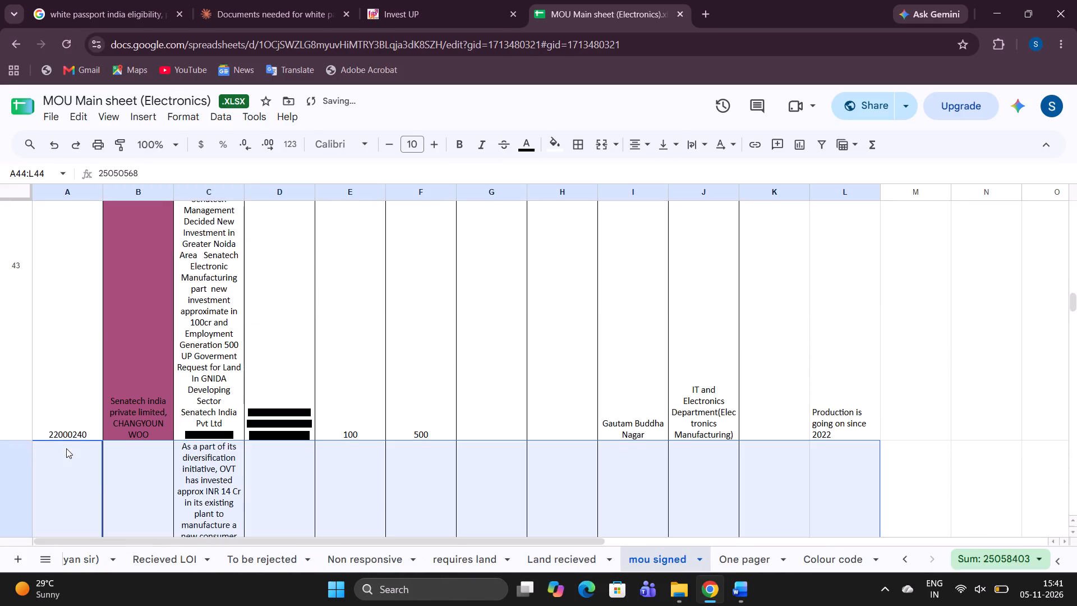
pyautogui.scroll(-3, 66, 448)
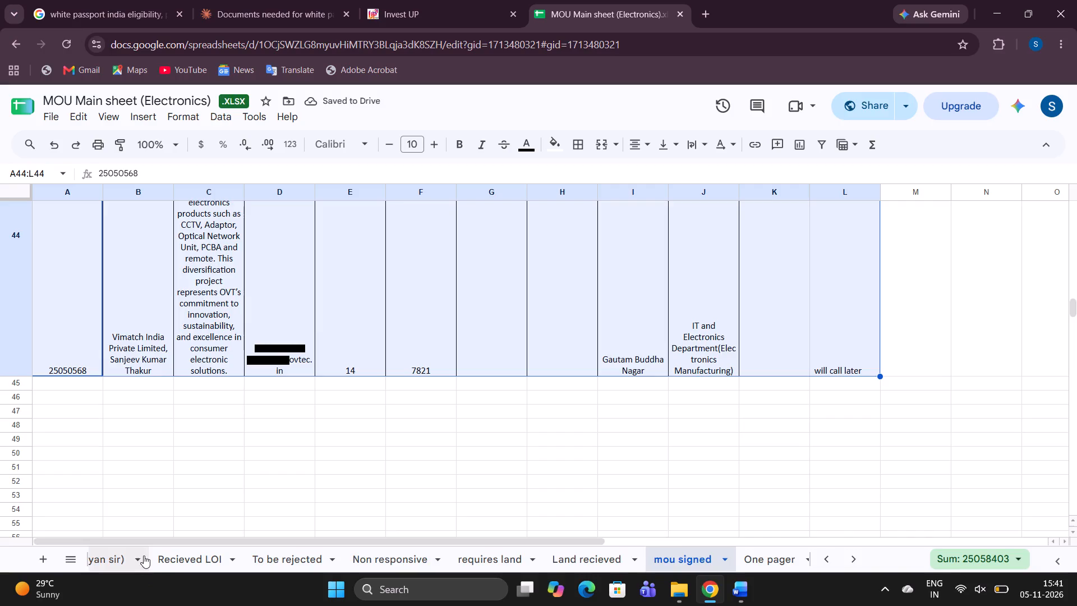
# Look up LNK Green Energy's intent ID 25050389 from the Info needed sheet in the Invest UP received intents and check its current status.
pyautogui.hscroll(3, 144, 555)
pyautogui.hscroll(1, 220, 547)
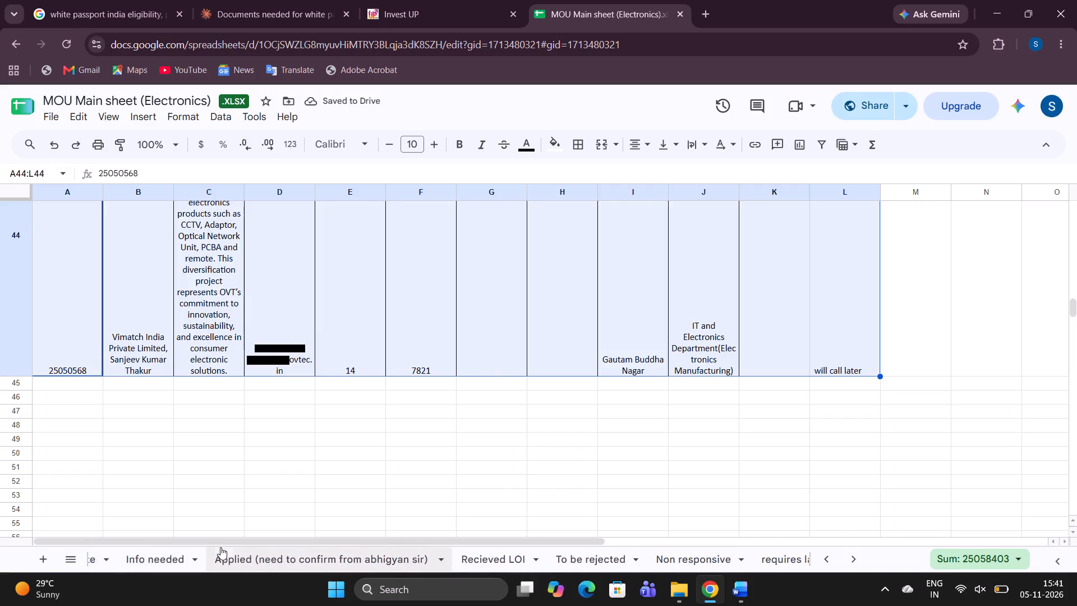
pyautogui.hscroll(2, 220, 547)
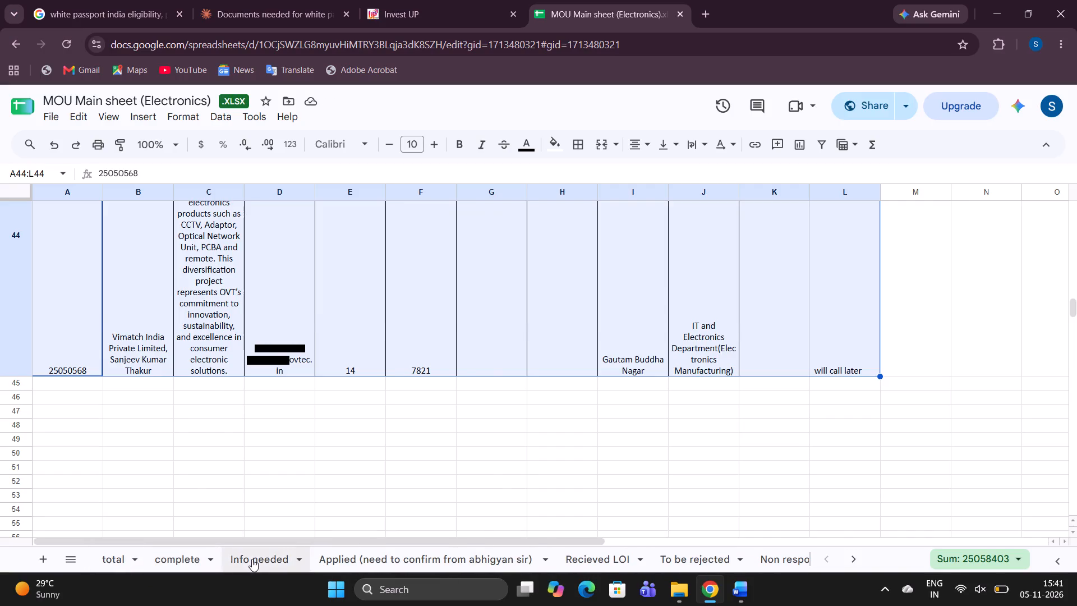
pyautogui.click(252, 559)
pyautogui.click(87, 428)
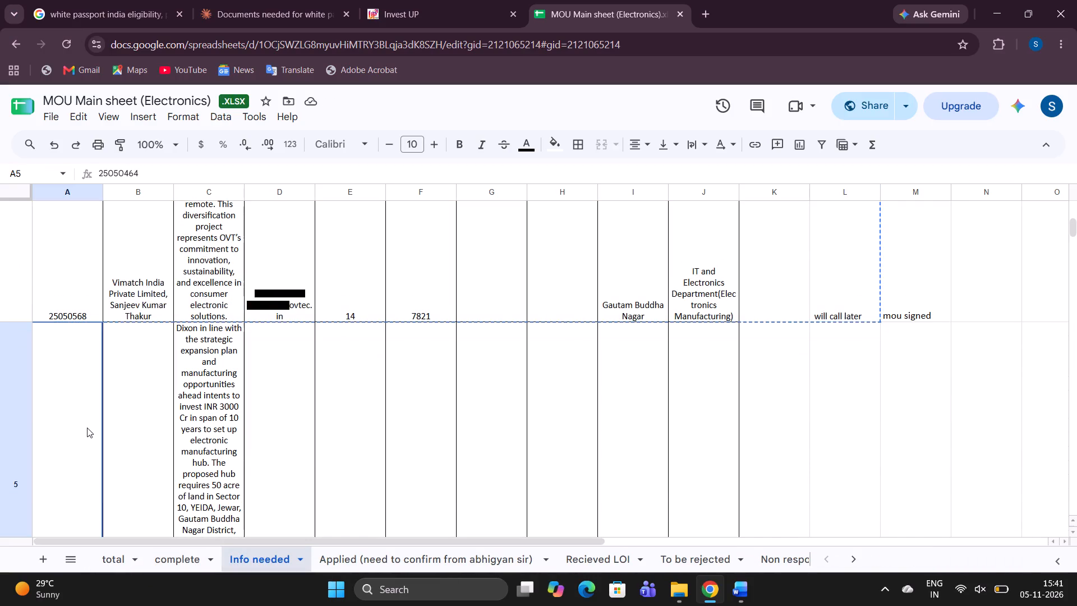
pyautogui.scroll(-1, 87, 428)
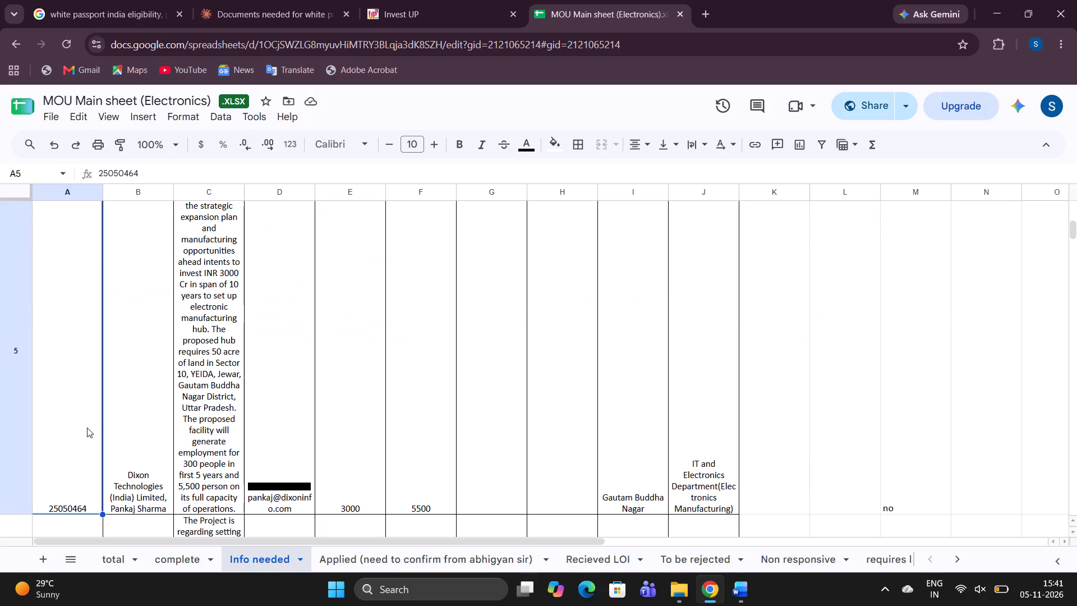
pyautogui.scroll(-3, 87, 428)
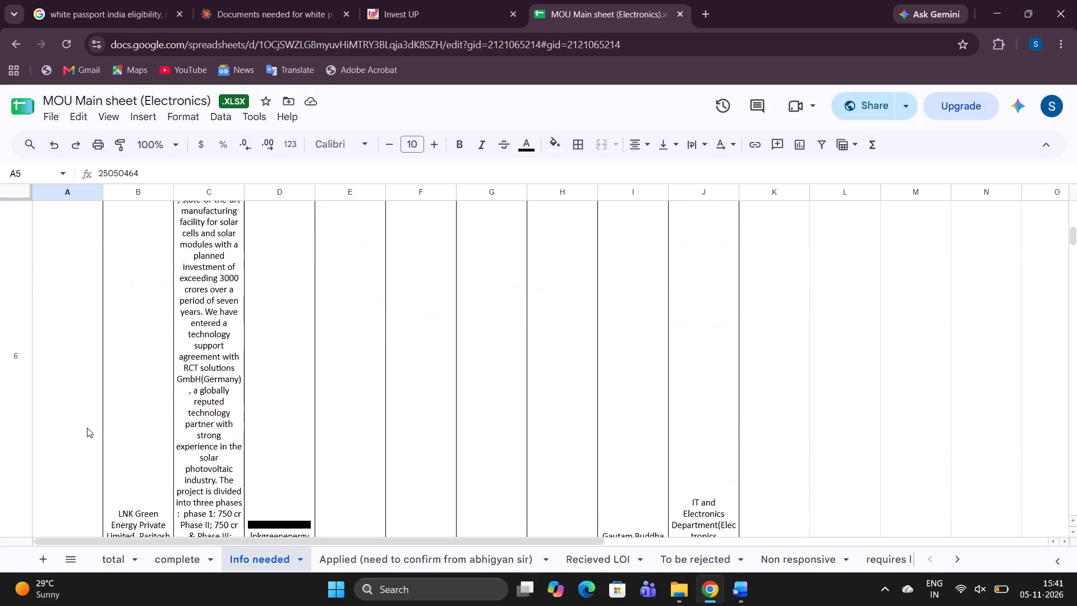
pyautogui.scroll(-3, 87, 428)
pyautogui.doubleClick(65, 407)
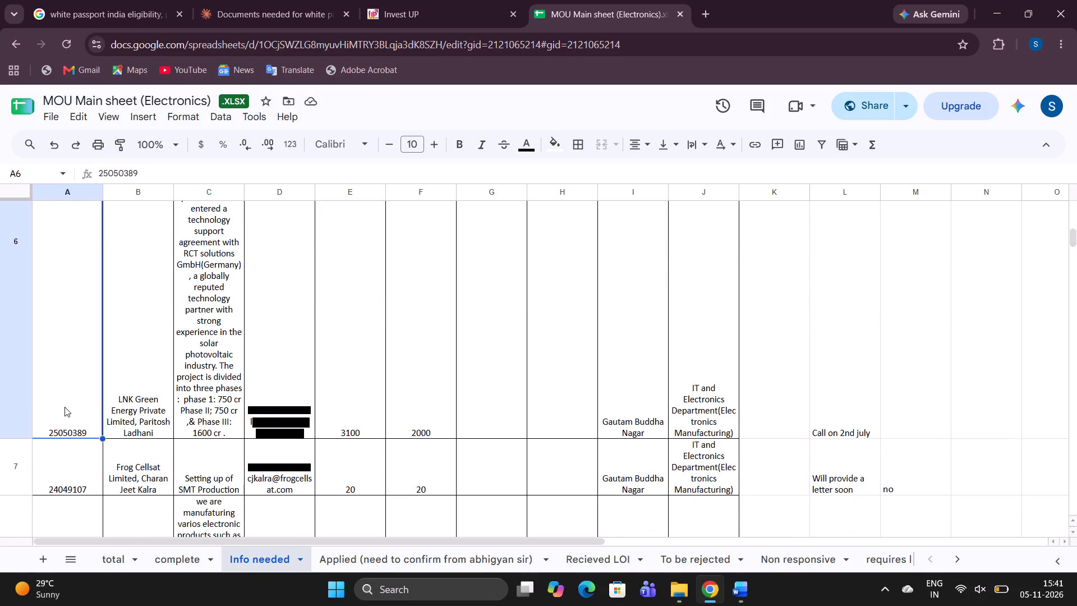
pyautogui.hotkey('ctrl', 'a')
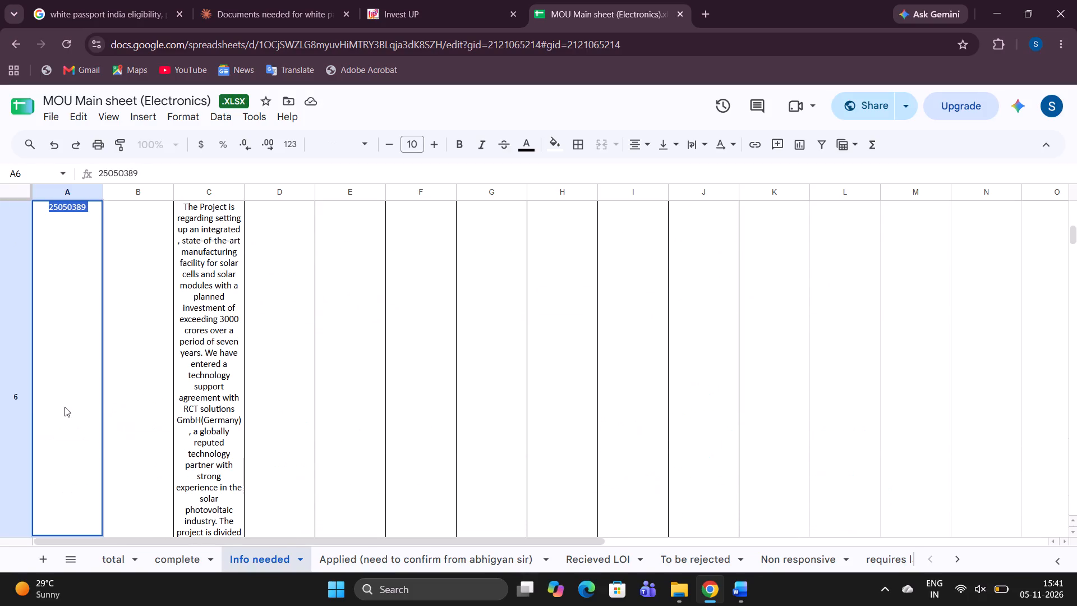
pyautogui.hotkey('ctrl', 'c')
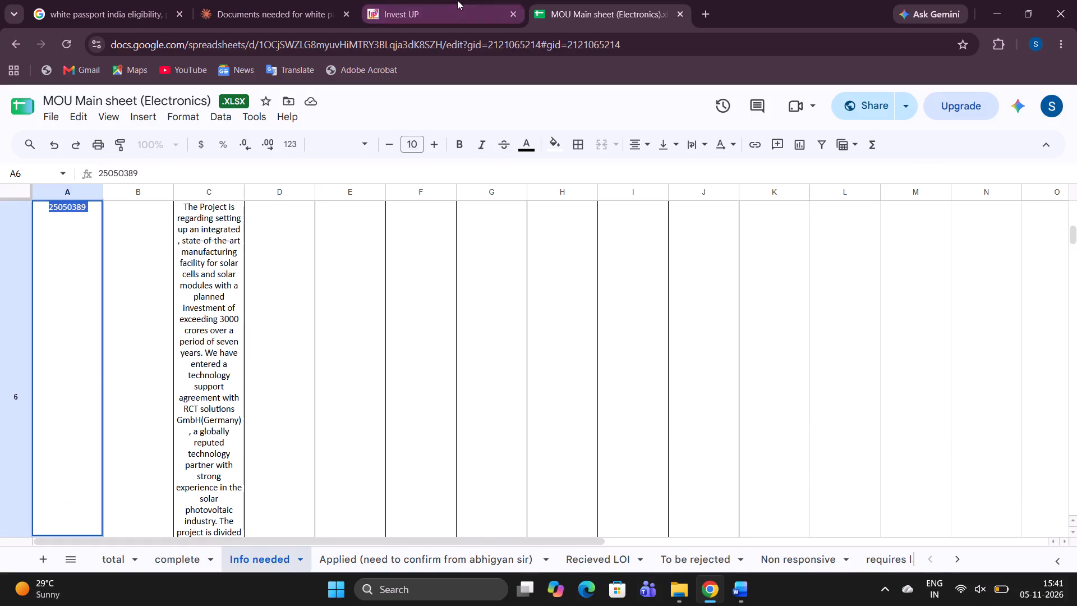
pyautogui.click(459, 4)
pyautogui.moveTo(1006, 156); pyautogui.dragTo(703, 200)
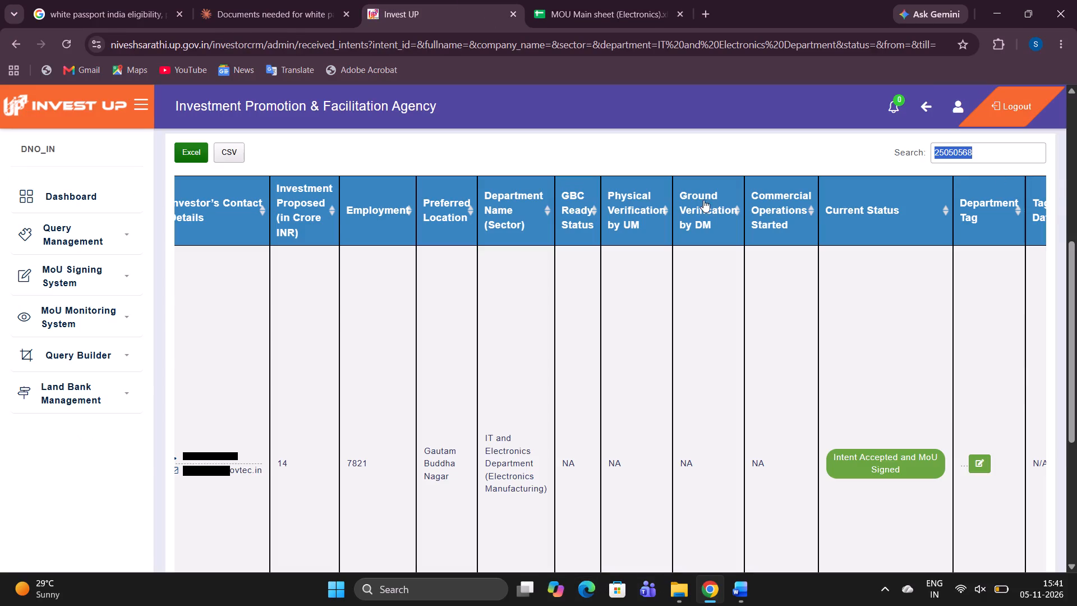
pyautogui.moveTo(703, 200); pyautogui.dragTo(704, 197)
pyautogui.press('BackSpace')
pyautogui.hotkey('ctrl', 'v')
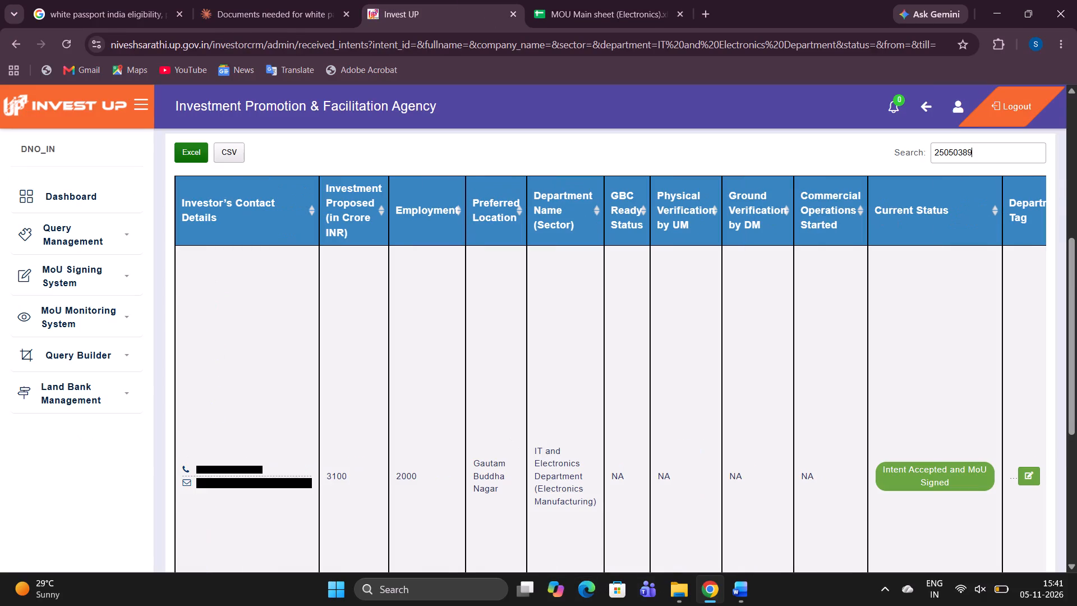
pyautogui.hscroll(5, 581, 462)
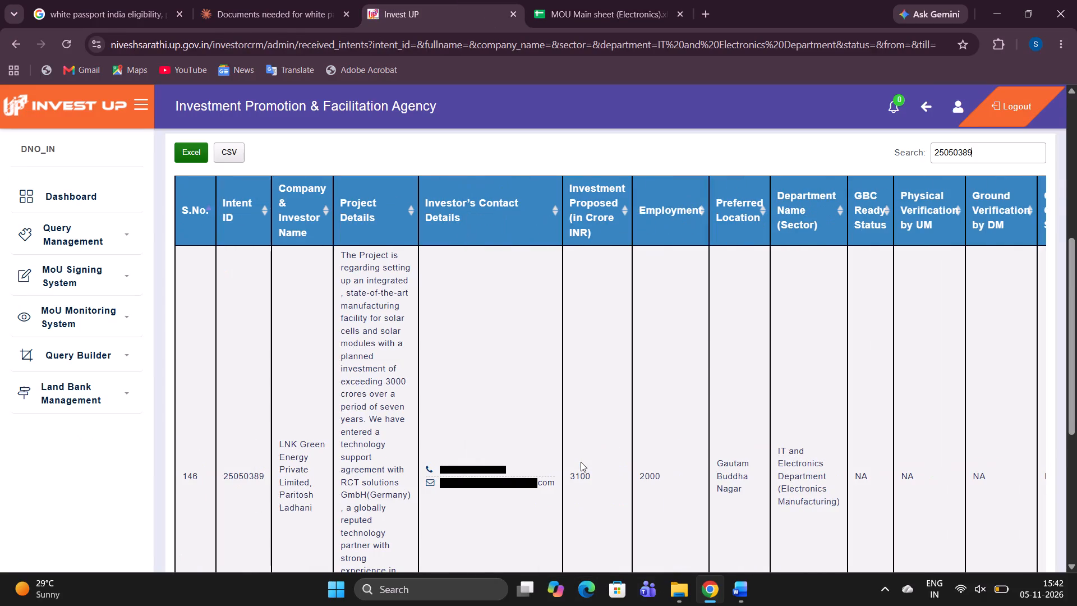
# Copy the LNK Green Energy row of the Info needed sheet, columns A to L, into row 45 of the mou signed sheet, below Vimatch India.
pyautogui.click(581, 20)
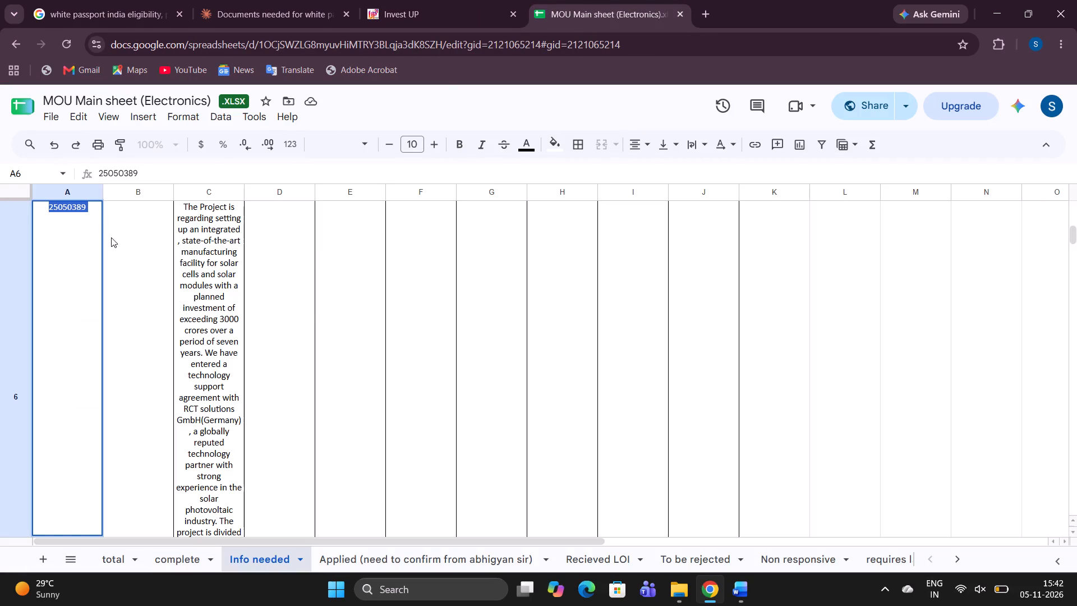
pyautogui.click(121, 250)
pyautogui.scroll(-2, 121, 250)
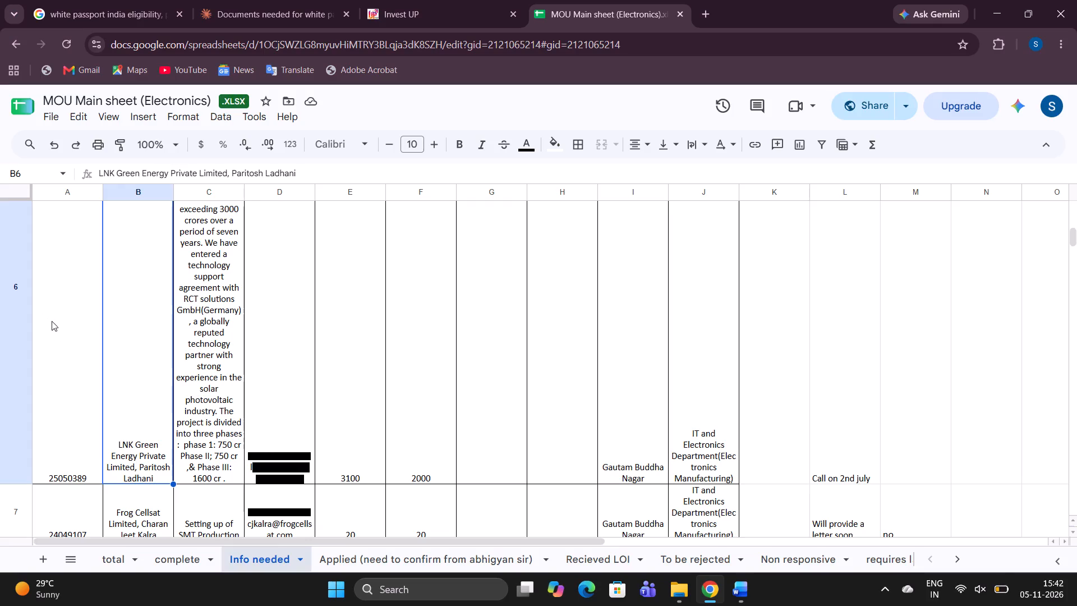
pyautogui.moveTo(77, 327); pyautogui.dragTo(758, 384)
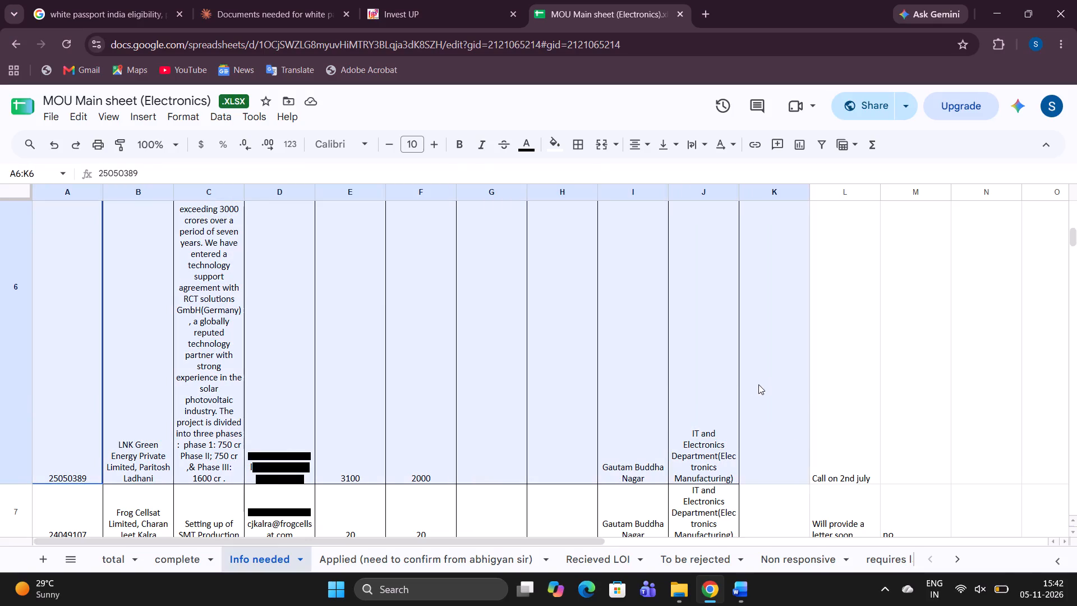
pyautogui.moveTo(758, 384); pyautogui.dragTo(834, 383)
pyautogui.hotkey('ctrl', 'c')
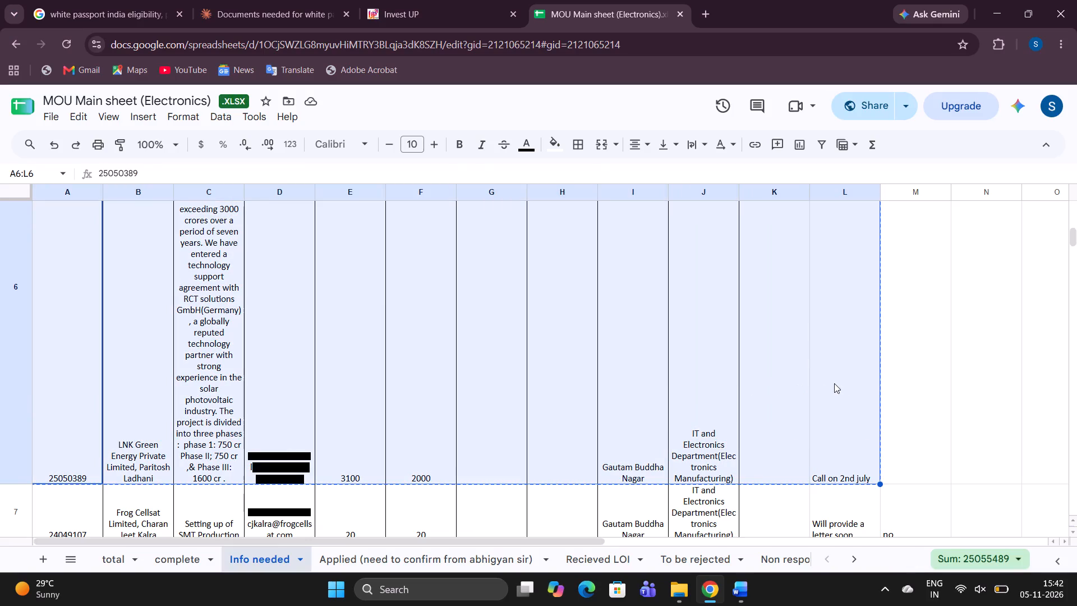
pyautogui.hscroll(-7, 689, 561)
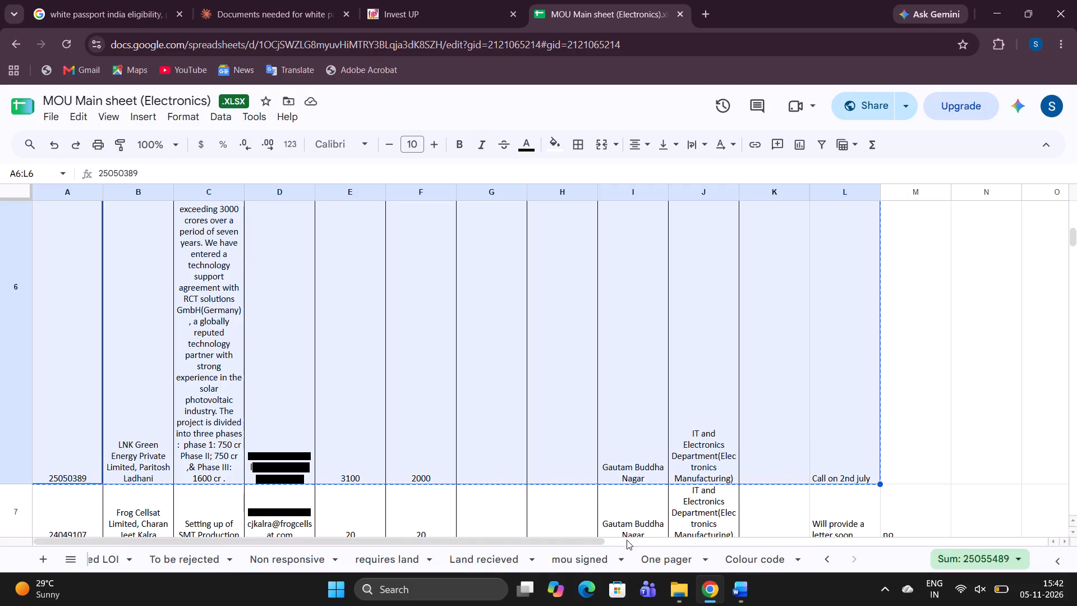
pyautogui.click(582, 567)
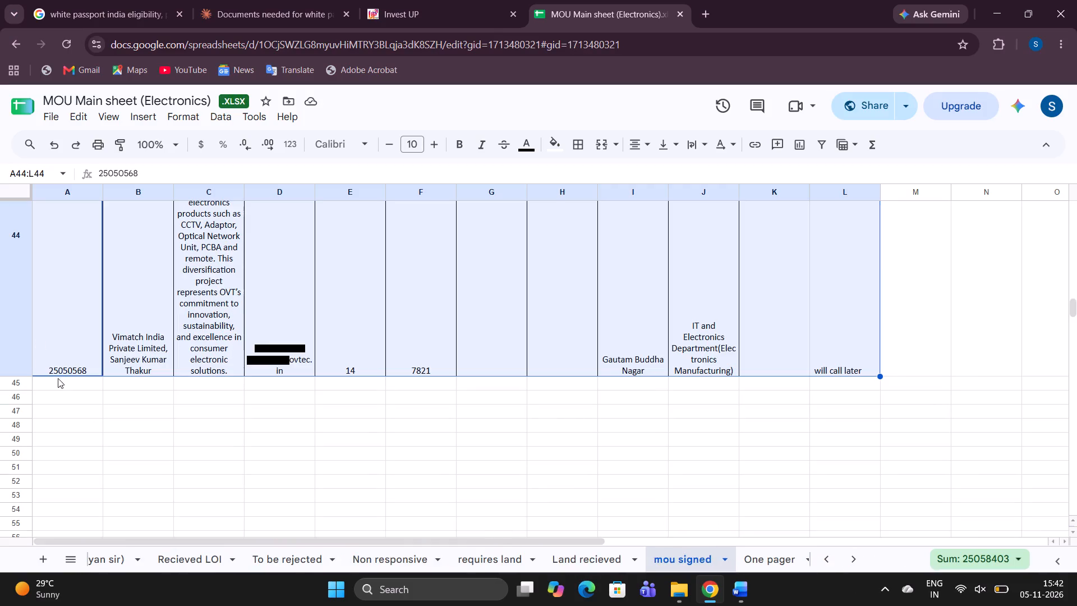
pyautogui.click(58, 378)
pyautogui.hotkey('ctrl', 'v')
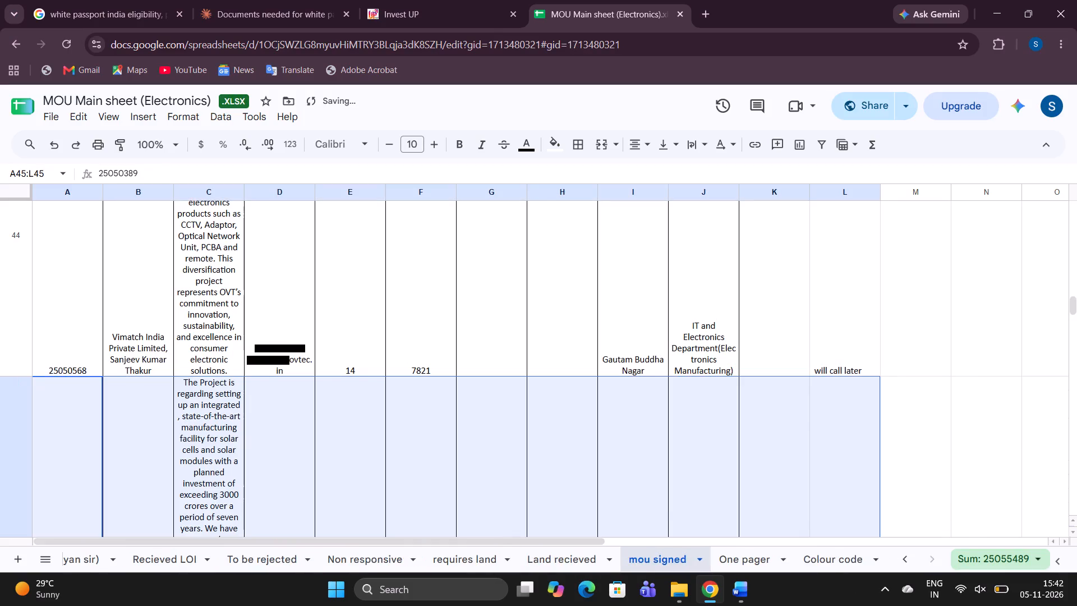
pyautogui.scroll(-3, 58, 378)
# Clear the contents of the Vama Sundari Investments row, columns A to M, in the Info needed sheet.
pyautogui.hscroll(6, 227, 558)
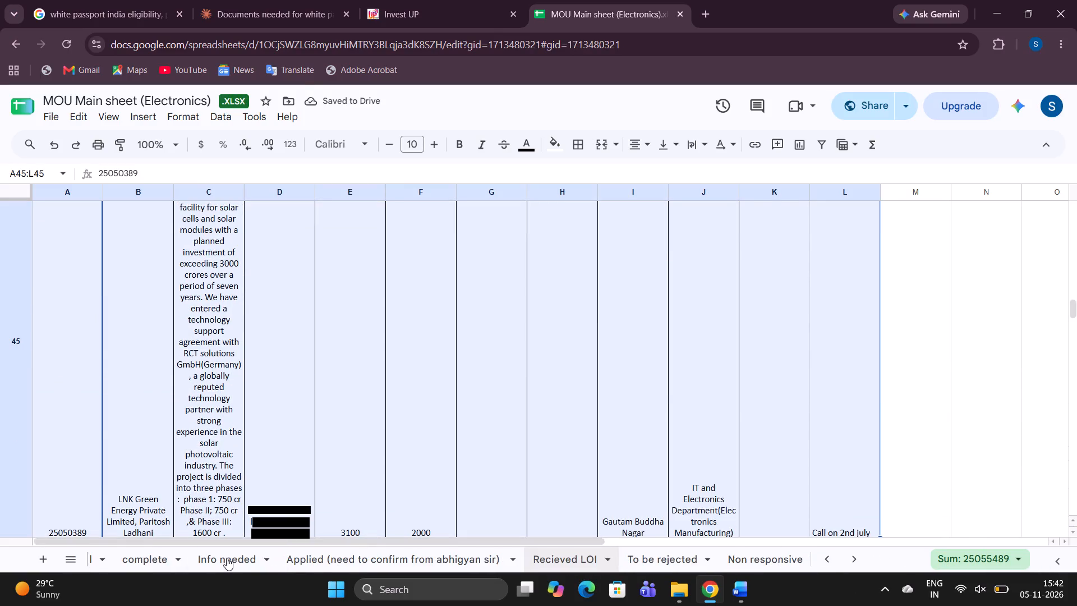
pyautogui.click(252, 560)
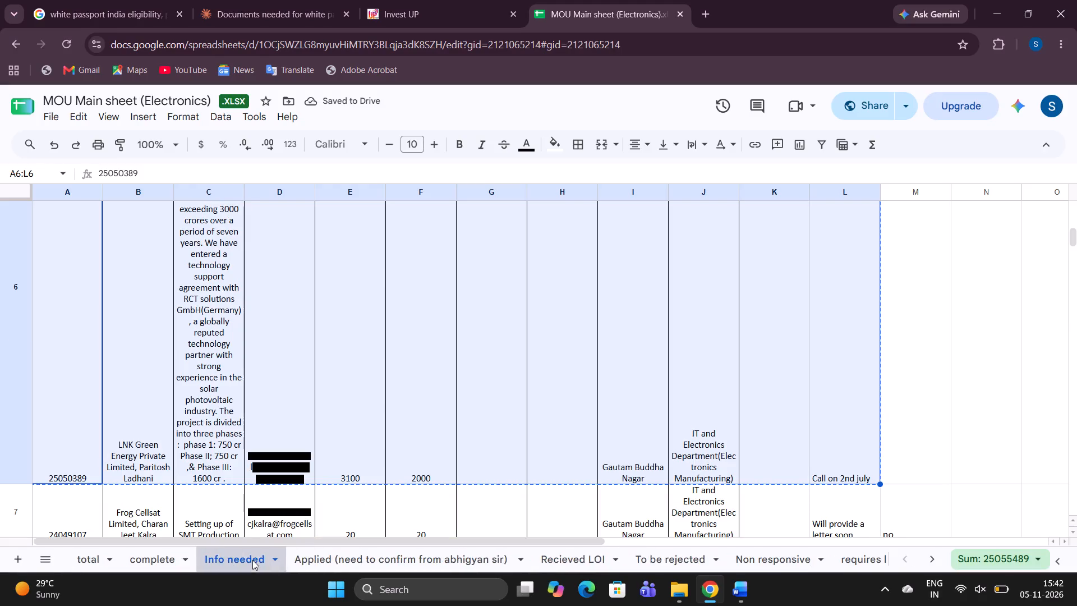
pyautogui.click(190, 503)
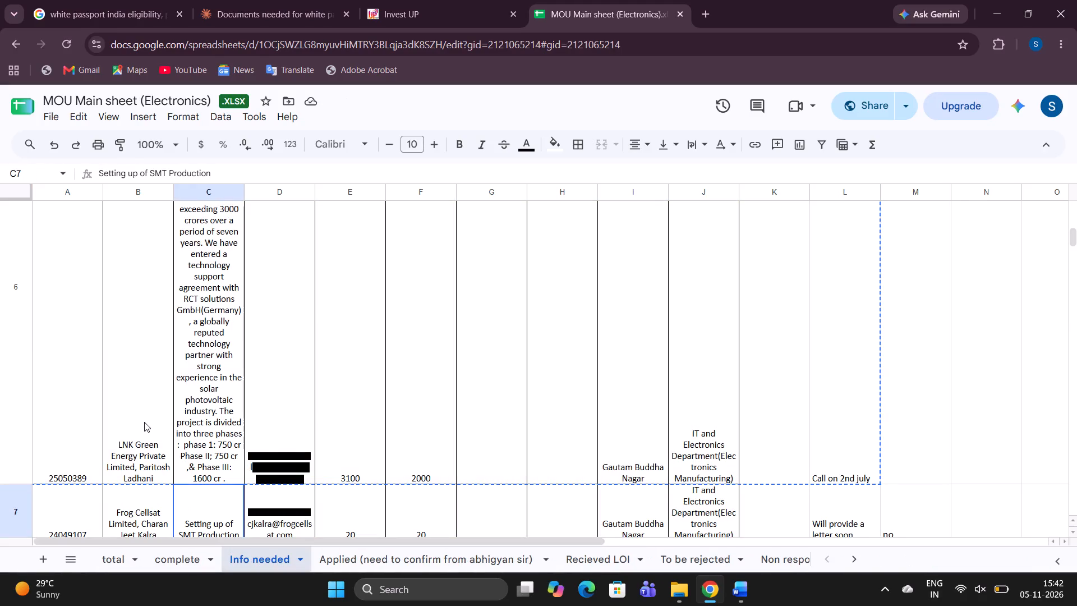
pyautogui.scroll(13, 144, 422)
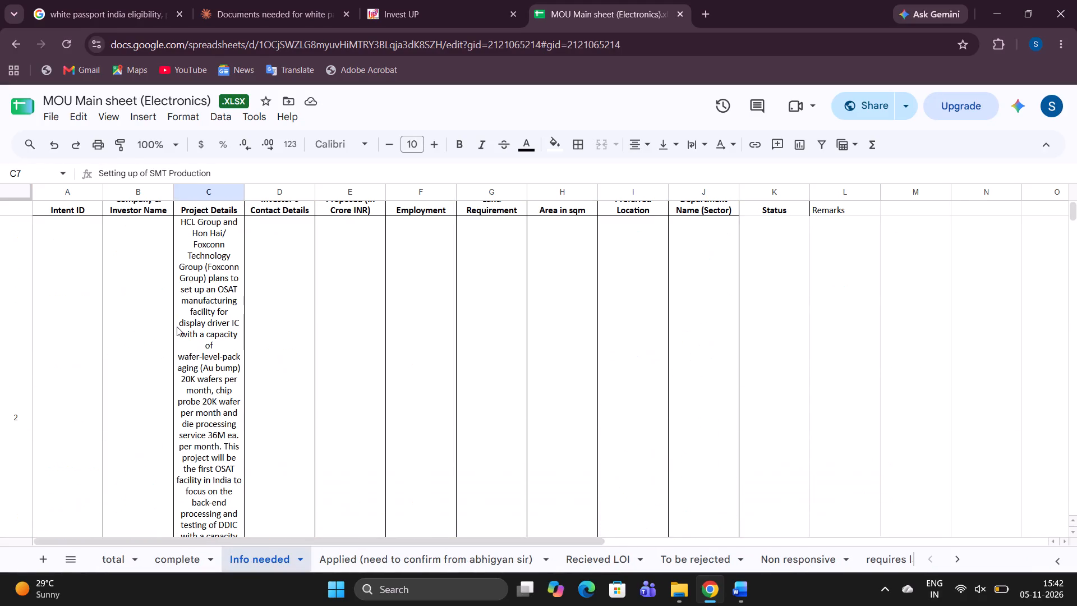
pyautogui.scroll(-2, 177, 327)
pyautogui.moveTo(80, 315); pyautogui.dragTo(856, 311)
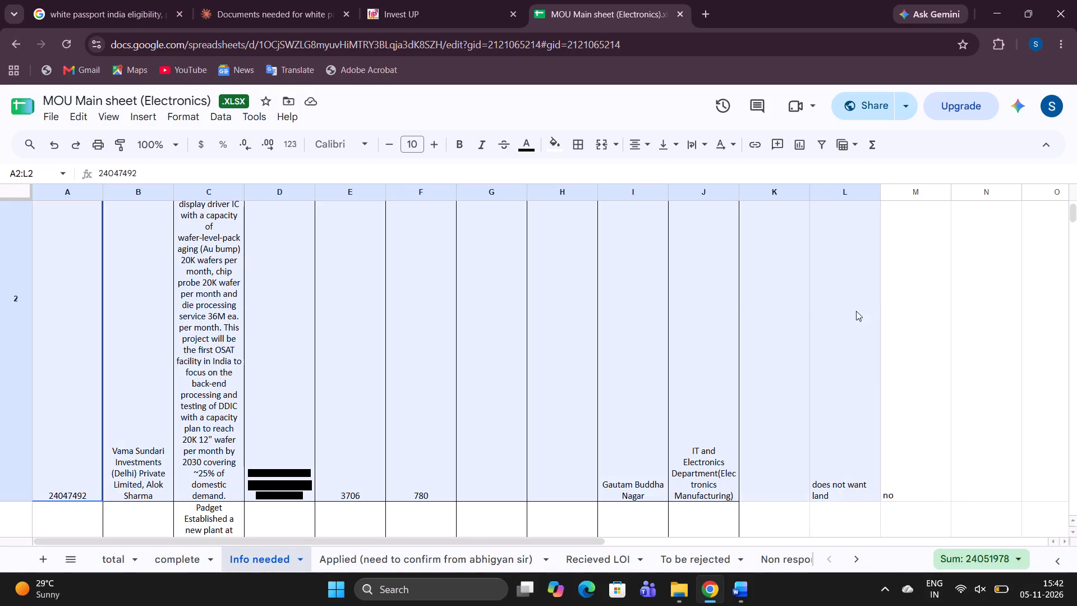
pyautogui.moveTo(856, 311); pyautogui.dragTo(881, 311)
pyautogui.moveTo(897, 316); pyautogui.dragTo(895, 316)
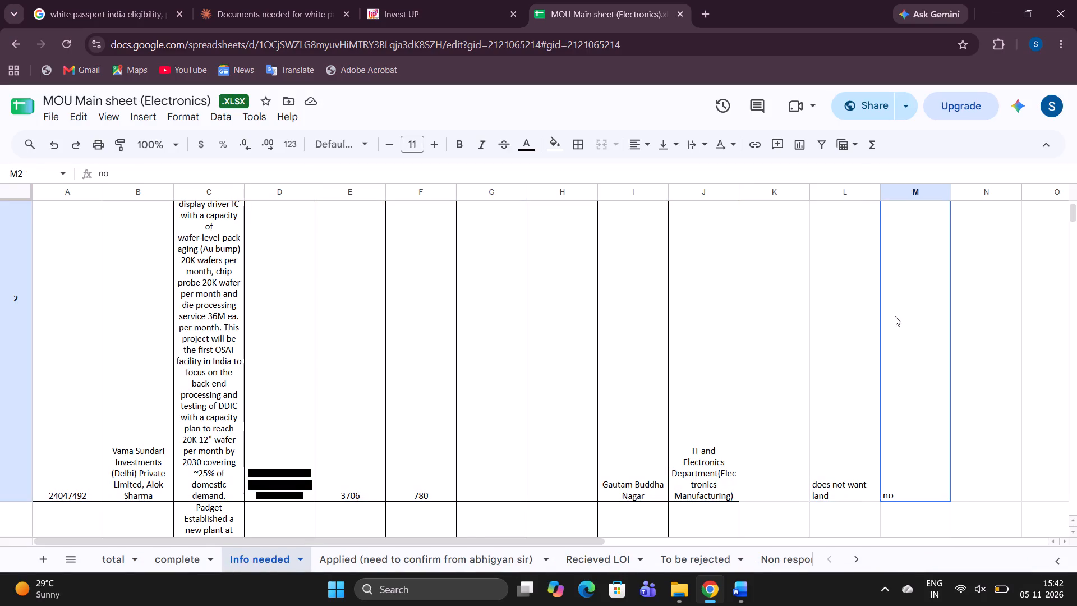
pyautogui.moveTo(895, 316); pyautogui.dragTo(134, 391)
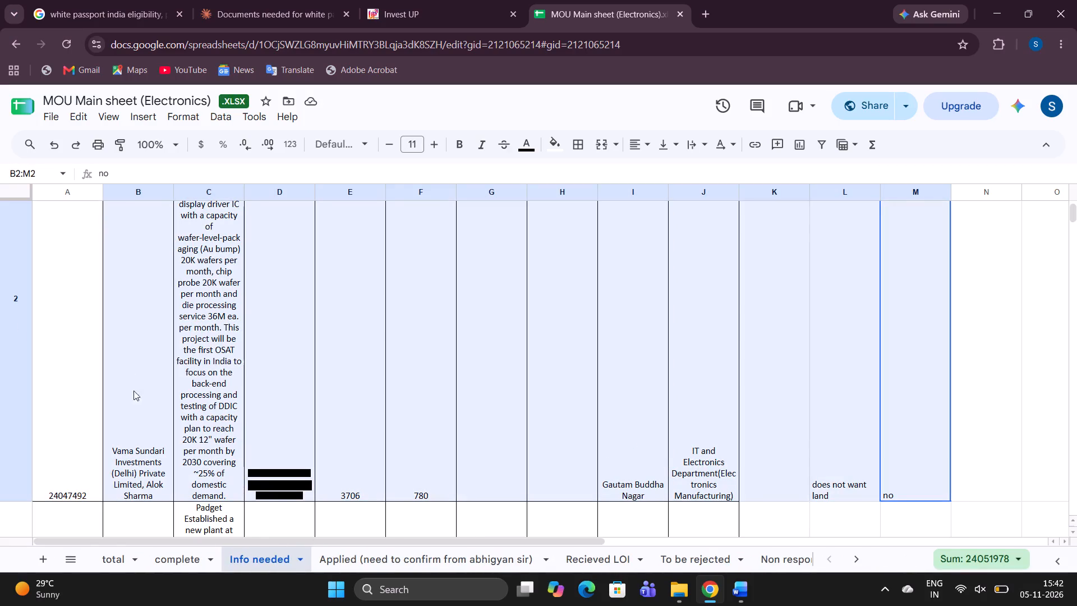
pyautogui.moveTo(134, 391); pyautogui.dragTo(75, 372)
pyautogui.press('BackSpace')
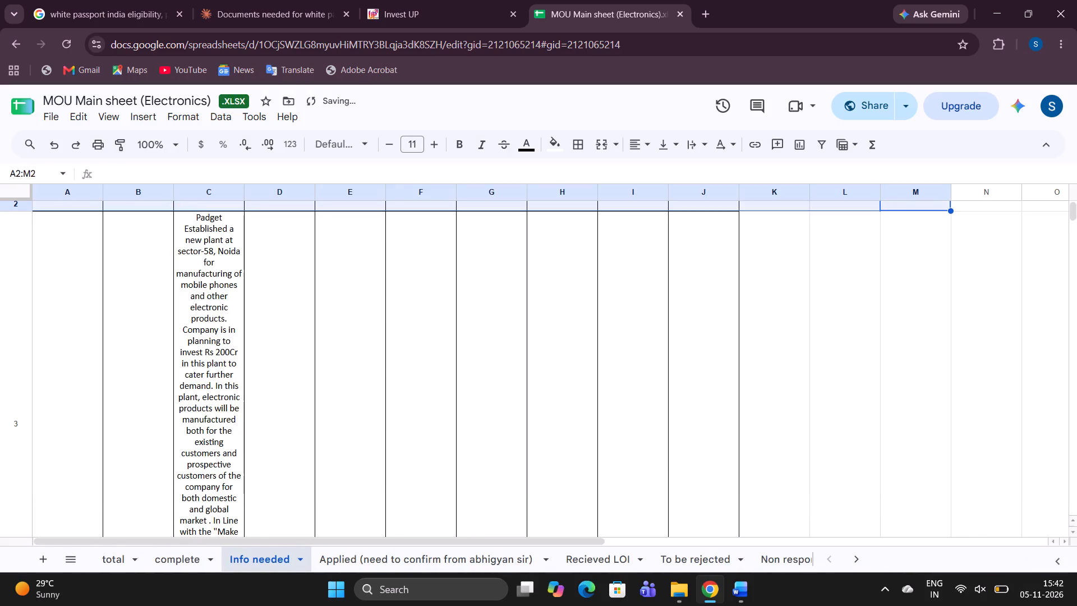
# Search the Applied (need to confirm from abhigyan sir) sheet for intent ID 25050657, Dixon Technologies' row 3 entry in Info needed.
pyautogui.scroll(-2, 75, 372)
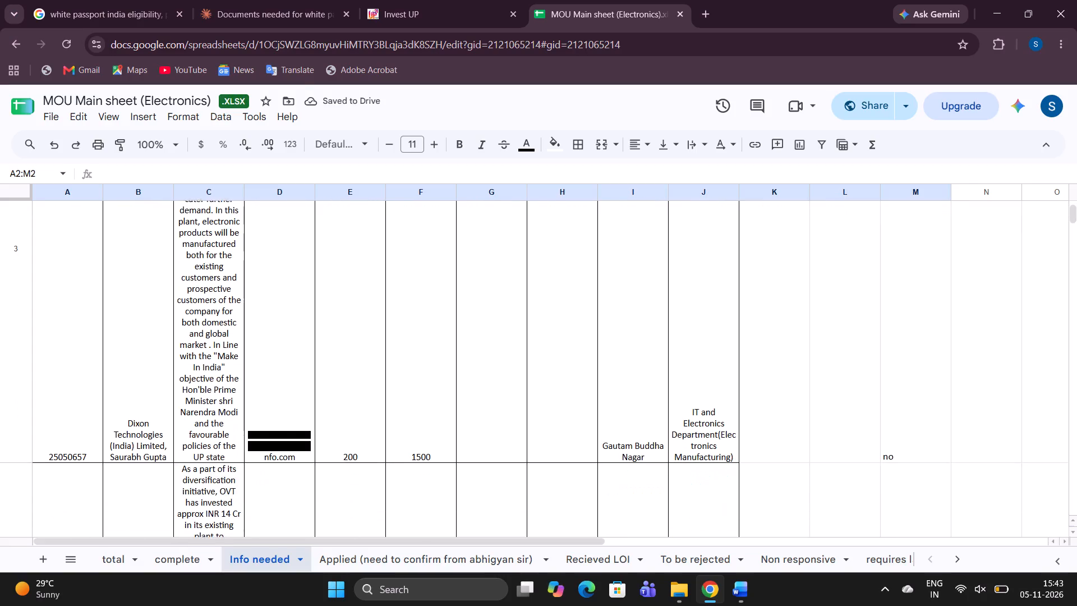
pyautogui.scroll(-1, 75, 372)
pyautogui.moveTo(80, 376); pyautogui.dragTo(356, 379)
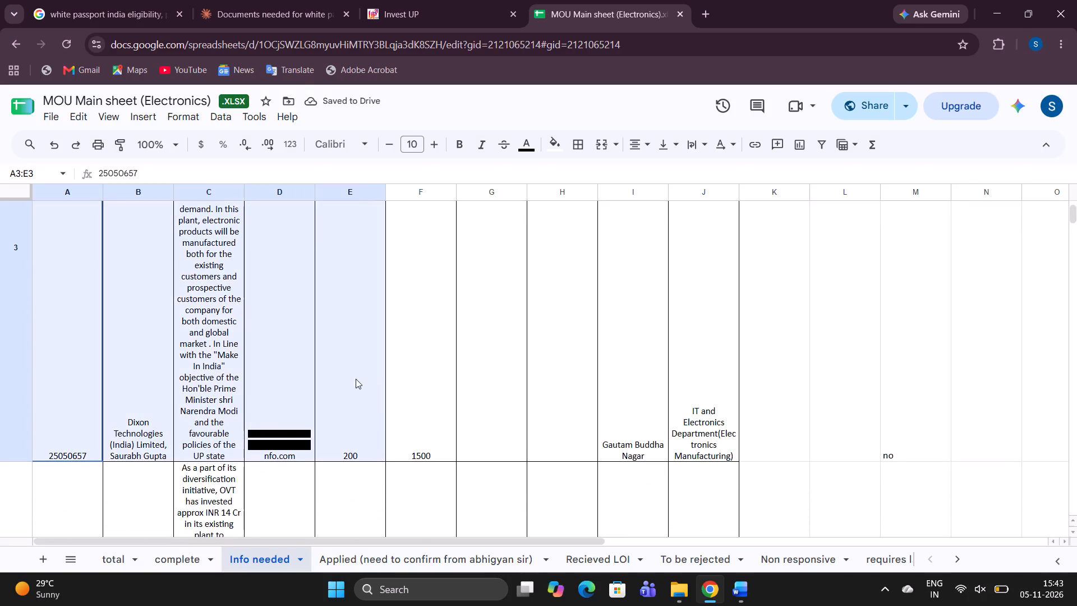
pyautogui.moveTo(356, 379); pyautogui.dragTo(531, 395)
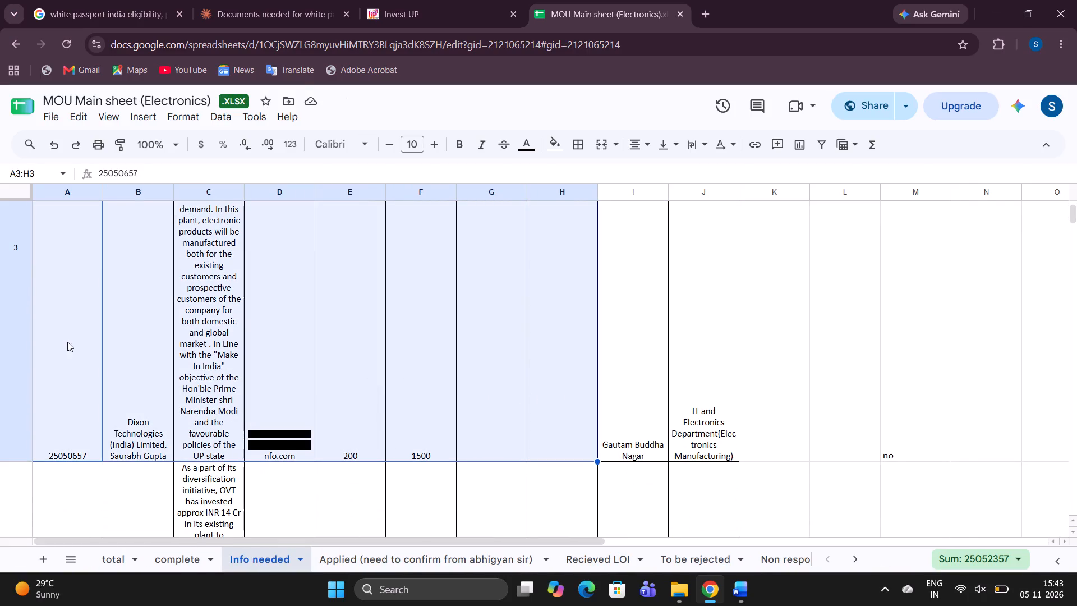
pyautogui.doubleClick(67, 347)
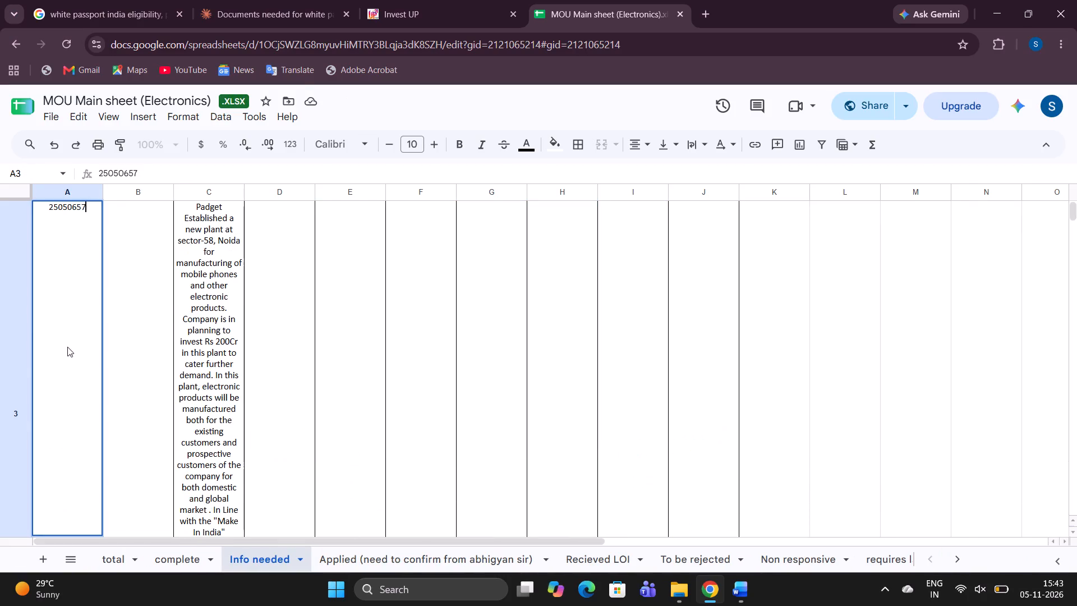
pyautogui.hotkey('ctrl', 'a')
pyautogui.hotkey('ctrl', 'c')
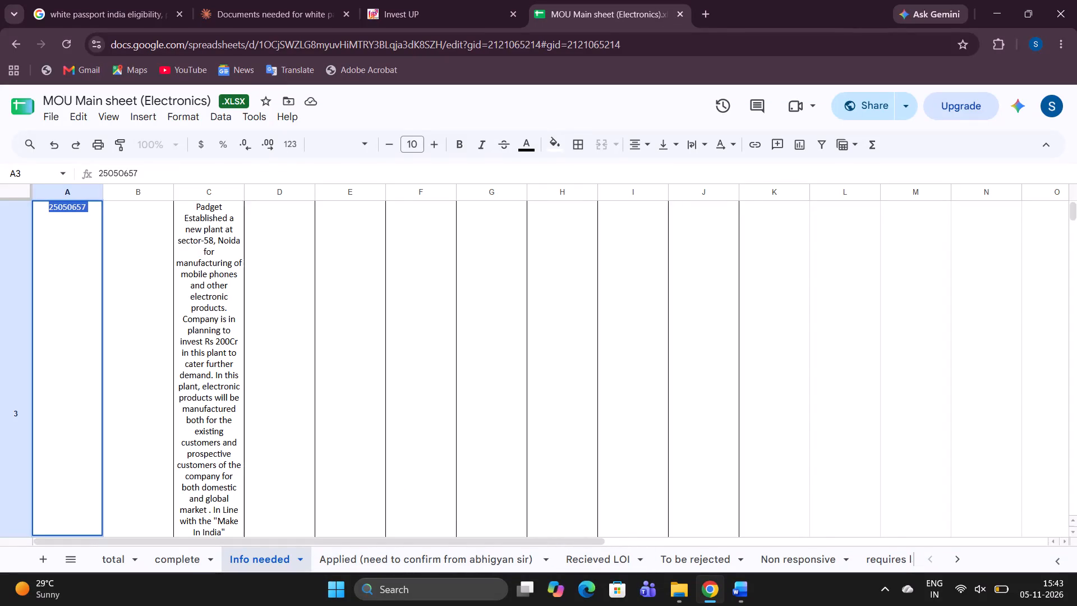
pyautogui.click(486, 564)
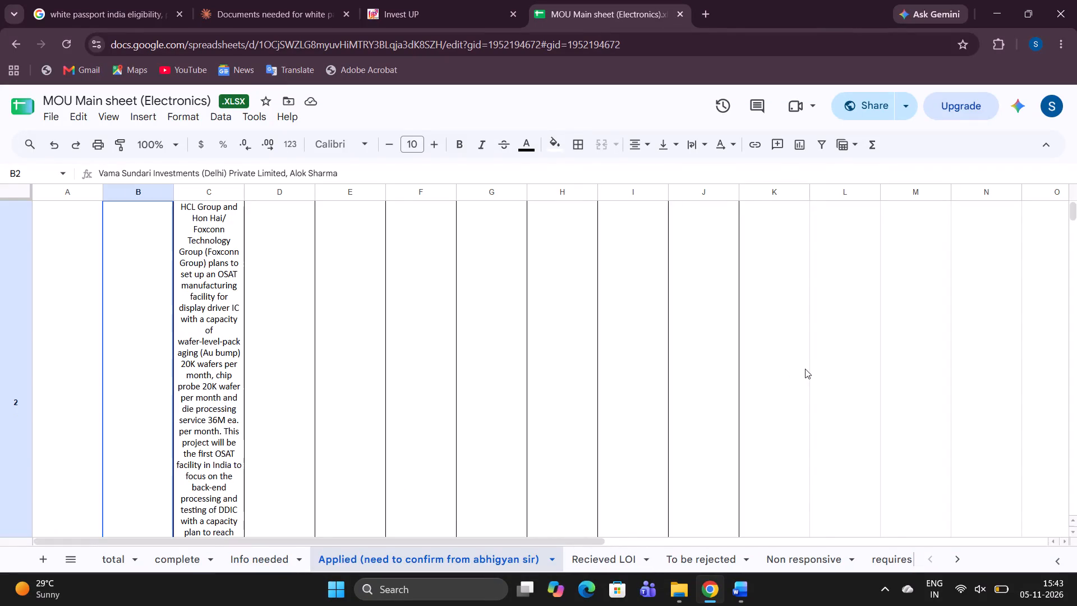
pyautogui.hotkey('ctrl', 'f')
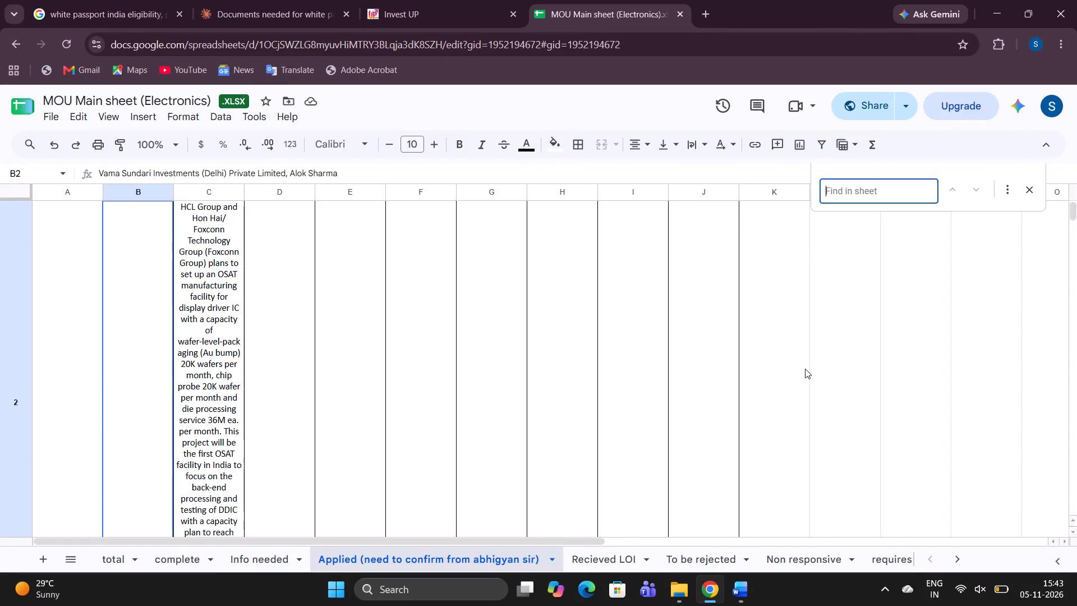
pyautogui.hotkey('ctrl', 'v')
pyautogui.scroll(-1, 288, 402)
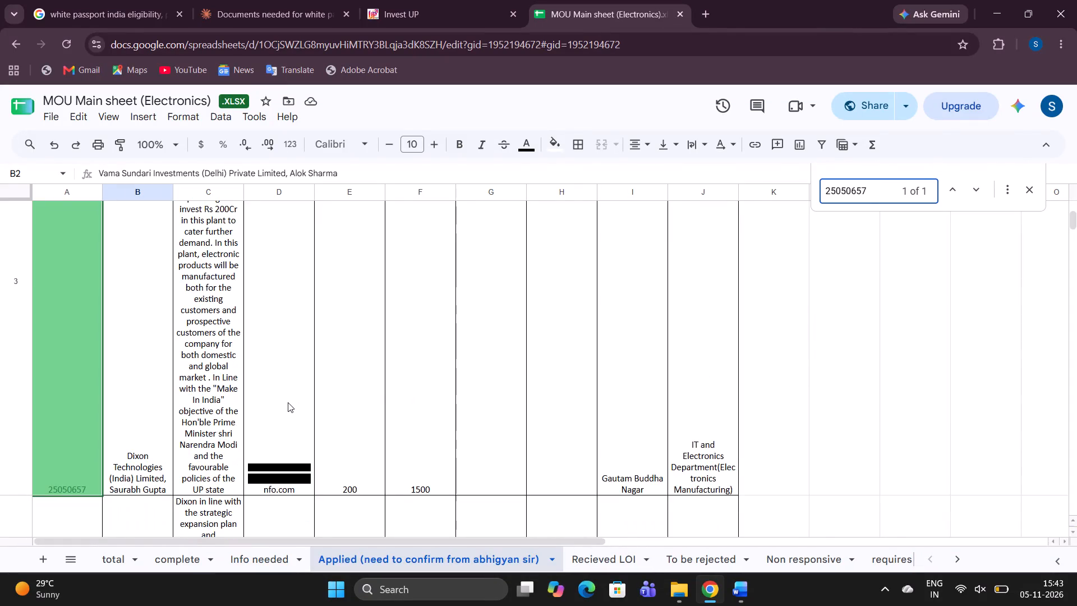
pyautogui.scroll(-1, 288, 402)
pyautogui.click(271, 561)
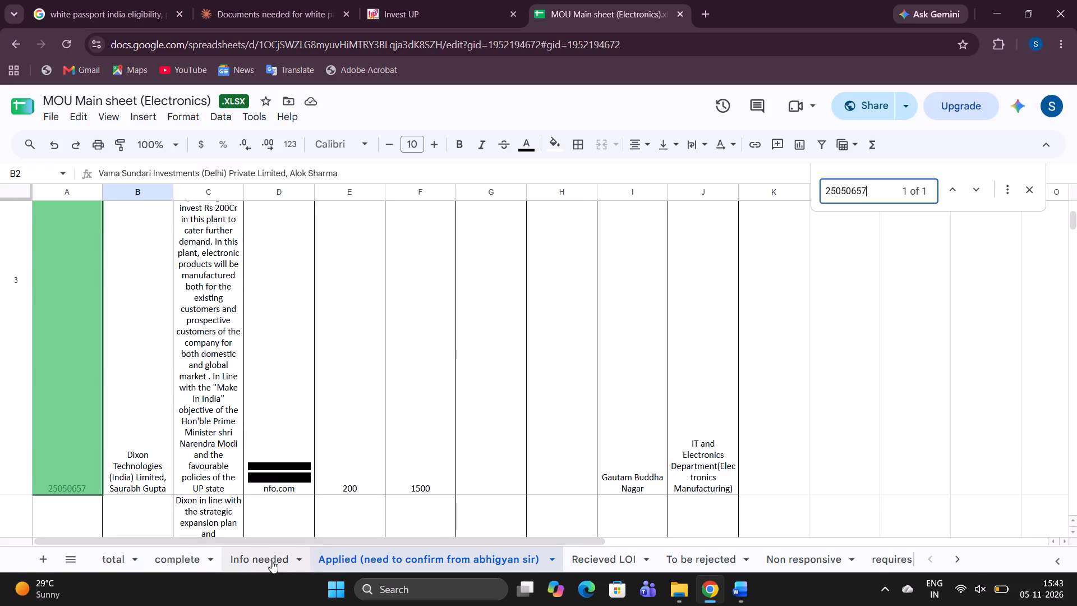
# Clear the contents of Dixon Technologies' row 3 entry (intent ID 25050657), columns A to M, in the Info needed sheet.
pyautogui.click(154, 462)
pyautogui.scroll(-2, 154, 462)
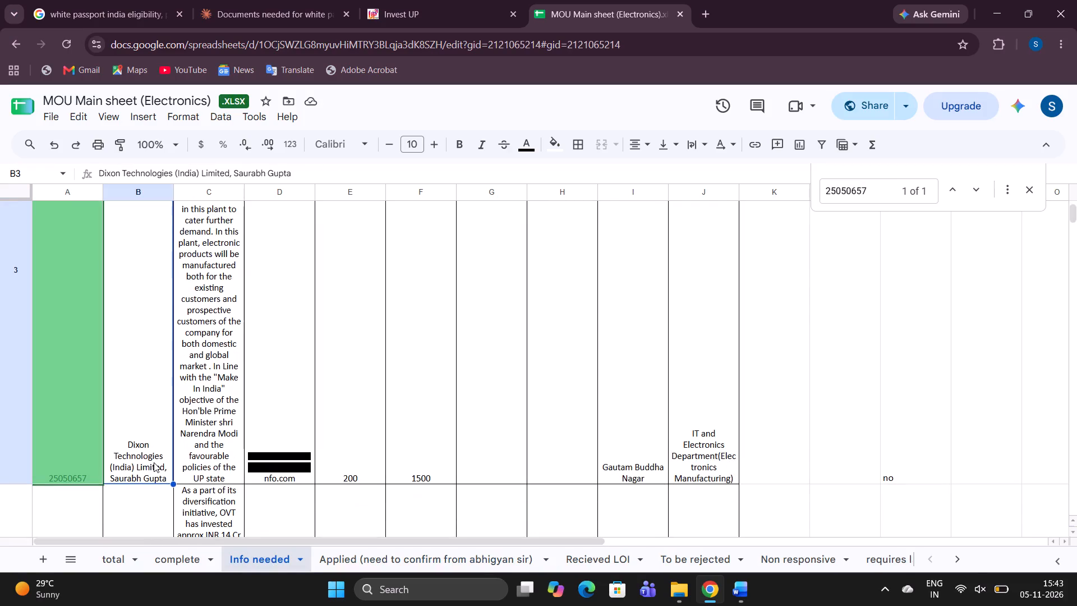
pyautogui.moveTo(52, 443); pyautogui.dragTo(703, 380)
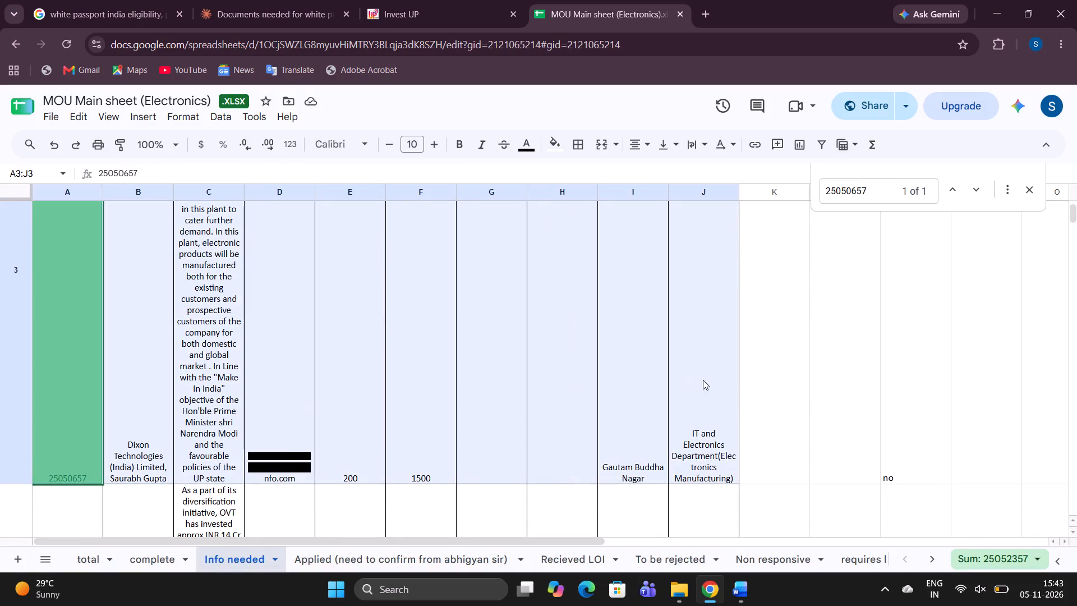
pyautogui.moveTo(703, 380); pyautogui.dragTo(894, 383)
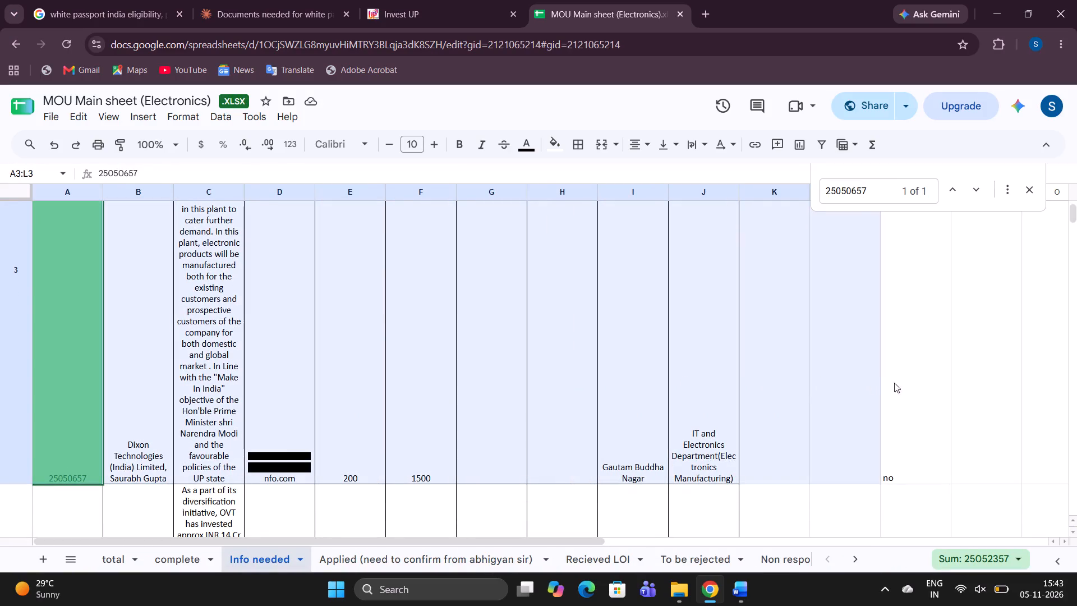
pyautogui.moveTo(894, 383); pyautogui.dragTo(934, 382)
pyautogui.press('BackSpace')
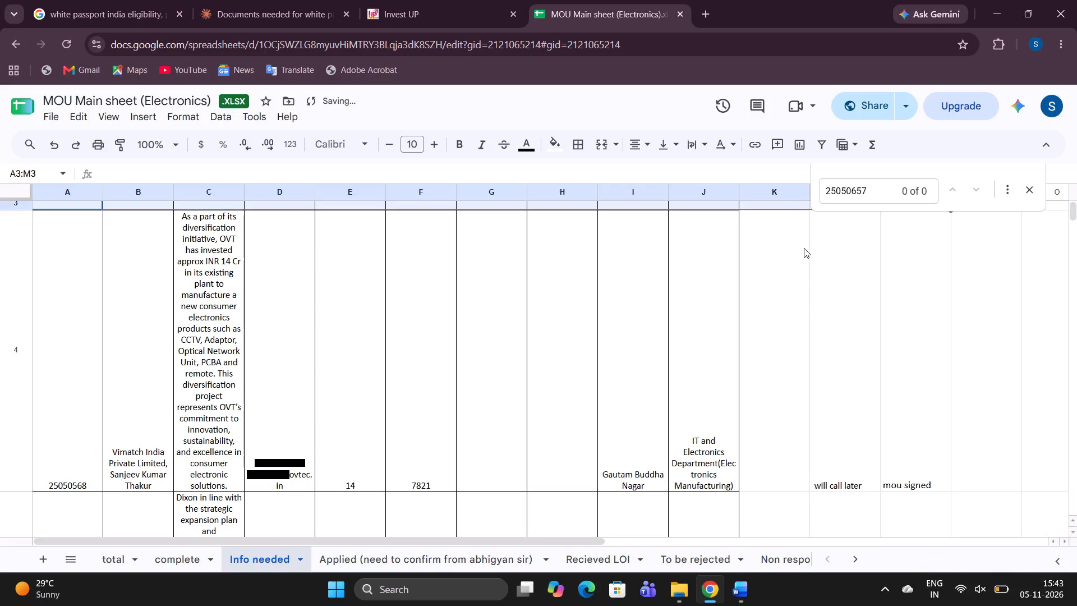
pyautogui.click(1028, 189)
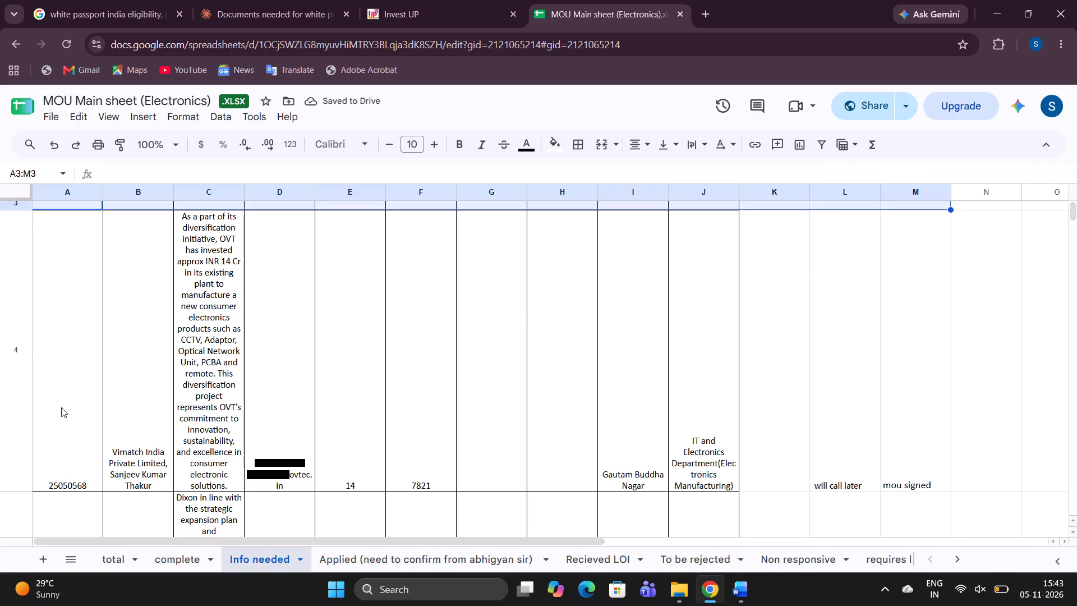
# Search the Applied (need to confirm from abhigyan sir) sheet for intent ID 25050464, Dixon Technologies' row 5 entry in Info needed.
pyautogui.scroll(-4, 61, 407)
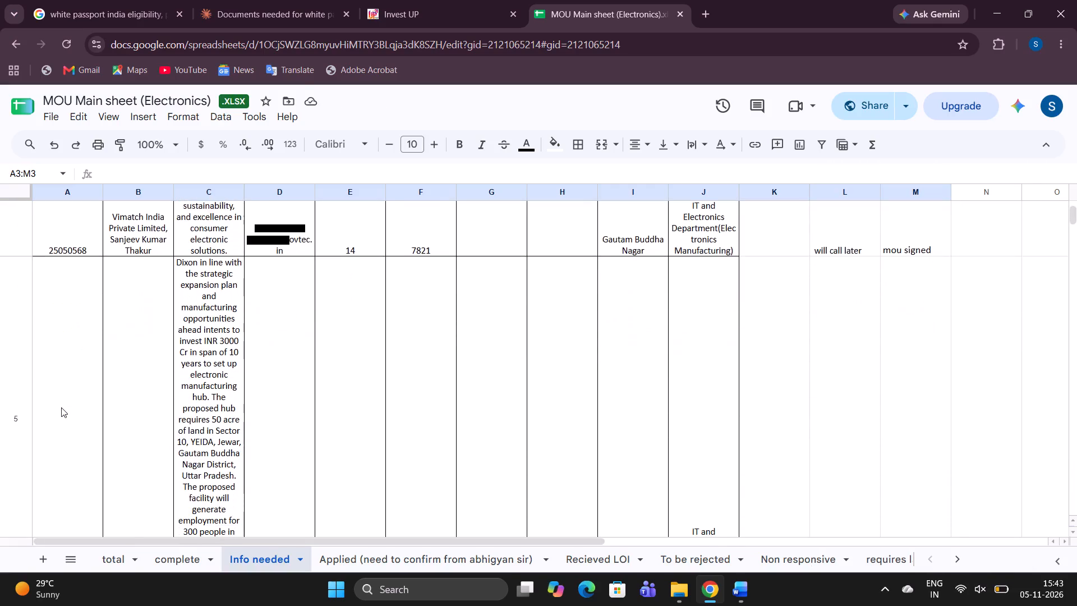
pyautogui.scroll(-3, 61, 407)
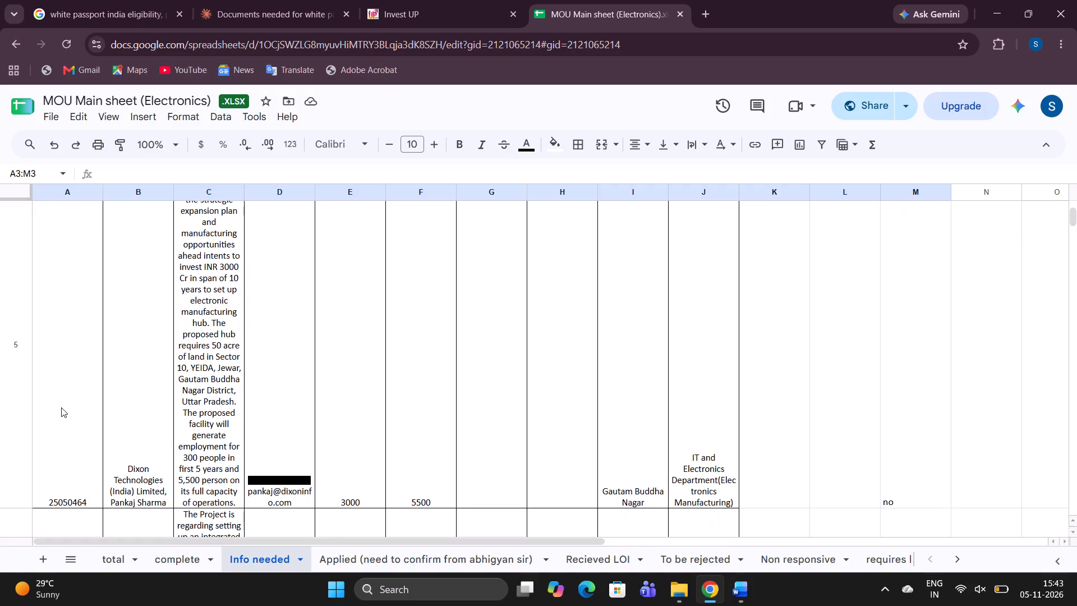
pyautogui.doubleClick(61, 407)
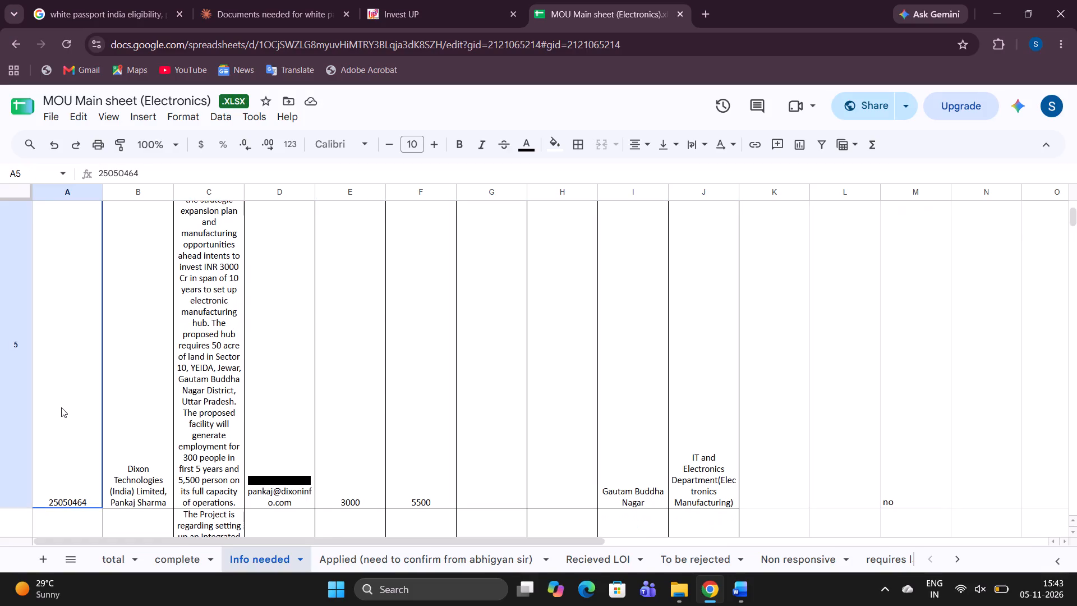
pyautogui.hotkey('ctrl', 'a')
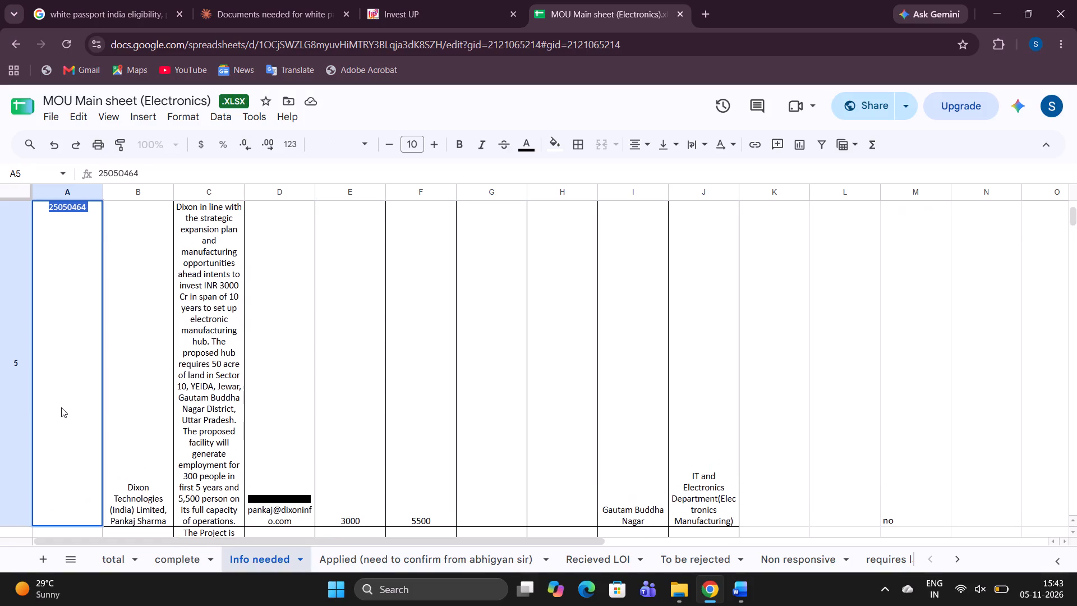
pyautogui.hotkey('ctrl', 'c')
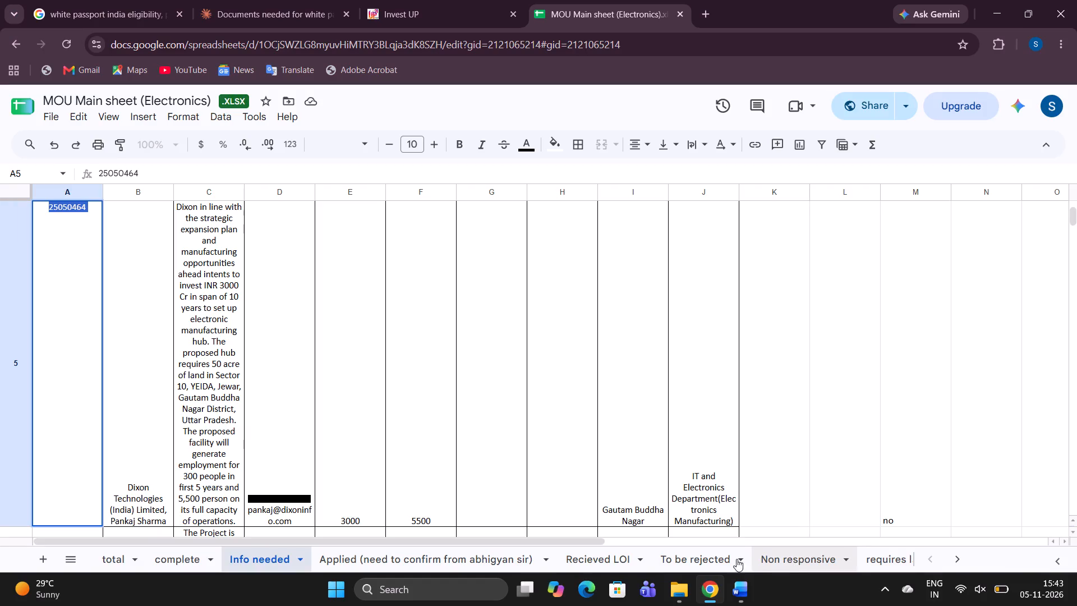
pyautogui.click(501, 558)
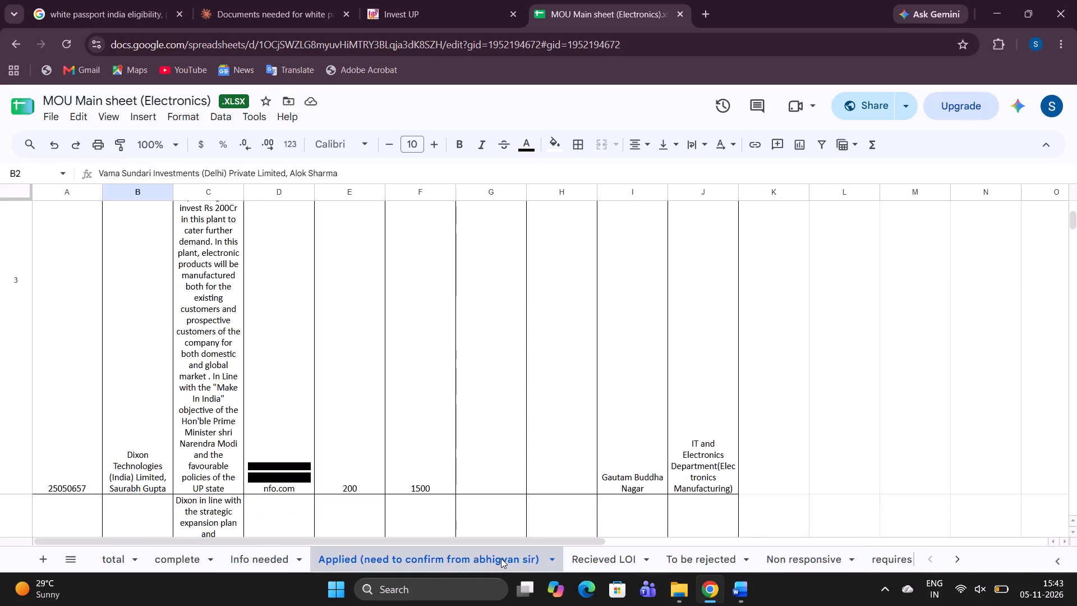
pyautogui.hotkey('ctrl', 'f')
pyautogui.hotkey('ctrl', 'v')
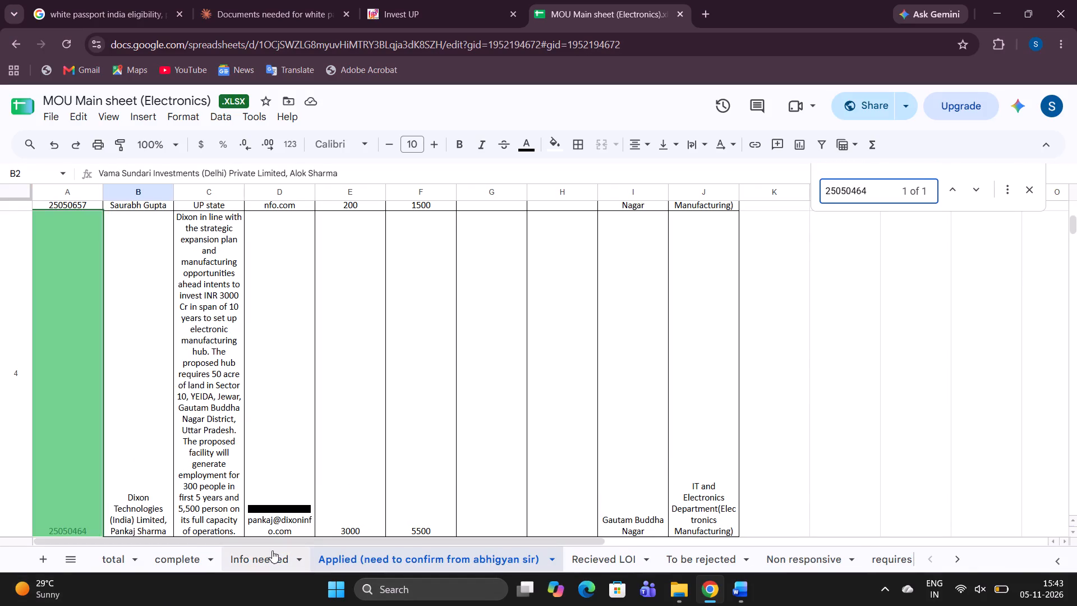
# Clear the contents of Dixon Technologies' row 5 entry (intent ID 25050464), columns A to M, in the Info needed sheet.
pyautogui.click(274, 550)
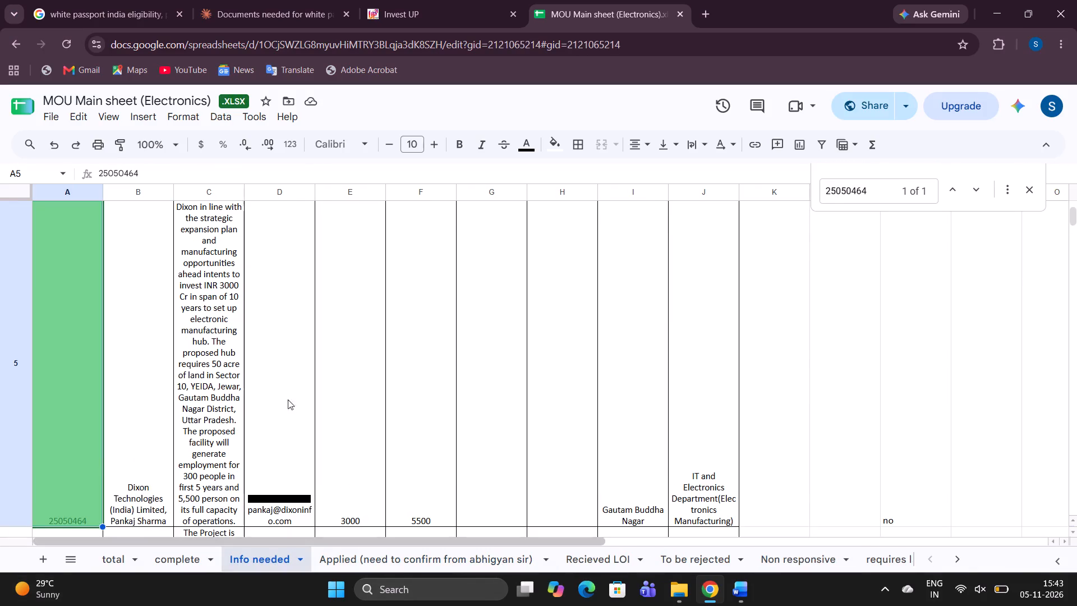
pyautogui.click(1027, 190)
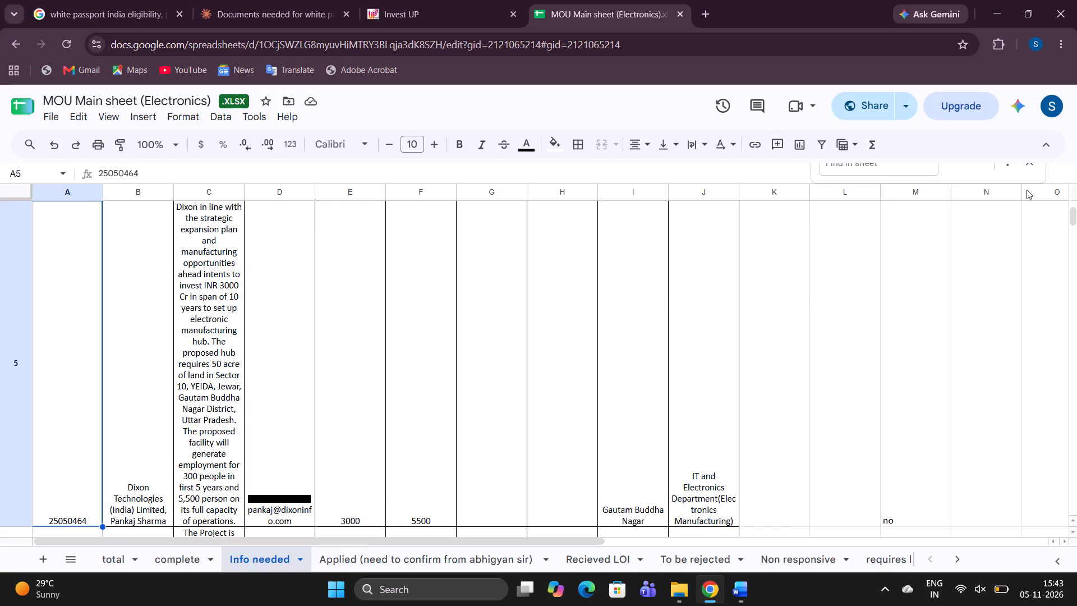
pyautogui.hscroll(-1, 370, 287)
pyautogui.moveTo(82, 319); pyautogui.dragTo(808, 297)
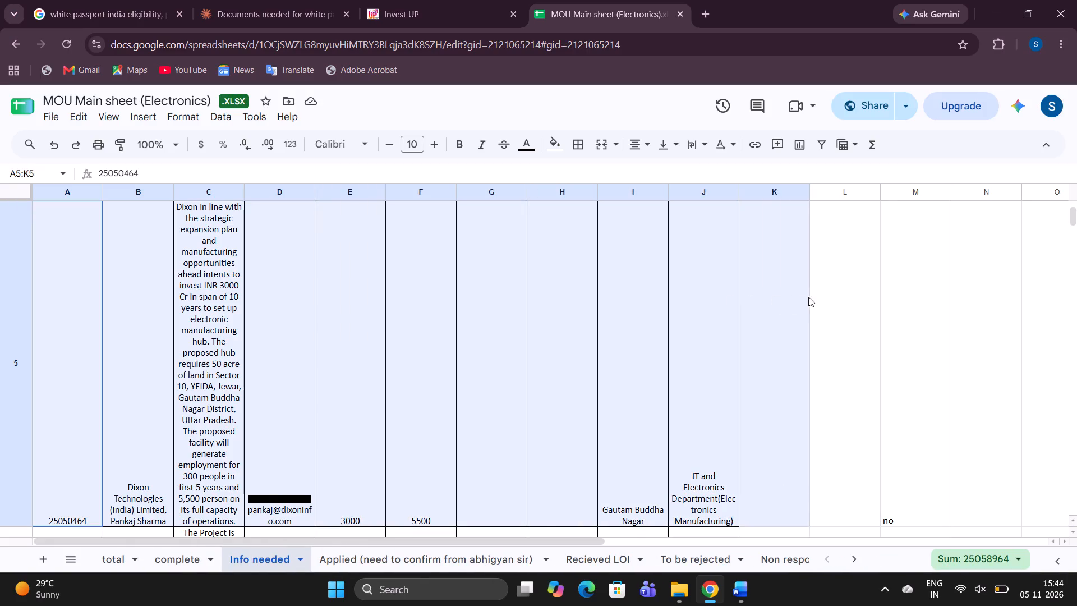
pyautogui.moveTo(808, 297); pyautogui.dragTo(883, 299)
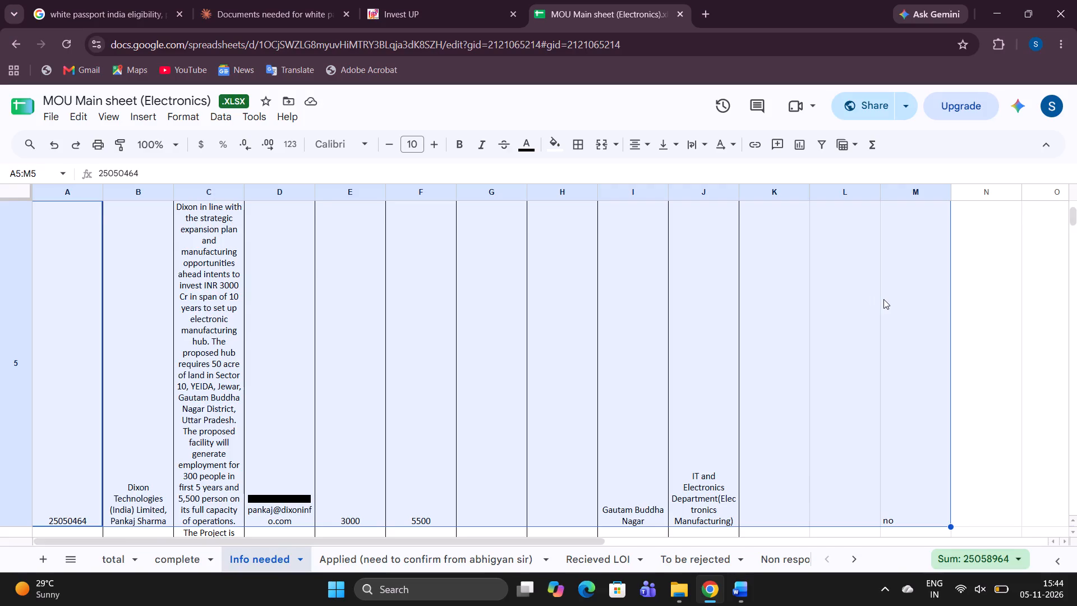
pyautogui.press('BackSpace')
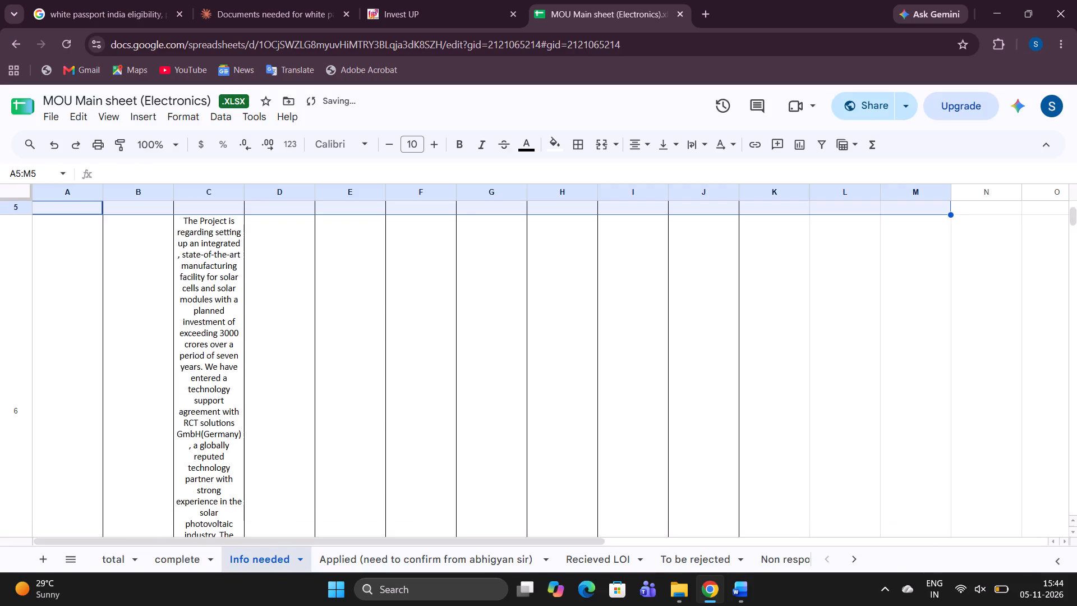
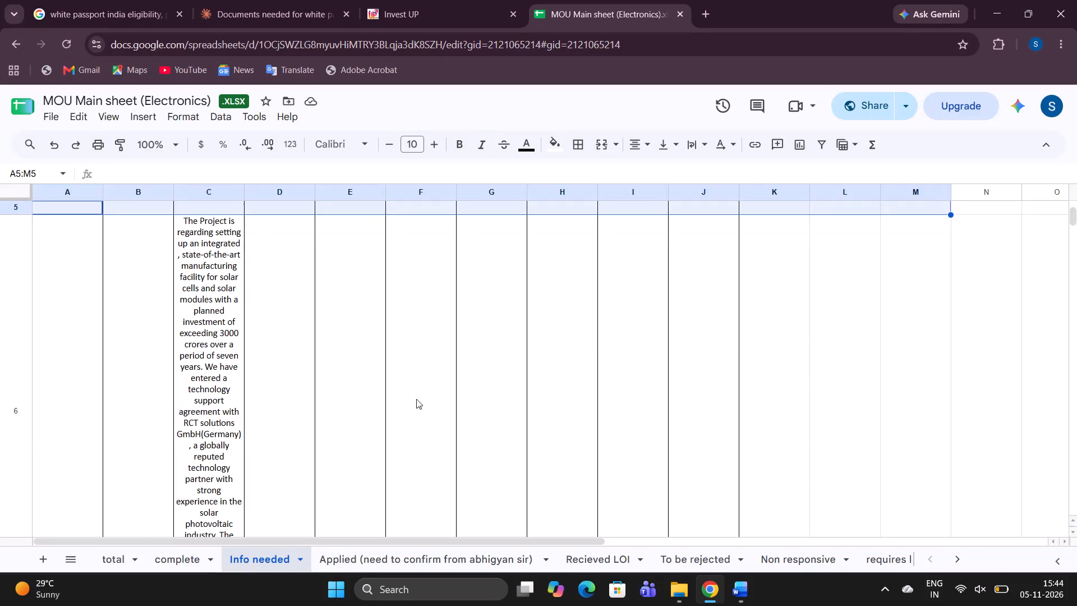
# Search the Applied (need to confirm from abhigyan sir) sheet for intent ID 24049107, Frog Cellsat's row 7 entry in Info needed.
pyautogui.scroll(-1, 317, 398)
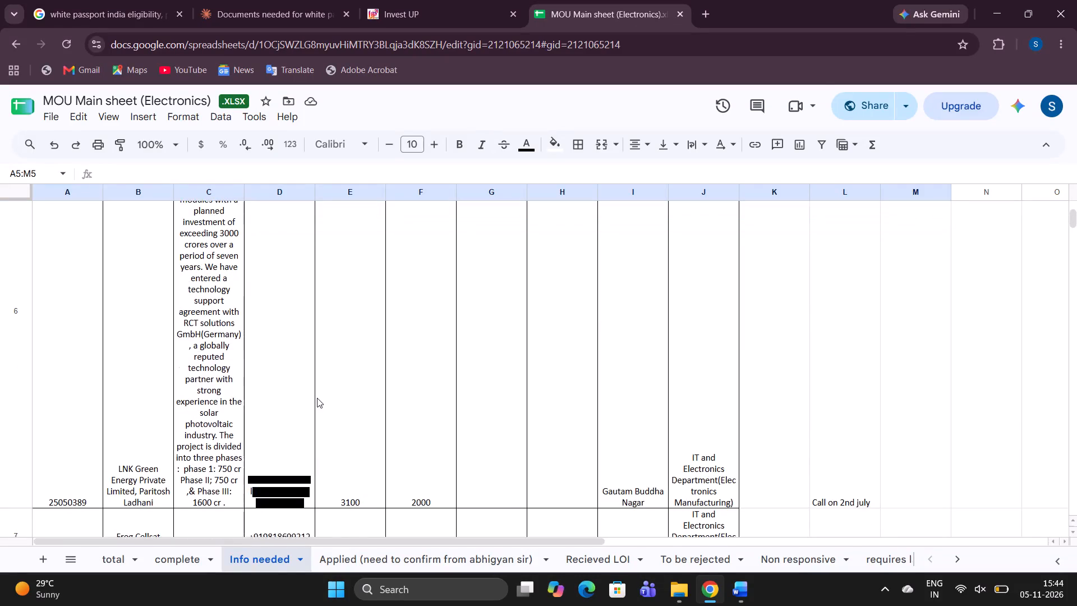
pyautogui.scroll(-1, 317, 398)
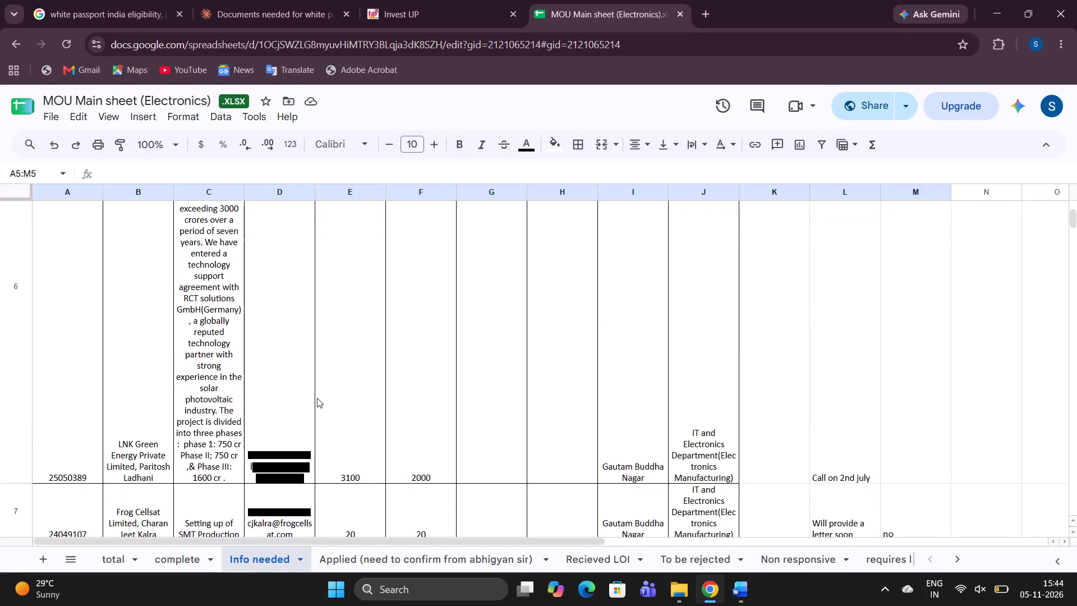
pyautogui.scroll(-2, 317, 398)
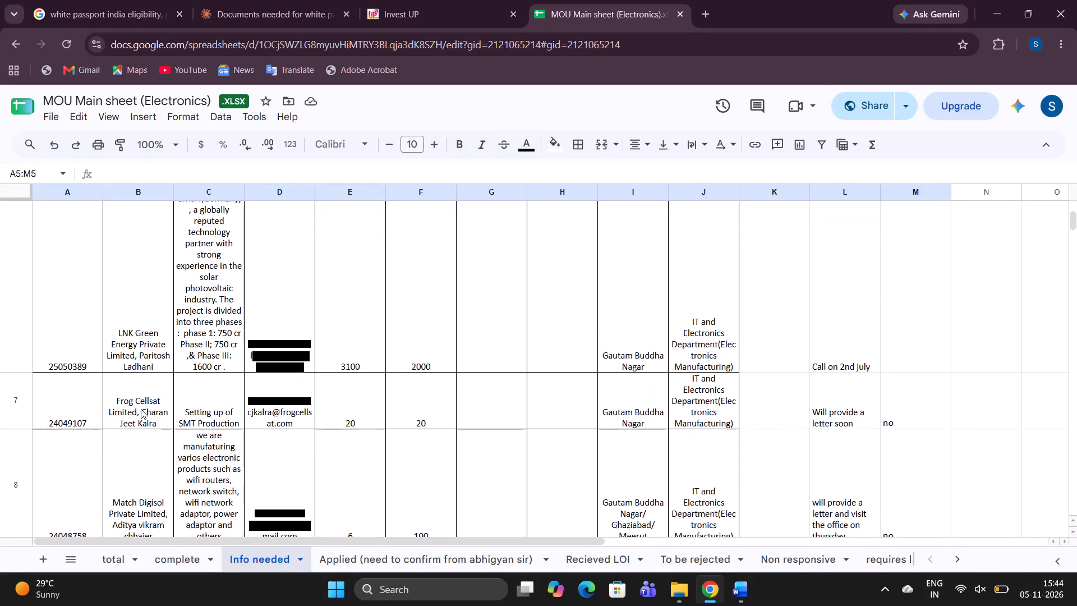
pyautogui.click(73, 405)
pyautogui.moveTo(73, 405); pyautogui.dragTo(886, 393)
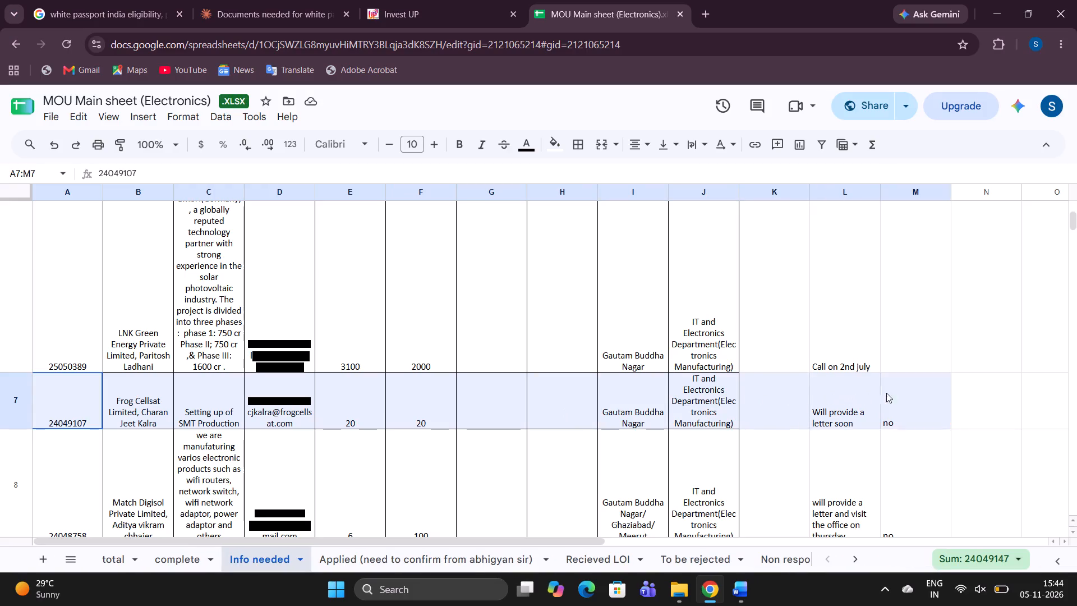
pyautogui.moveTo(886, 393); pyautogui.dragTo(912, 393)
pyautogui.tripleClick(74, 401)
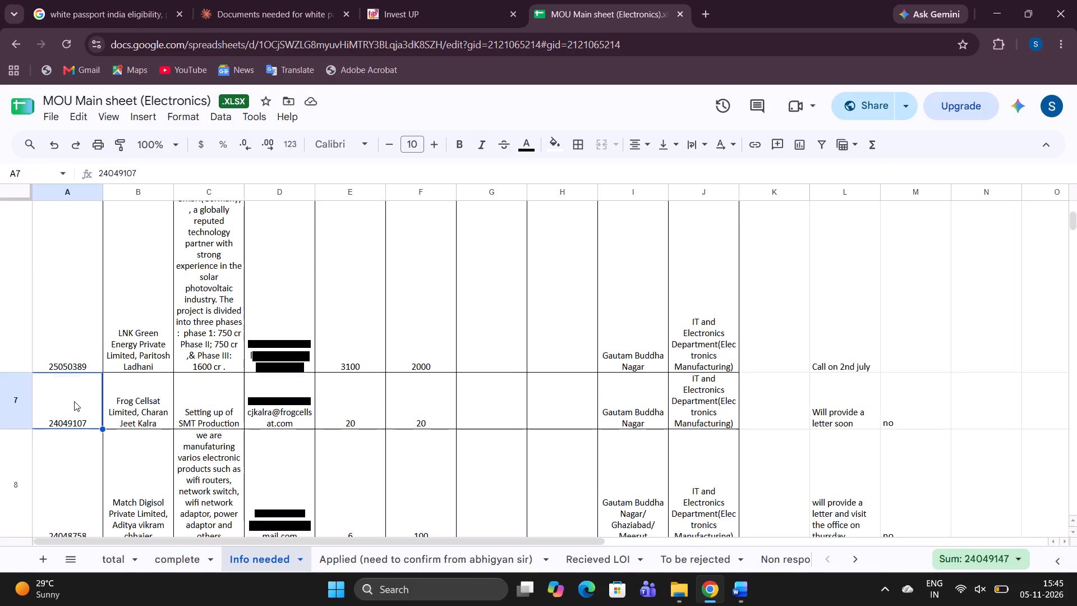
pyautogui.hotkey('ctrl', 'a')
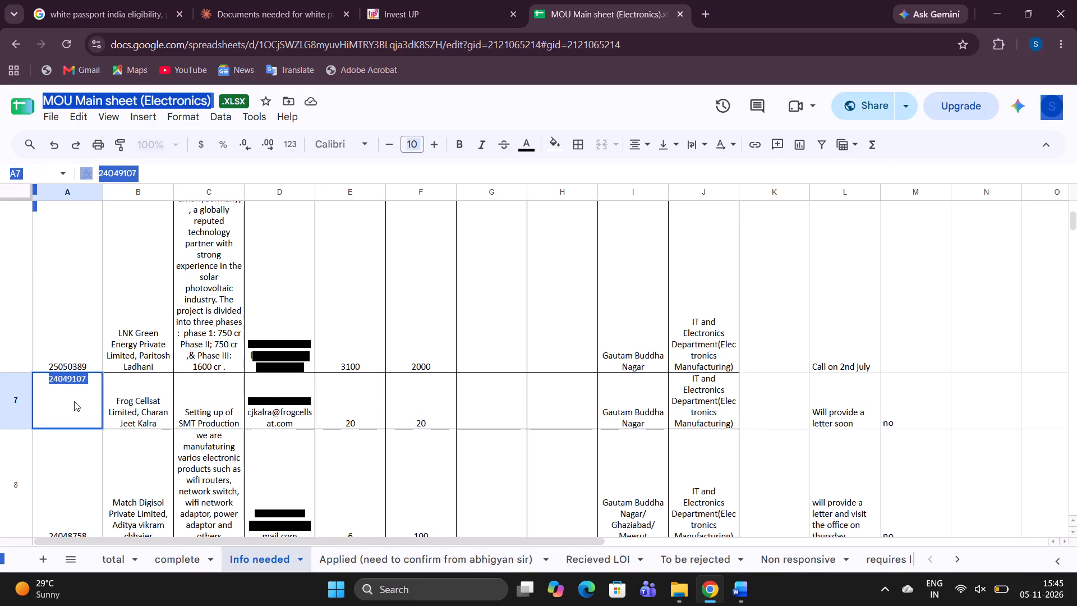
pyautogui.doubleClick(74, 401)
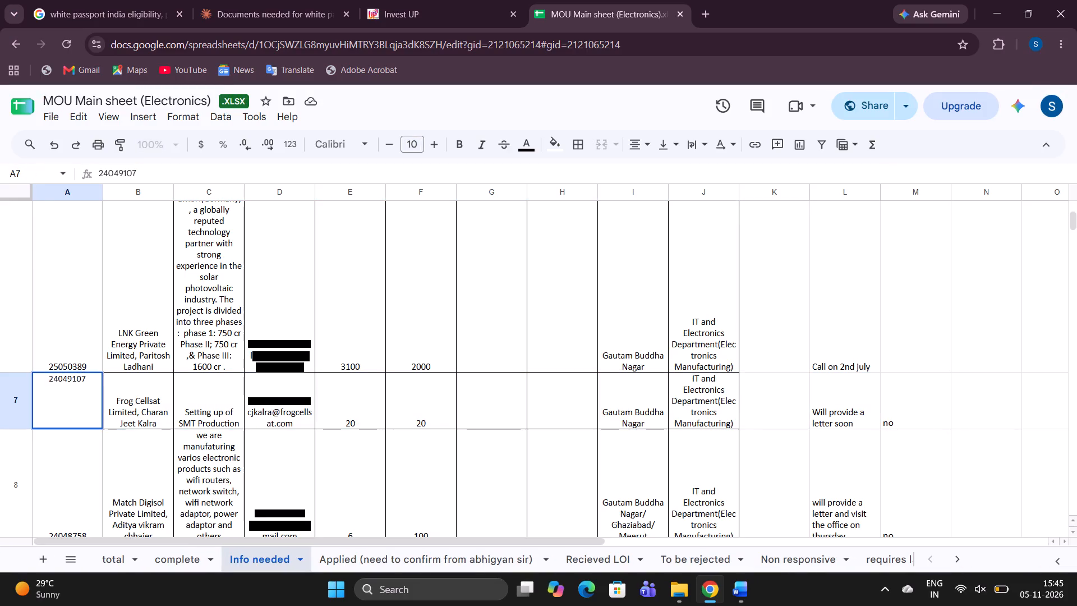
pyautogui.click(81, 380)
pyautogui.hotkey('ctrl', 'a')
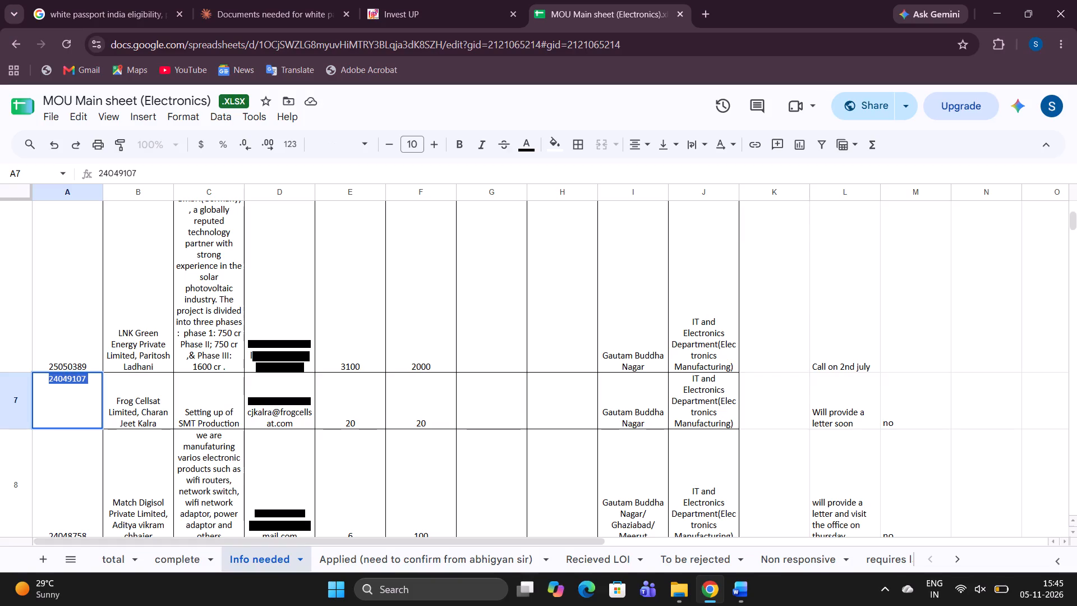
pyautogui.hotkey('ctrl', 'c')
pyautogui.click(436, 559)
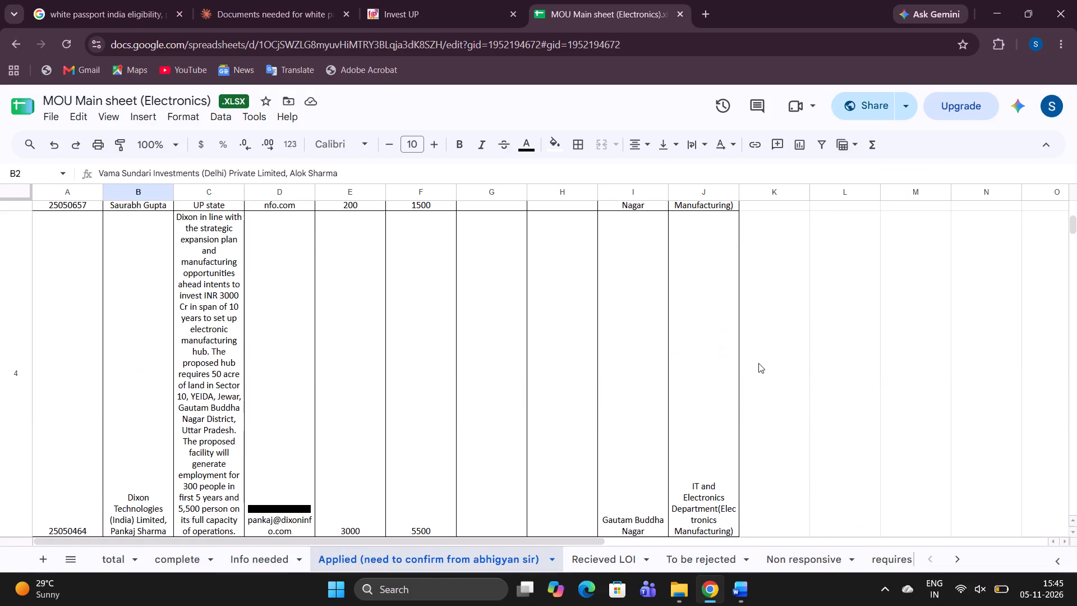
pyautogui.hotkey('ctrl', 'f')
pyautogui.hotkey('ctrl', 'v')
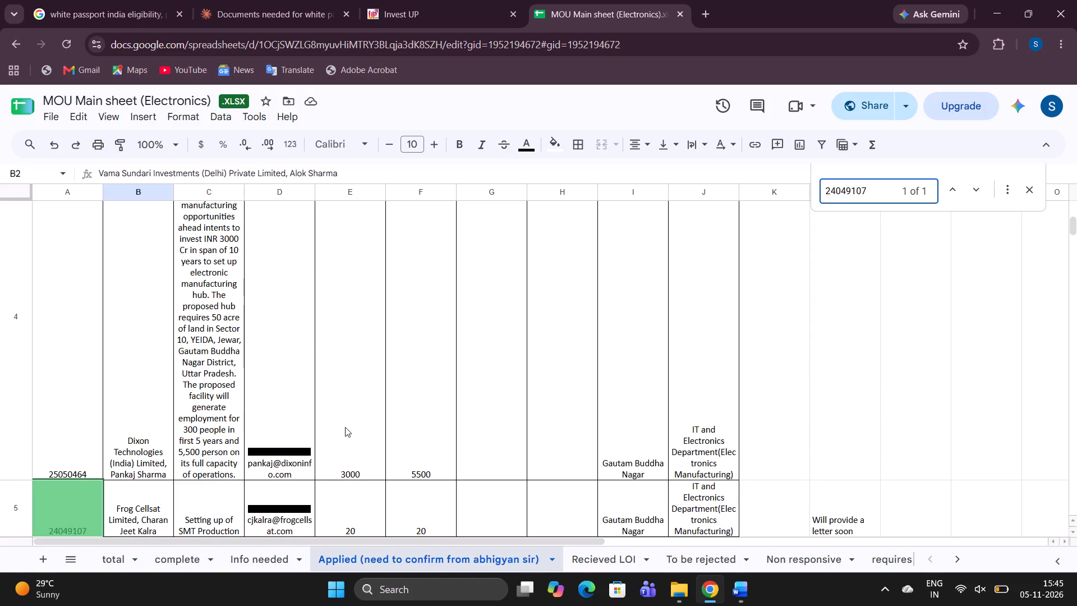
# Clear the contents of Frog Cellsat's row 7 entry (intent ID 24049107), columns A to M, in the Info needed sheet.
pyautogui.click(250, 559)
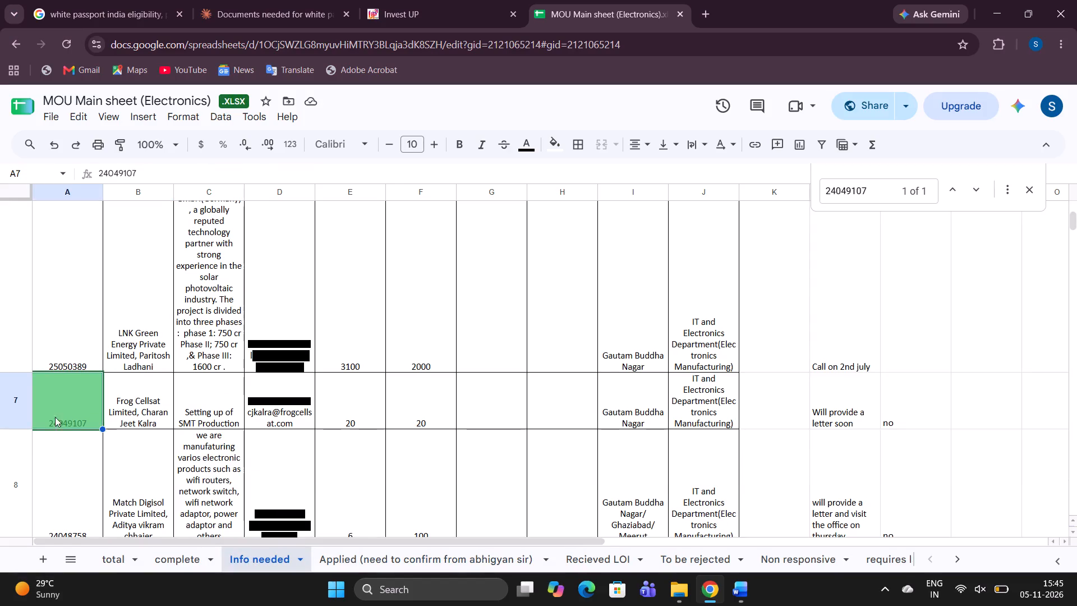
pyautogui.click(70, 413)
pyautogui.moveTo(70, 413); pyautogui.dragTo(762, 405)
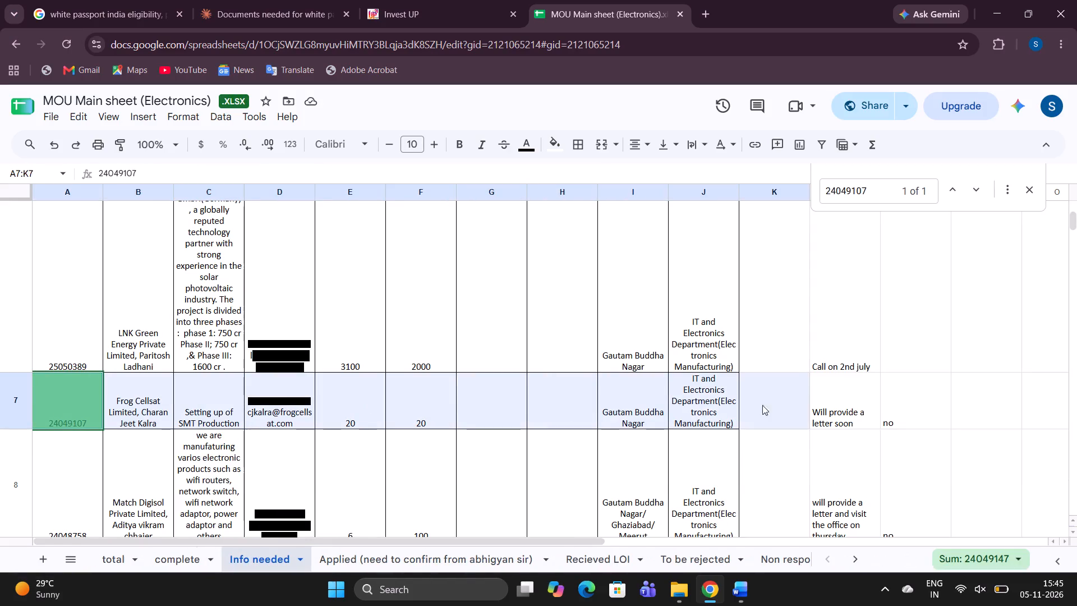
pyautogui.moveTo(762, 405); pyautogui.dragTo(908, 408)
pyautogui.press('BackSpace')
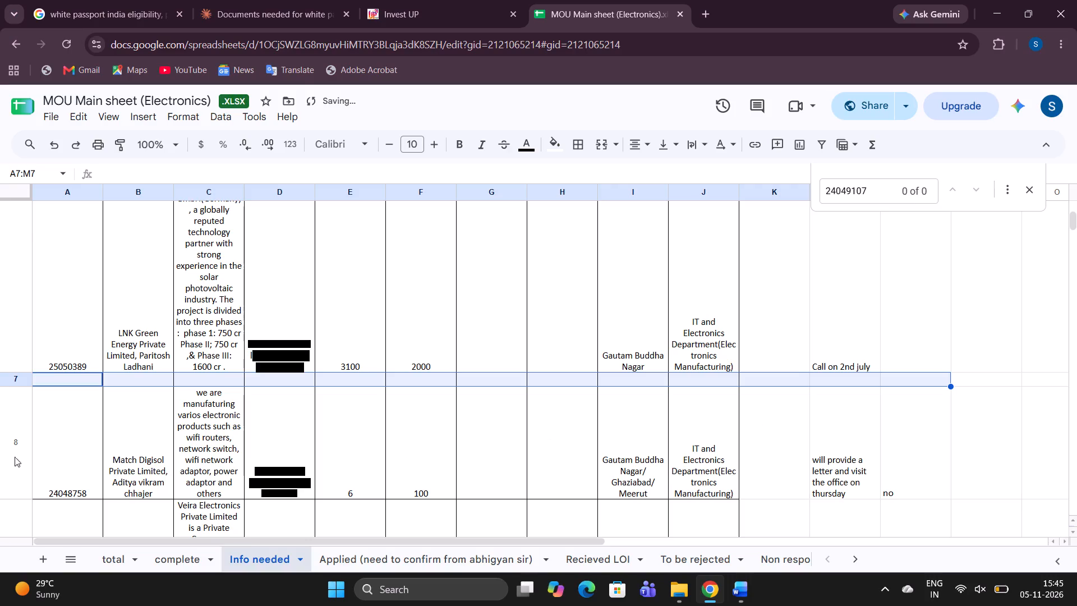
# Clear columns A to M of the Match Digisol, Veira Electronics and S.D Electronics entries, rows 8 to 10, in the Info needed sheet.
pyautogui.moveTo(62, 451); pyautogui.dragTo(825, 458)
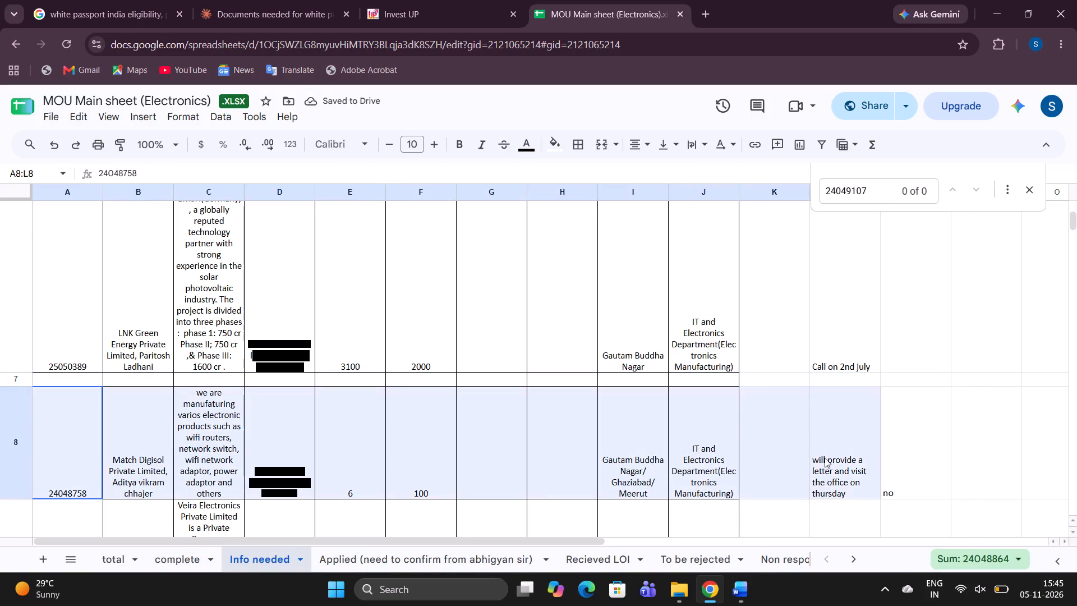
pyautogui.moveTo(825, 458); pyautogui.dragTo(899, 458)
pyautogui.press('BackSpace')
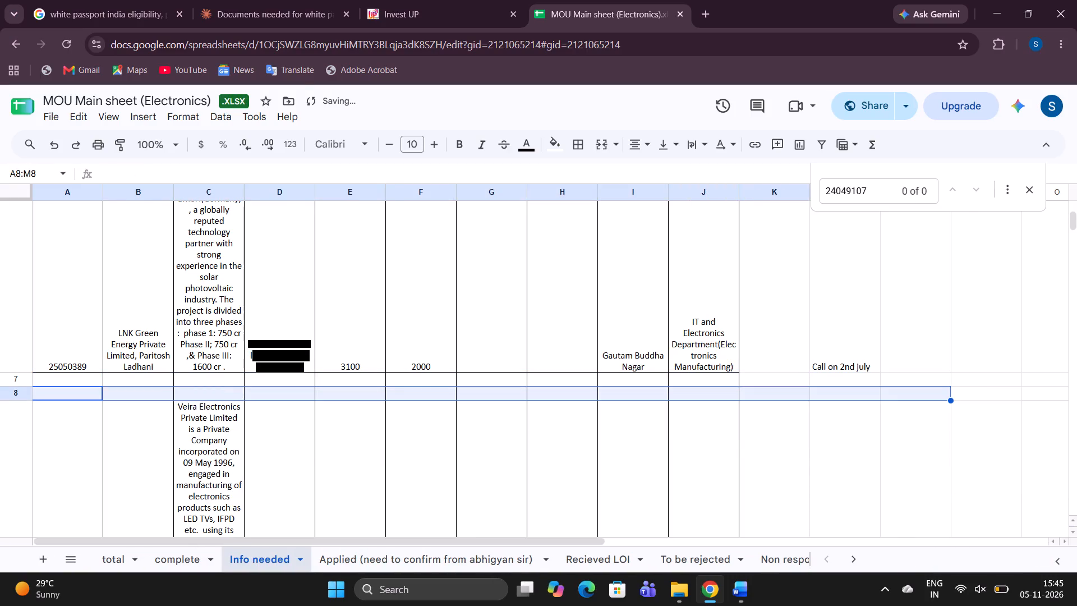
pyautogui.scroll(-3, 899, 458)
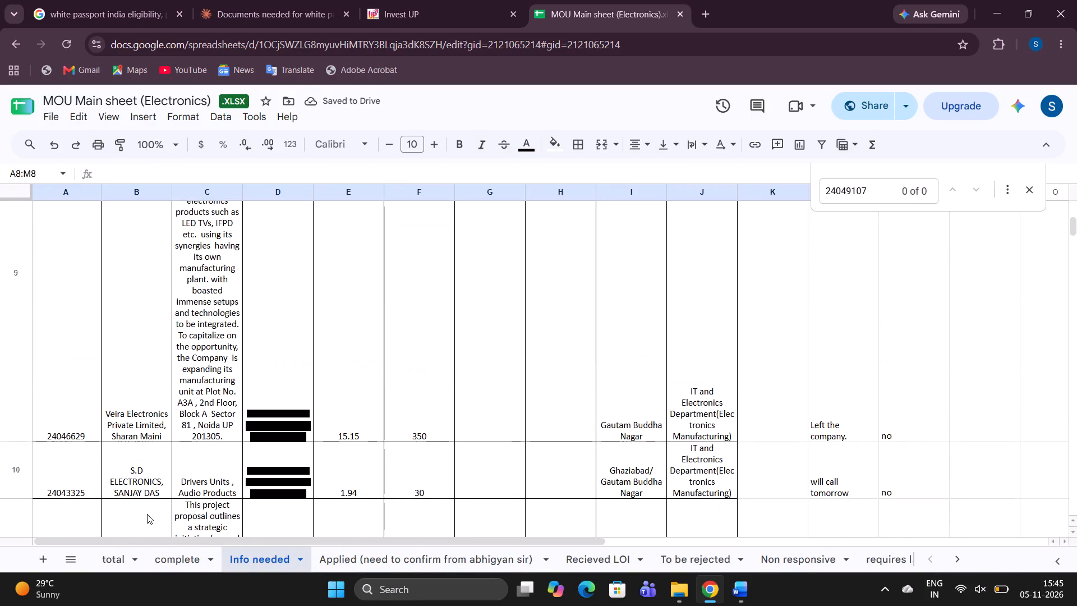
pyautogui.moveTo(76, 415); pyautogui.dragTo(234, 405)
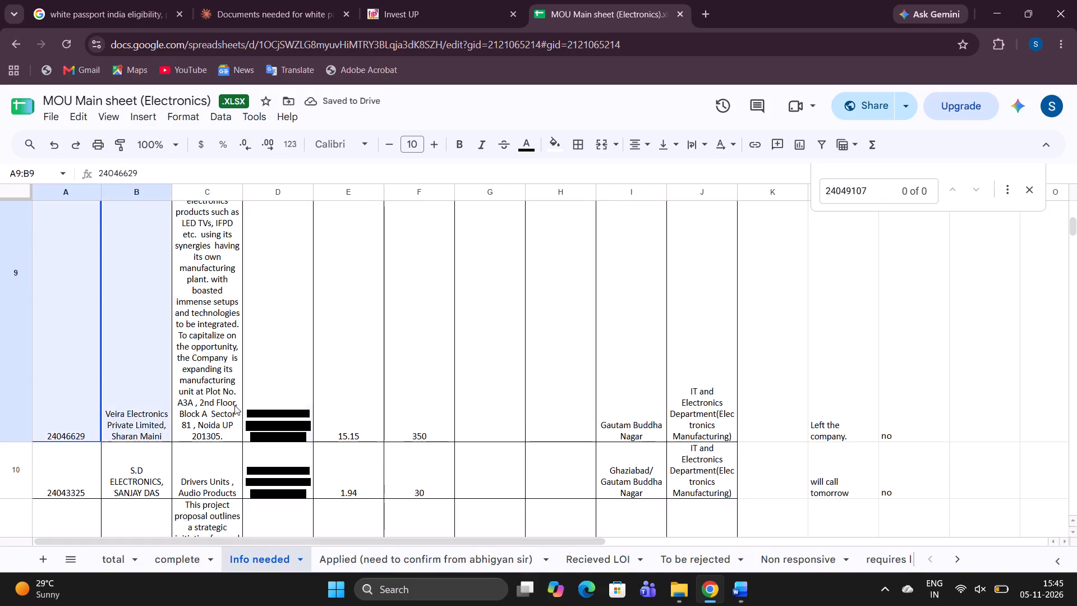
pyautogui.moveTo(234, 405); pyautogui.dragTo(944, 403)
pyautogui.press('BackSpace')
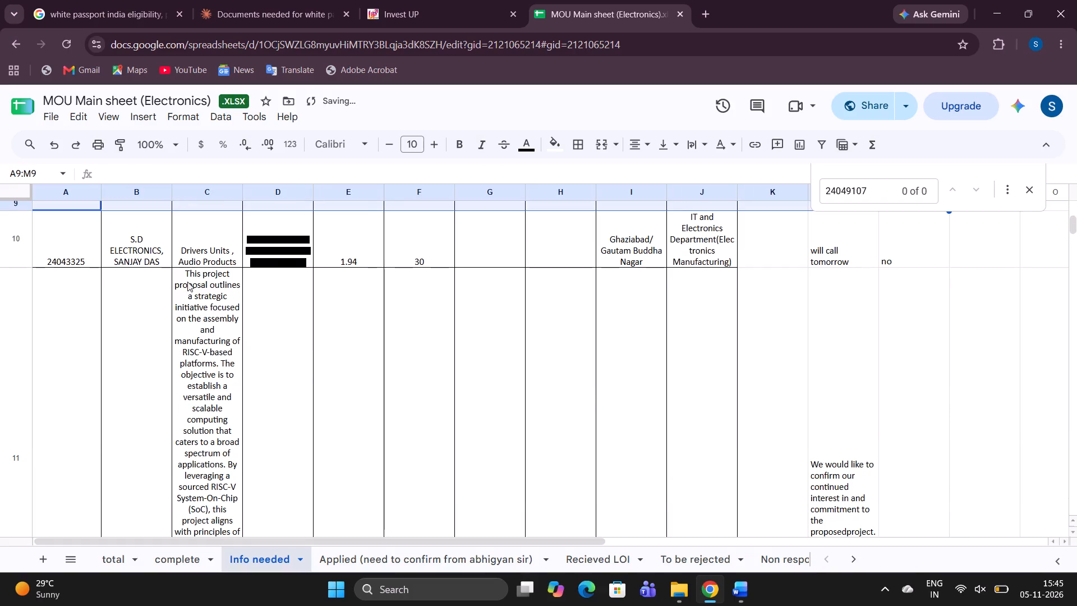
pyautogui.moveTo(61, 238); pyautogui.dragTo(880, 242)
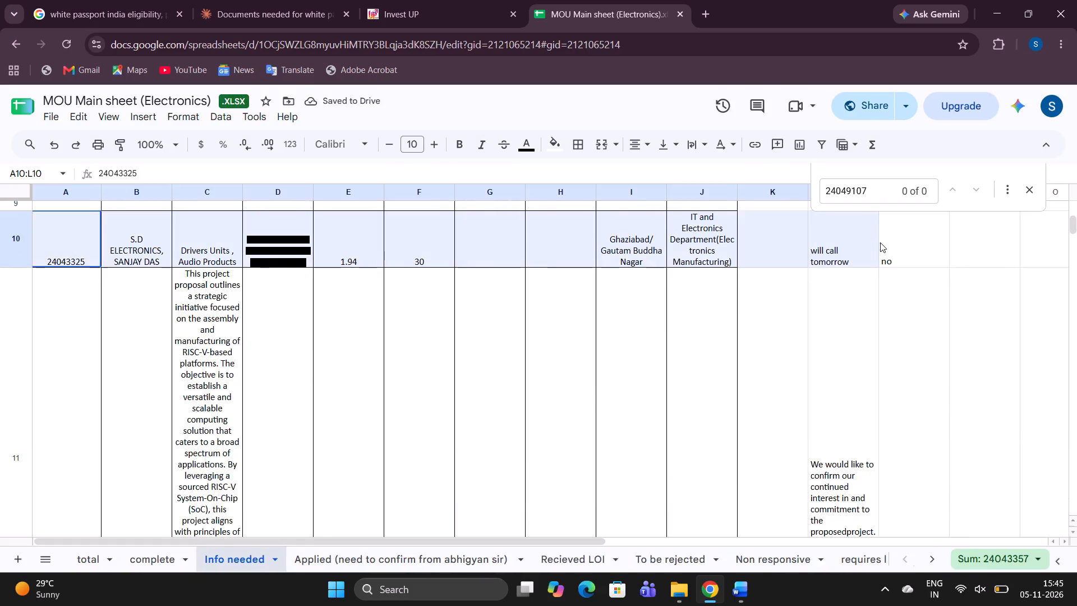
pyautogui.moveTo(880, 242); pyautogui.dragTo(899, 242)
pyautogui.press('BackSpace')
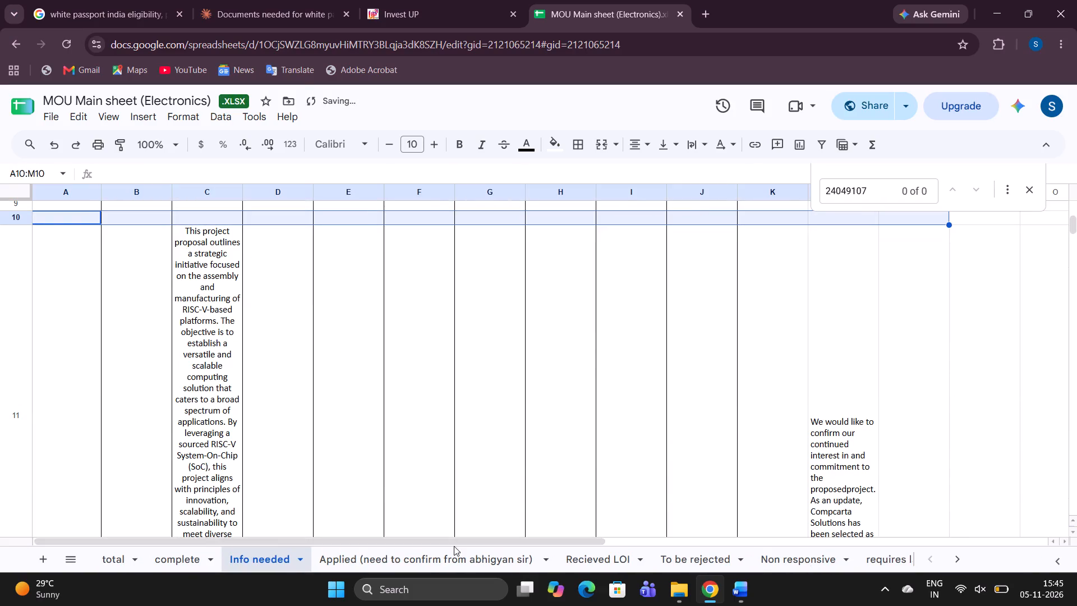
# Examine the Applied (need to confirm from abhigyan sir) sheet's entries from Dixon Technologies' row 4 down to Nand Kunj Exim's row 9.
pyautogui.click(452, 557)
pyautogui.scroll(-1, 197, 445)
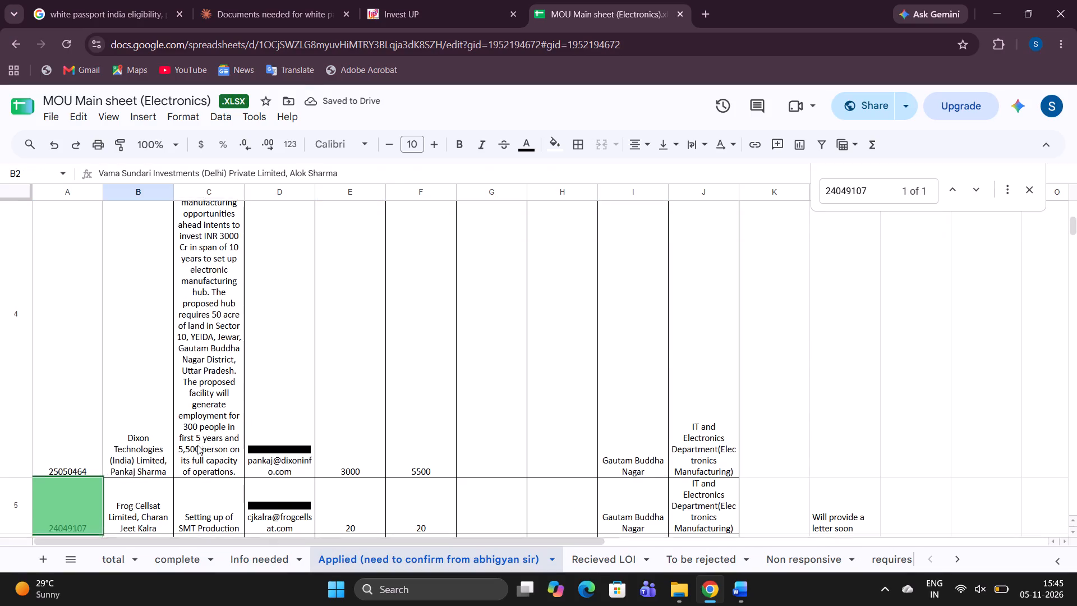
pyautogui.scroll(-5, 197, 445)
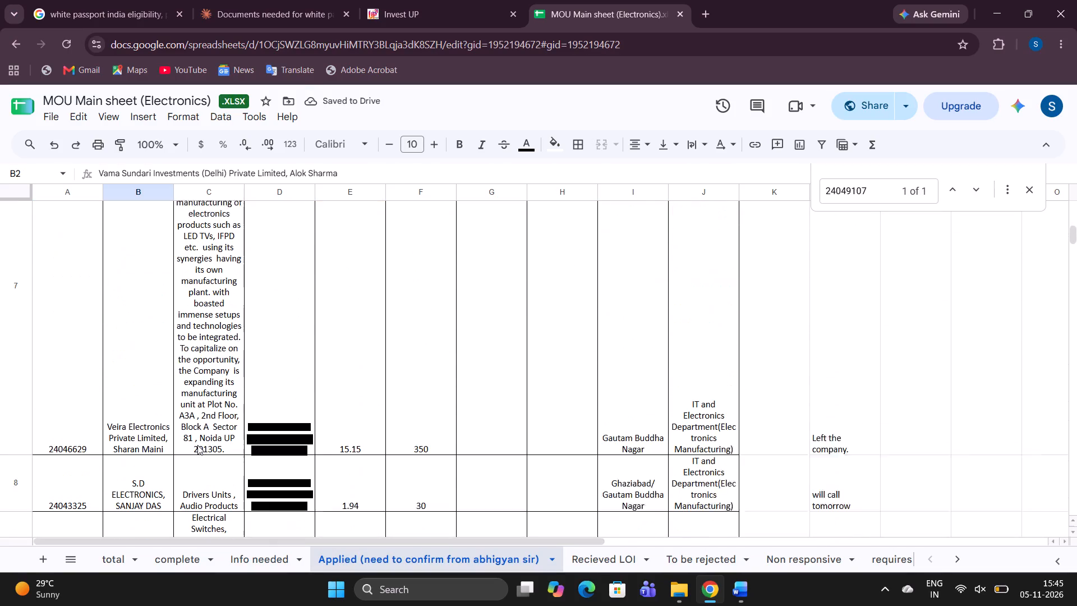
pyautogui.scroll(-2, 197, 445)
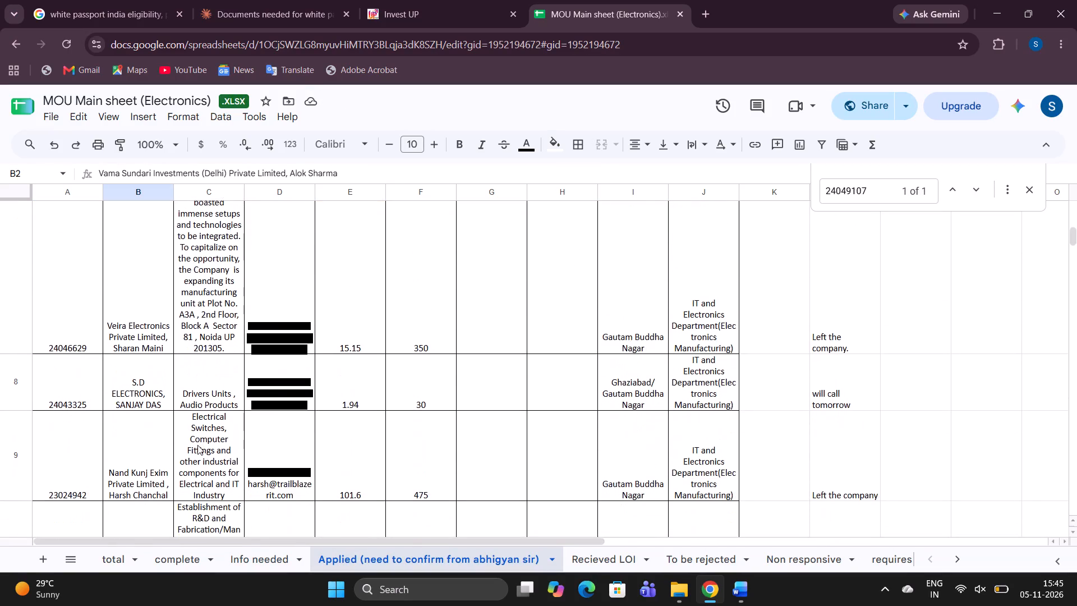
pyautogui.scroll(-1, 197, 445)
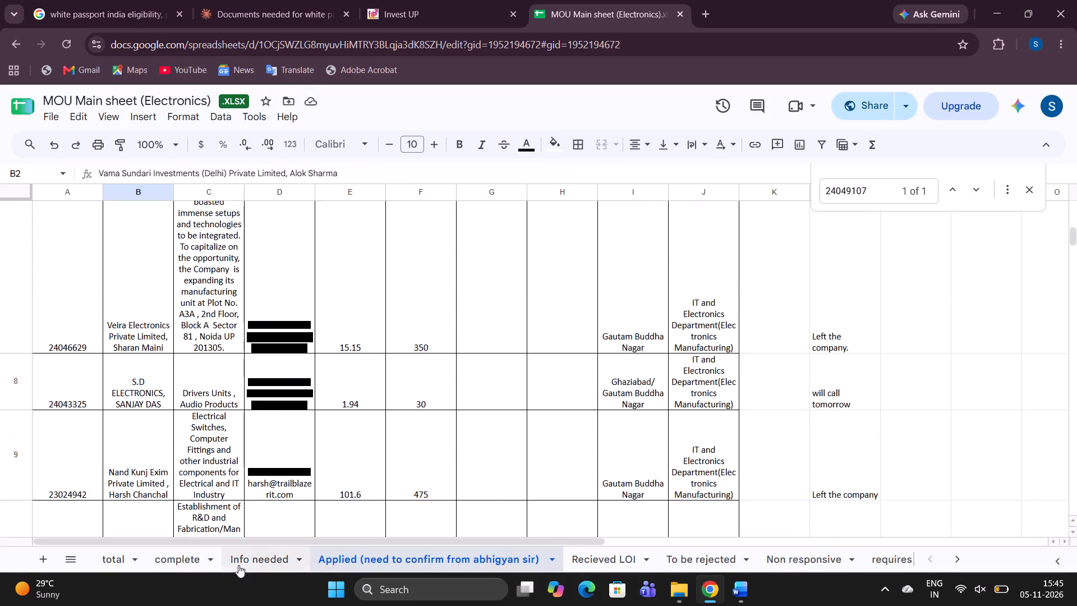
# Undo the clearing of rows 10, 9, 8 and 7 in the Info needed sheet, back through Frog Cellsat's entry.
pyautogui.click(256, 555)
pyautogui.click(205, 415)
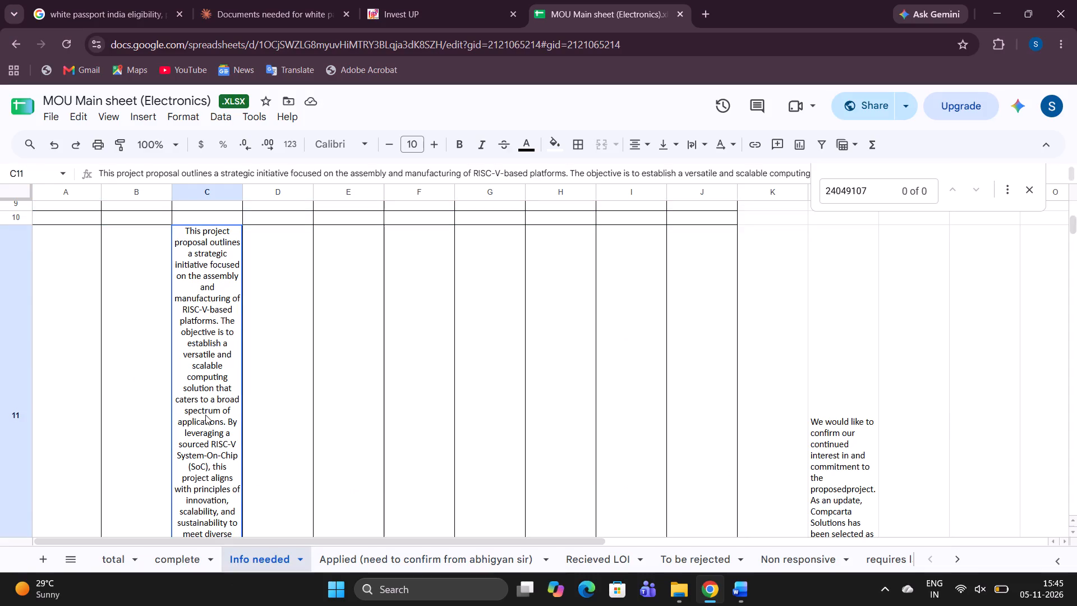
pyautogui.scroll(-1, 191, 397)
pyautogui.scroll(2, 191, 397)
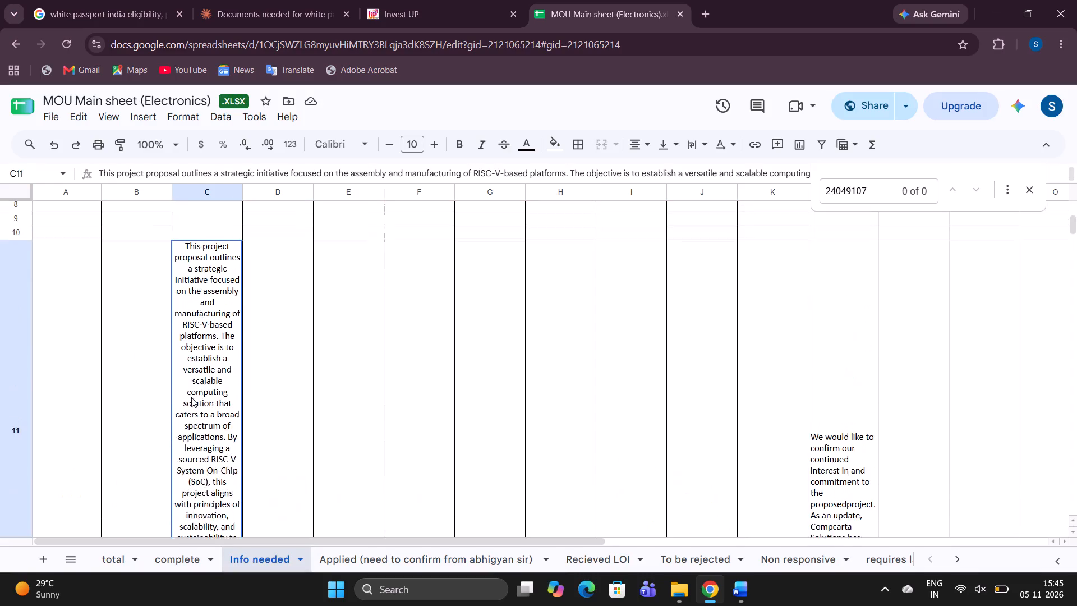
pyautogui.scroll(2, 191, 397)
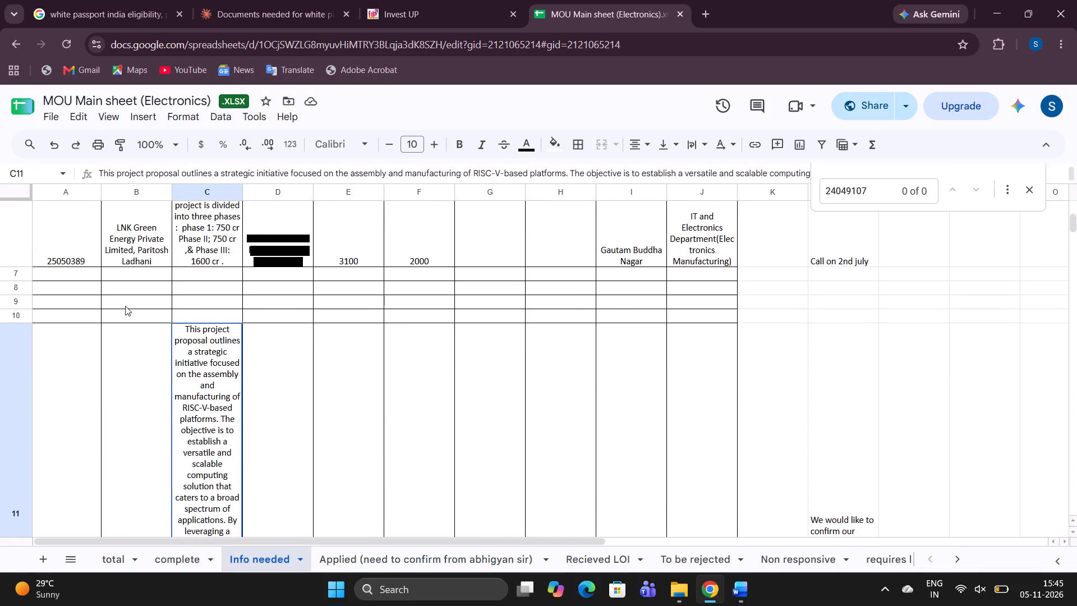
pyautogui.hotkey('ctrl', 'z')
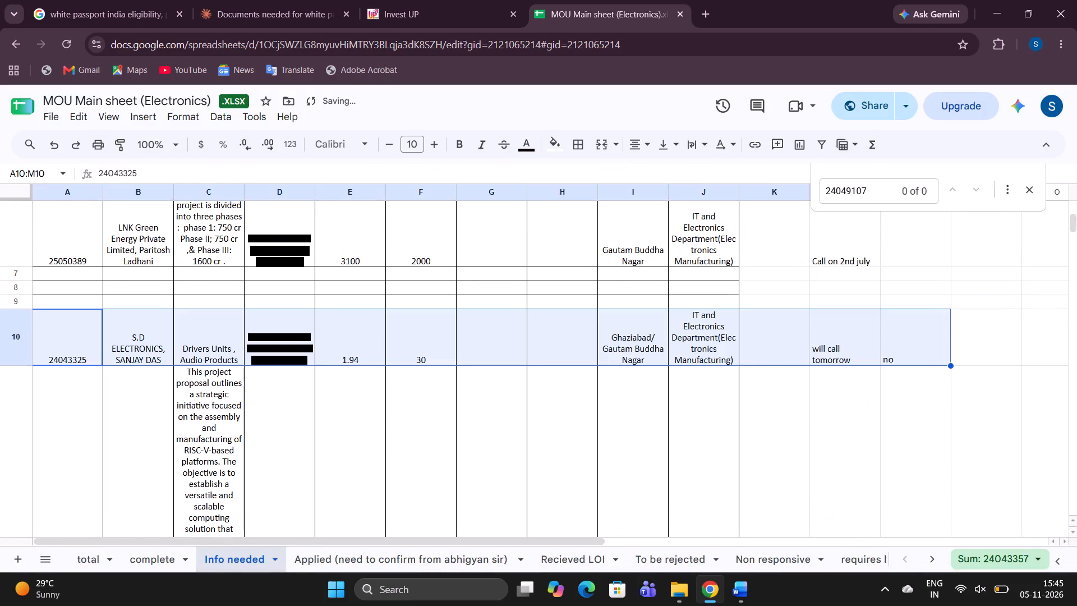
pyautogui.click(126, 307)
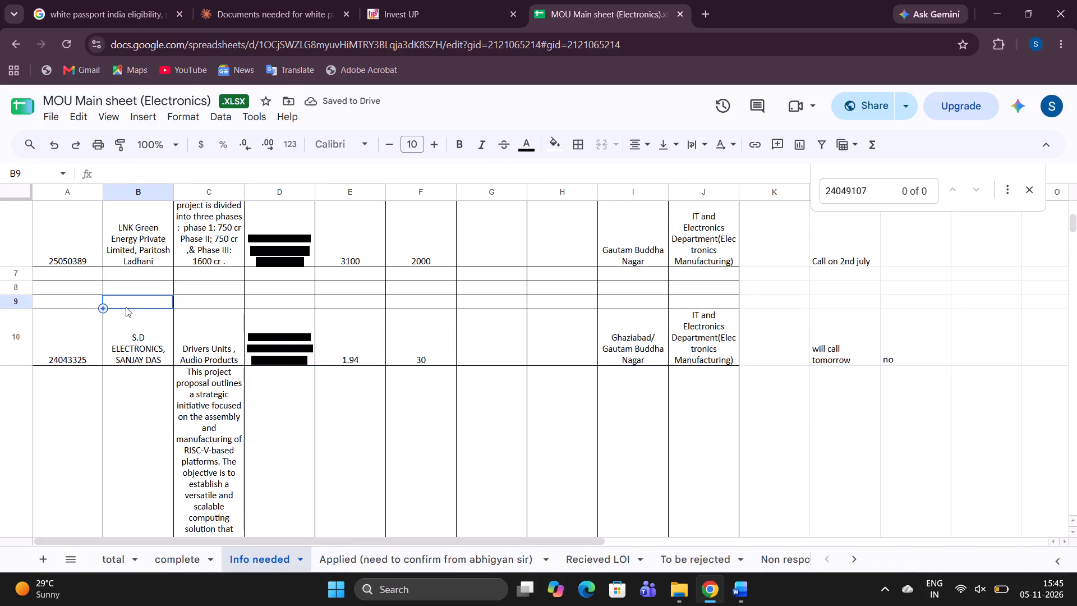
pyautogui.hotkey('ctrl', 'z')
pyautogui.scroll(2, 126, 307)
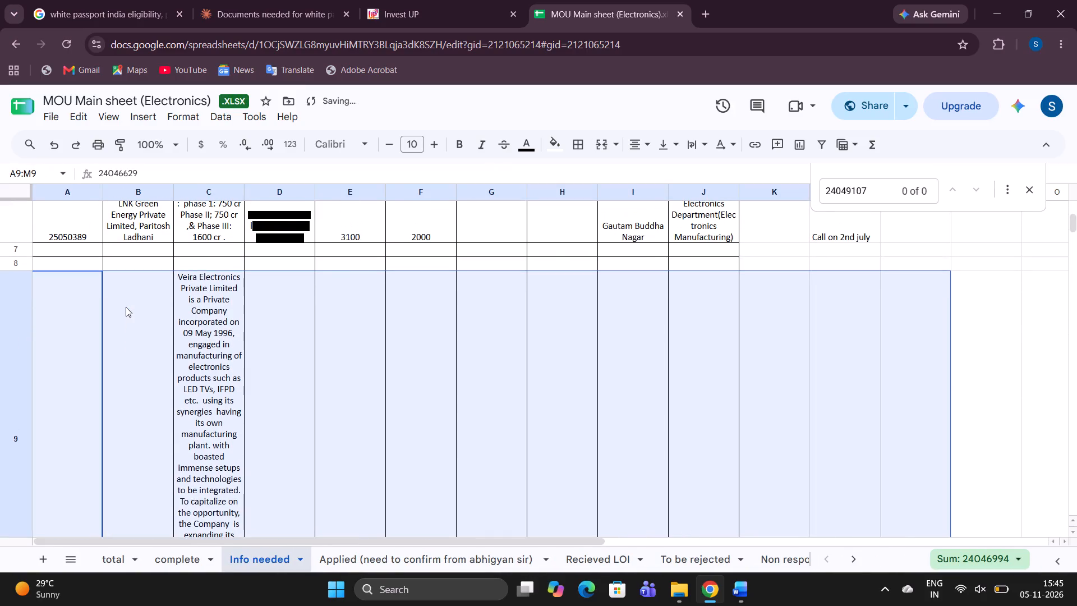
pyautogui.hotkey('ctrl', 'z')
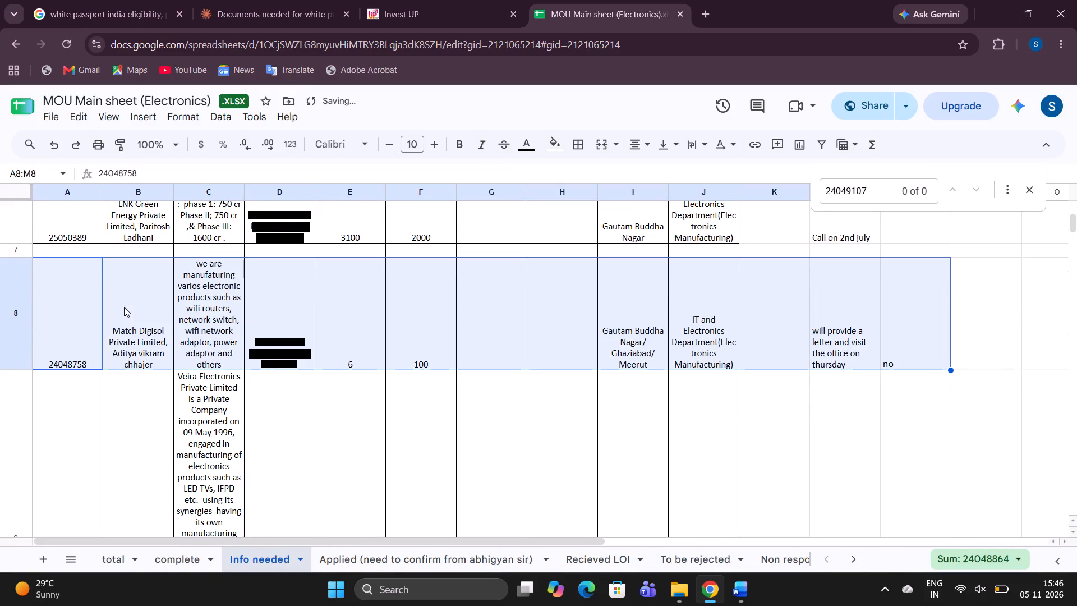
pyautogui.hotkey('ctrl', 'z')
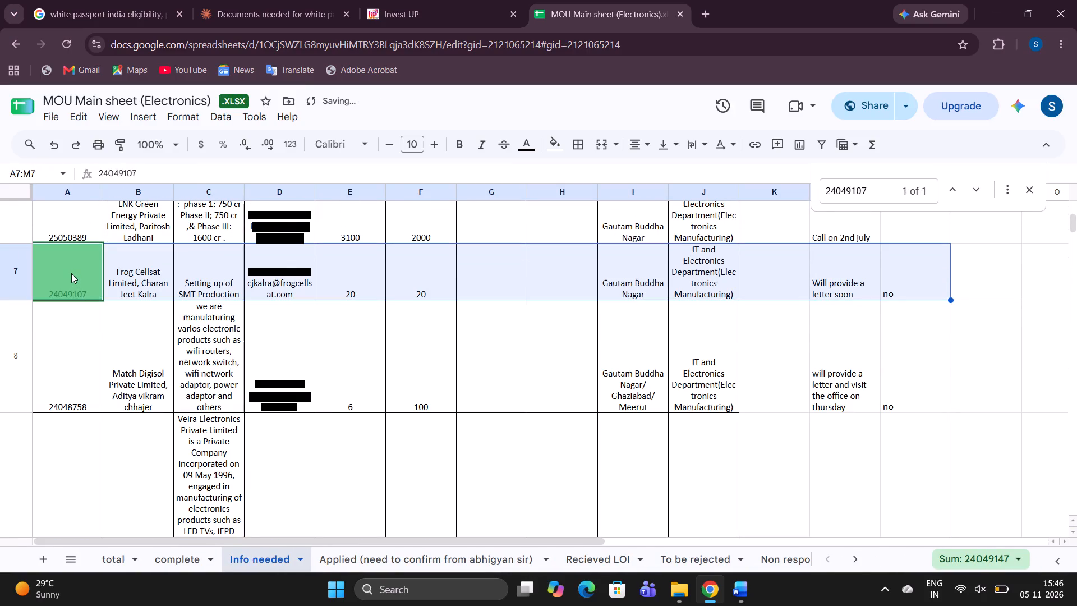
# Clear columns A to M of the Frog Cellsat and Match Digisol entries, rows 7 and 8, in the Info needed sheet.
pyautogui.moveTo(71, 273); pyautogui.dragTo(466, 434)
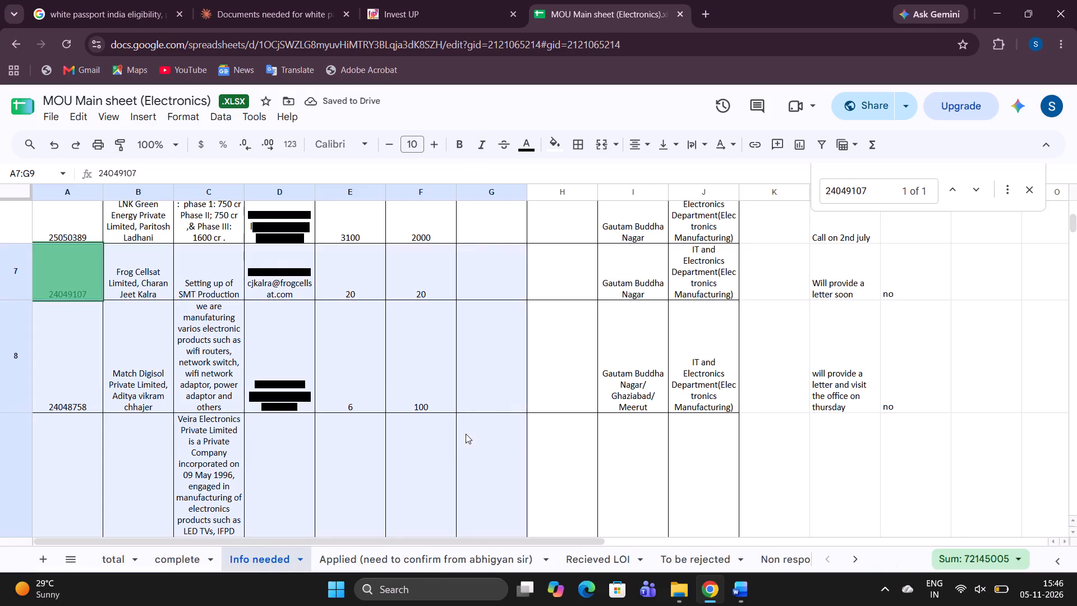
pyautogui.moveTo(466, 434); pyautogui.dragTo(643, 401)
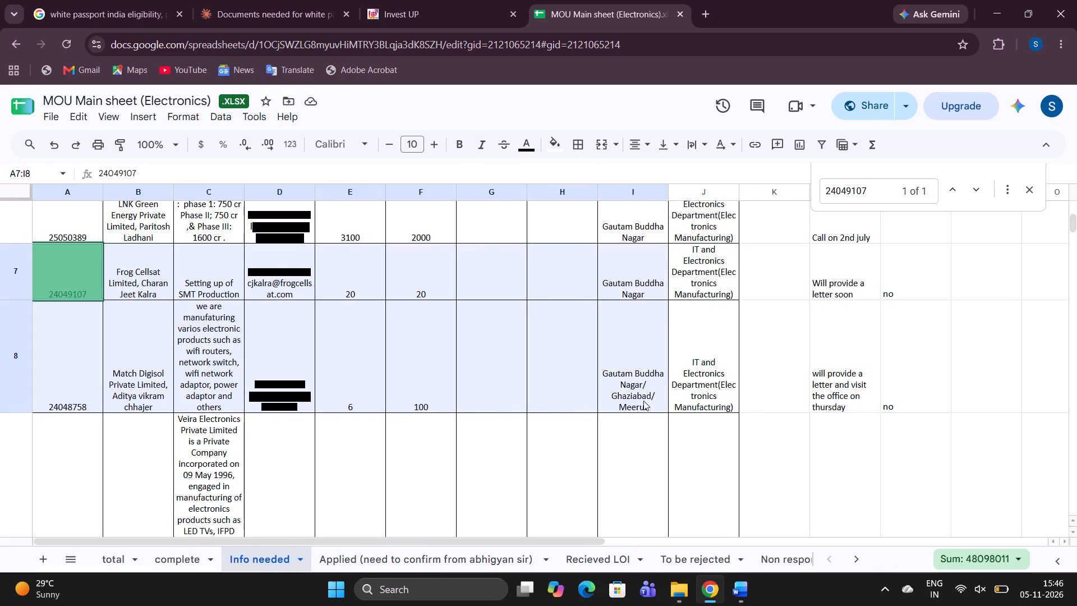
pyautogui.moveTo(643, 401); pyautogui.dragTo(836, 400)
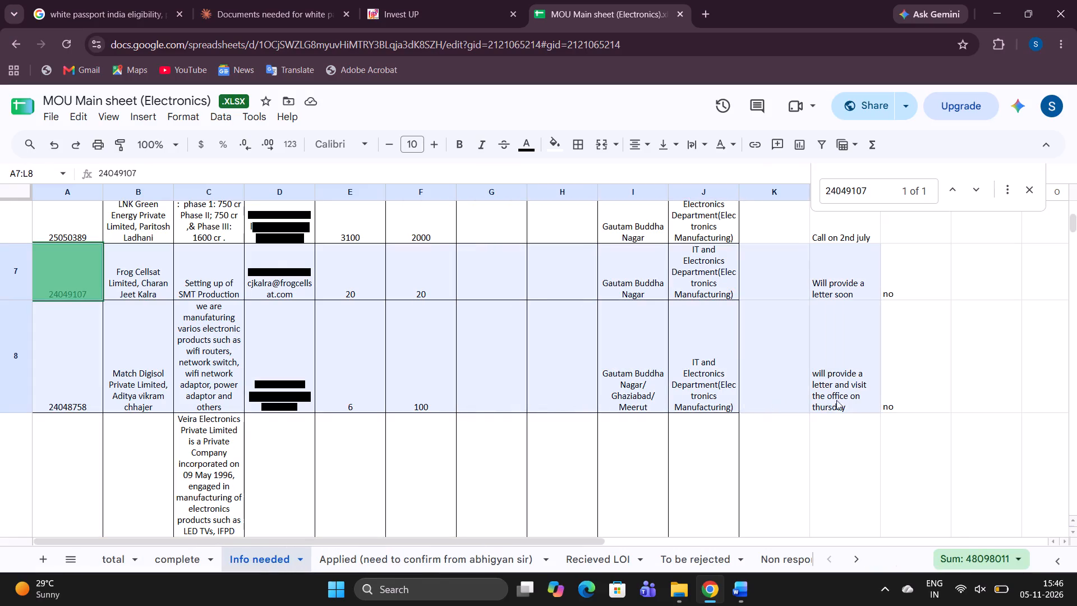
pyautogui.moveTo(836, 400); pyautogui.dragTo(908, 401)
pyautogui.press('BackSpace')
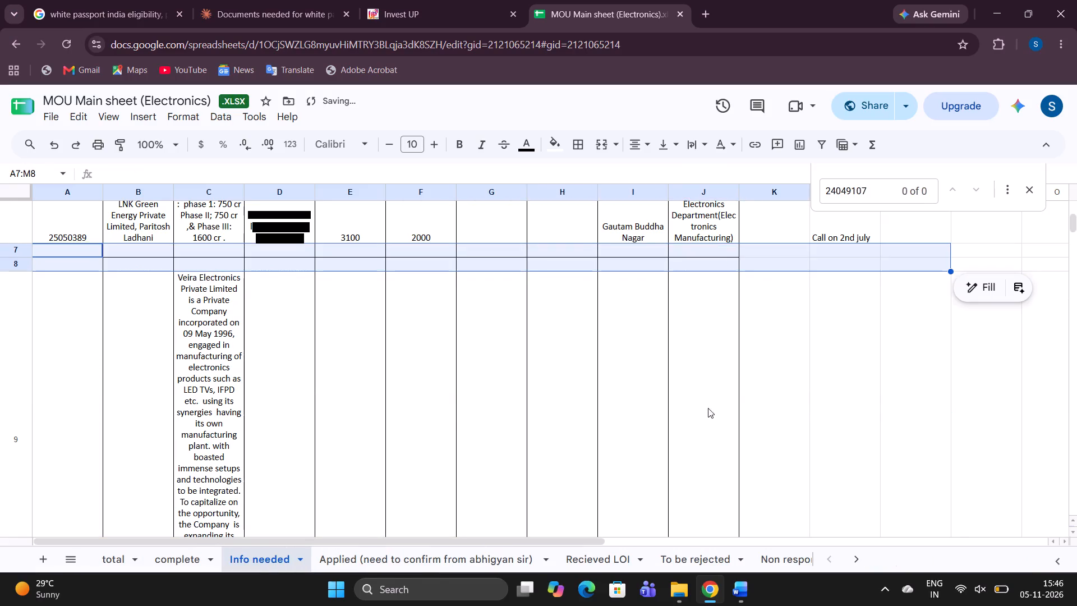
# Clear columns A to M of the Veira Electronics and S.D Electronics entries, rows 9 and 10, in the Info needed sheet.
pyautogui.scroll(-2, 407, 415)
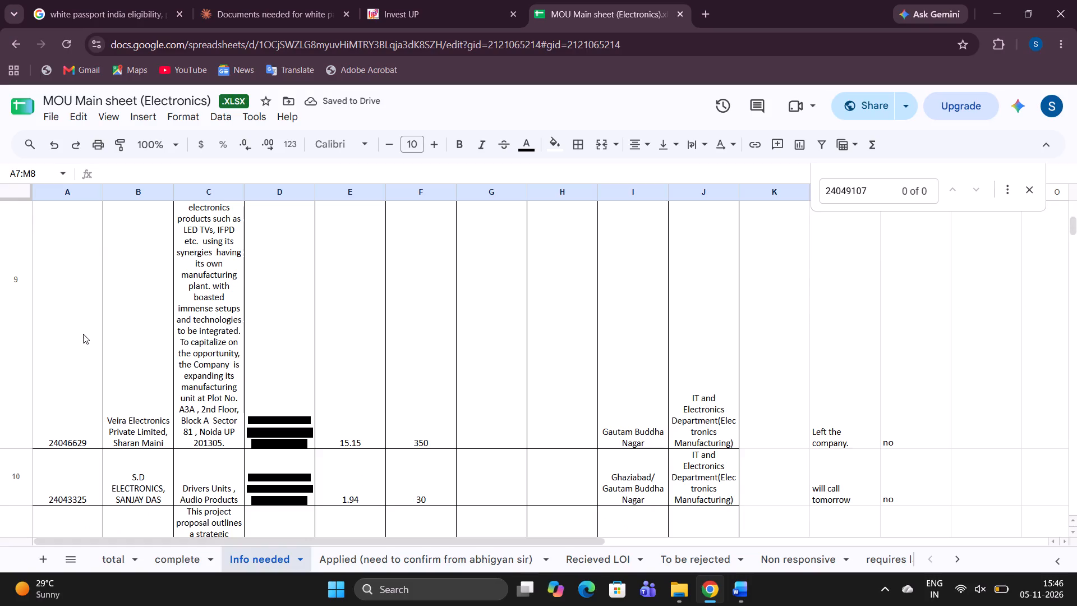
pyautogui.moveTo(66, 339); pyautogui.dragTo(924, 485)
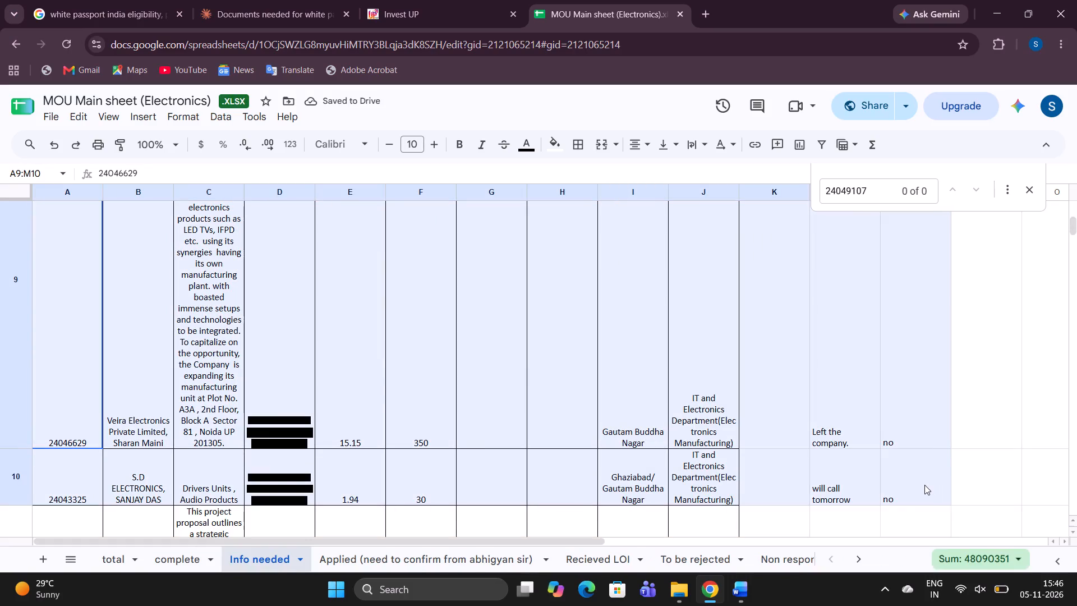
pyautogui.moveTo(924, 485); pyautogui.dragTo(925, 485)
pyautogui.press('BackSpace')
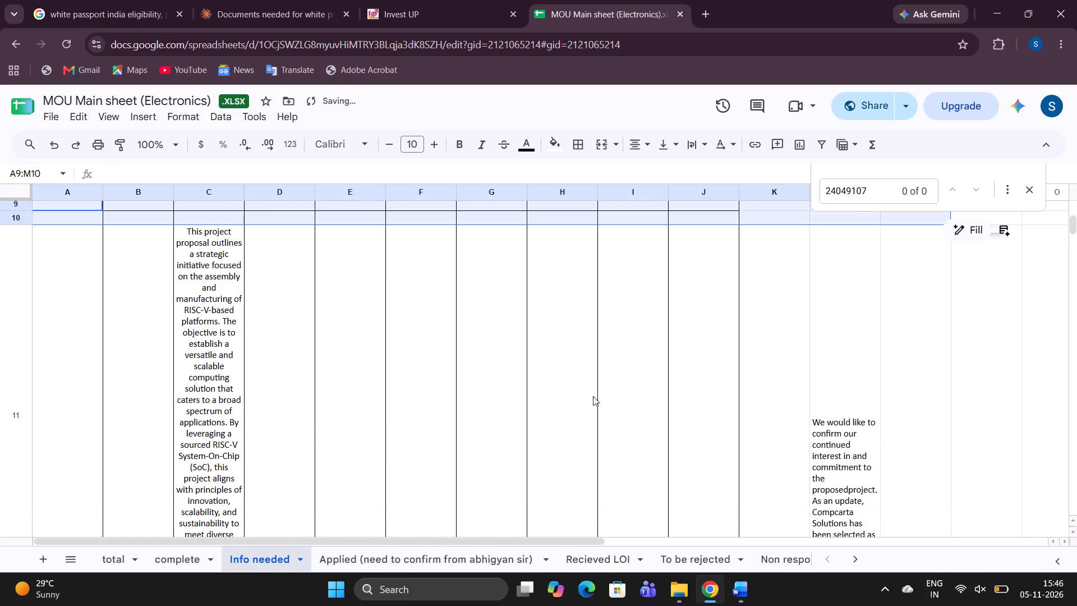
# Examine the remaining Info needed entries between Vimatch India's row 4 and Nand Kunj Exim's row 13.
pyautogui.hscroll(-1, 531, 378)
pyautogui.scroll(-2, 531, 378)
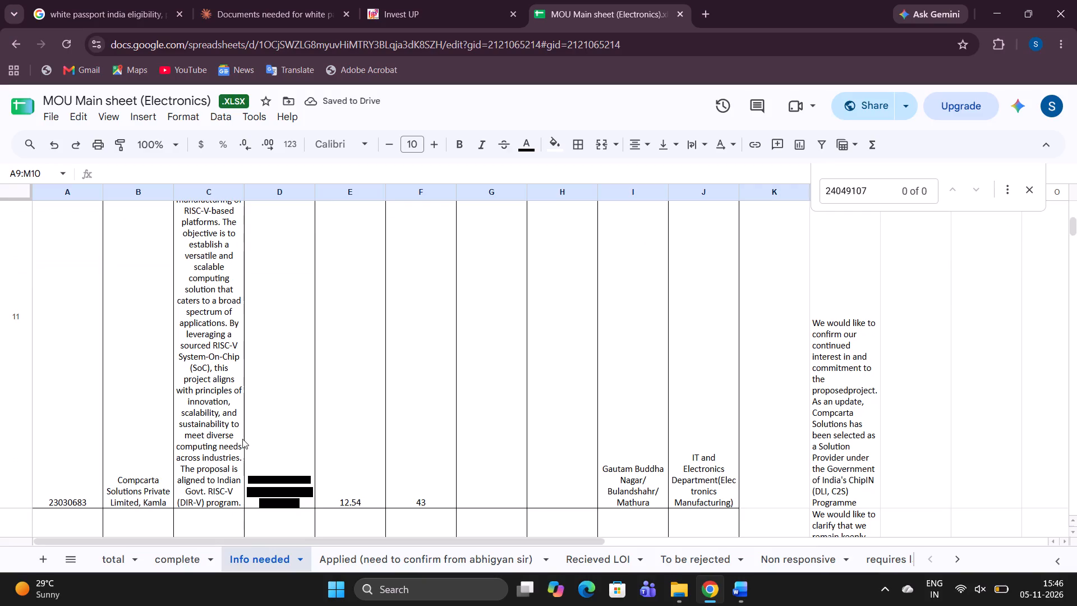
pyautogui.scroll(7, 79, 430)
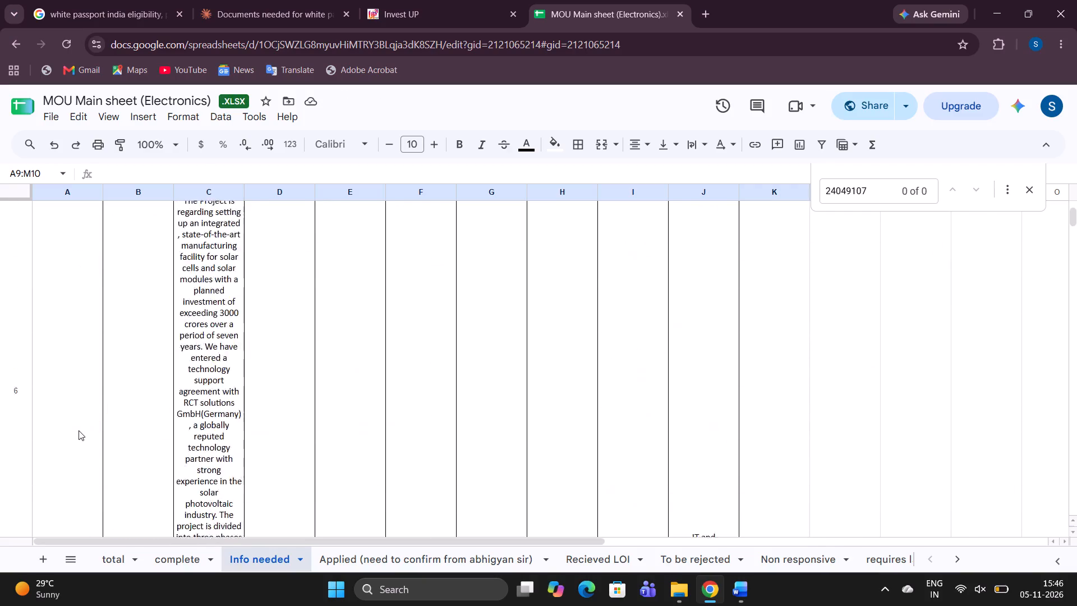
pyautogui.scroll(2, 79, 430)
pyautogui.scroll(-1, 79, 430)
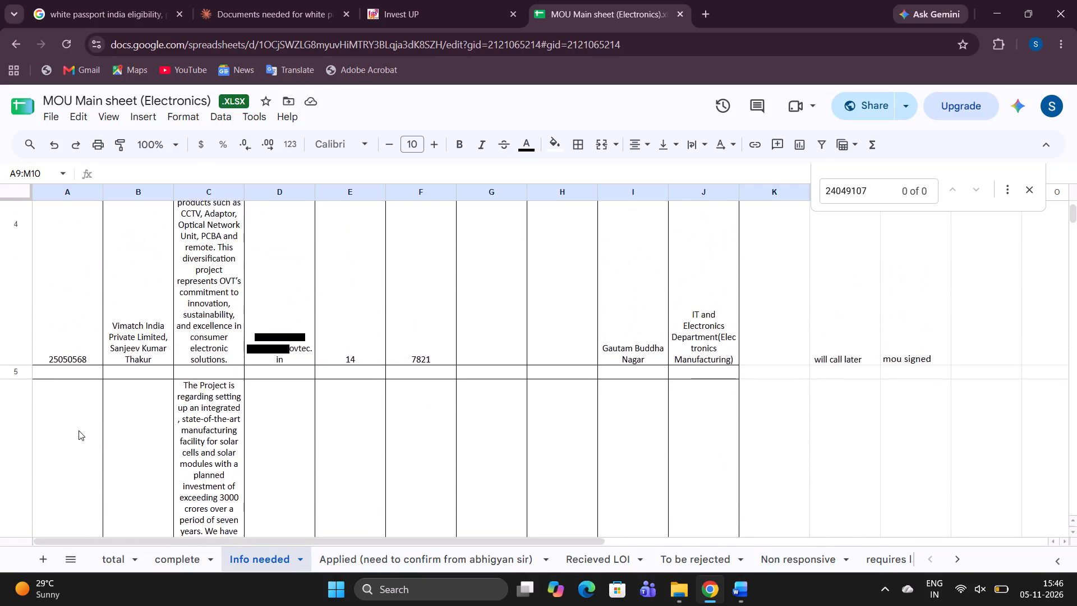
pyautogui.scroll(-3, 79, 430)
pyautogui.scroll(1, 79, 430)
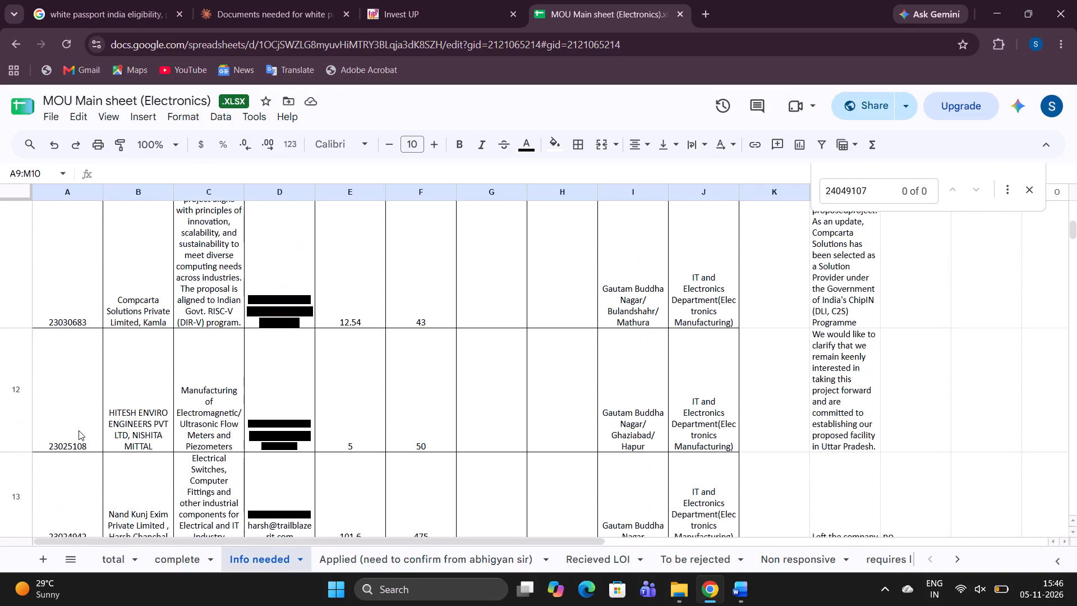
# Search Invest UP's received intents for Compcarta Solutions' intent ID 23030683 from row 11 and check its MoU status.
pyautogui.scroll(1, 79, 430)
pyautogui.doubleClick(62, 335)
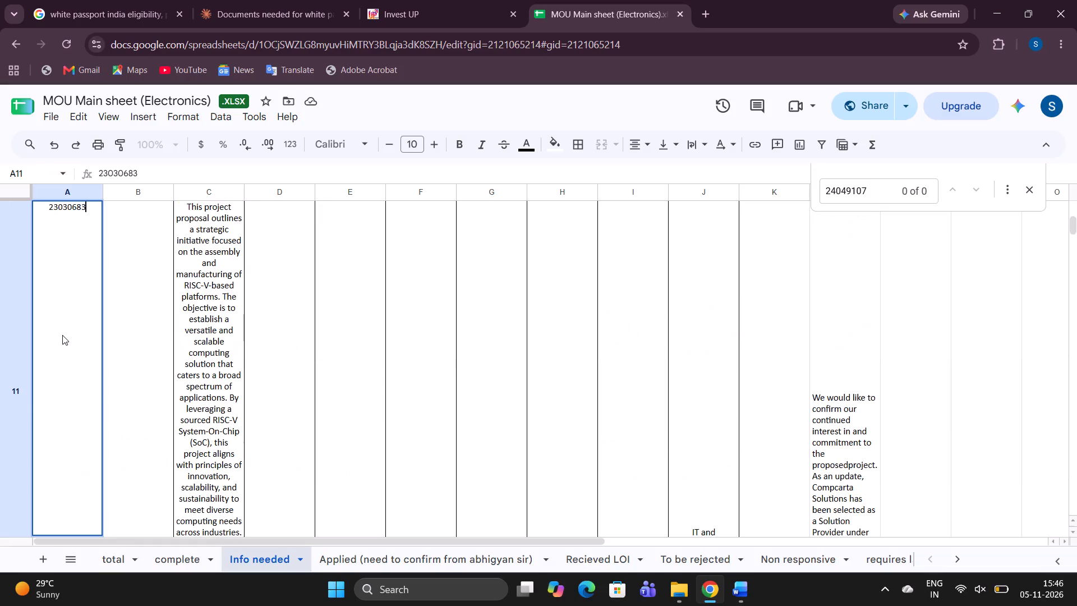
pyautogui.hotkey('ctrl', 'a')
pyautogui.hotkey('ctrl', 'c')
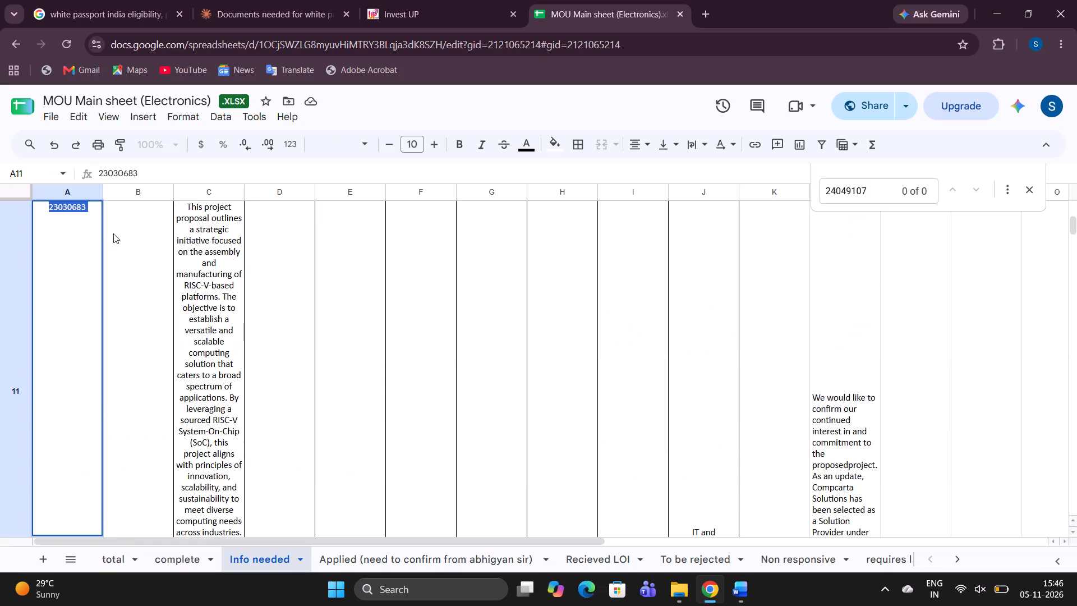
pyautogui.click(440, 3)
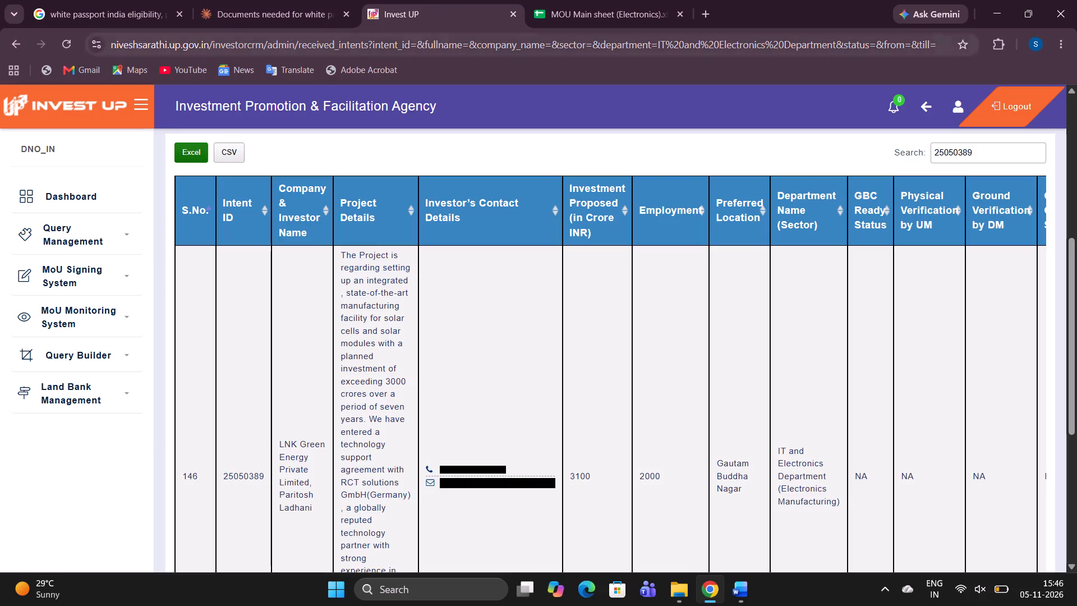
pyautogui.scroll(1, 804, 222)
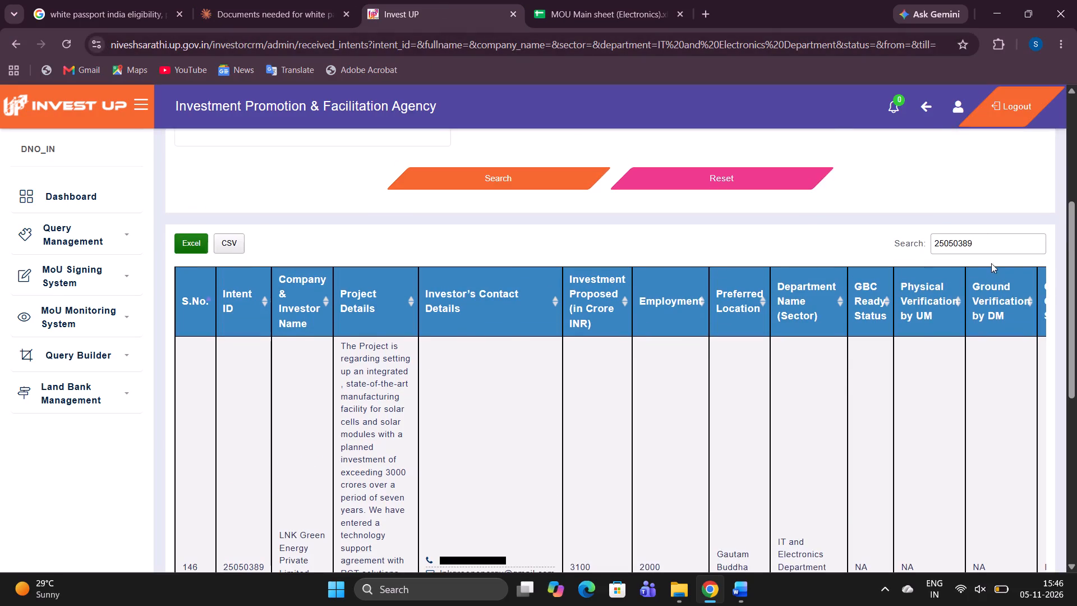
pyautogui.moveTo(986, 244); pyautogui.dragTo(839, 255)
pyautogui.press('BackSpace')
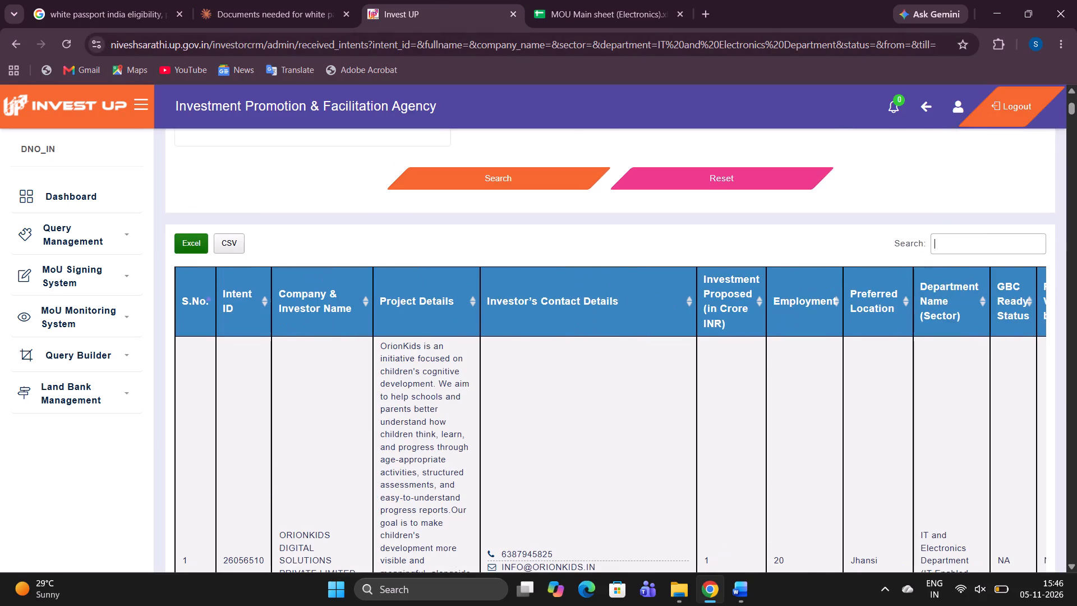
pyautogui.hotkey('ctrl', 'v')
pyautogui.scroll(-1, 509, 482)
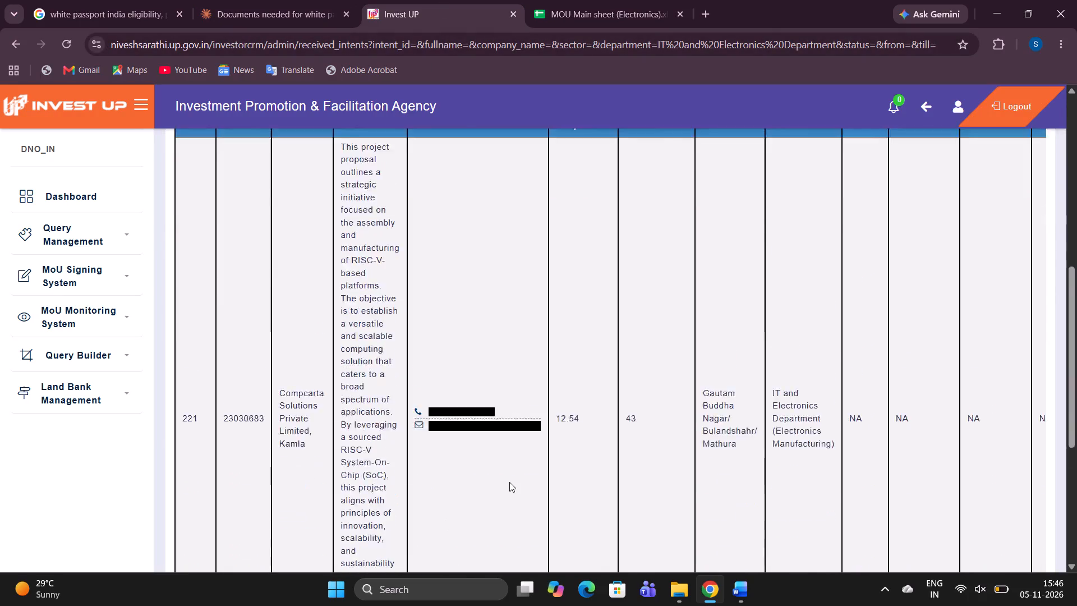
pyautogui.scroll(-1, 509, 482)
pyautogui.hscroll(-6, 509, 482)
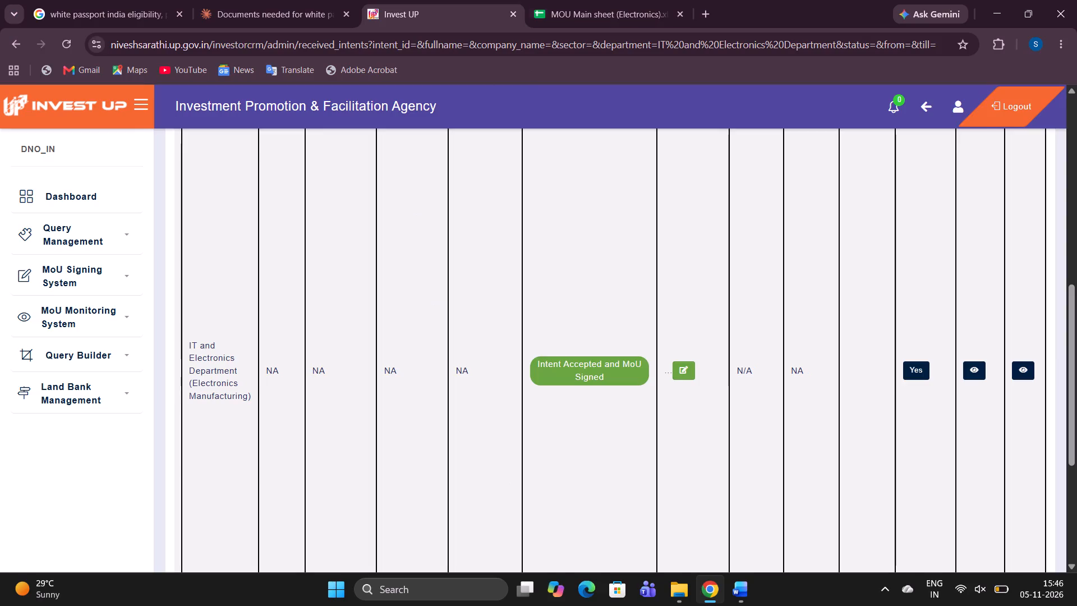
# Enter "mou signed" in column M of Compcarta Solutions' row 11 in the Info needed sheet, closing the find box.
pyautogui.click(550, 6)
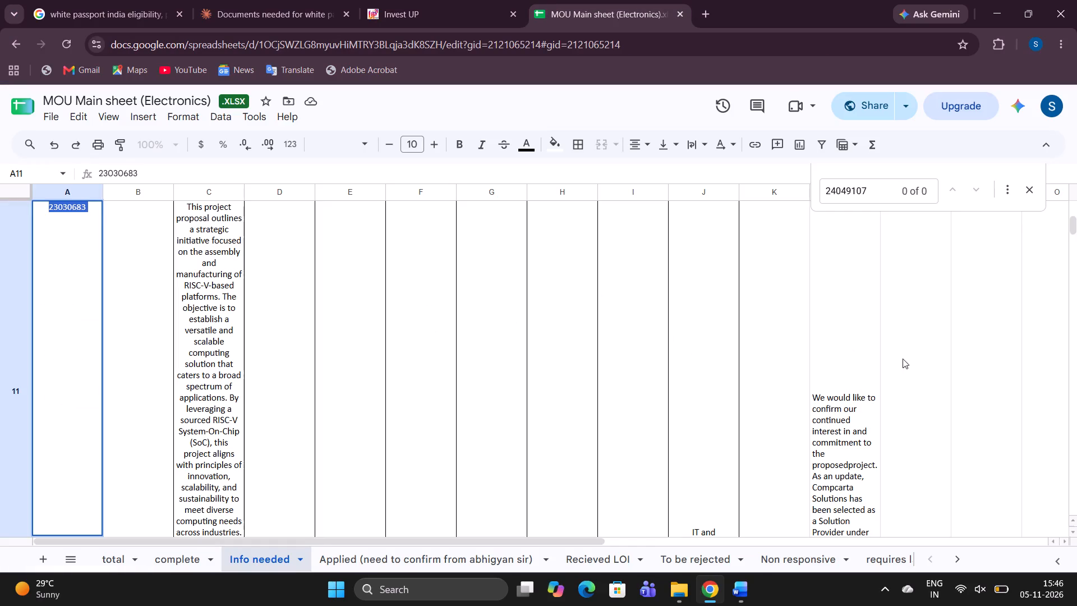
pyautogui.click(931, 356)
pyautogui.scroll(-1, 931, 356)
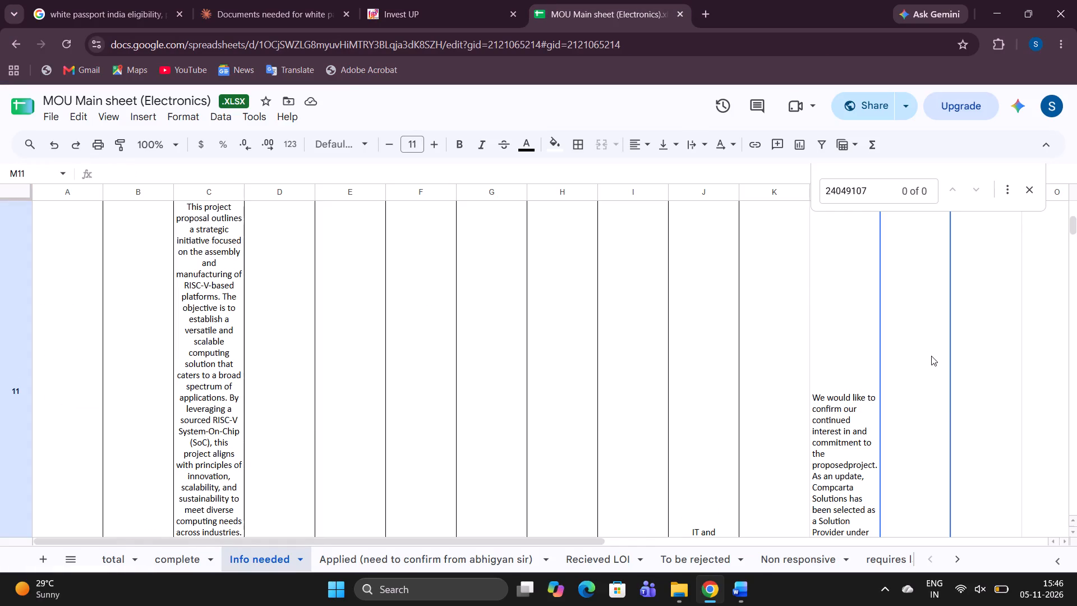
pyautogui.scroll(-1, 931, 356)
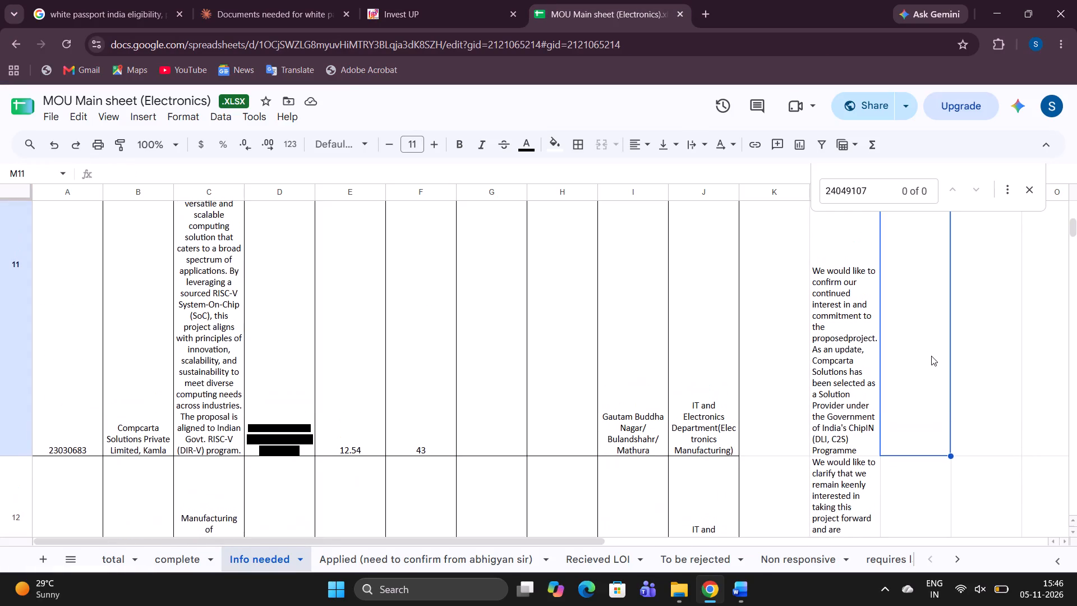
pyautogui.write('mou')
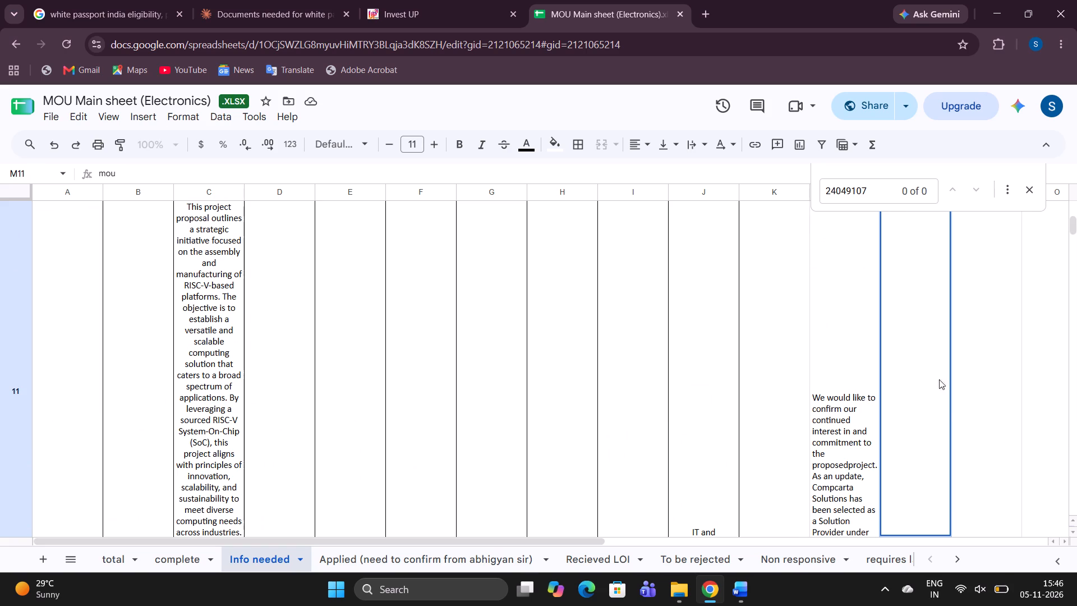
pyautogui.scroll(2, 927, 356)
pyautogui.click(1030, 190)
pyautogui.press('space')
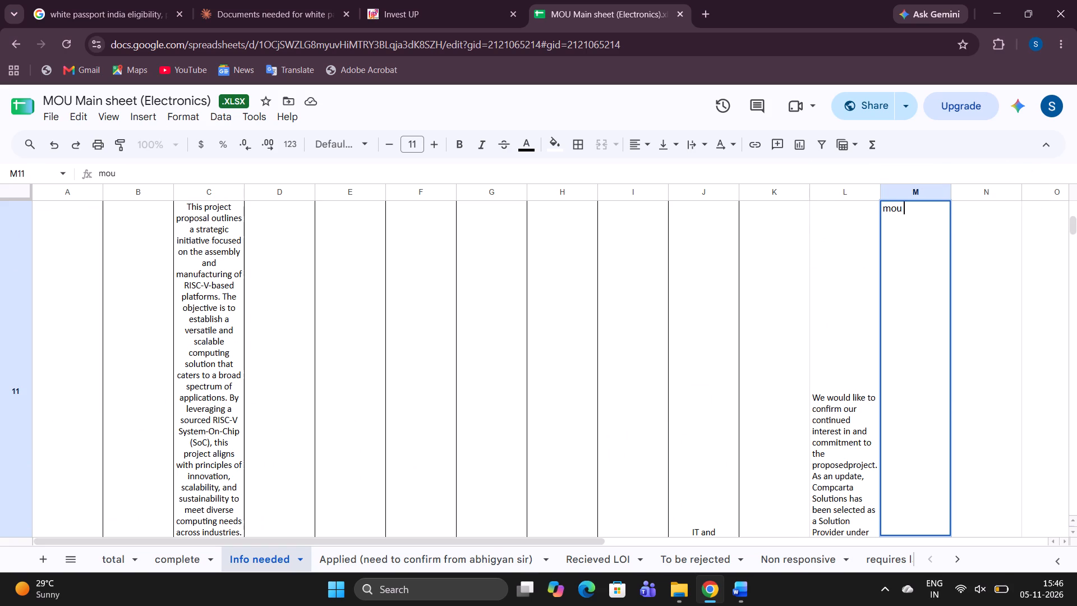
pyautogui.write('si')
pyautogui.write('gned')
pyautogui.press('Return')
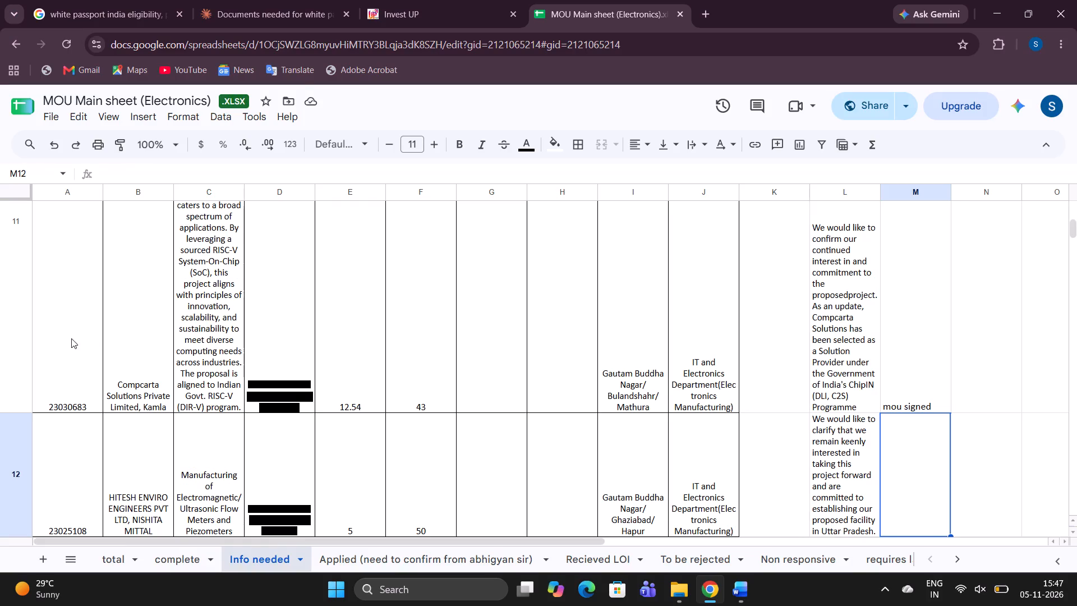
# Copy columns A to L of Compcarta Solutions' Info needed row 11 into row 46 of the mou signed sheet.
pyautogui.moveTo(66, 338); pyautogui.dragTo(824, 333)
pyautogui.hotkey('ctrl', 'c')
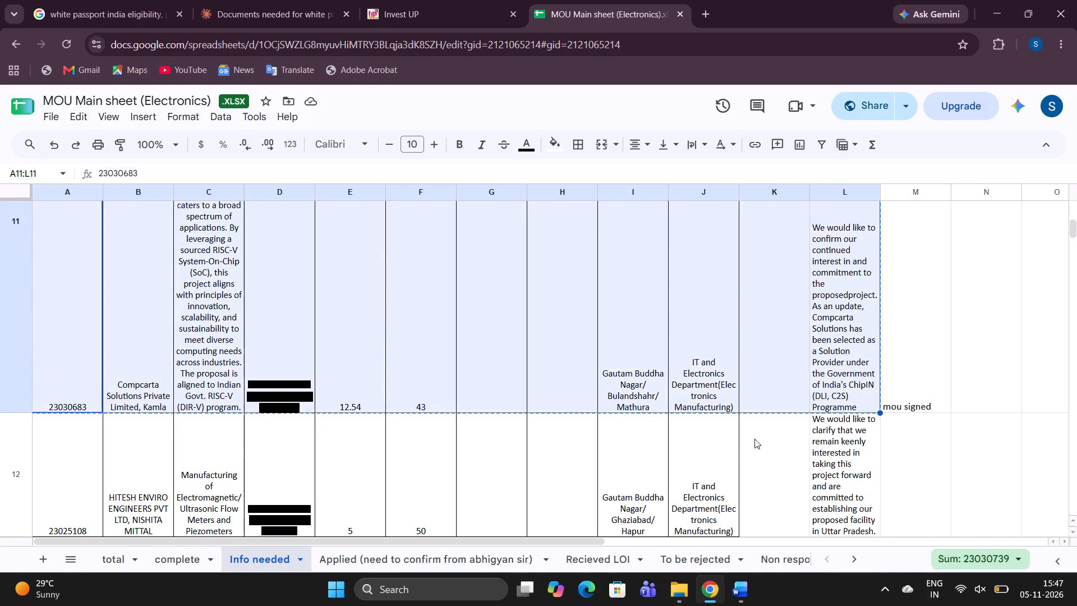
pyautogui.hscroll(-1, 739, 561)
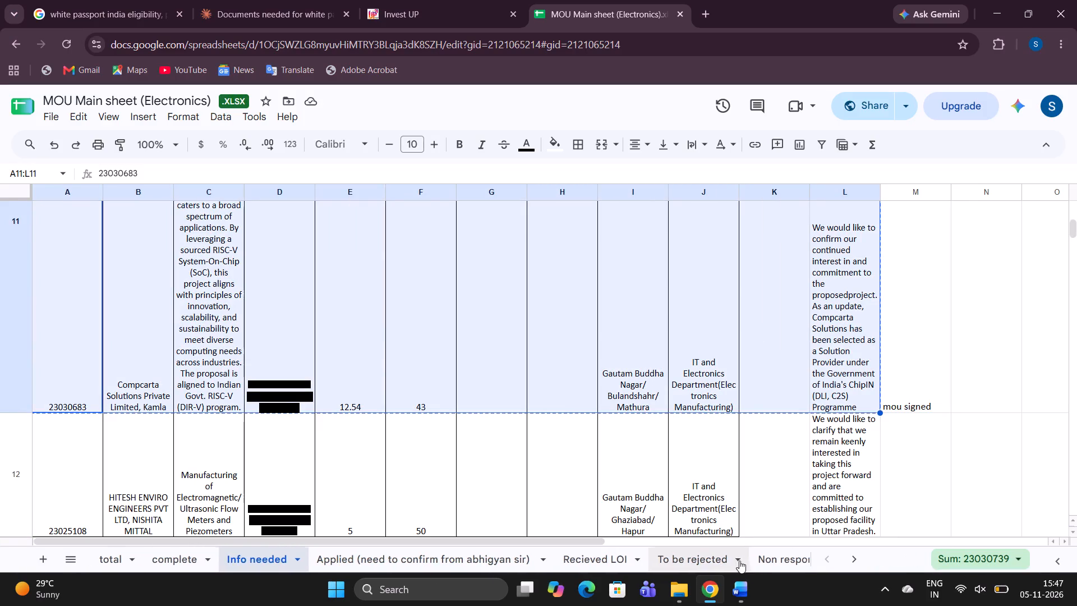
pyautogui.hscroll(-3, 739, 561)
pyautogui.hscroll(-5, 693, 559)
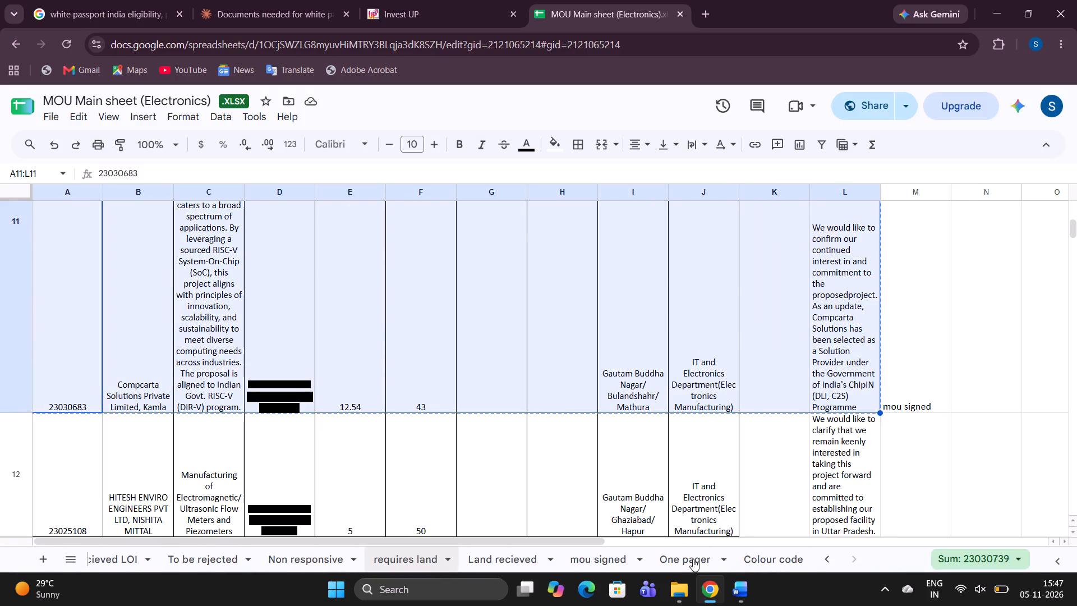
pyautogui.click(583, 559)
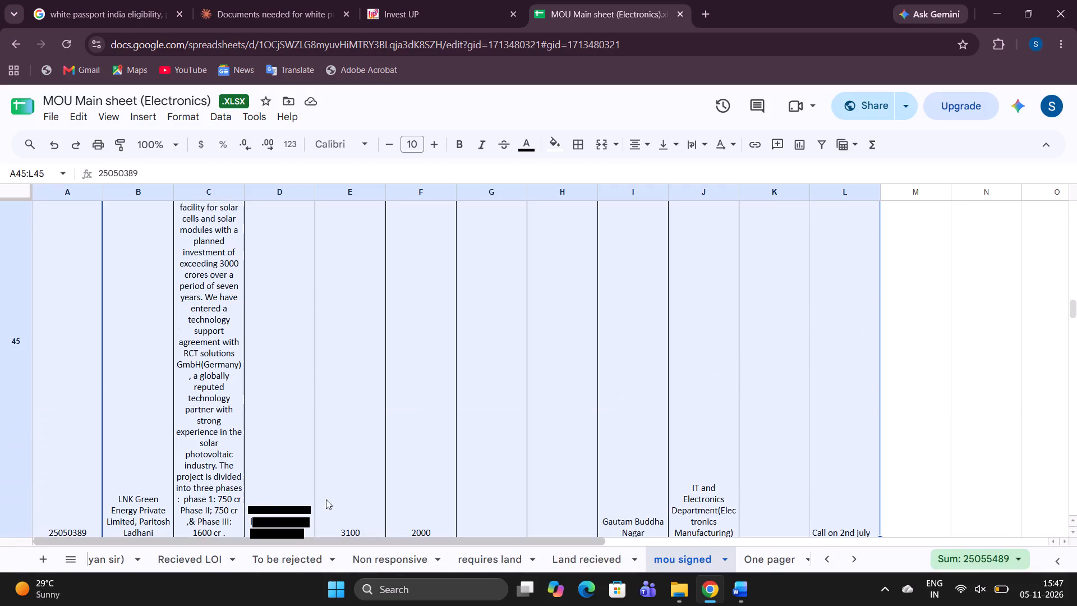
pyautogui.scroll(-2, 326, 499)
pyautogui.click(88, 400)
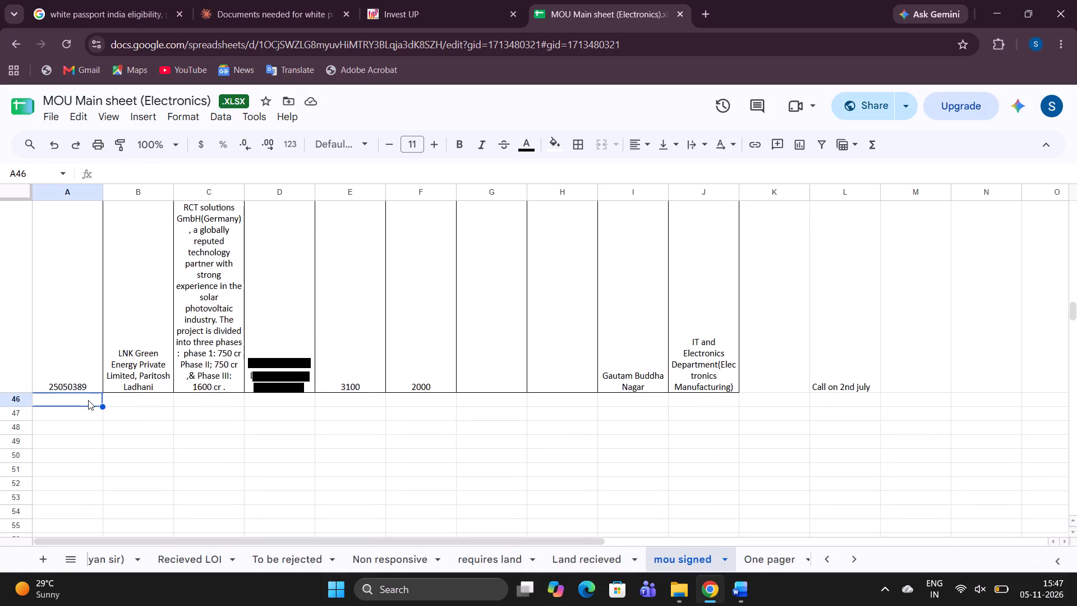
pyautogui.hotkey('ctrl', 'v')
pyautogui.scroll(-2, 88, 400)
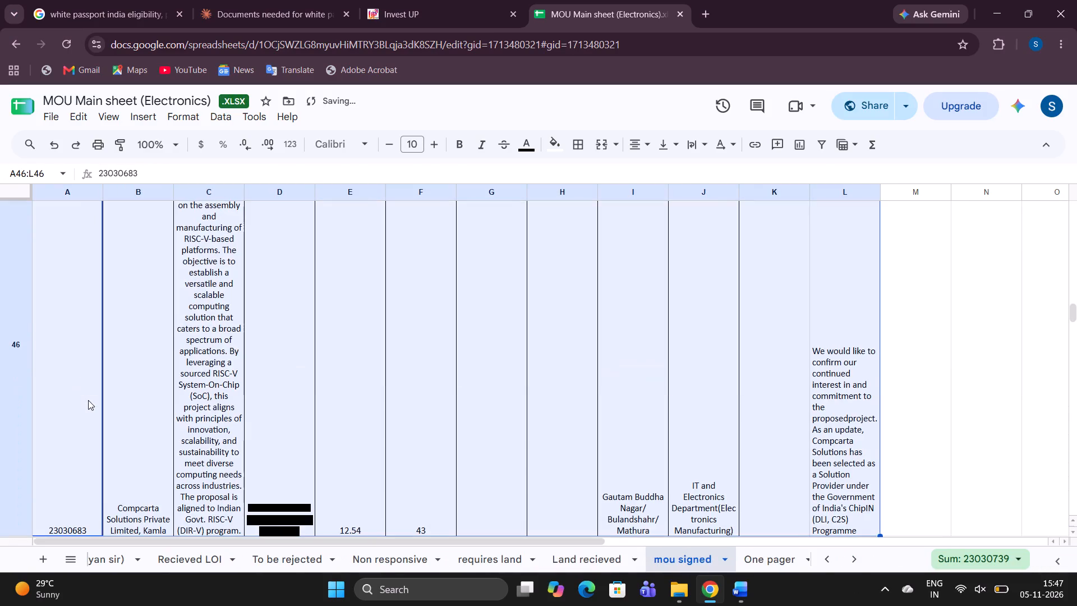
pyautogui.scroll(-1, 88, 400)
# Search Invest UP's received intents for Hitesh Enviro Engineers' intent ID 23025108 from Info needed row 12 and check its MoU status.
pyautogui.hscroll(1, 142, 556)
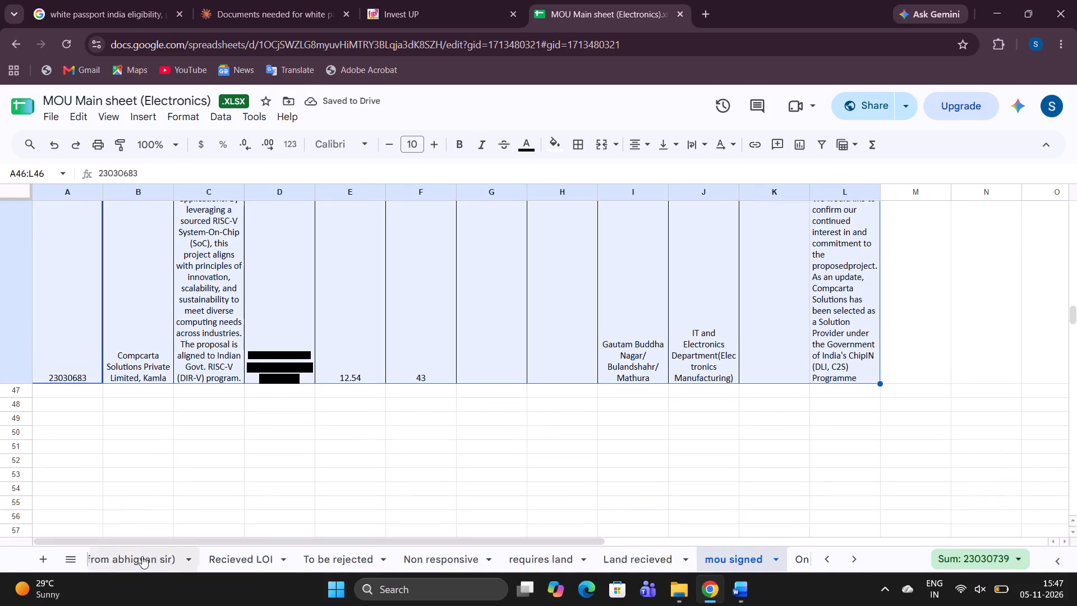
pyautogui.hscroll(3, 142, 556)
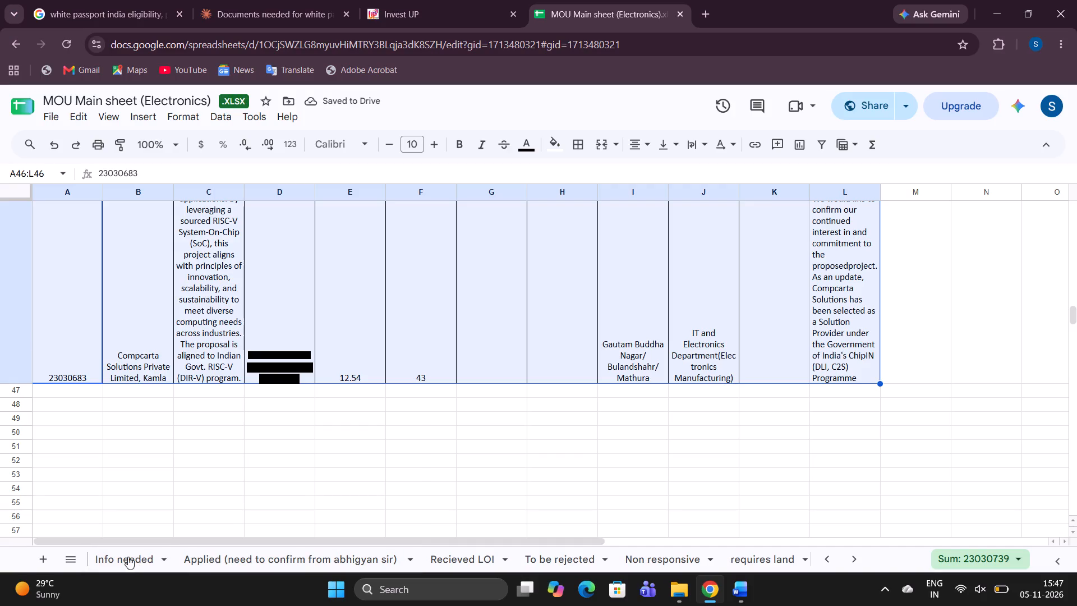
pyautogui.click(119, 555)
pyautogui.click(190, 491)
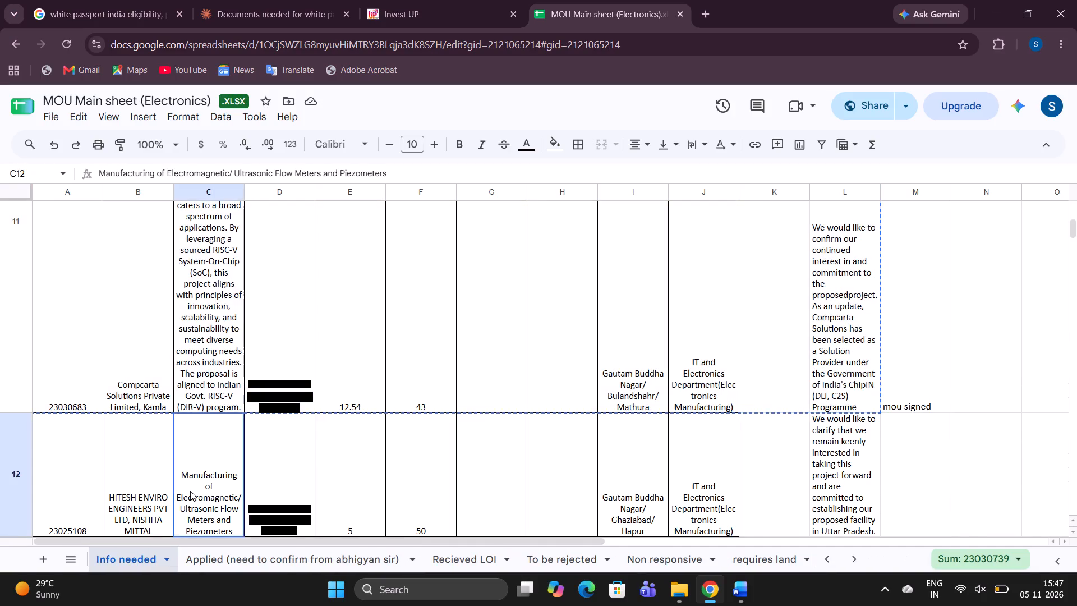
pyautogui.scroll(-1, 190, 491)
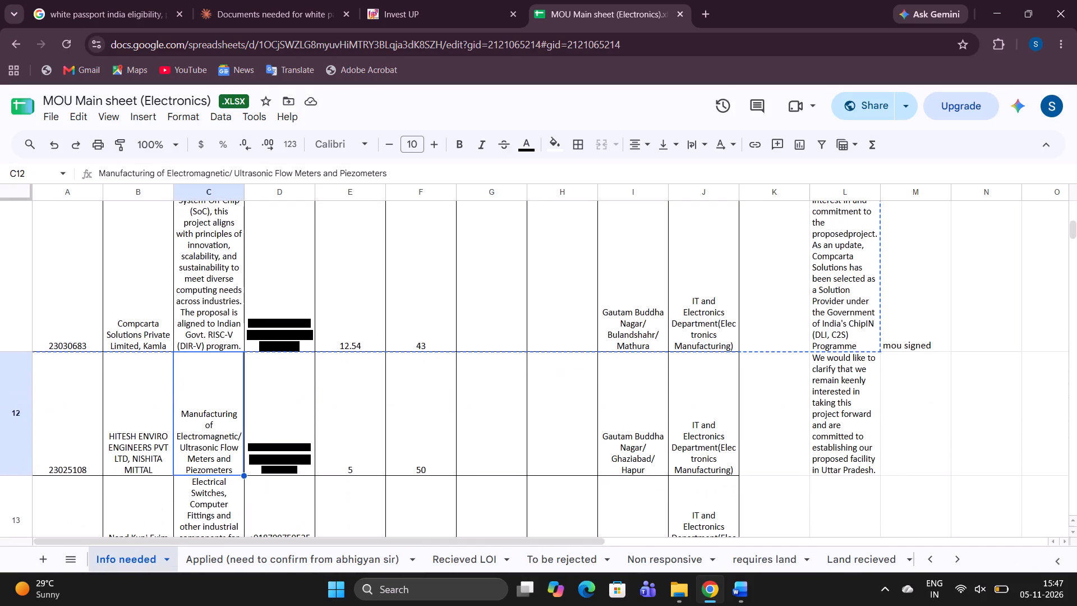
pyautogui.doubleClick(58, 446)
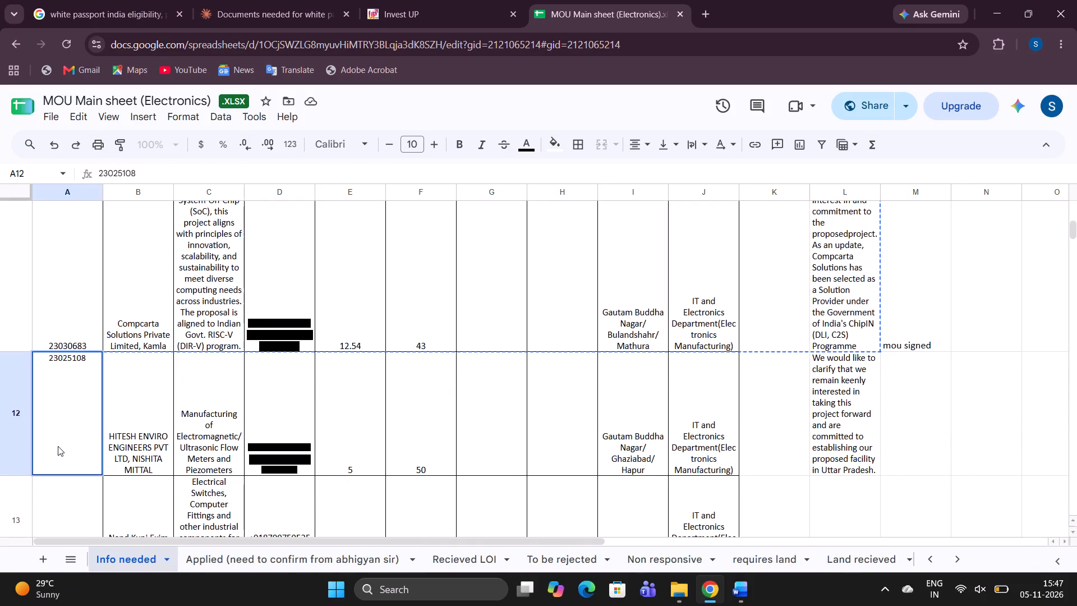
pyautogui.hotkey('ctrl', 'a')
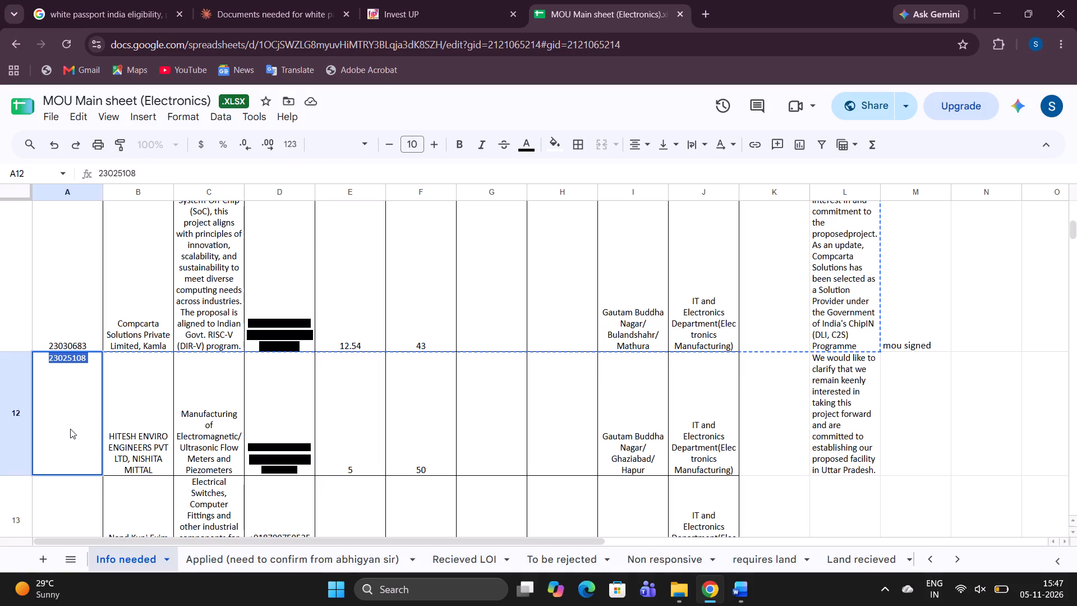
pyautogui.hotkey('ctrl', 'c')
pyautogui.keyDown('ctrl'); pyautogui.click(70, 429); pyautogui.keyUp('ctrl')
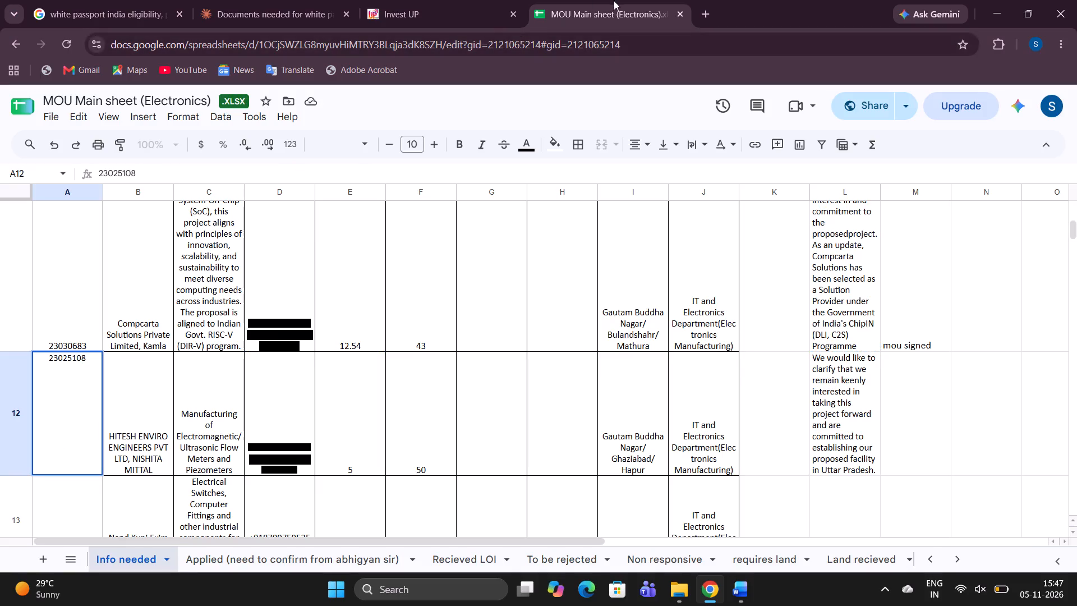
pyautogui.click(449, 17)
pyautogui.scroll(1, 850, 163)
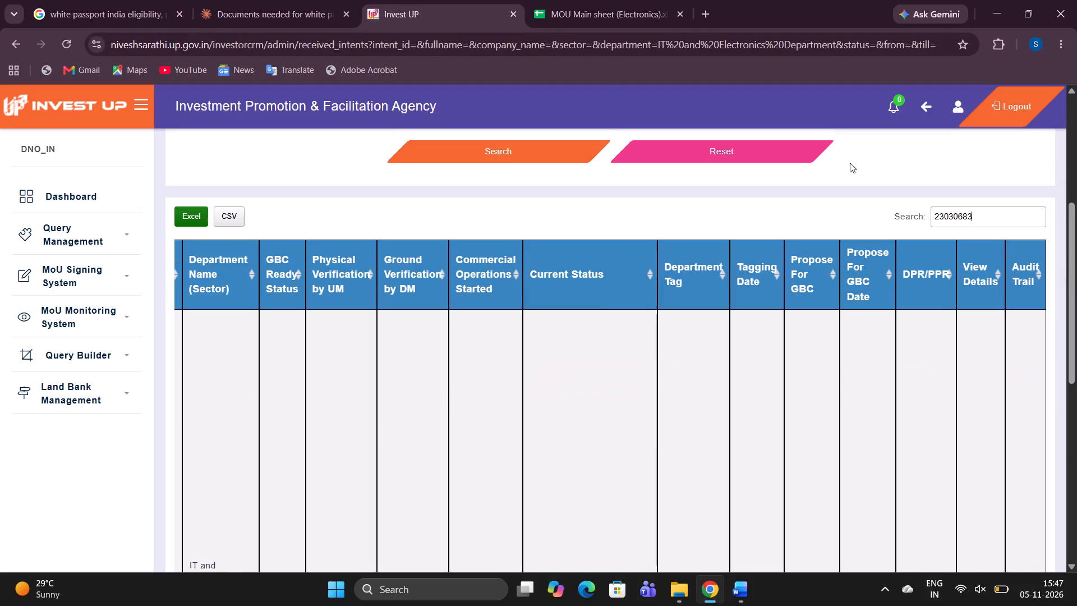
pyautogui.scroll(1, 850, 163)
pyautogui.moveTo(986, 218); pyautogui.dragTo(843, 221)
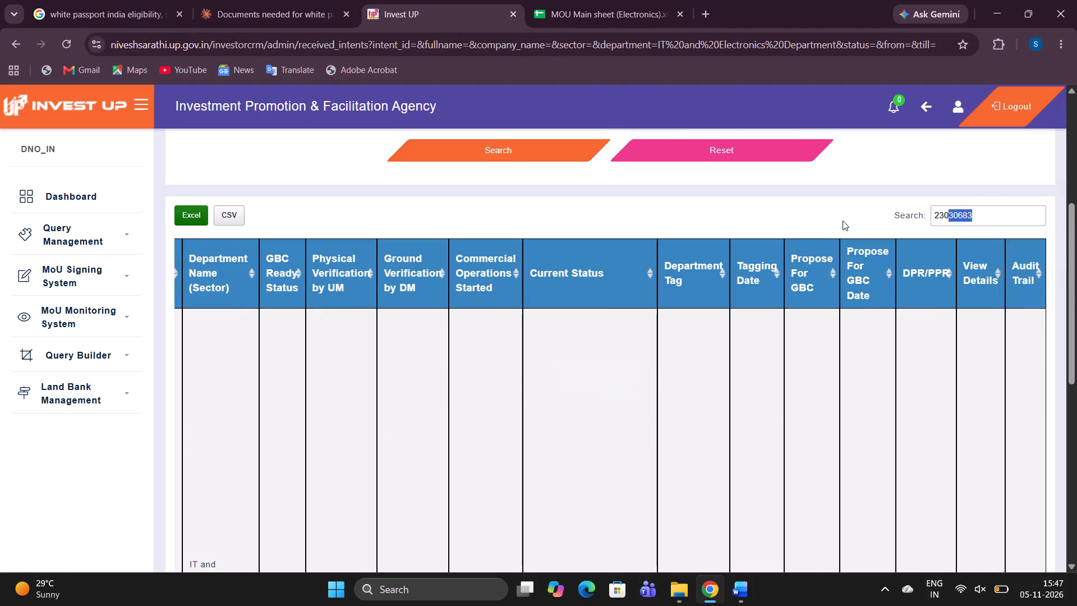
pyautogui.press('BackSpace')
pyautogui.hotkey('ctrl', 'v')
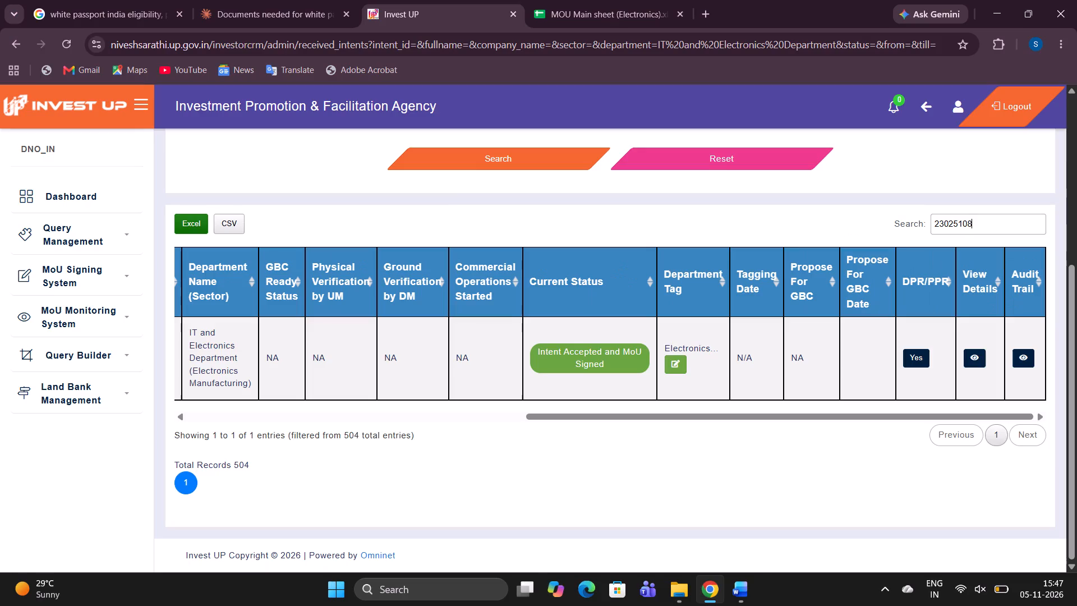
# Copy columns A to L of Hitesh Enviro Engineers' Info needed row 12 into row 47 of the mou signed sheet.
pyautogui.click(554, 17)
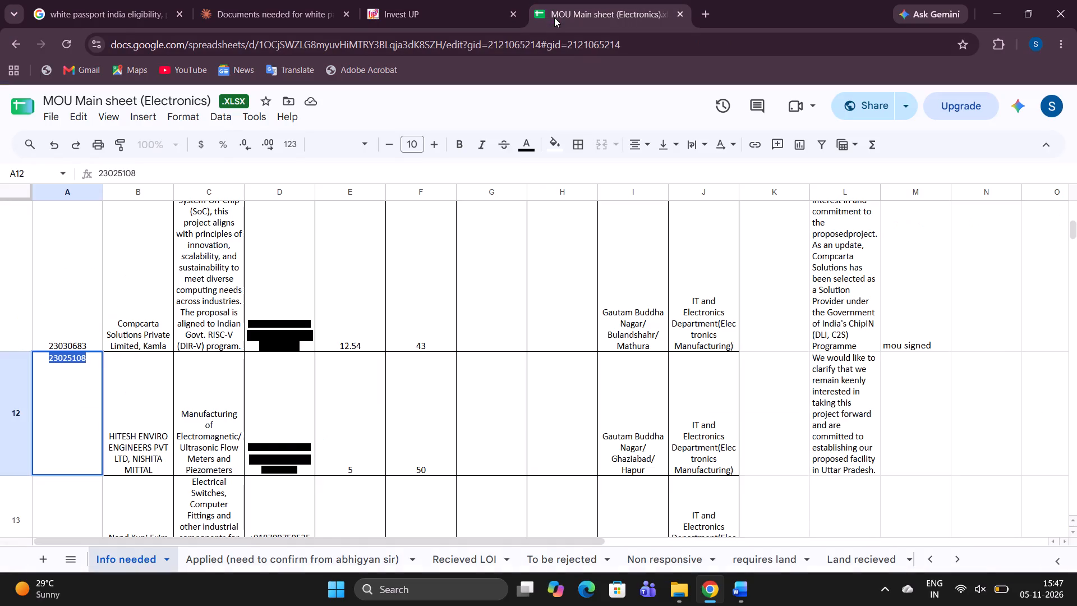
pyautogui.click(146, 405)
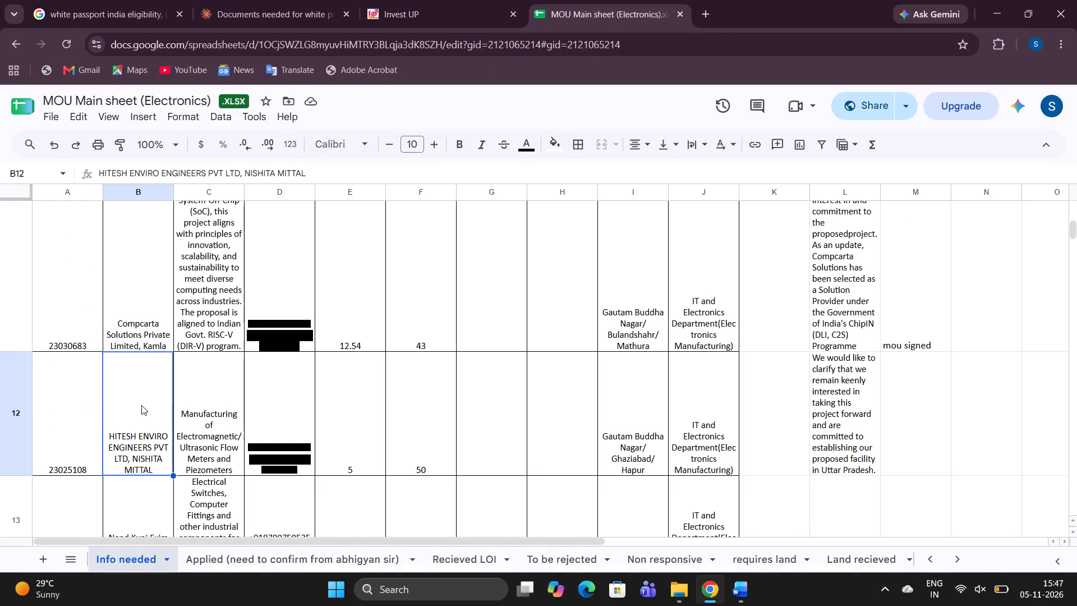
pyautogui.moveTo(70, 410); pyautogui.dragTo(675, 415)
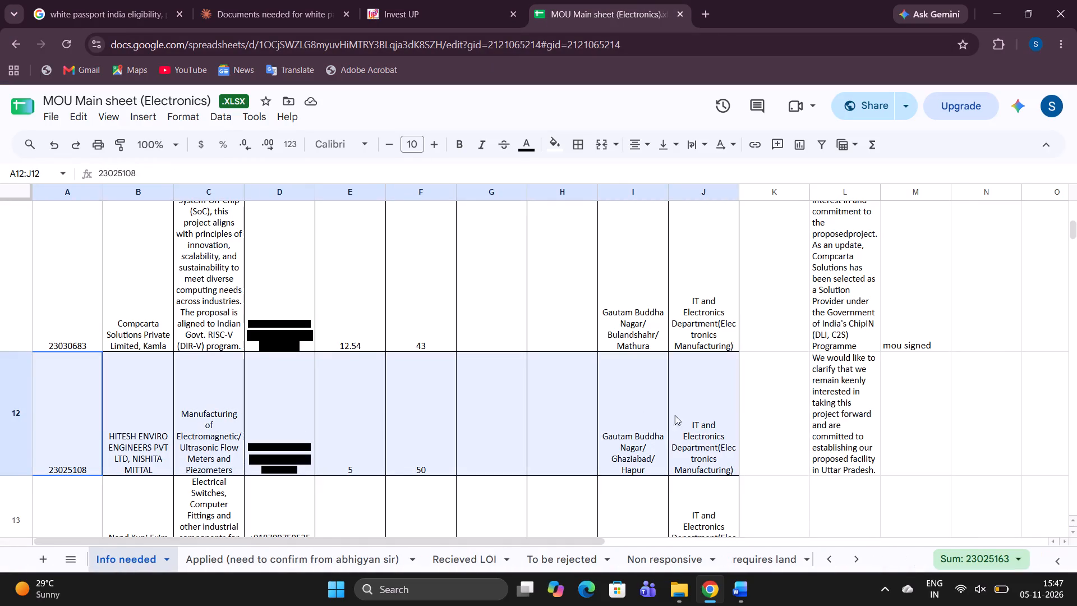
pyautogui.moveTo(675, 415); pyautogui.dragTo(840, 417)
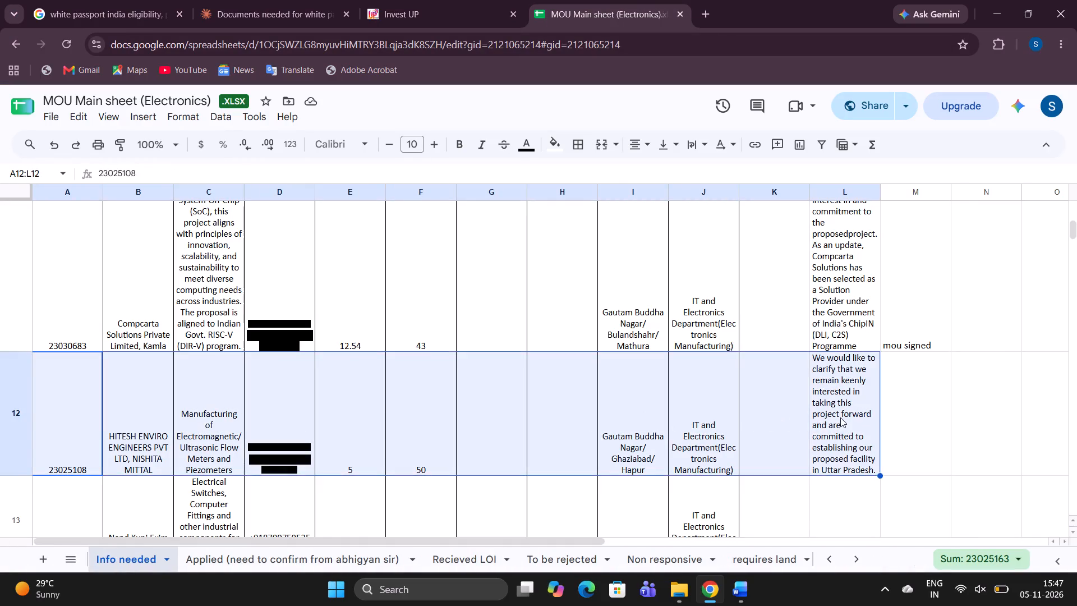
pyautogui.hotkey('ctrl', 'c')
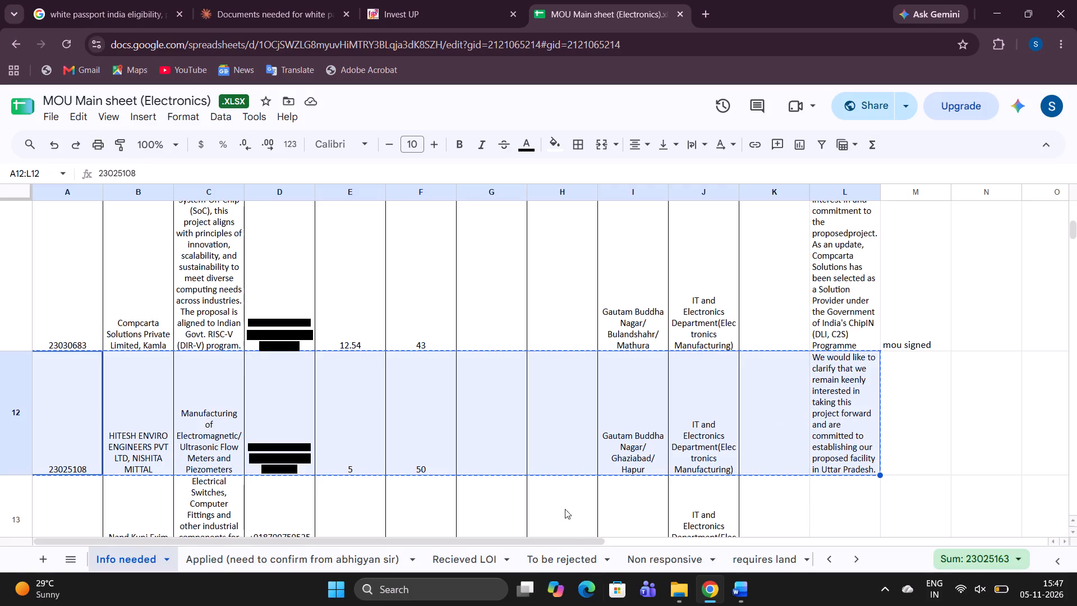
pyautogui.hscroll(-3, 579, 558)
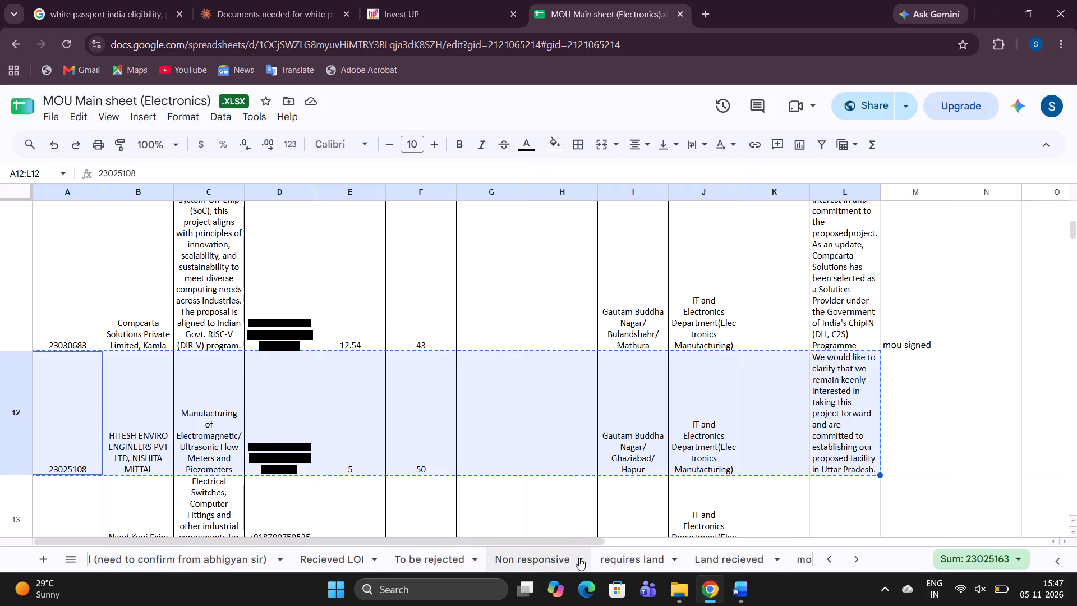
pyautogui.hscroll(-1, 579, 558)
pyautogui.click(676, 554)
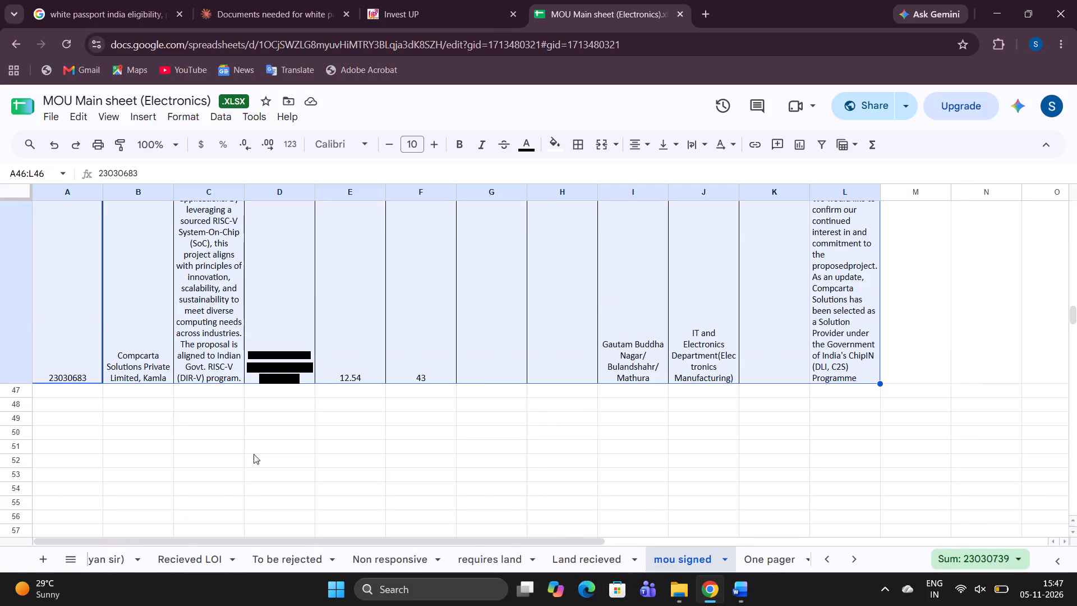
pyautogui.click(80, 391)
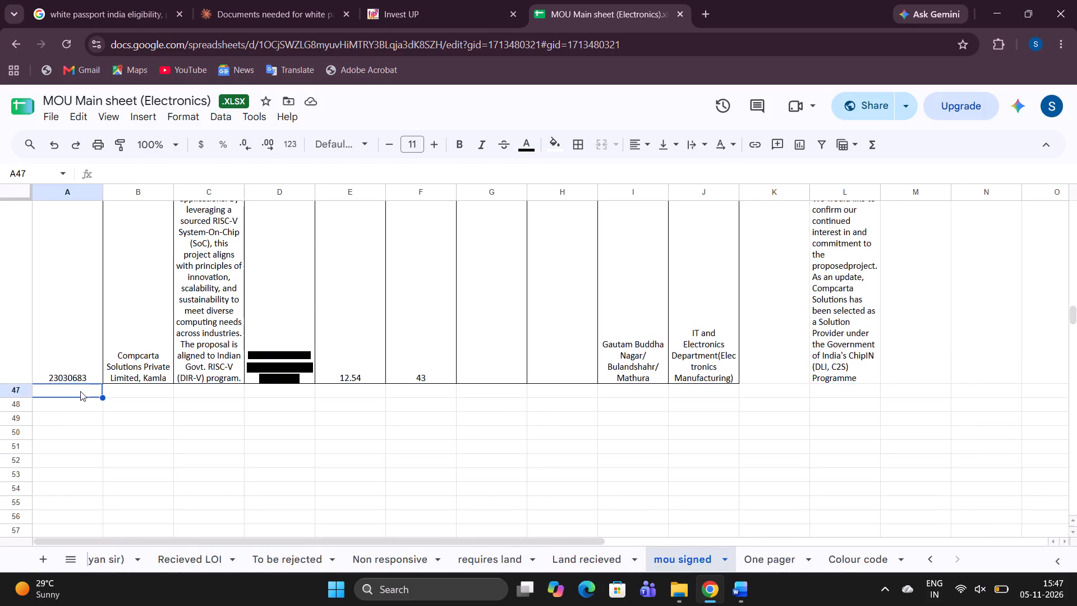
pyautogui.hotkey('ctrl', 'v')
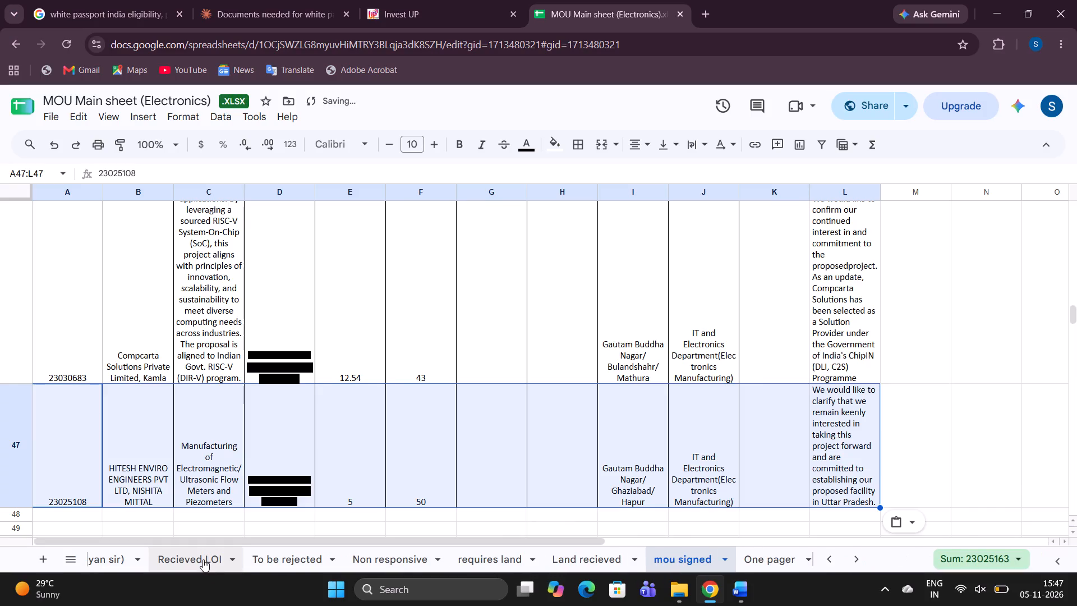
# Enter "mou signed" in column M of Hitesh Enviro Engineers' row 12 in the Info needed sheet.
pyautogui.hscroll(5, 202, 559)
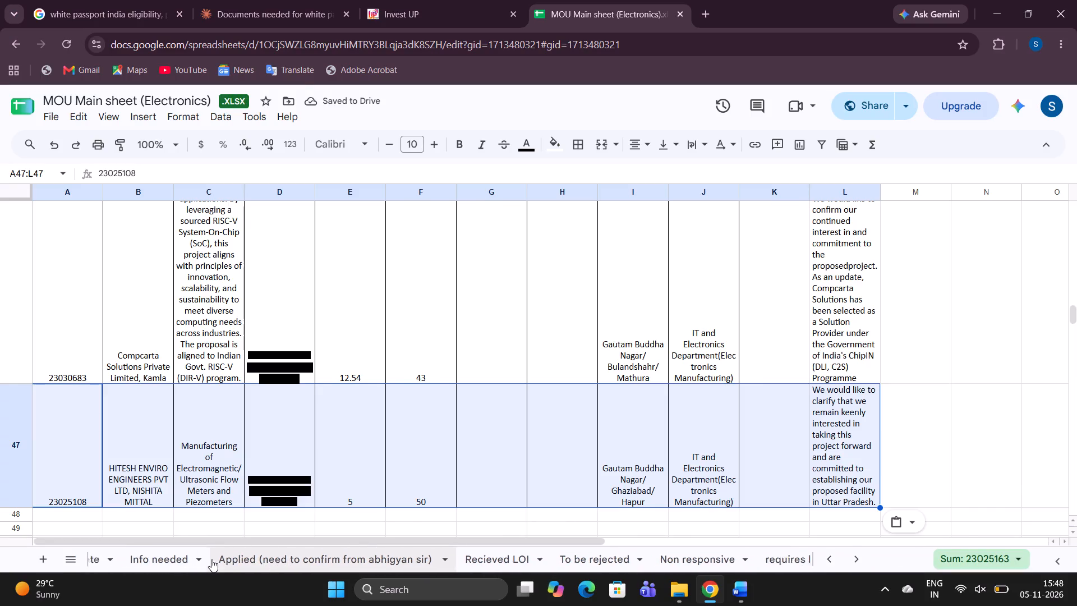
pyautogui.hscroll(1, 211, 559)
pyautogui.click(196, 561)
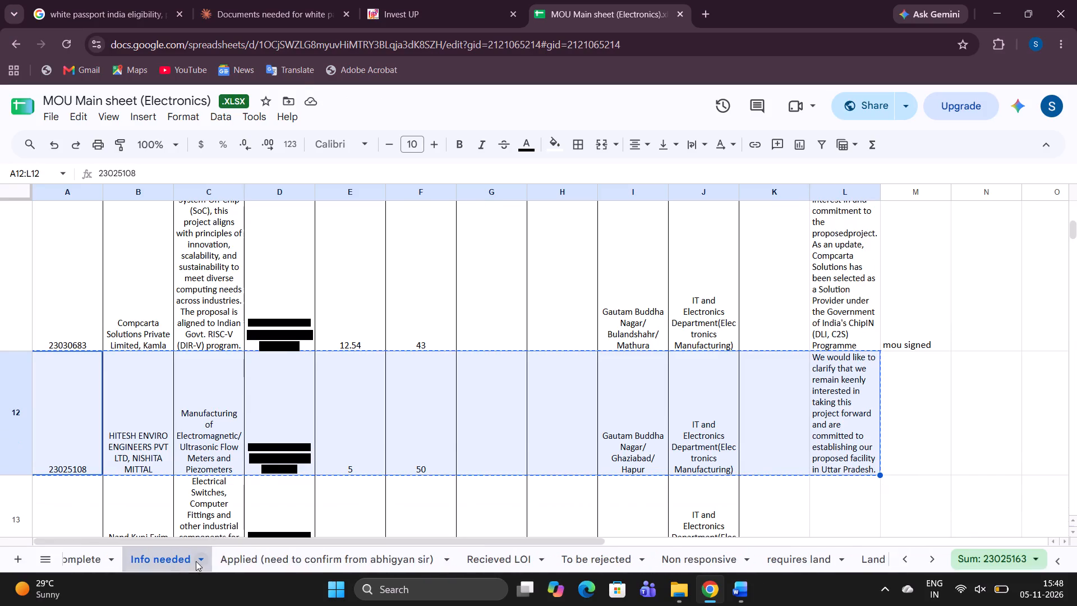
pyautogui.click(926, 430)
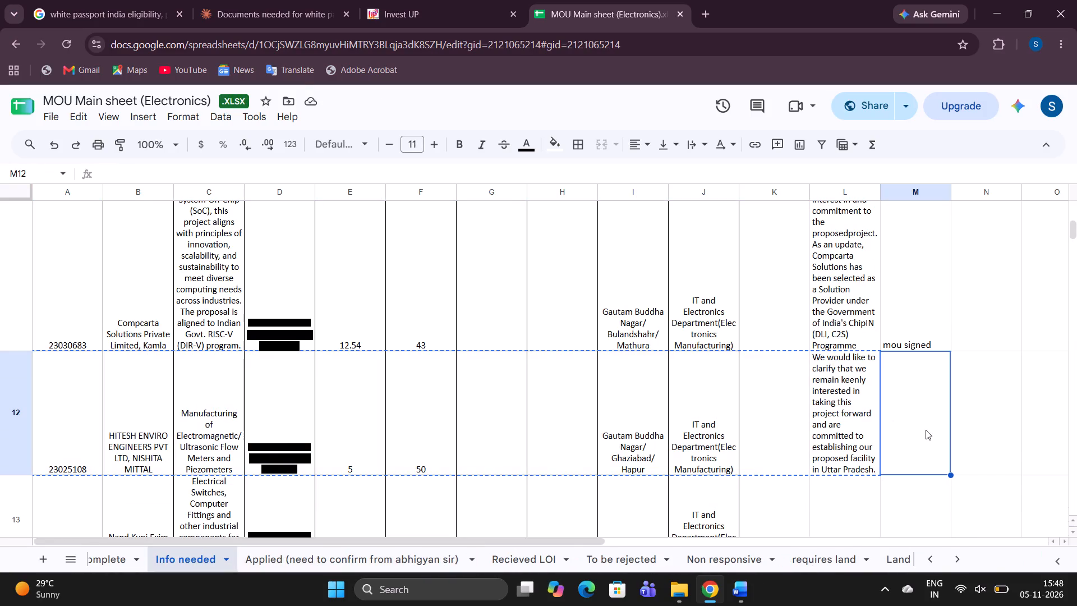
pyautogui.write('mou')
pyautogui.click(926, 430)
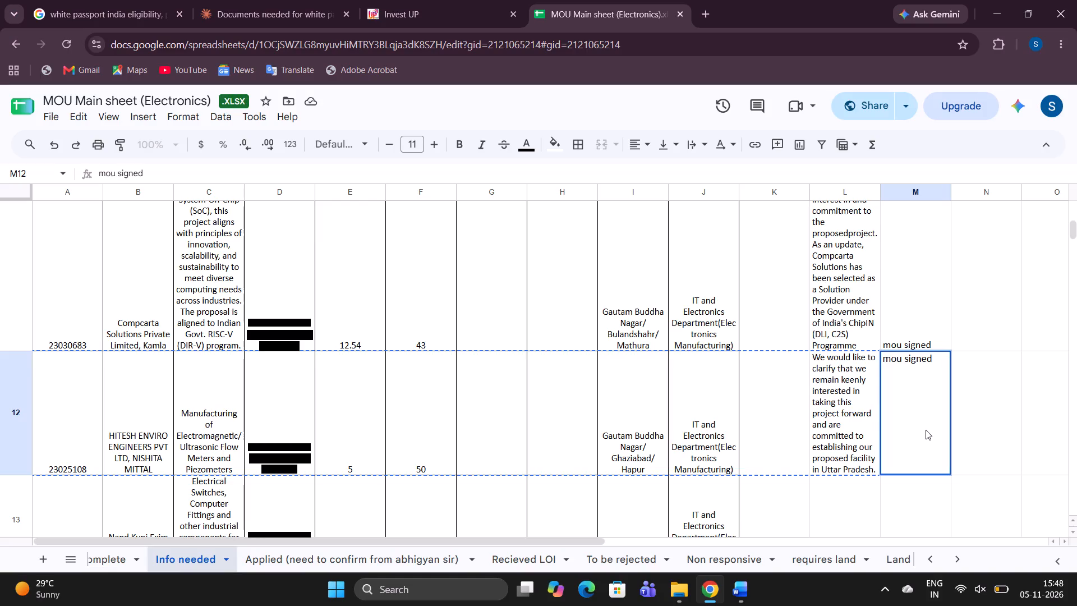
pyautogui.press('Return')
# Clear the contents of columns A to M in Nand Kunj Exim's row 13 of the Info needed sheet.
pyautogui.scroll(-1, 376, 499)
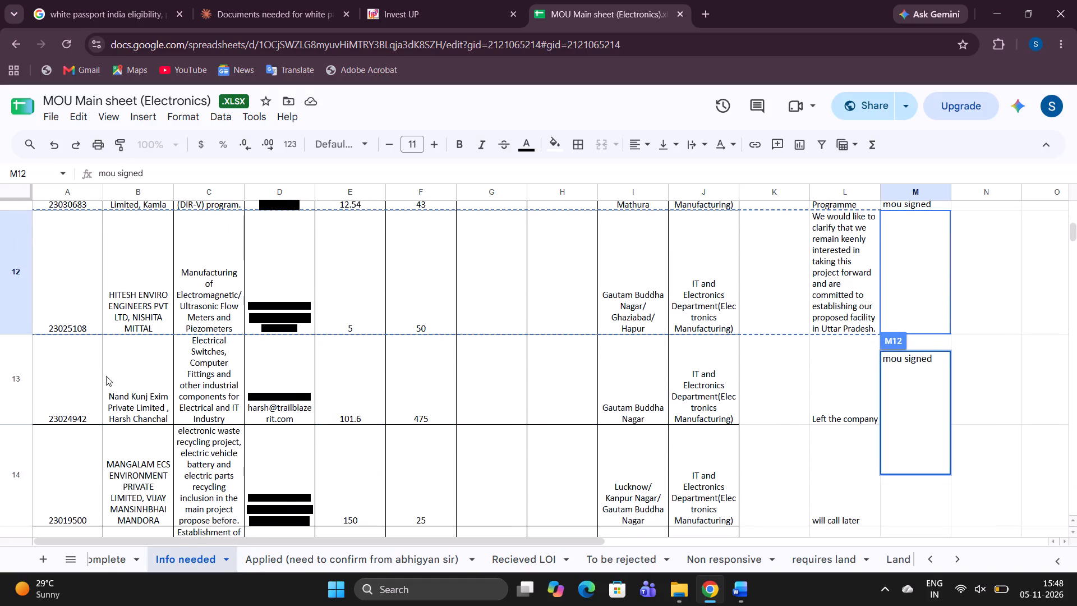
pyautogui.click(48, 368)
pyautogui.moveTo(73, 366); pyautogui.dragTo(885, 375)
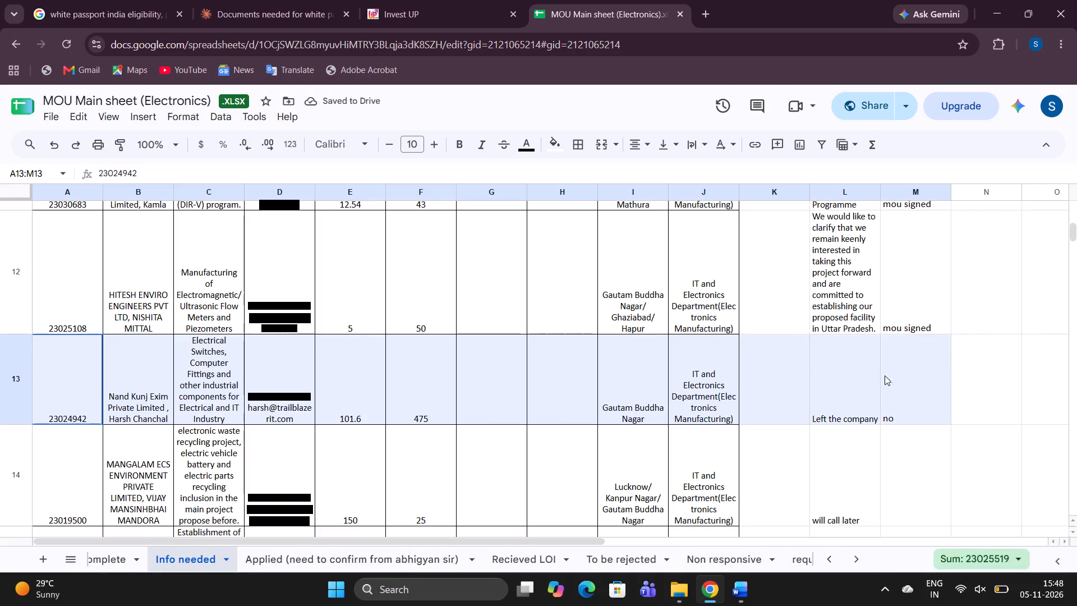
pyautogui.moveTo(885, 375); pyautogui.dragTo(906, 375)
pyautogui.press('BackSpace')
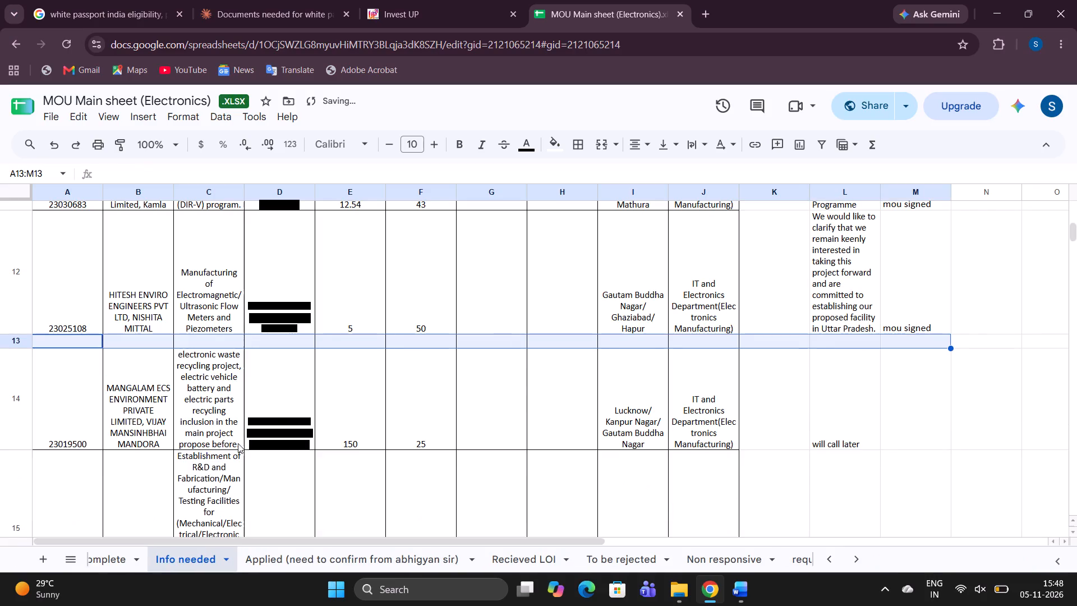
# Search Invest UP's received intents for Mangalam ECS Environment's intent ID 23019500 from row 14 and check its MoU status.
pyautogui.doubleClick(84, 402)
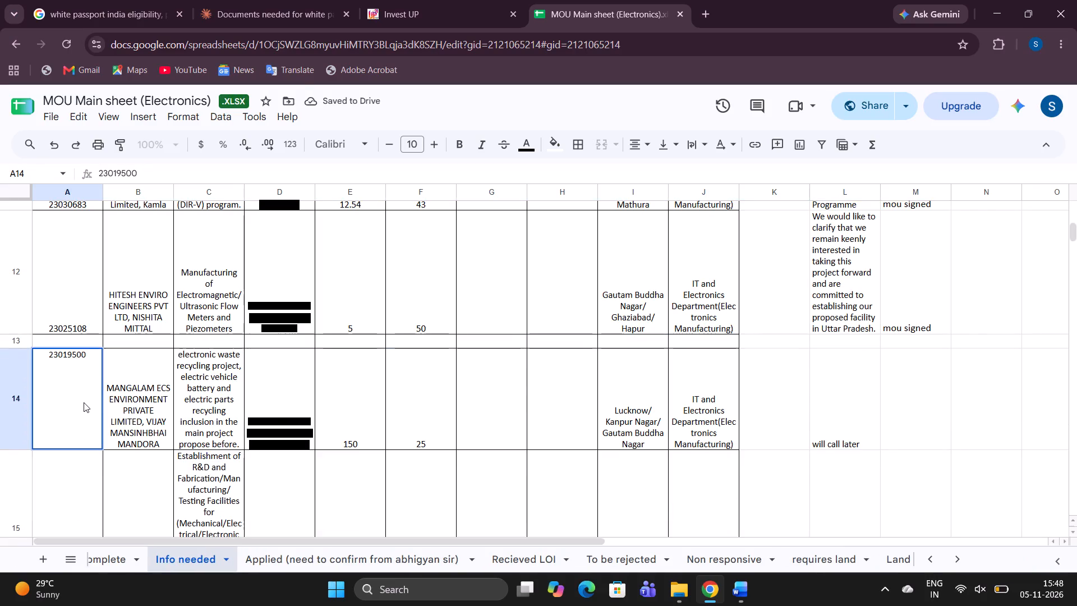
pyautogui.hotkey('ctrl', 'a')
pyautogui.hotkey('ctrl', 'c')
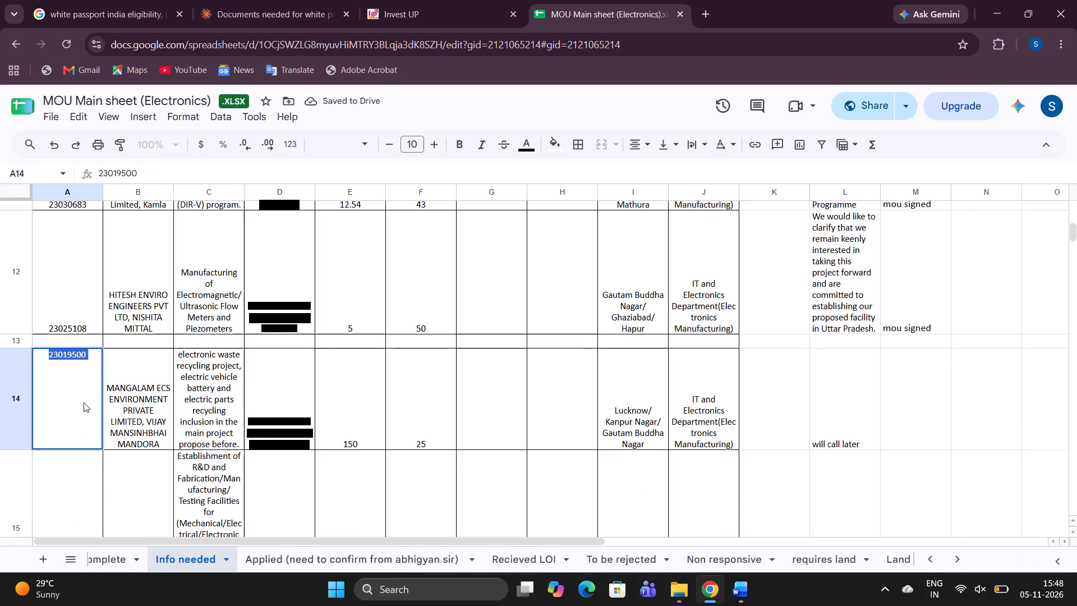
pyautogui.hscroll(-2, 888, 557)
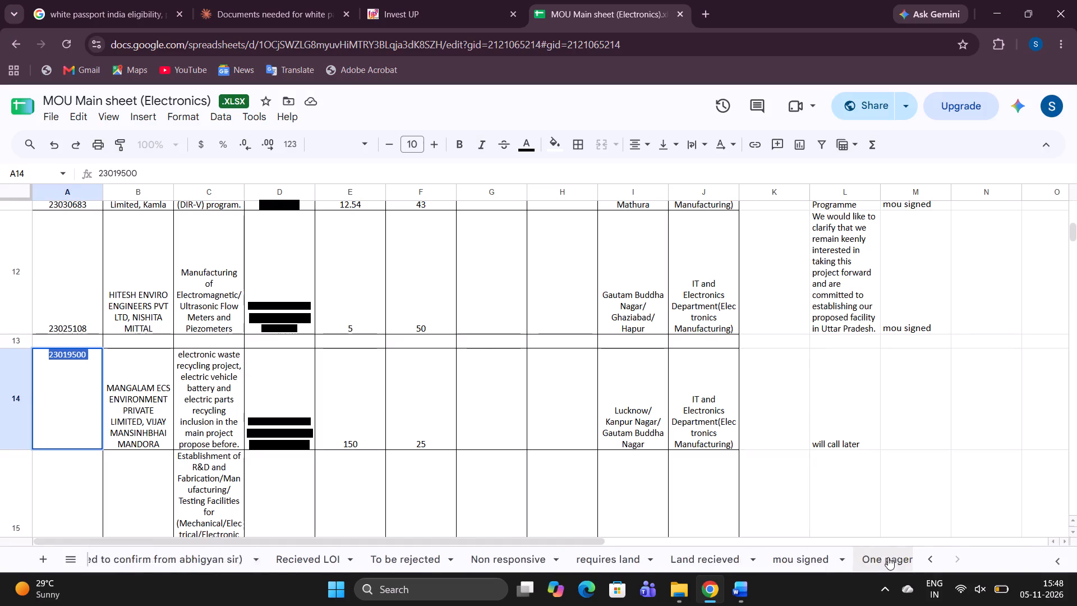
pyautogui.hscroll(-2, 888, 557)
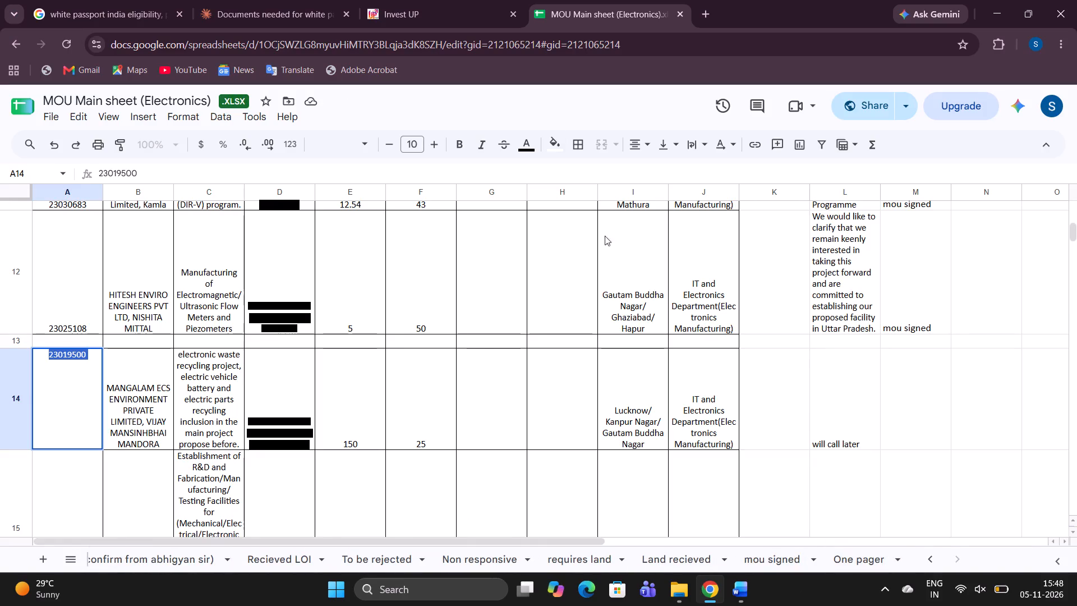
pyautogui.moveTo(452, 7); pyautogui.dragTo(1066, 301)
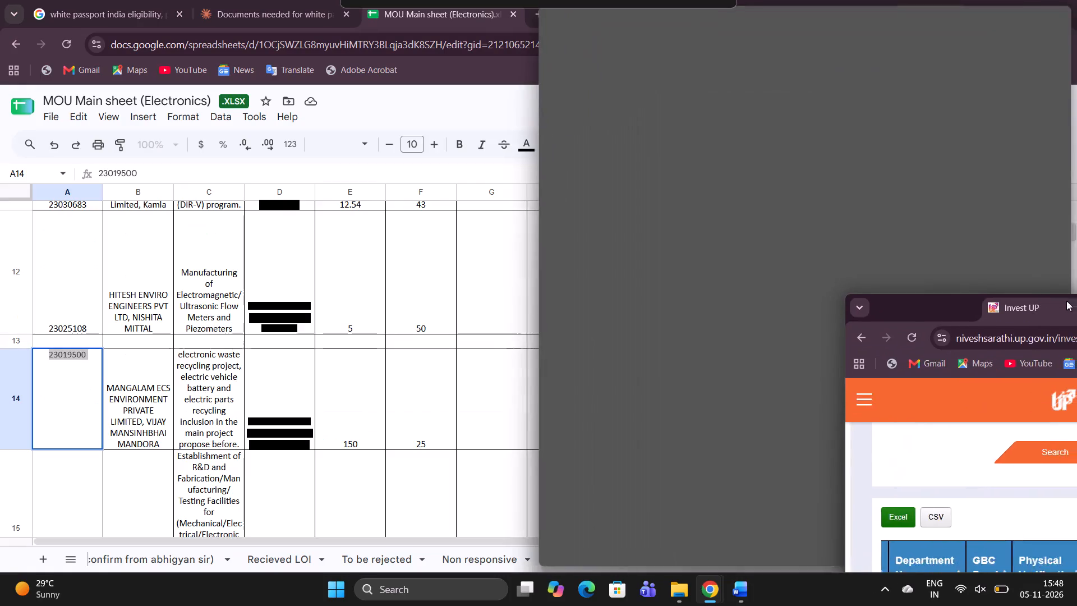
pyautogui.moveTo(1066, 301); pyautogui.dragTo(444, 0)
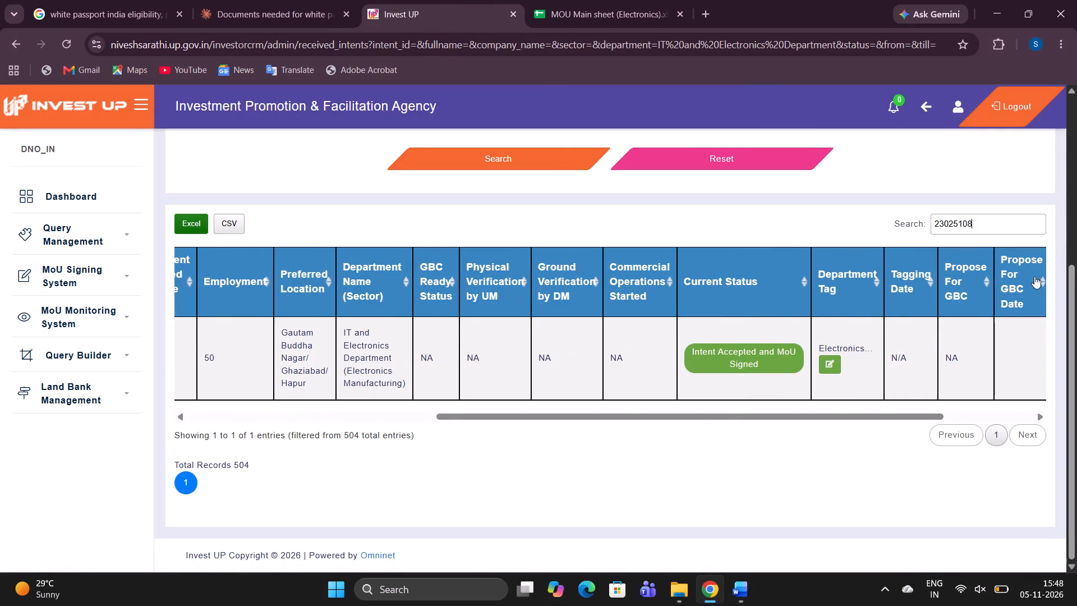
pyautogui.moveTo(981, 224); pyautogui.dragTo(855, 227)
pyautogui.press('BackSpace')
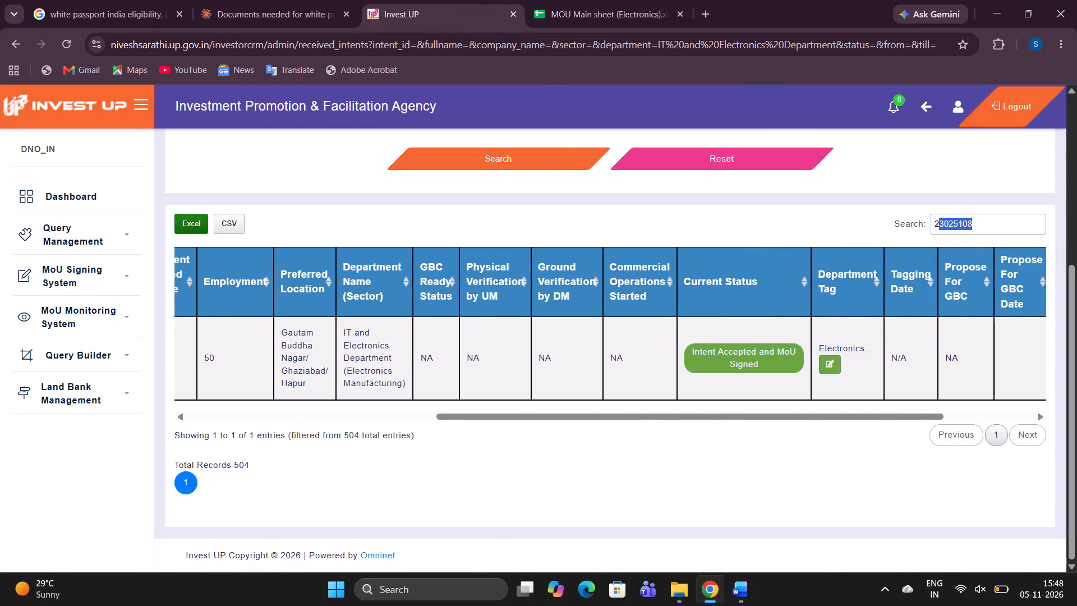
pyautogui.hotkey('ctrl', 'v')
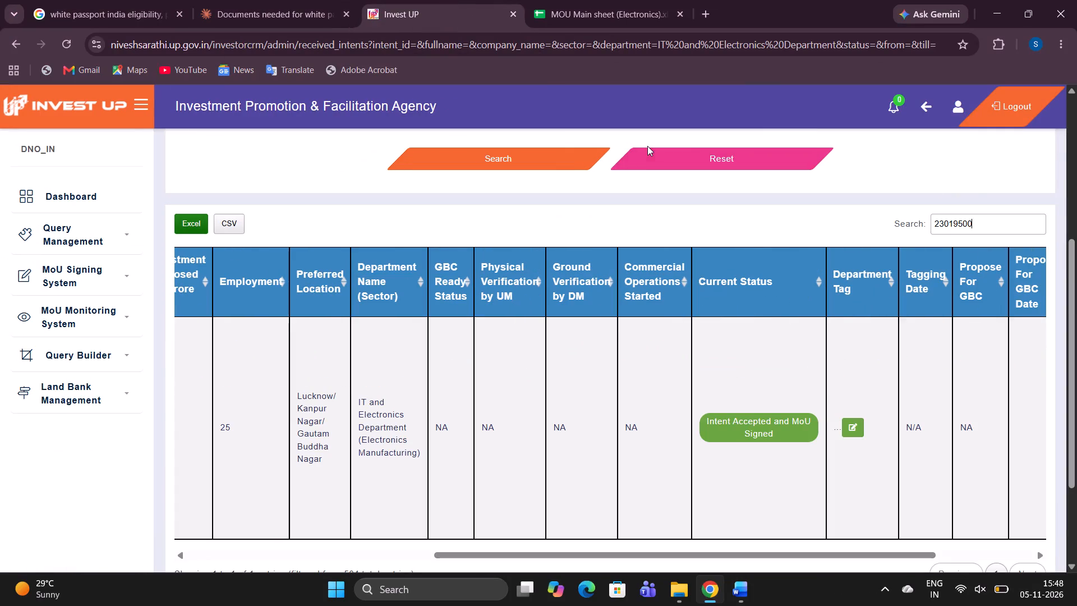
# Enter "mou signed" in M14 for Mangalam ECS Environment on Info needed and copy its columns A to L into row 48 of mou signed.
pyautogui.click(641, 3)
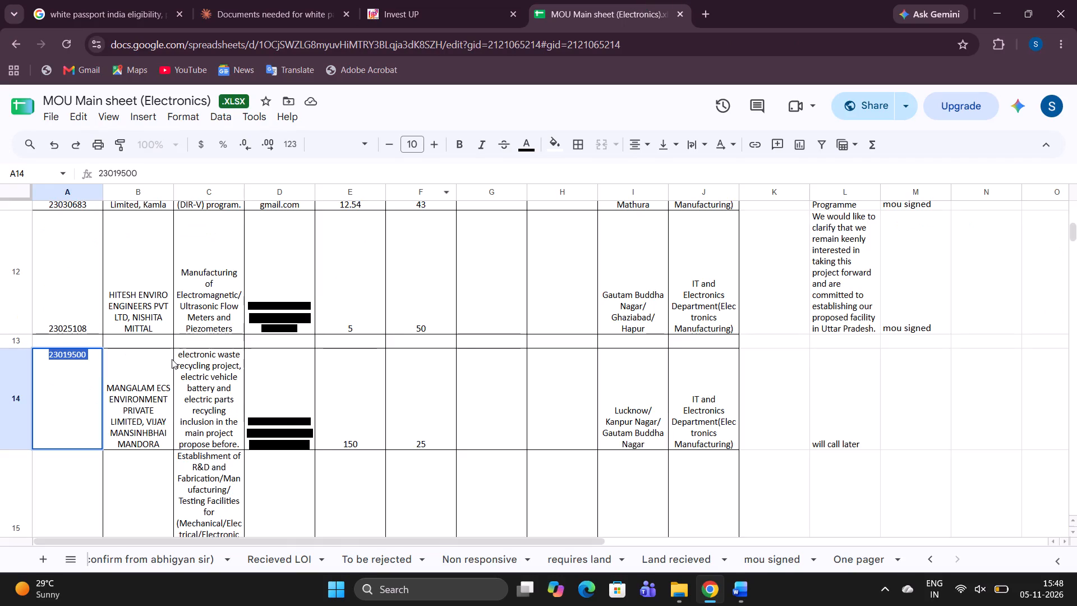
pyautogui.click(136, 383)
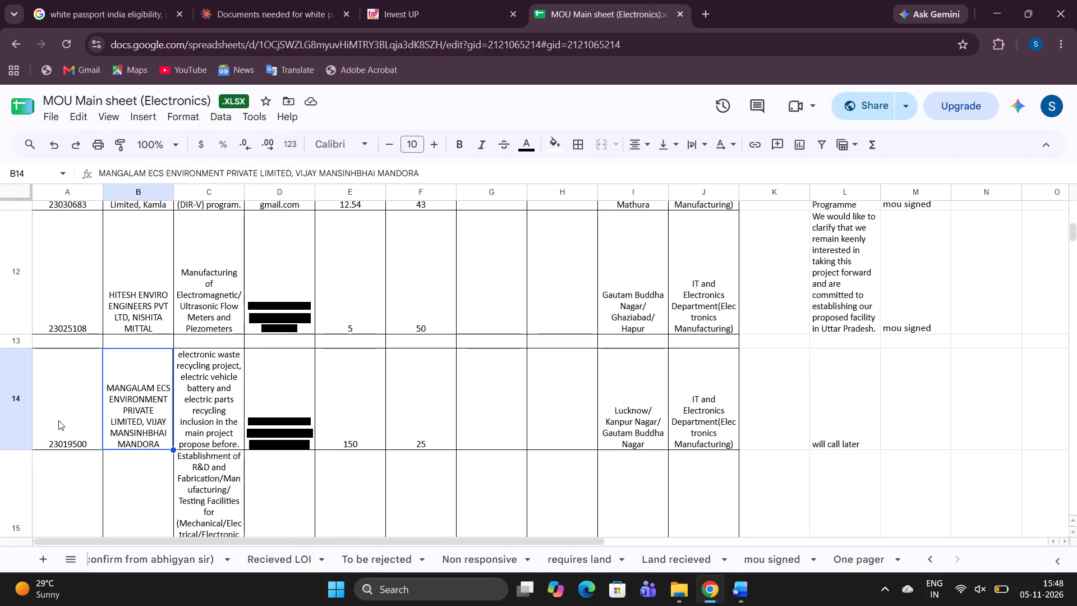
pyautogui.moveTo(58, 420); pyautogui.dragTo(833, 410)
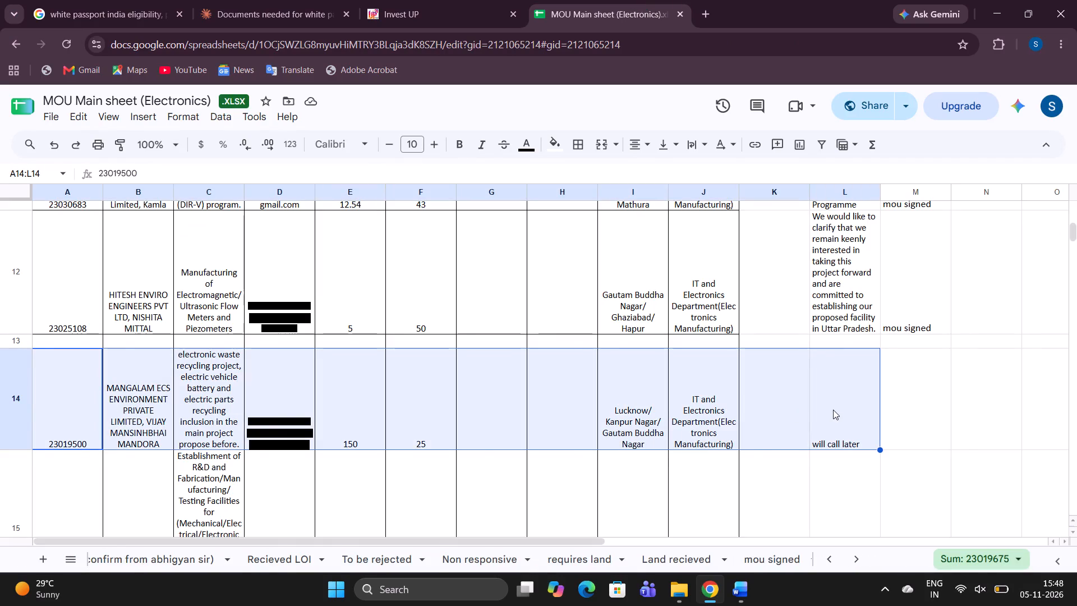
pyautogui.hotkey('ctrl', 'c')
pyautogui.click(923, 404)
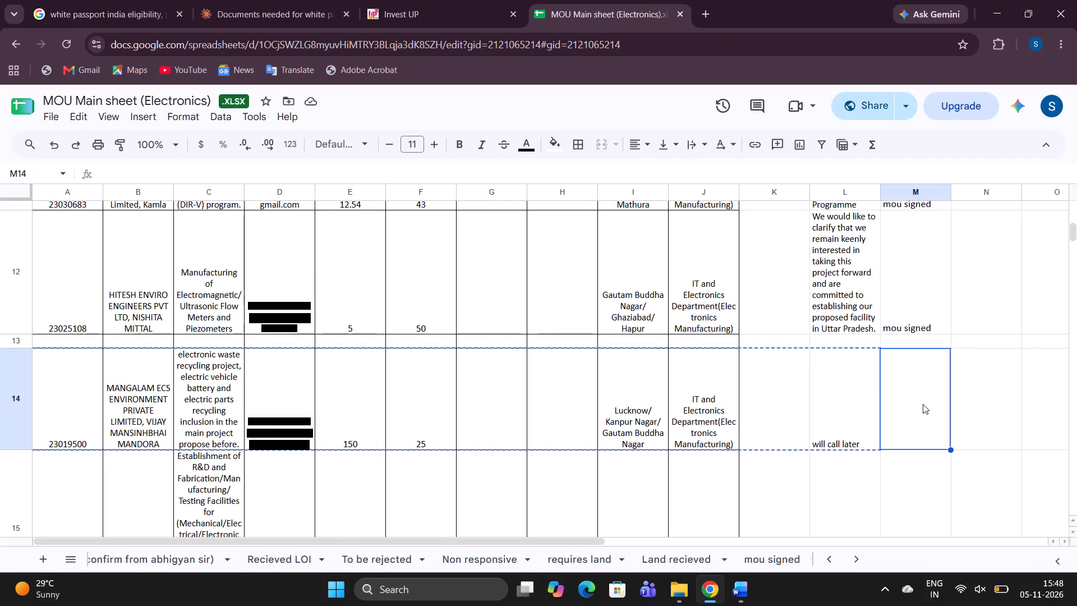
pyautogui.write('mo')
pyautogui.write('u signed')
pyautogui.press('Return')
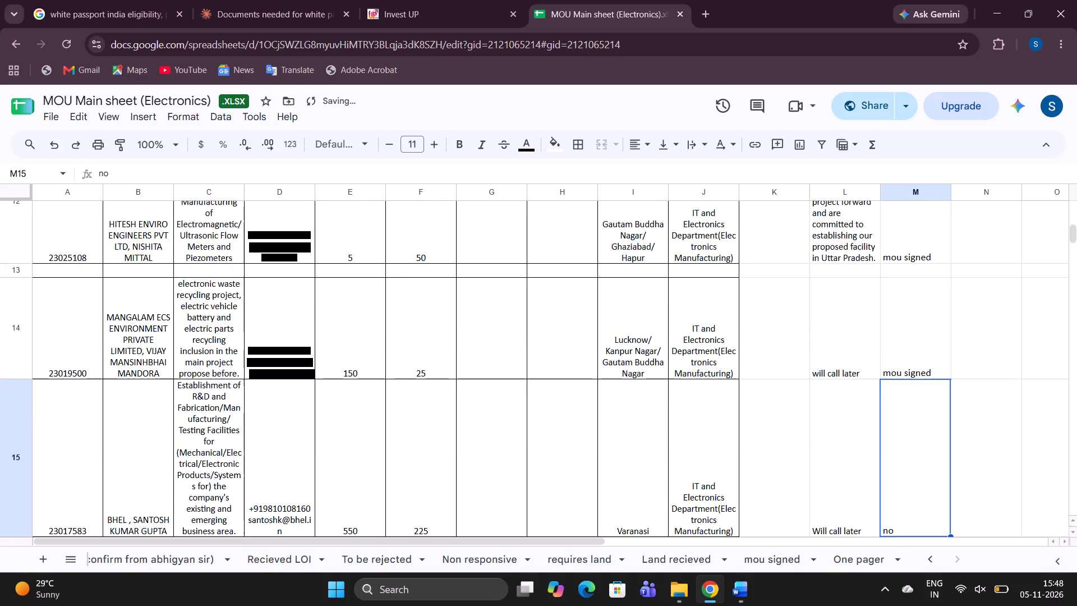
pyautogui.click(791, 554)
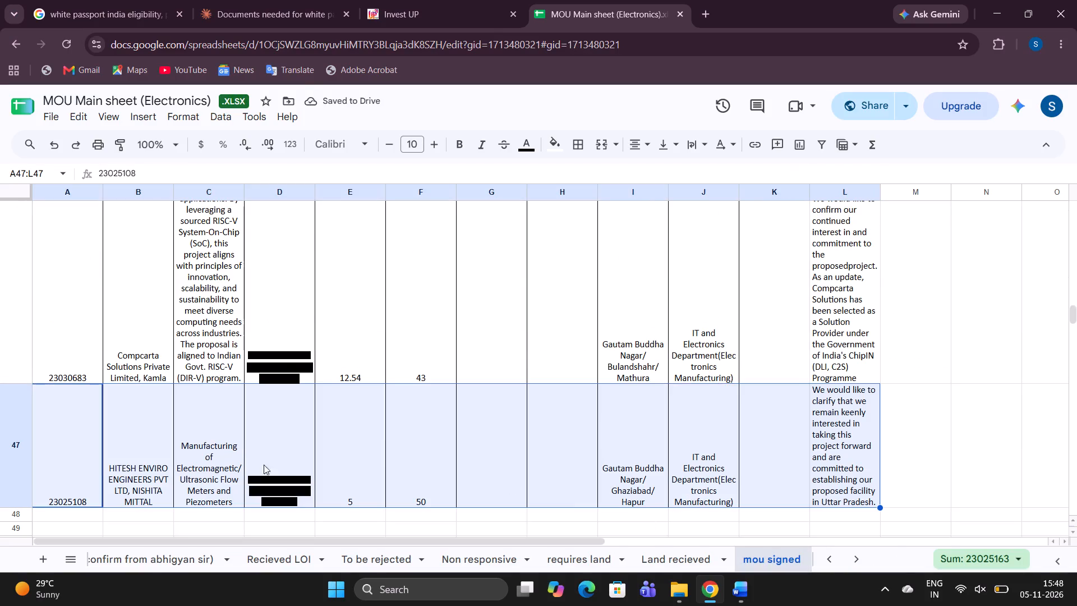
pyautogui.click(61, 519)
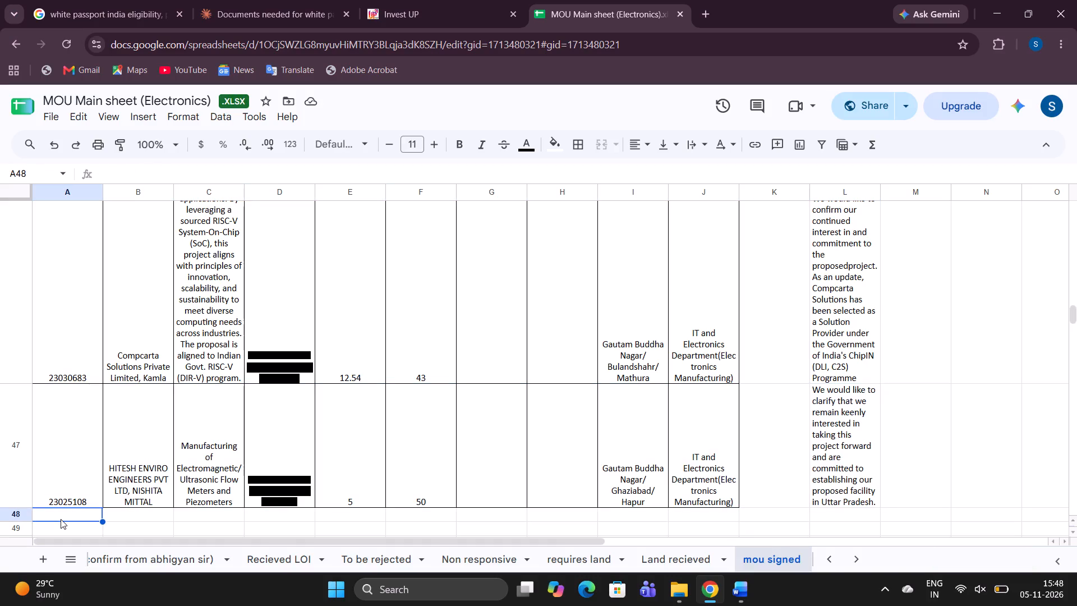
pyautogui.hotkey('ctrl', 'v')
pyautogui.scroll(-3, 61, 519)
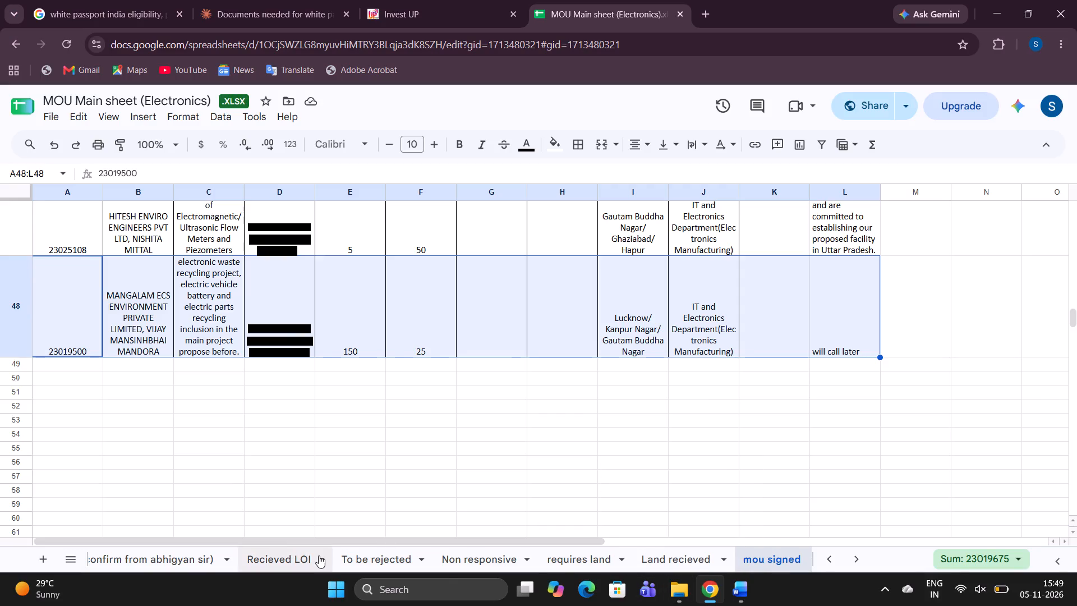
# Clear the contents of columns A to M in BHEL's row 15 of the Info needed sheet.
pyautogui.hscroll(6, 319, 555)
pyautogui.click(262, 562)
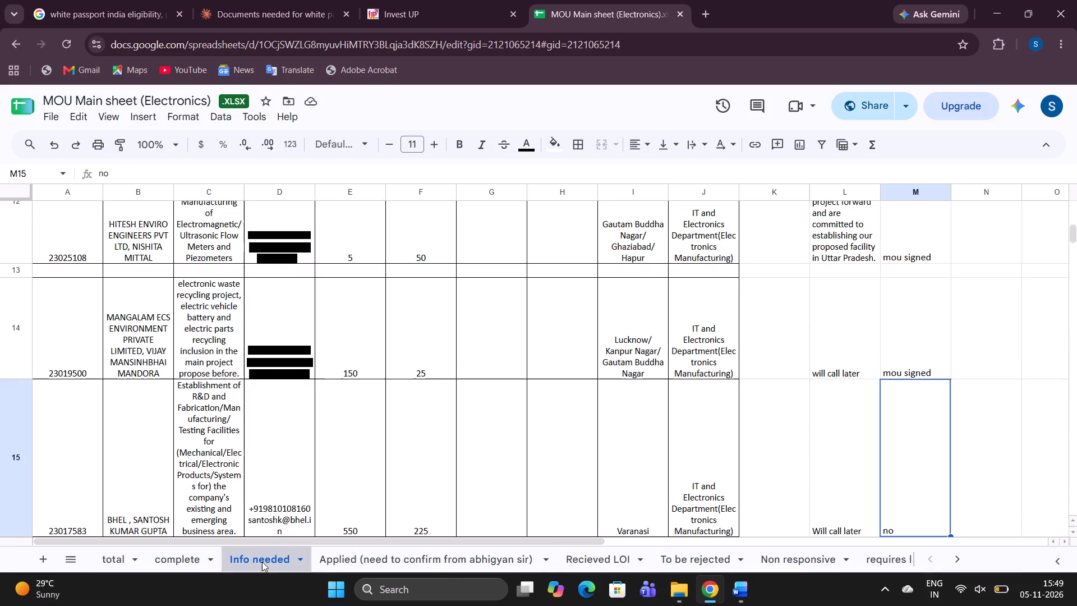
pyautogui.scroll(-1, 261, 444)
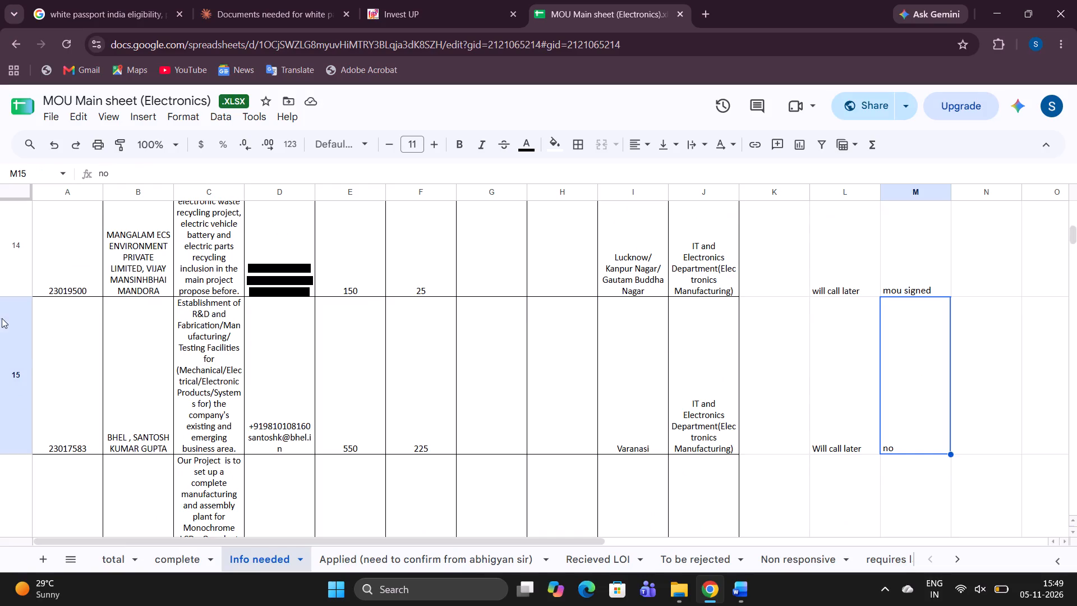
pyautogui.moveTo(59, 356); pyautogui.dragTo(881, 337)
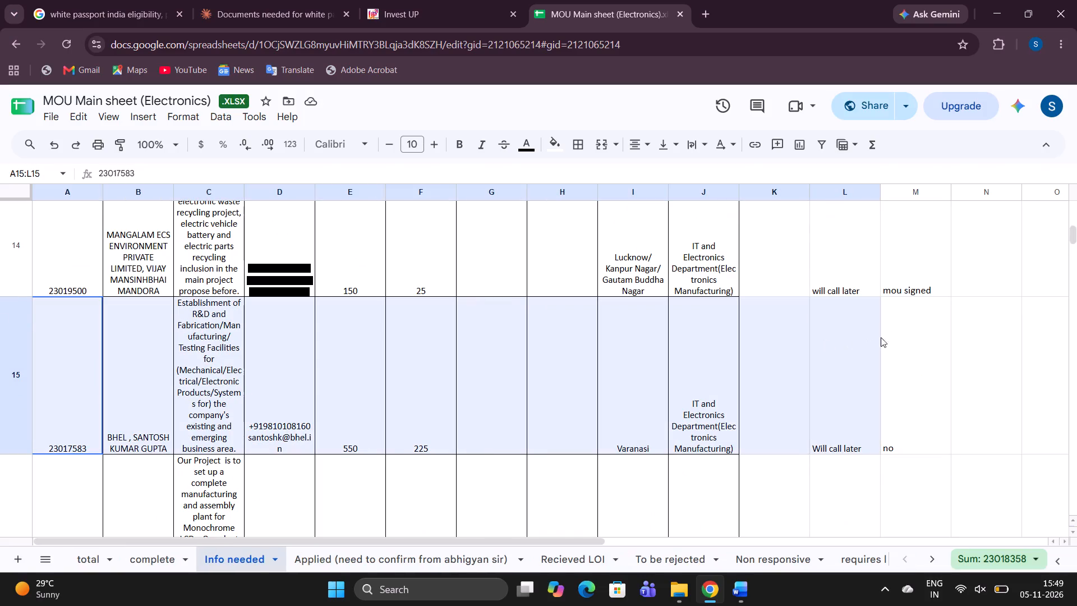
pyautogui.moveTo(881, 337); pyautogui.dragTo(917, 337)
pyautogui.press('BackSpace')
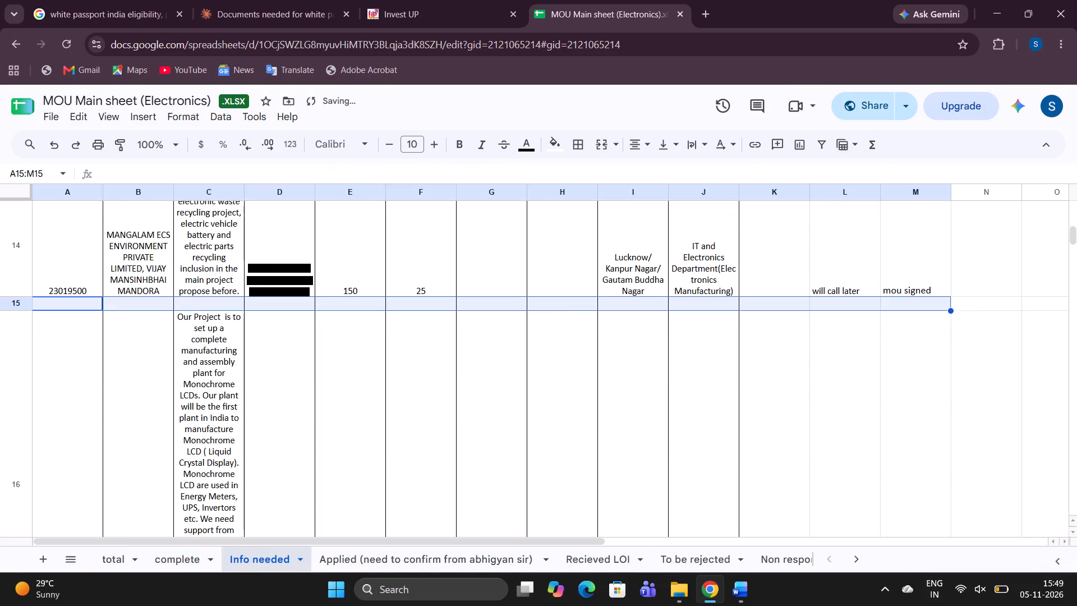
# Search Invest UP's received intents for Siddharth Displays & Devices' intent ID 23015080 from row 16 and check its MoU status.
pyautogui.scroll(-2, 322, 486)
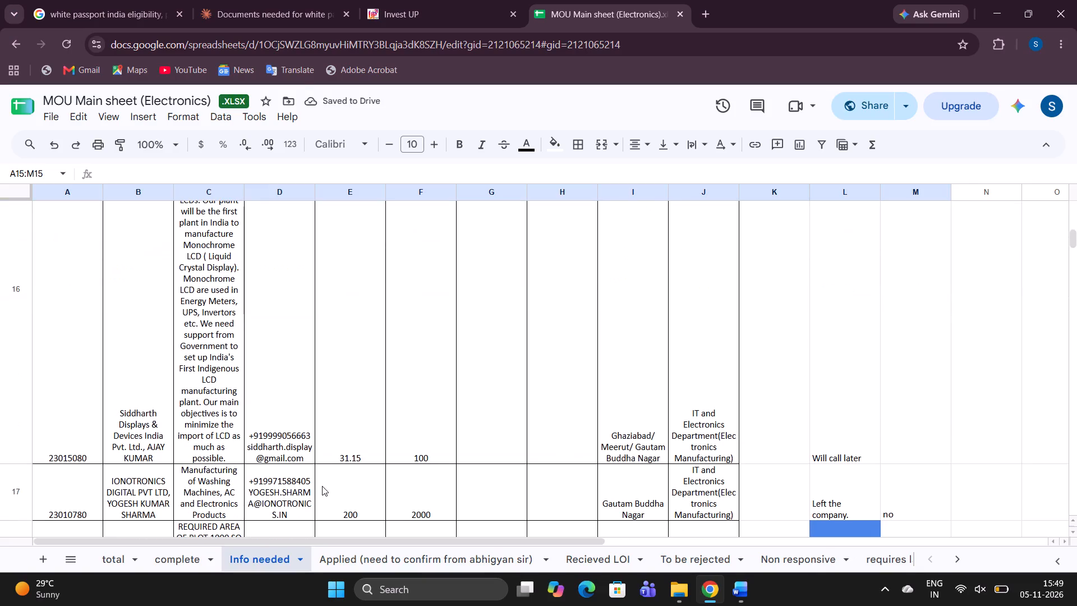
pyautogui.doubleClick(79, 434)
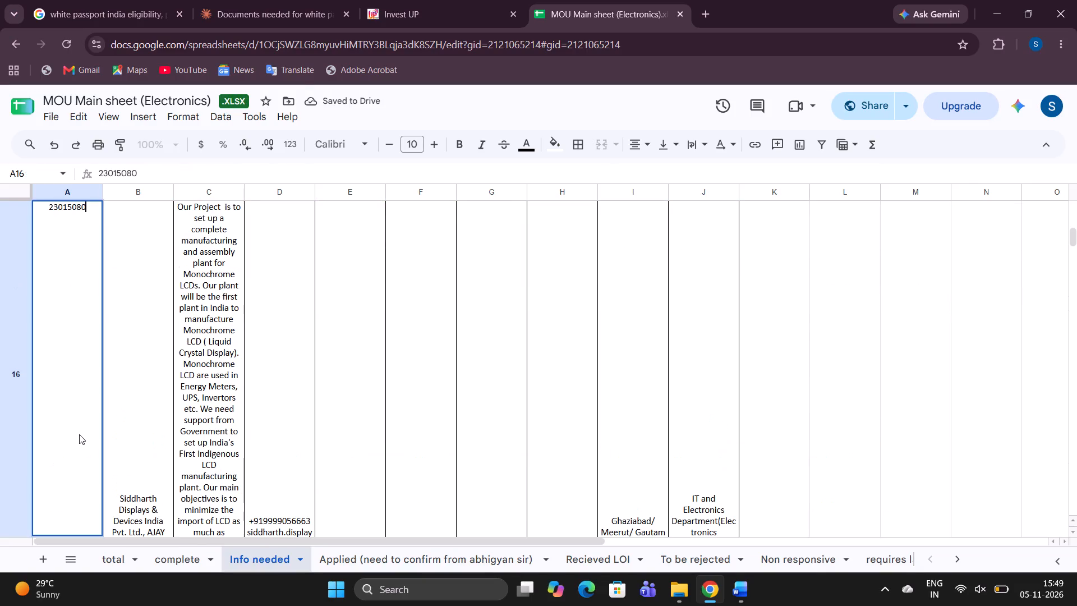
pyautogui.hotkey('ctrl', 'a')
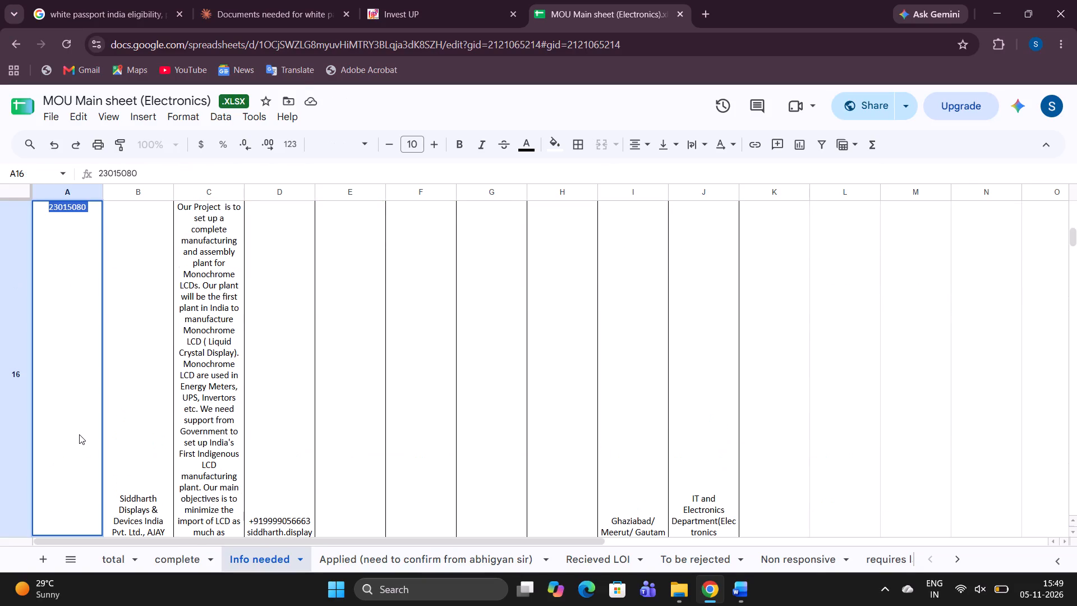
pyautogui.hotkey('ctrl', 'c')
pyautogui.click(461, 10)
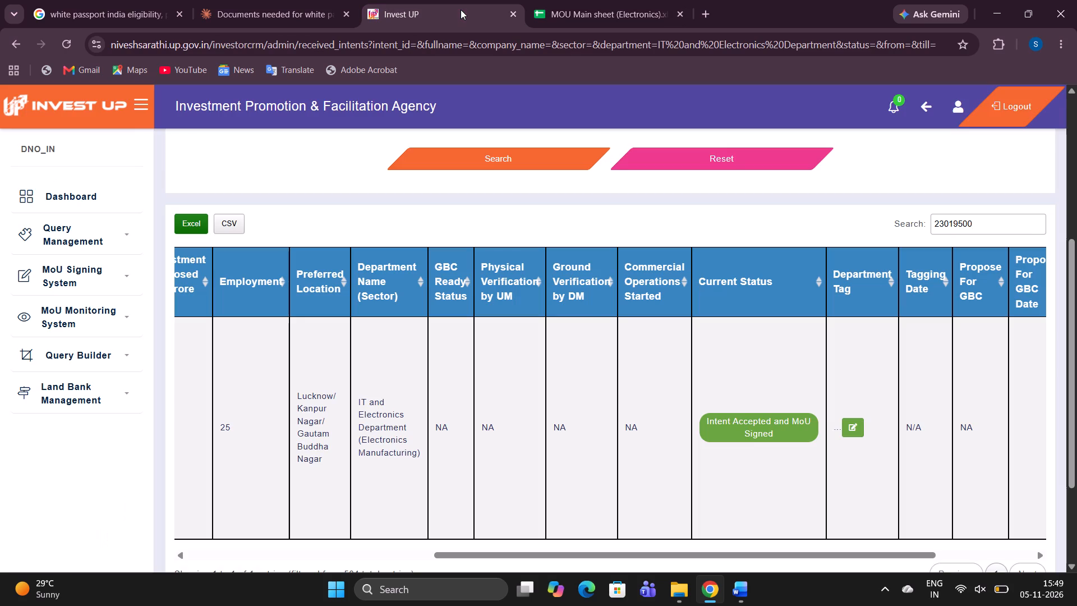
pyautogui.moveTo(1000, 224); pyautogui.dragTo(836, 250)
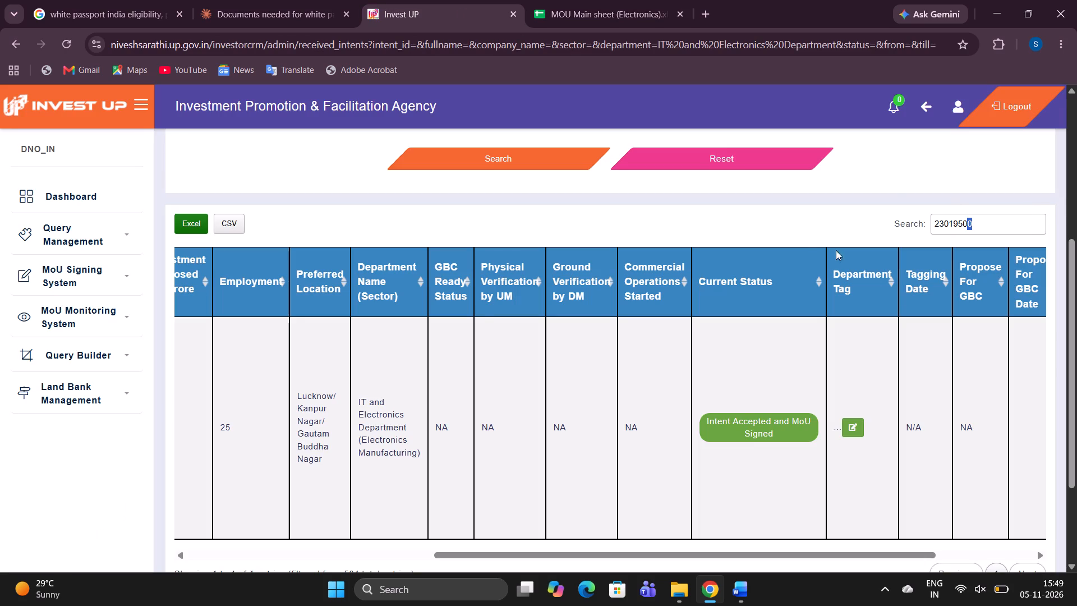
pyautogui.moveTo(836, 250); pyautogui.dragTo(821, 247)
pyautogui.press('BackSpace')
pyautogui.hotkey('ctrl', 'v')
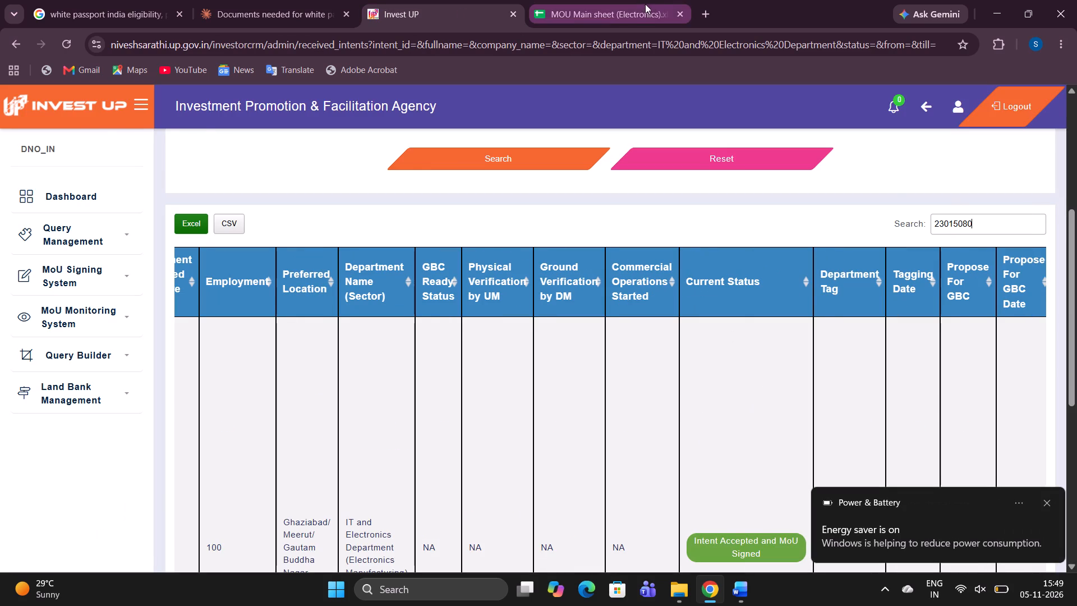
# Copy columns A to L of Siddharth Displays & Devices' Info needed row 16 into row 49 of the mou signed sheet.
pyautogui.click(630, 9)
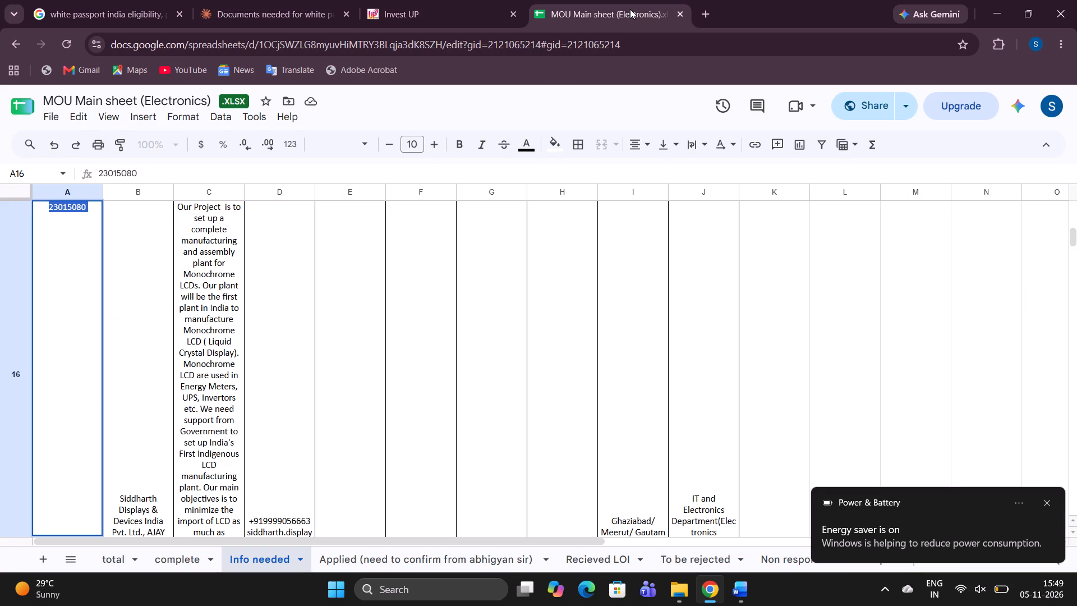
pyautogui.click(135, 358)
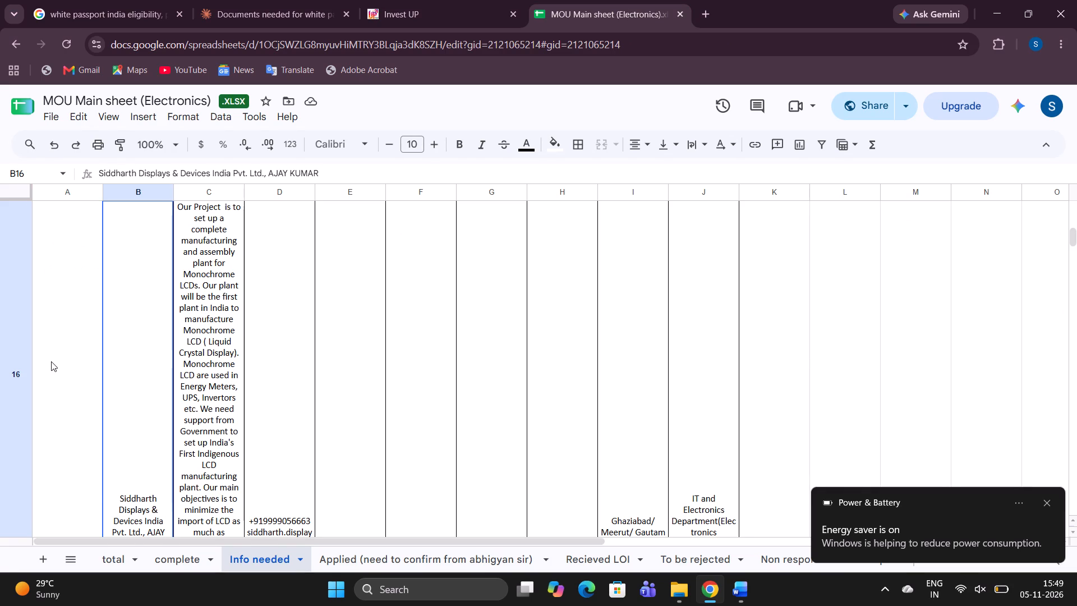
pyautogui.scroll(-1, 51, 361)
pyautogui.moveTo(51, 361); pyautogui.dragTo(177, 345)
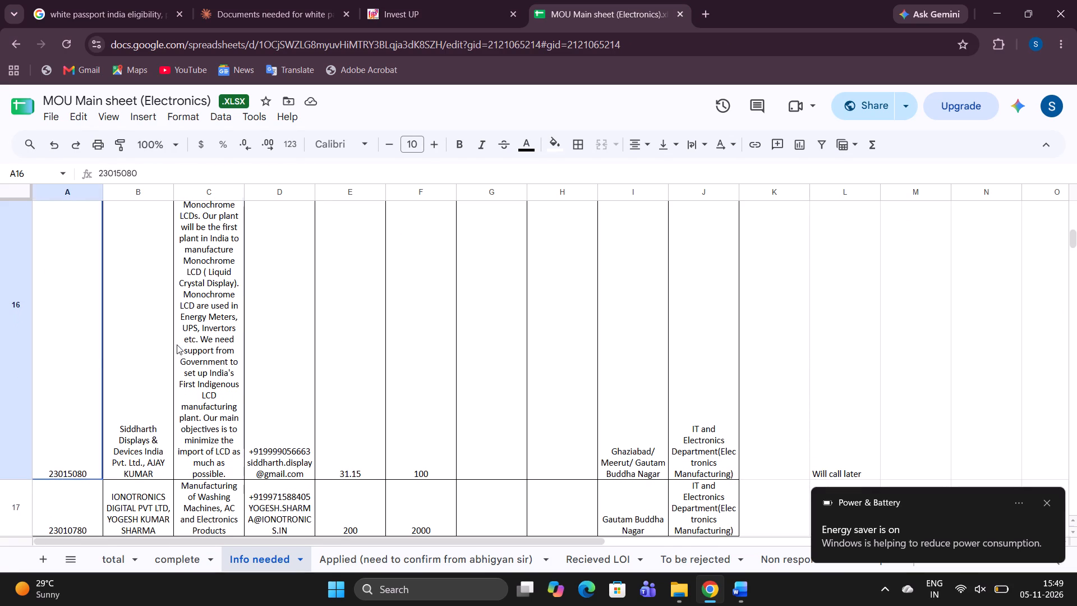
pyautogui.moveTo(177, 345); pyautogui.dragTo(816, 333)
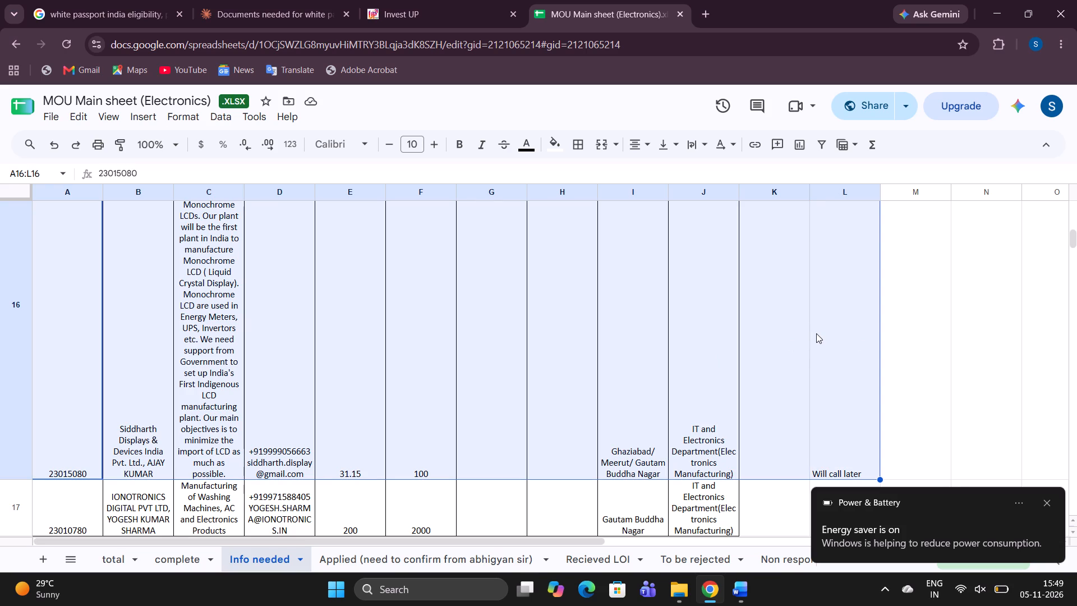
pyautogui.hotkey('ctrl', 'c')
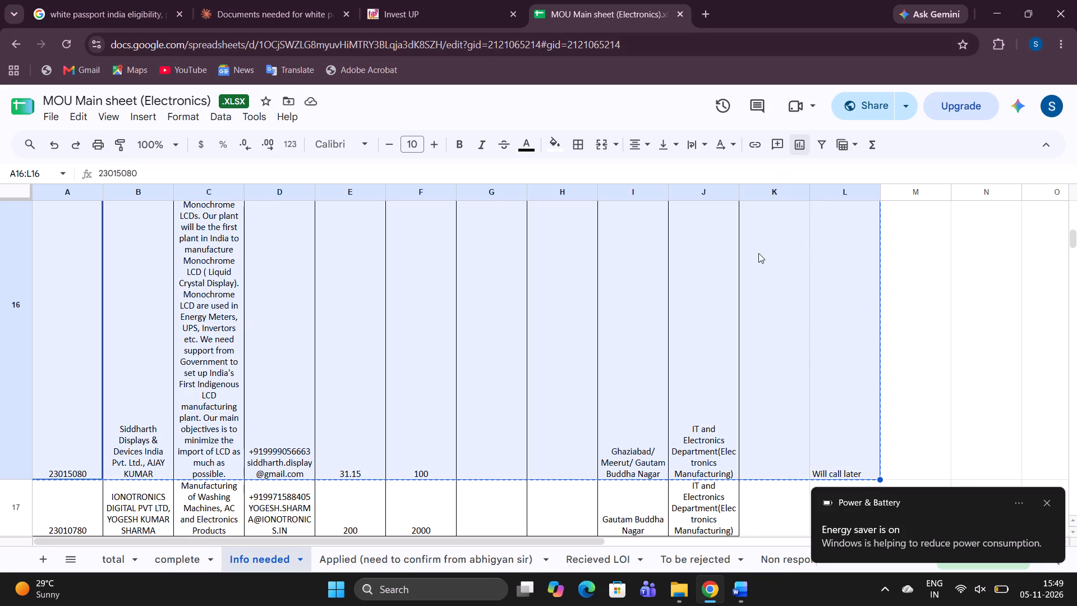
pyautogui.click(1048, 504)
pyautogui.hscroll(-1, 692, 562)
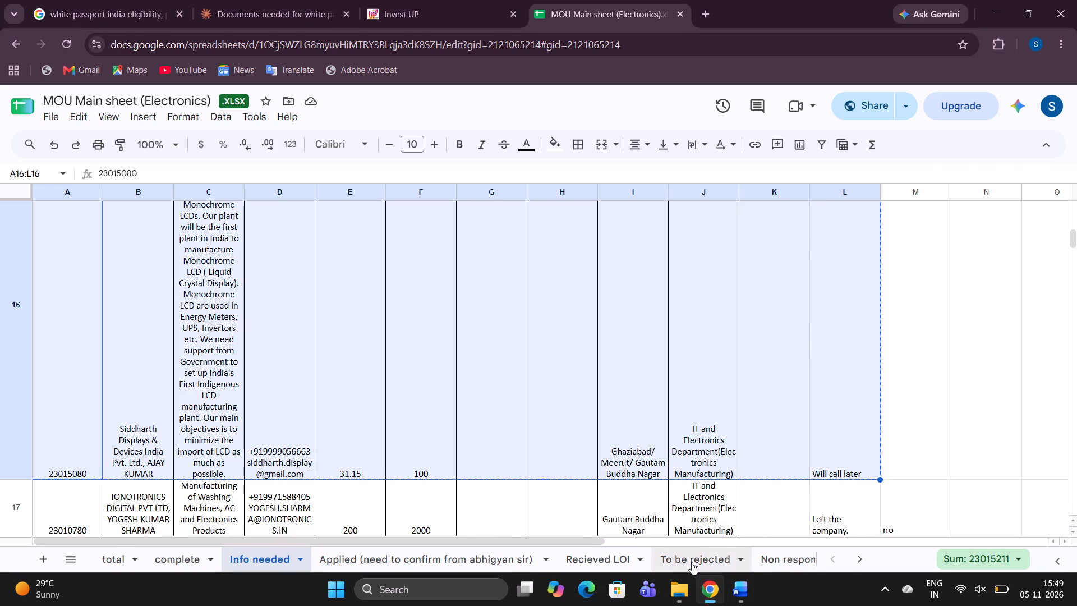
pyautogui.hscroll(-3, 692, 562)
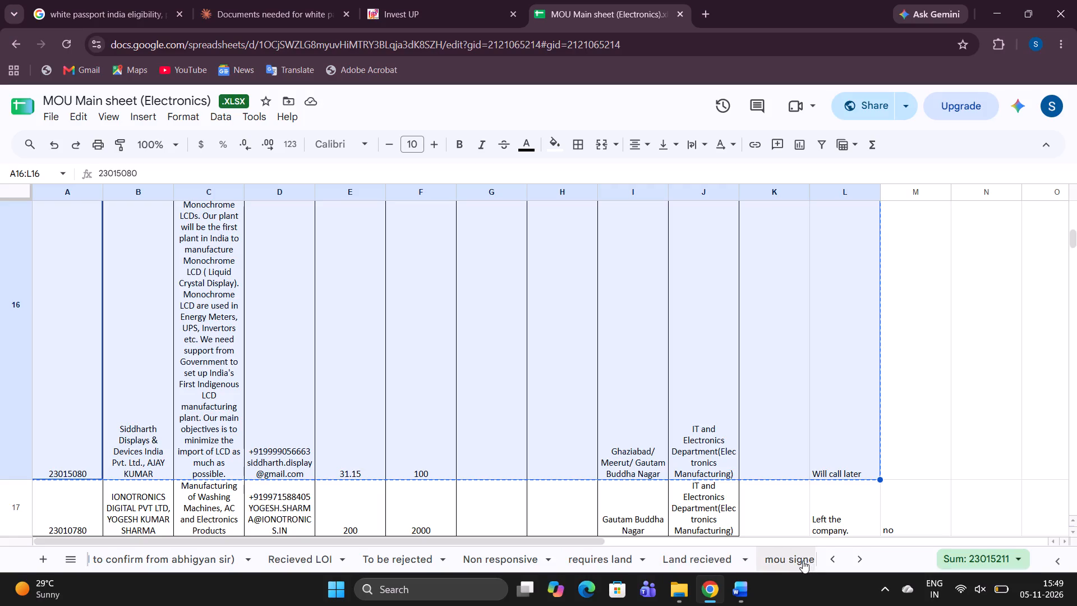
pyautogui.click(803, 561)
pyautogui.click(76, 370)
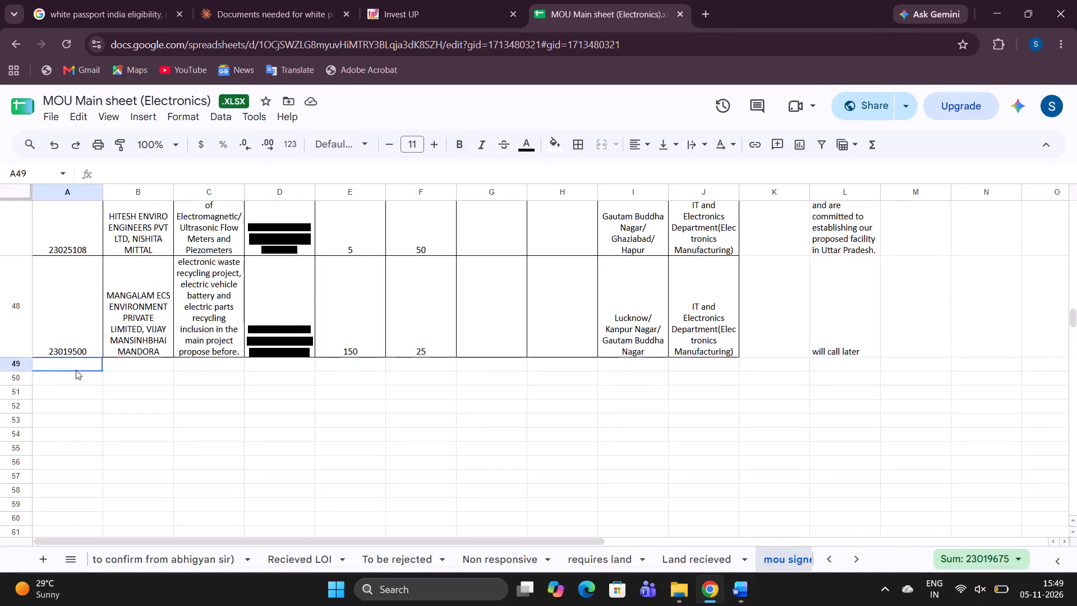
pyautogui.hotkey('ctrl', 'v')
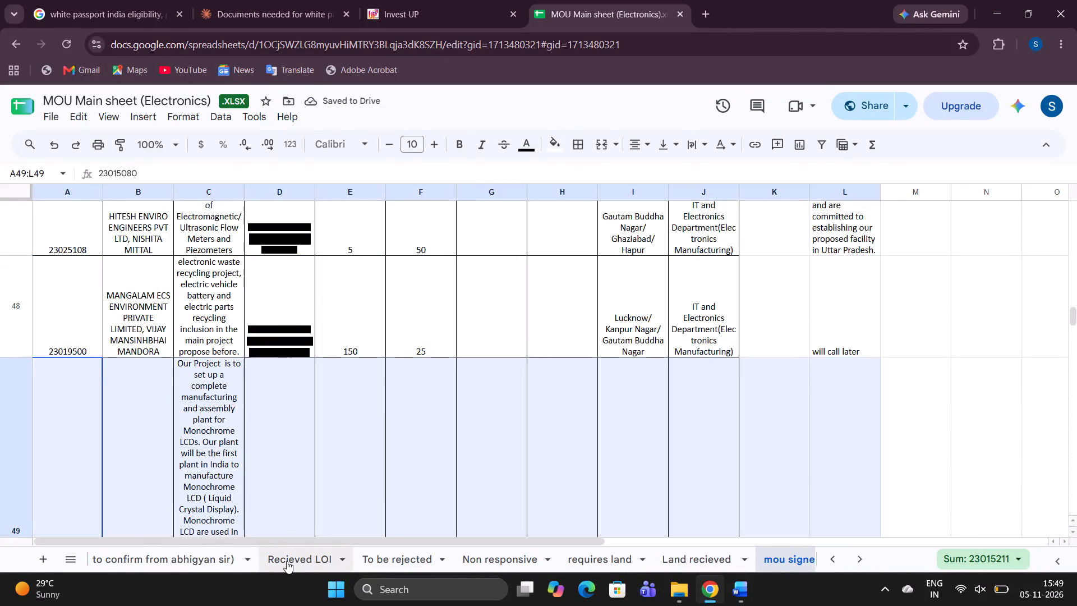
# Enter "mou signed" in column M of Siddharth Displays & Devices' row 16 in the Info needed sheet.
pyautogui.hscroll(7, 287, 561)
pyautogui.click(262, 556)
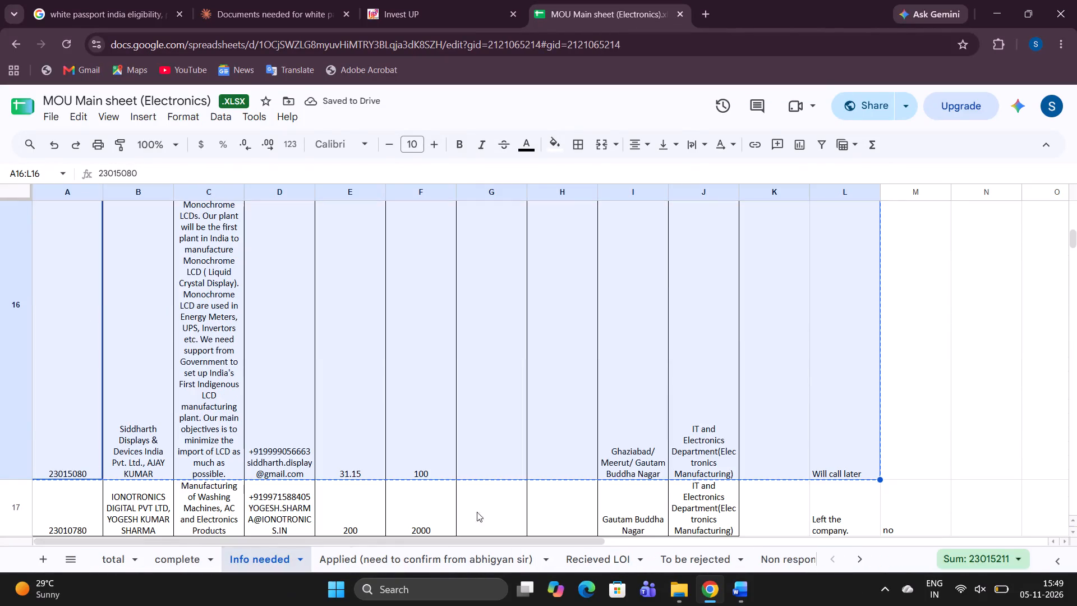
pyautogui.click(941, 437)
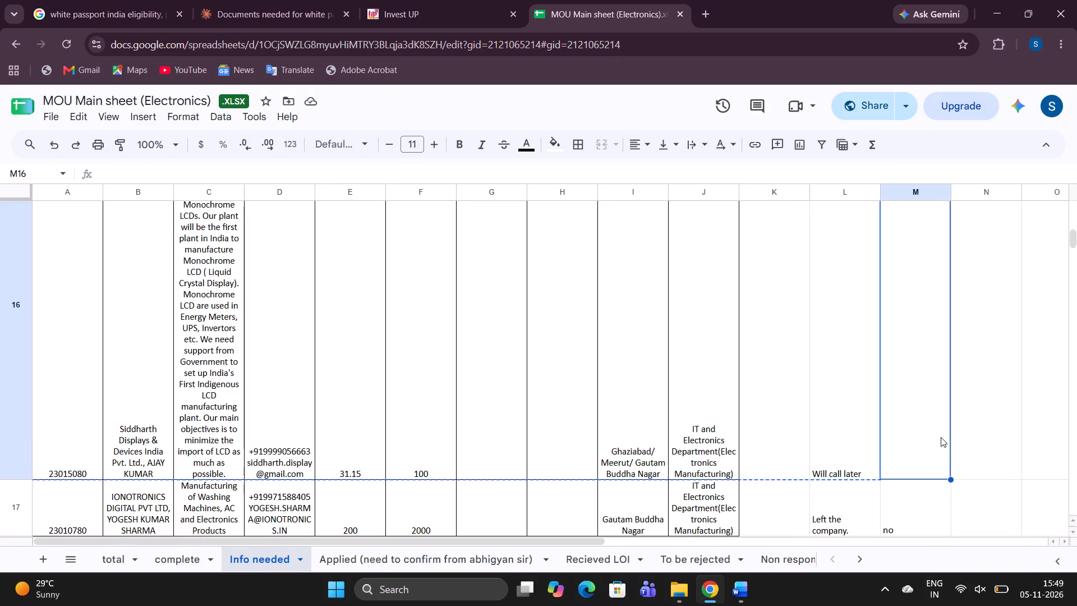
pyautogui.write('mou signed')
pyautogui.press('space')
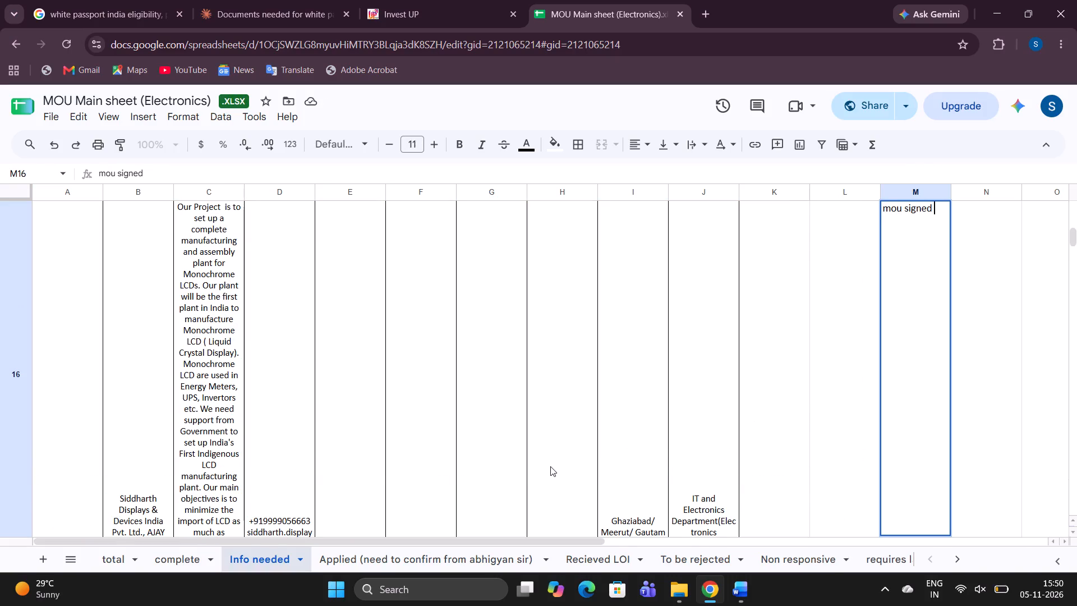
pyautogui.click(550, 464)
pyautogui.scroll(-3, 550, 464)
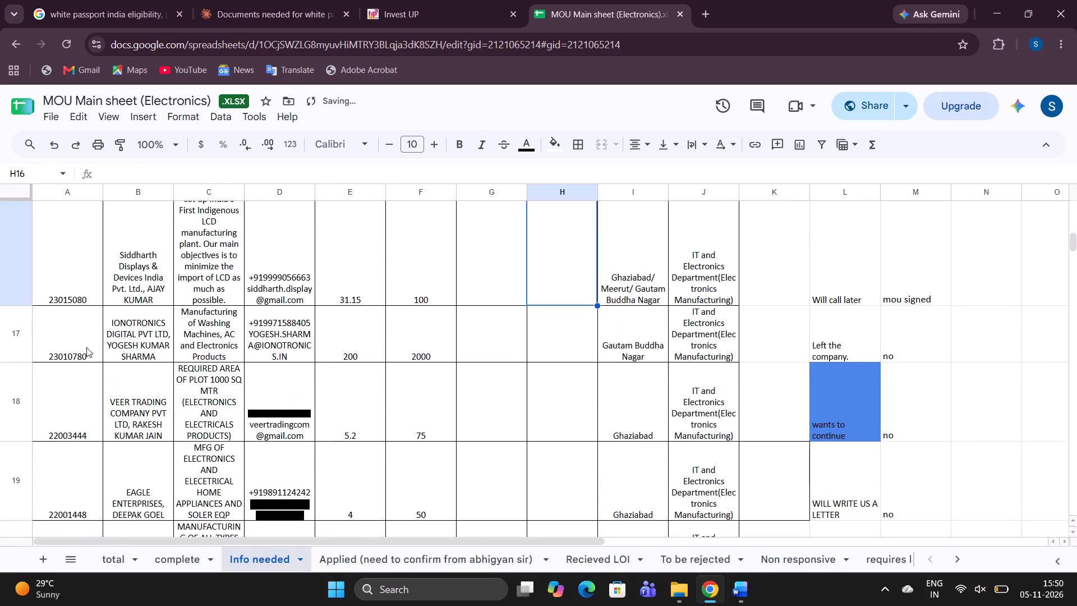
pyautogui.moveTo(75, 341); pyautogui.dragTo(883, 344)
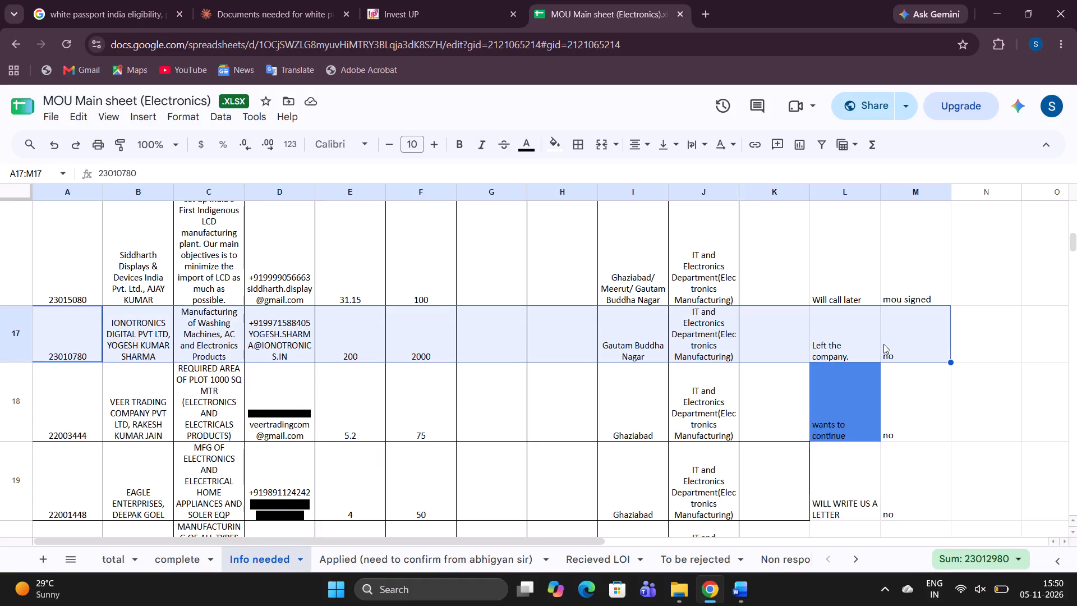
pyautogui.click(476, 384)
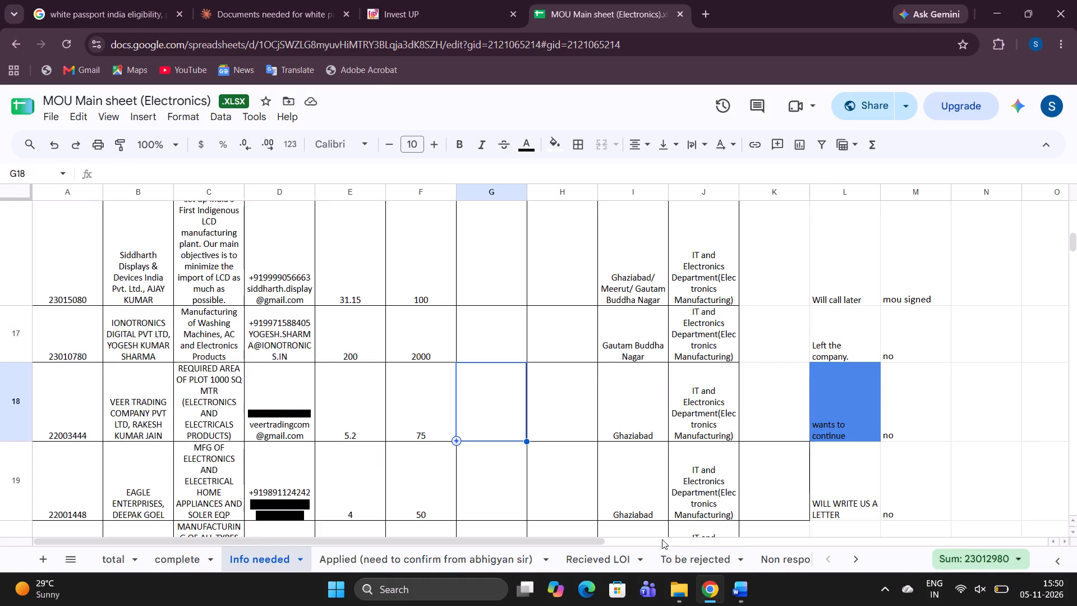
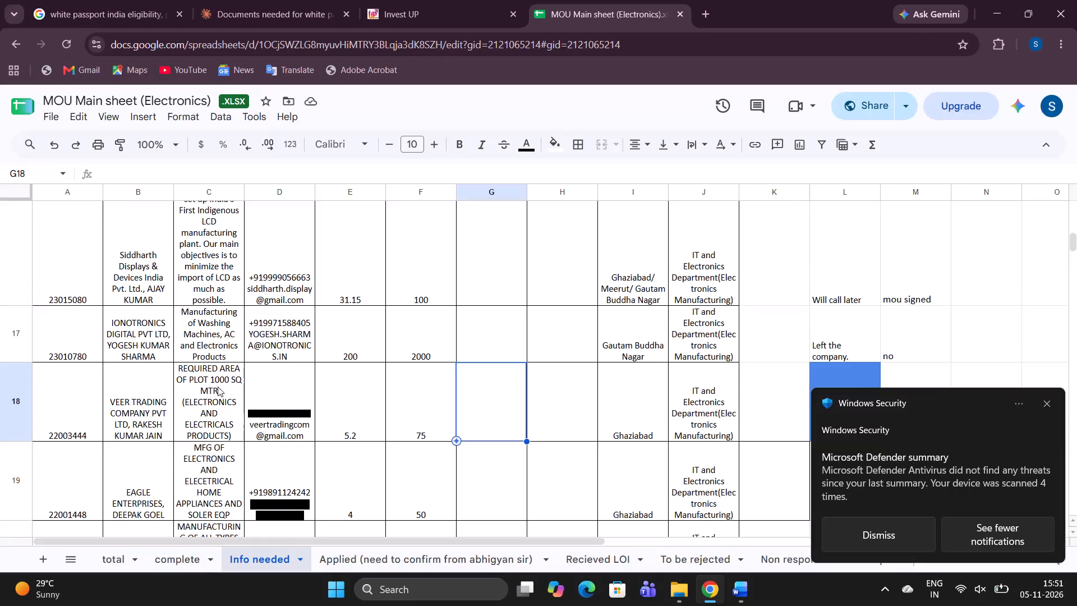
# Check the Applied sheet for Ionotronics Digital's entry, and clear columns A to M of its row 17 in the Info needed sheet.
pyautogui.click(481, 558)
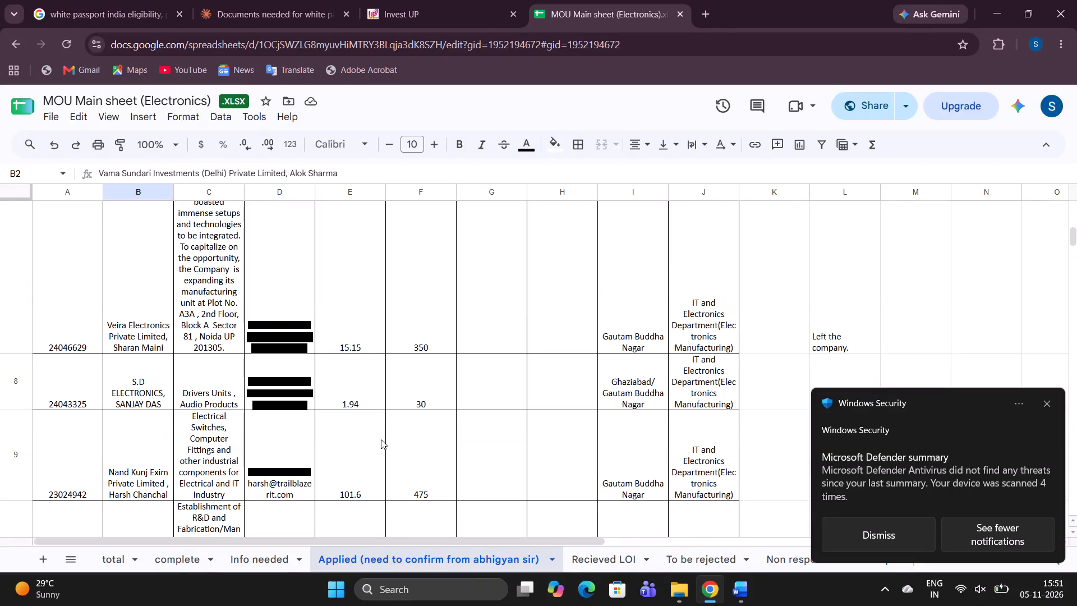
pyautogui.scroll(-4, 372, 429)
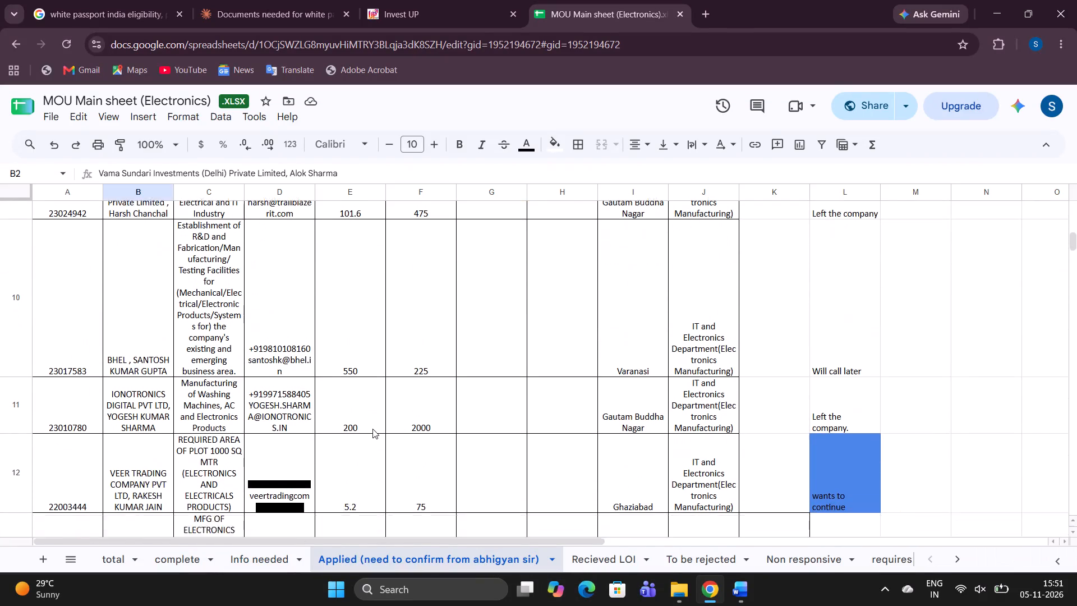
pyautogui.scroll(-1, 372, 429)
pyautogui.scroll(2, 372, 429)
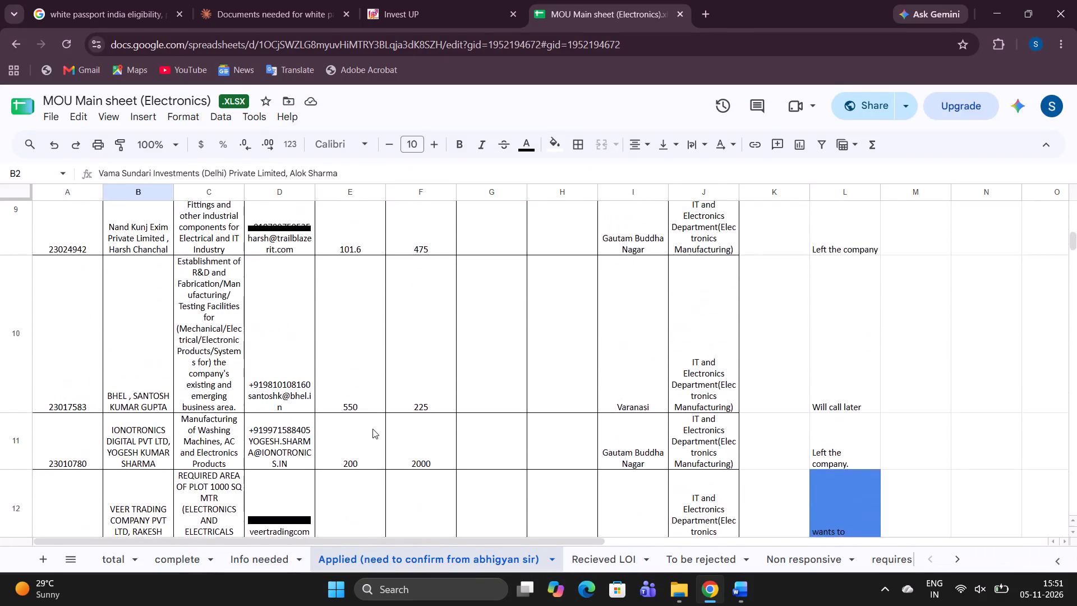
pyautogui.scroll(3, 372, 429)
pyautogui.scroll(-2, 372, 429)
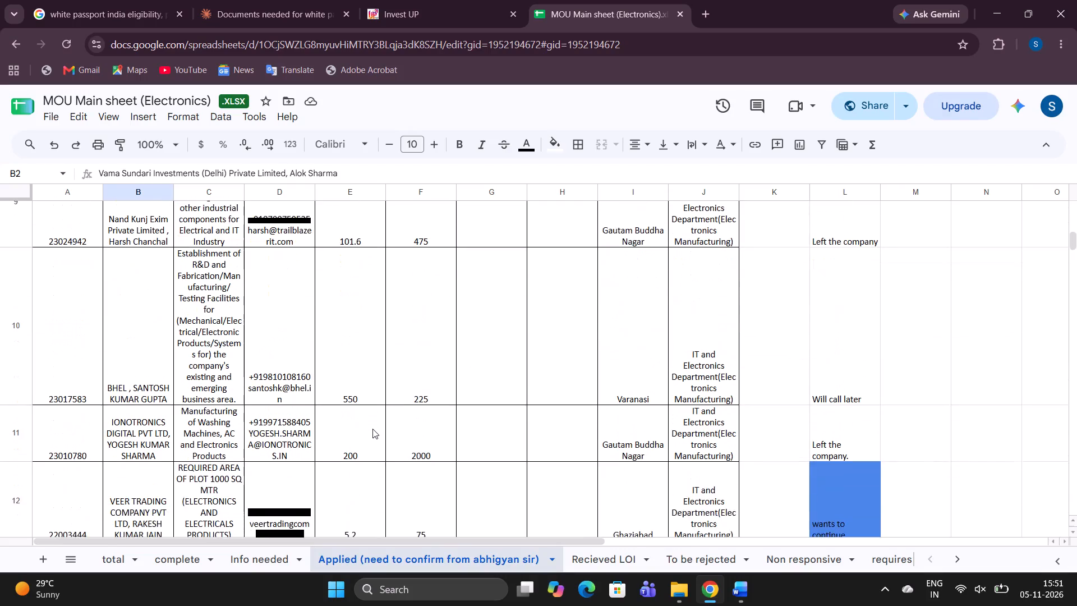
pyautogui.scroll(-2, 372, 429)
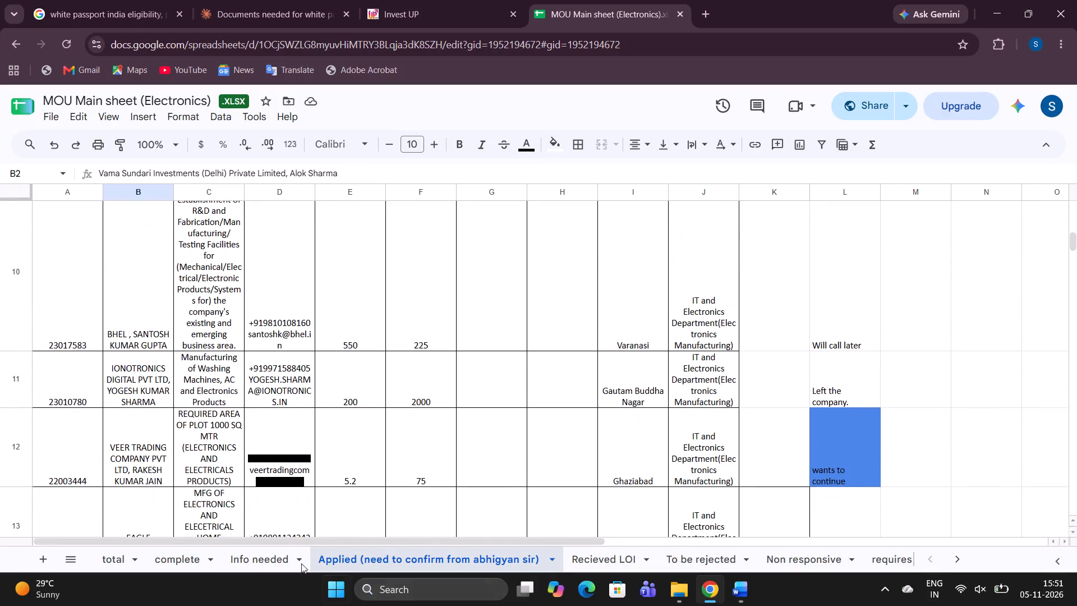
pyautogui.click(271, 561)
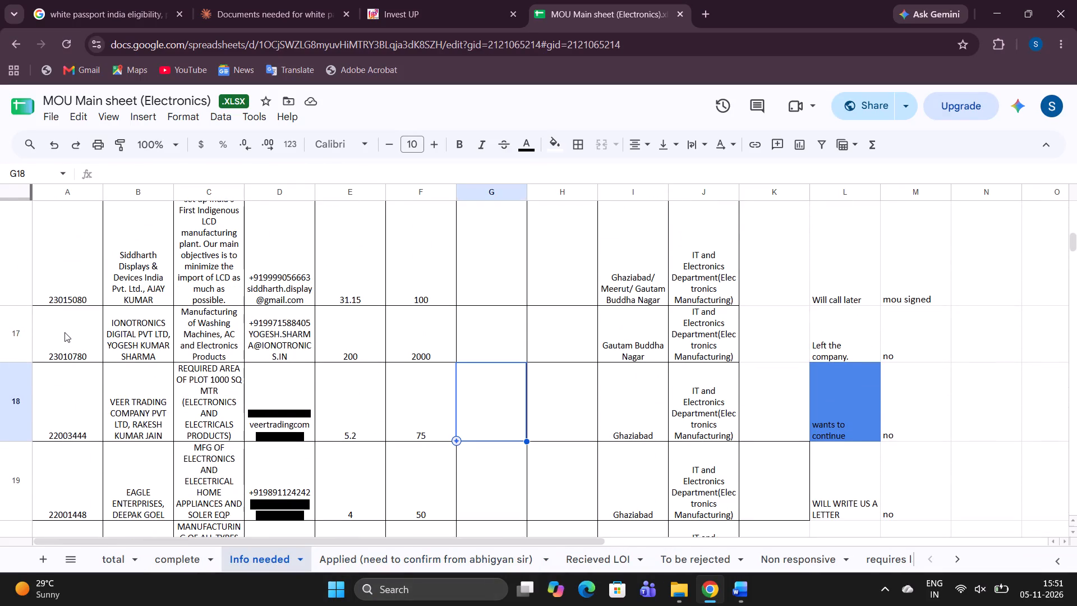
pyautogui.moveTo(65, 332); pyautogui.dragTo(894, 346)
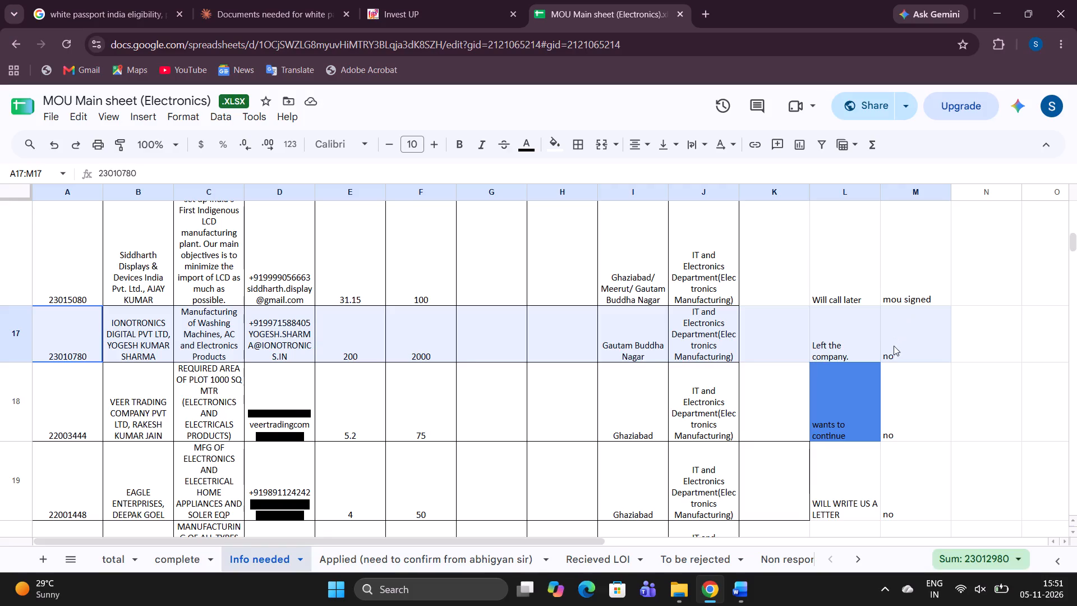
pyautogui.moveTo(894, 346); pyautogui.dragTo(901, 327)
pyautogui.press('BackSpace')
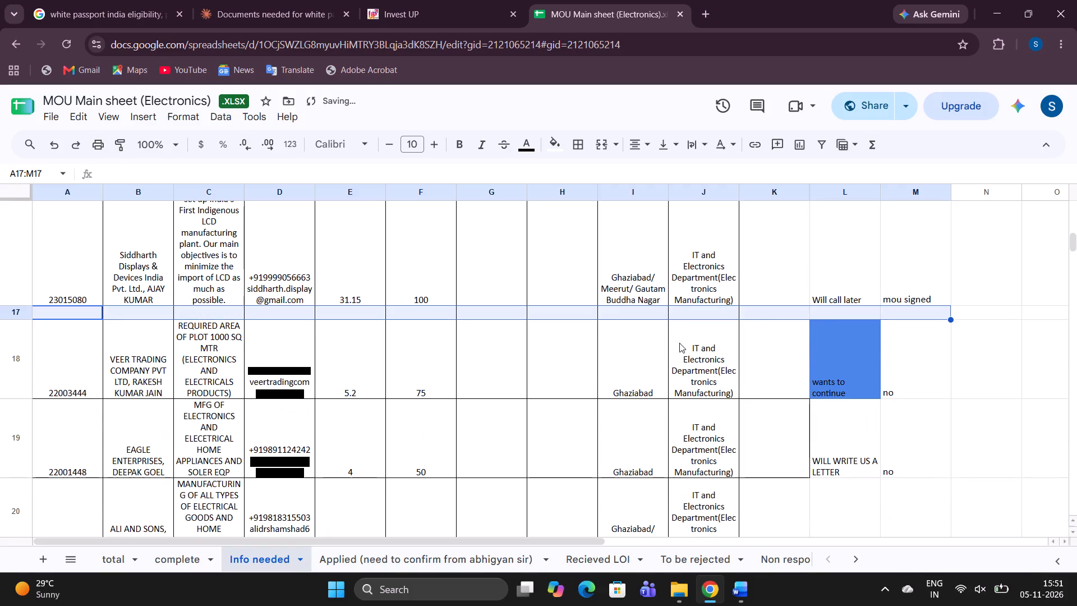
# Check the Applied sheet for Veer Trading and Eagle Enterprises, and clear columns A to M of their Info needed rows 18 and 19.
pyautogui.click(425, 557)
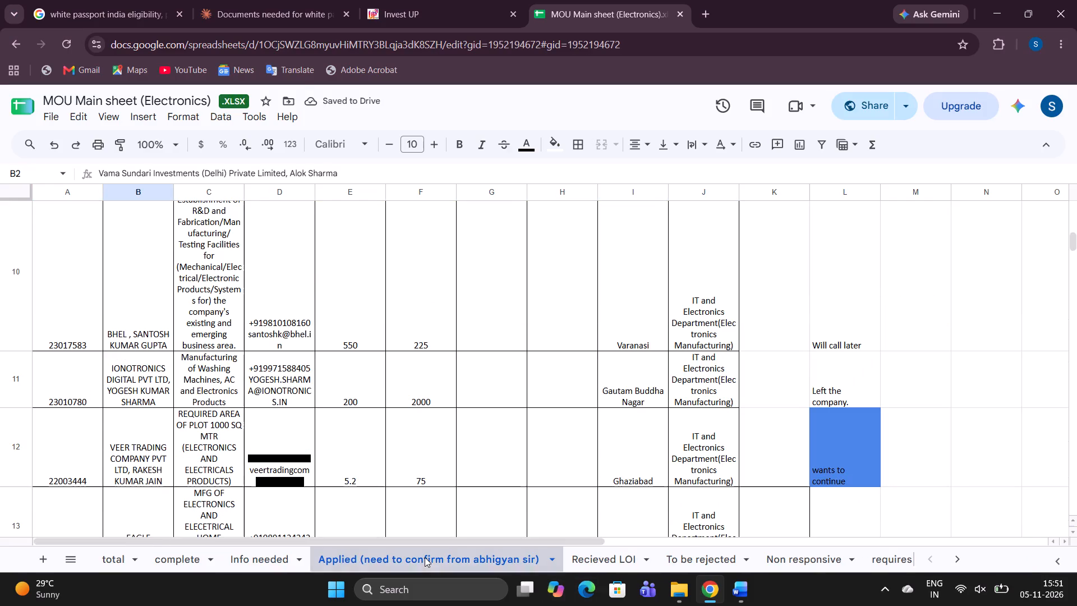
pyautogui.scroll(-1, 385, 464)
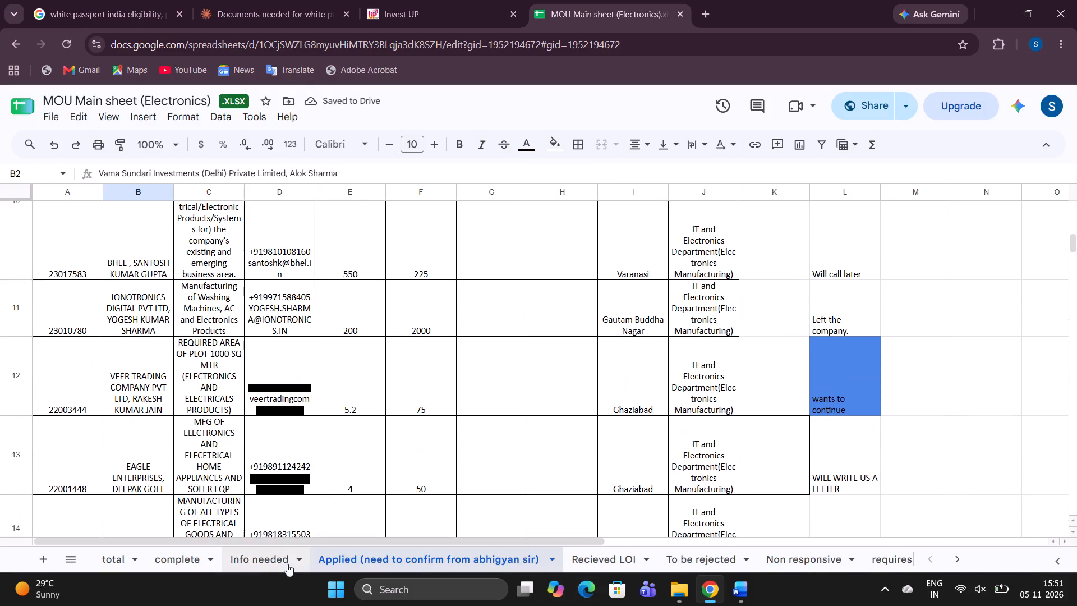
pyautogui.click(253, 558)
pyautogui.moveTo(65, 362); pyautogui.dragTo(913, 467)
pyautogui.press('BackSpace')
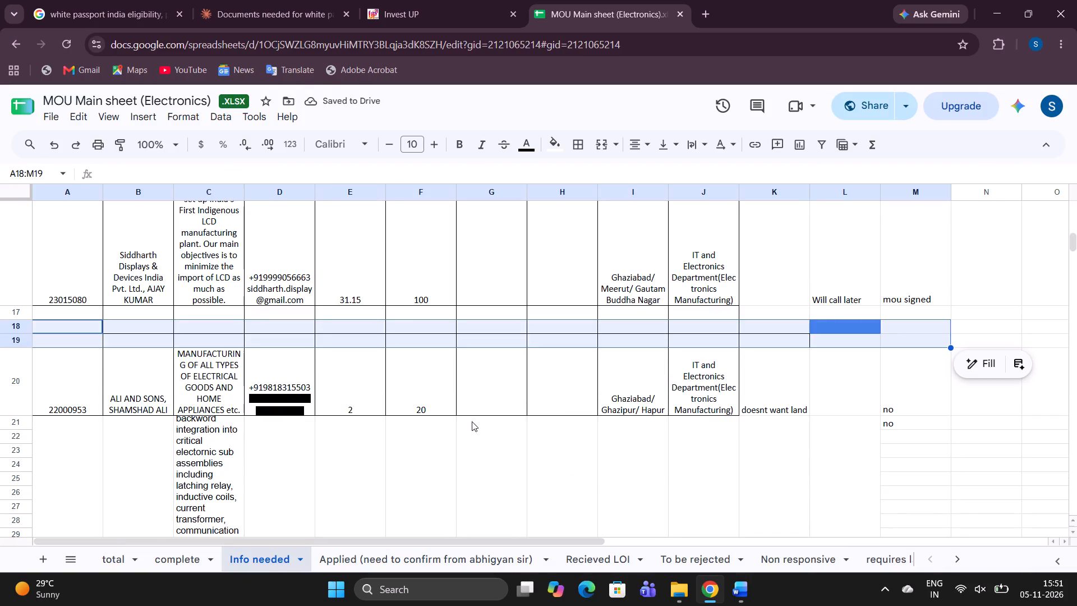
# Check the Applied sheet for Ali and Sons, and clear columns A to M of its row 20 in the Info needed sheet.
pyautogui.click(417, 568)
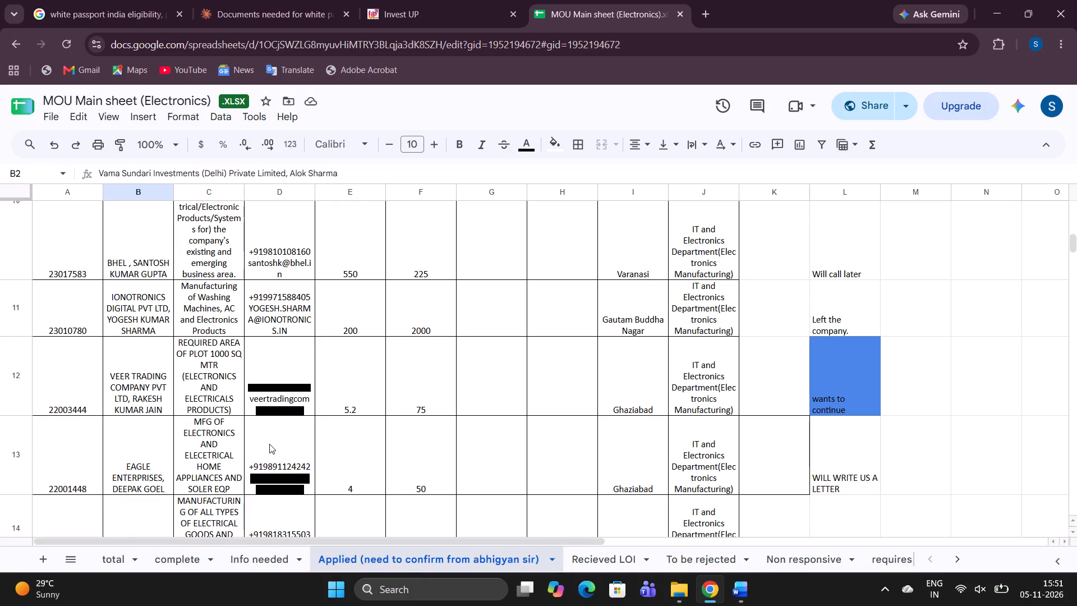
pyautogui.scroll(-2, 269, 444)
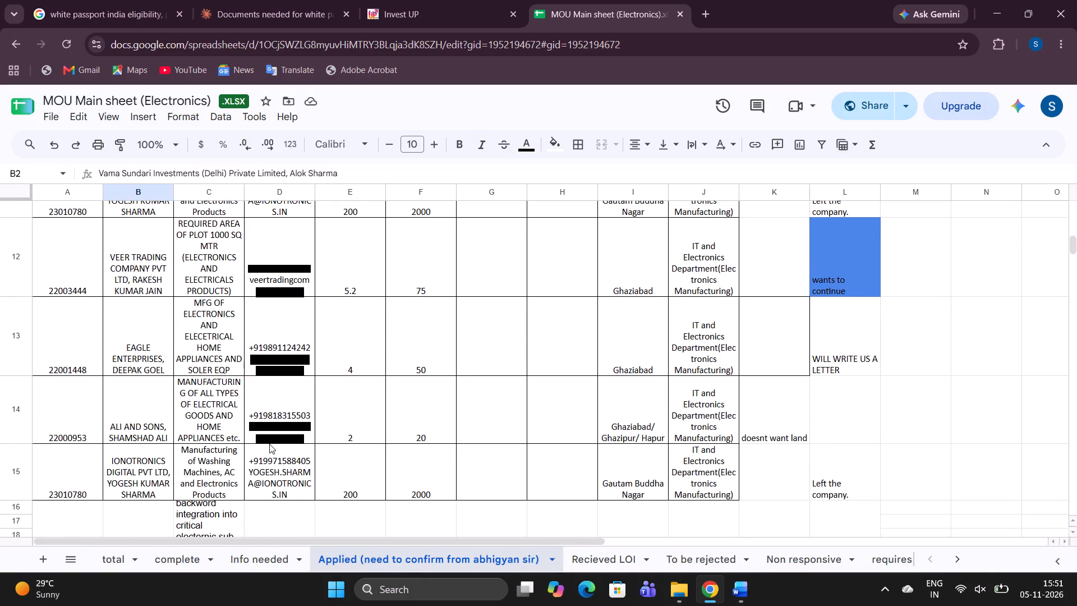
pyautogui.click(251, 569)
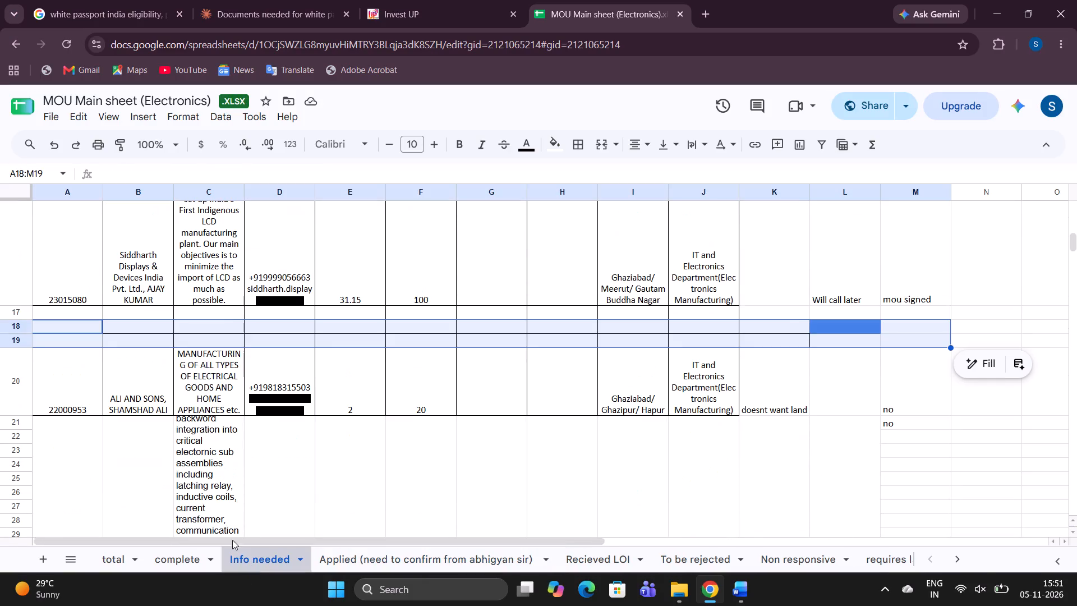
pyautogui.moveTo(61, 366); pyautogui.dragTo(414, 337)
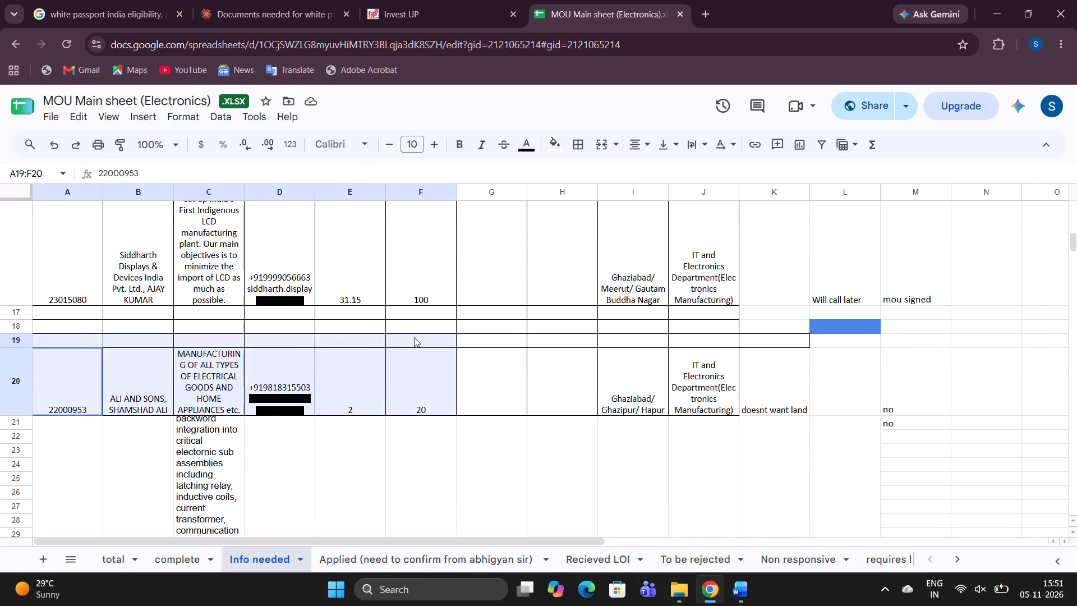
pyautogui.moveTo(414, 337); pyautogui.dragTo(805, 362)
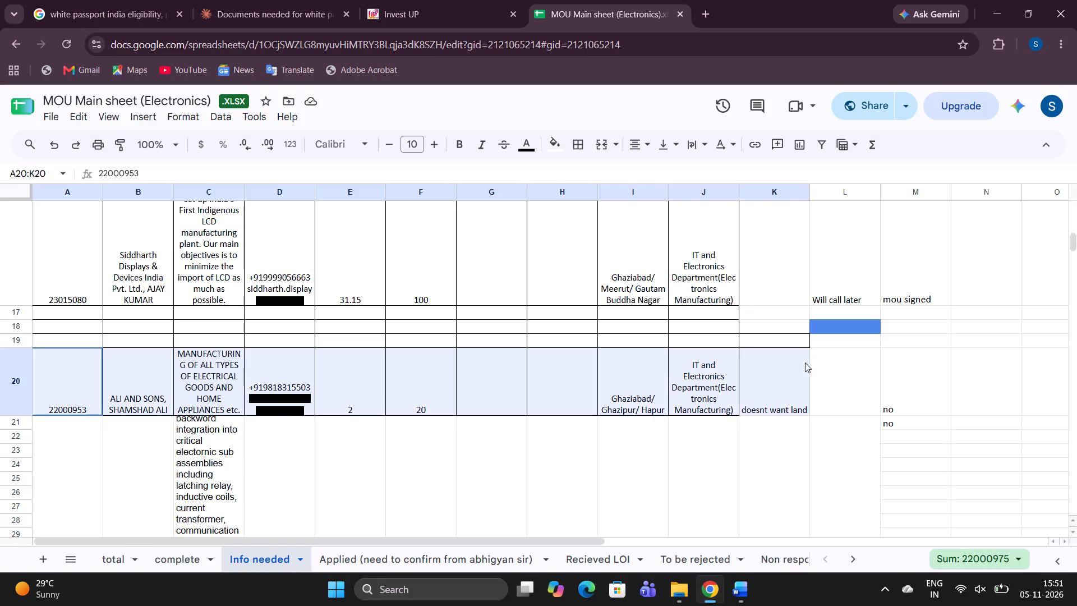
pyautogui.moveTo(805, 362); pyautogui.dragTo(899, 352)
pyautogui.press('BackSpace')
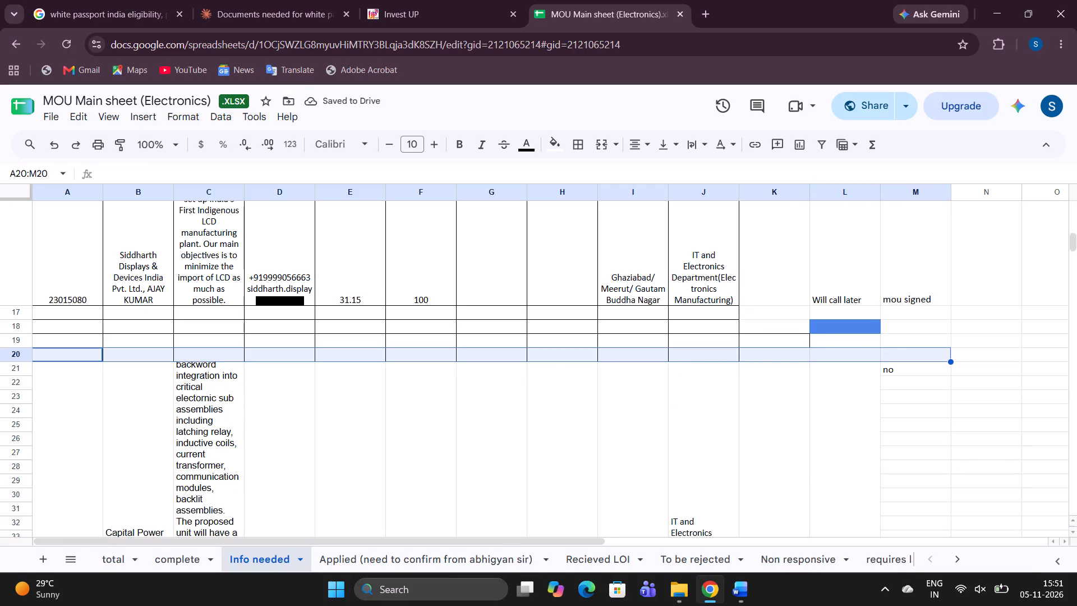
# Compare the Capital Power Systems and AIL Dixon Technologies entries between the Applied and Info needed sheets.
pyautogui.click(438, 567)
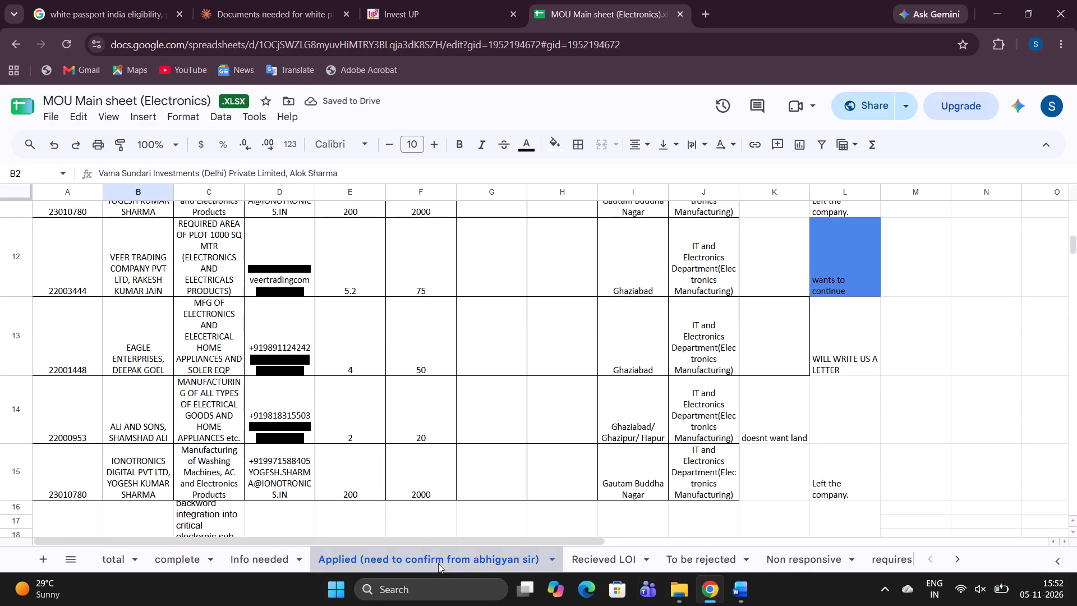
pyautogui.scroll(-1, 466, 457)
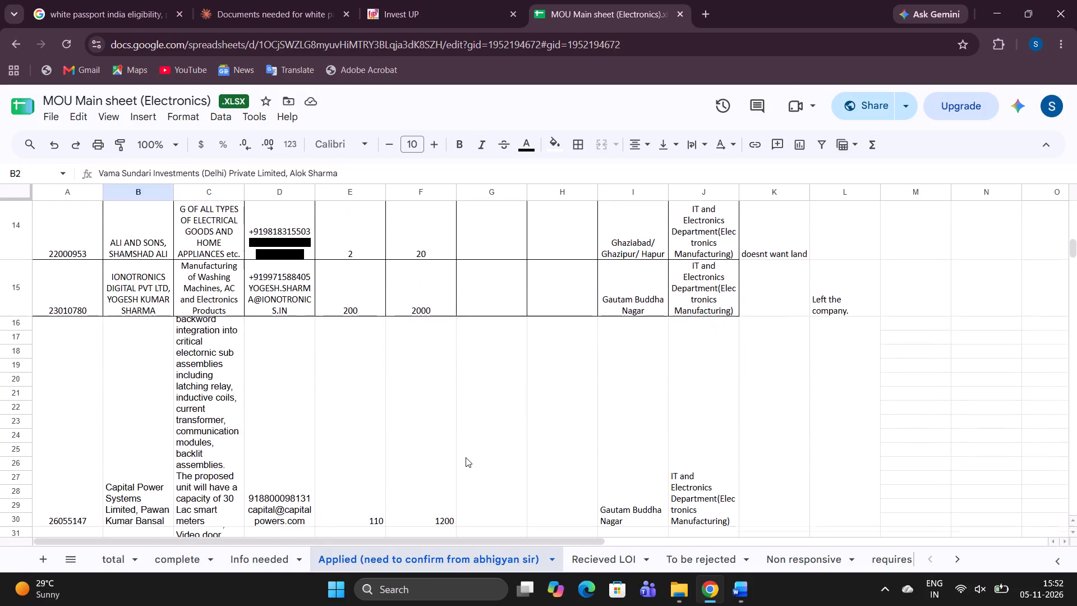
pyautogui.scroll(-4, 466, 457)
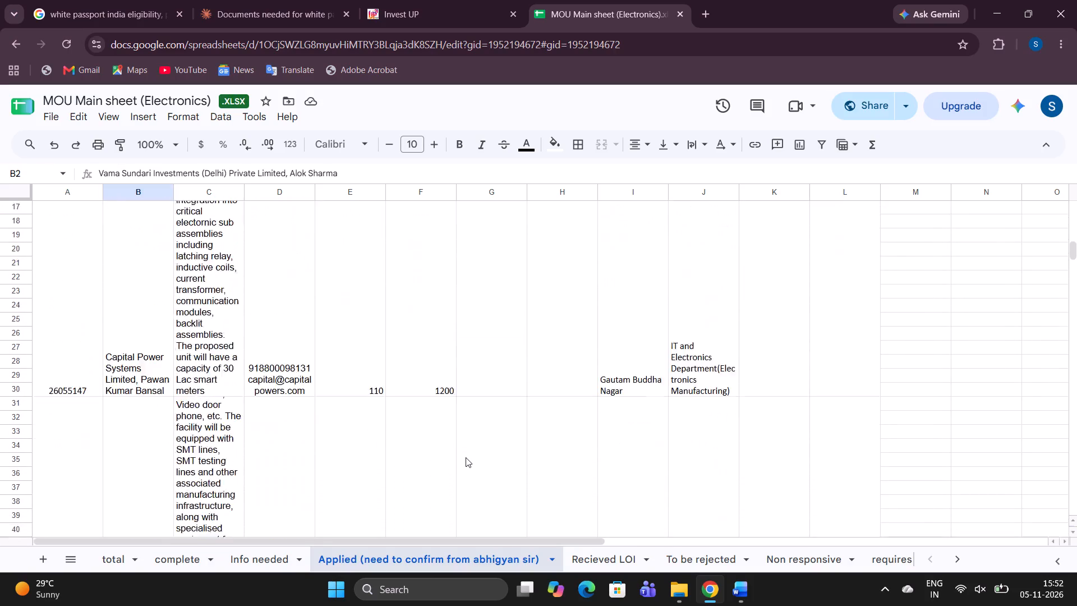
pyautogui.scroll(-2, 466, 457)
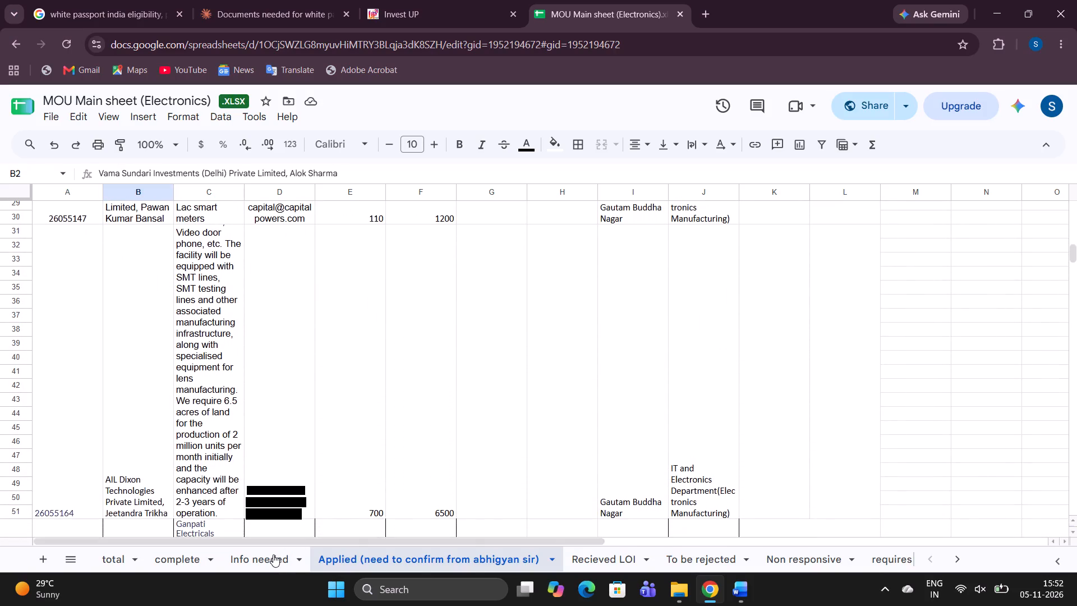
pyautogui.click(273, 554)
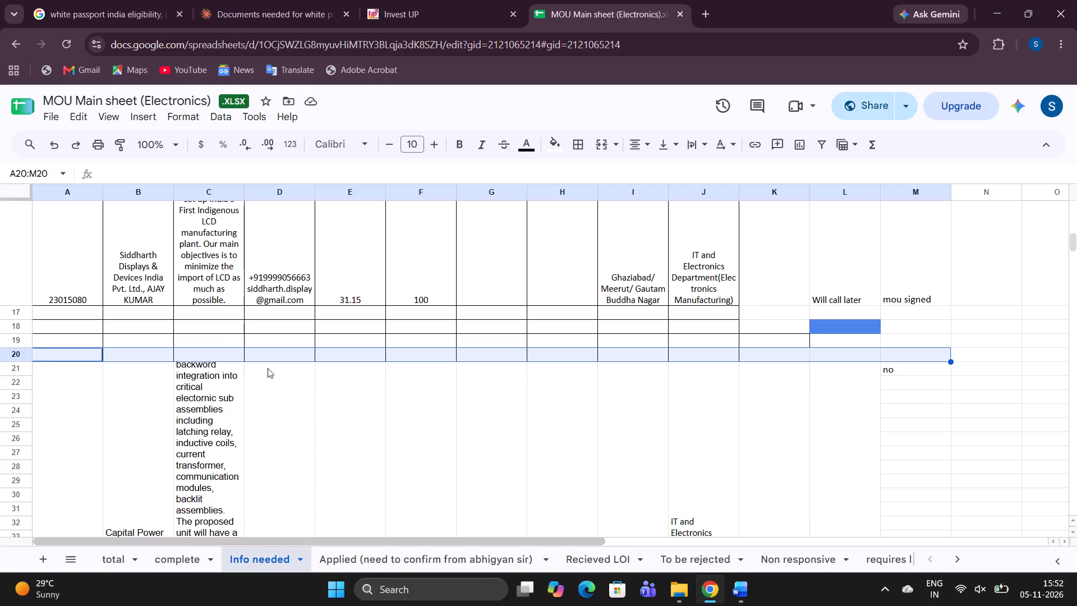
pyautogui.scroll(-1, 263, 389)
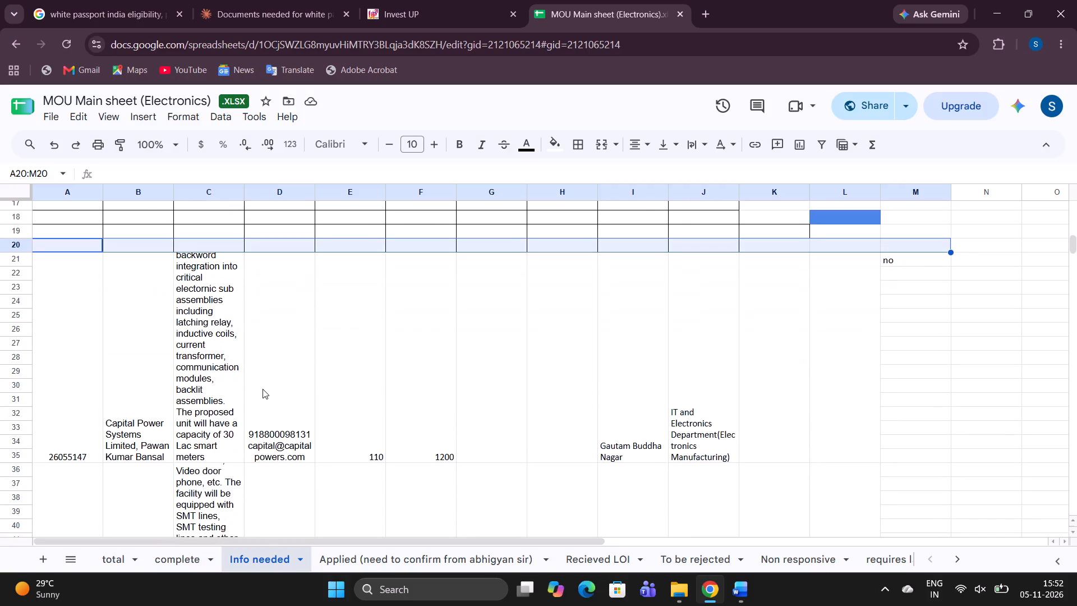
pyautogui.scroll(-3, 234, 483)
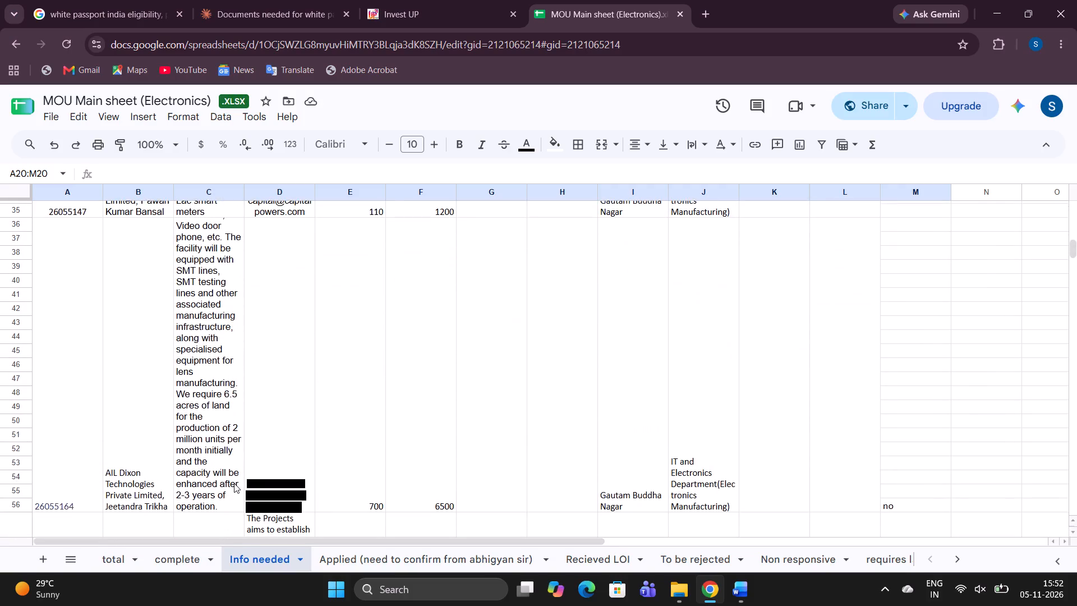
pyautogui.click(353, 559)
pyautogui.scroll(2, 278, 361)
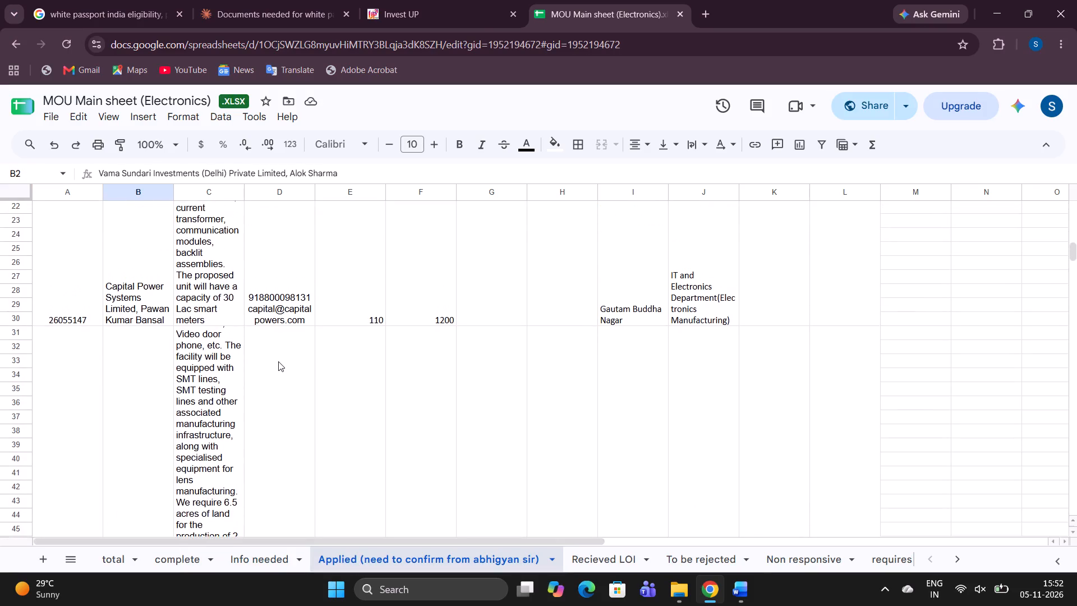
pyautogui.scroll(-3, 278, 361)
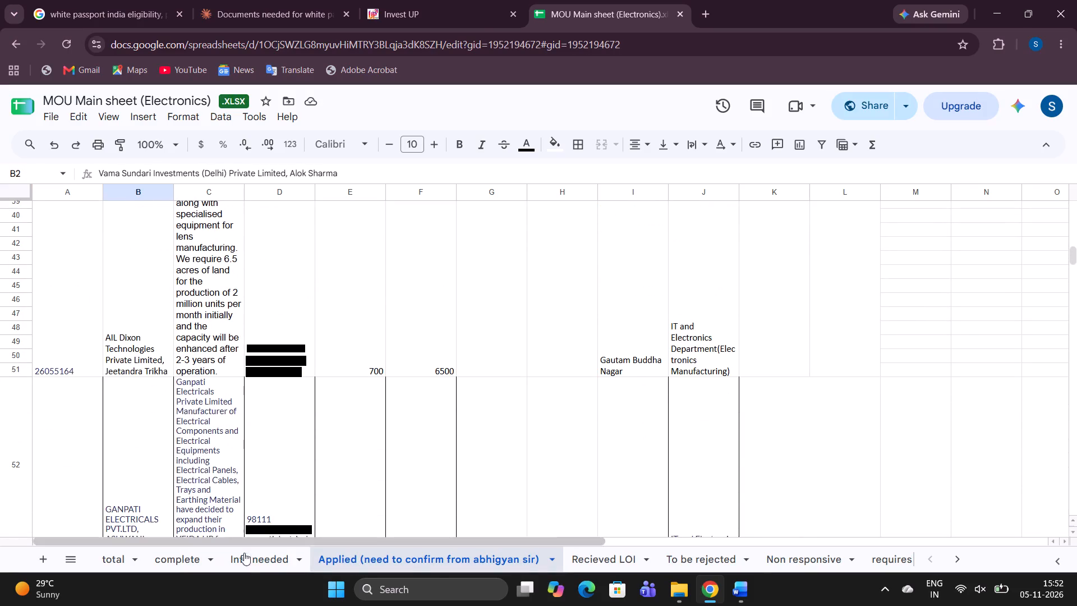
# Clear Capital Power Systems' entry in columns A to L of Info needed rows 21 to 35, plus the "no" in cell M21.
pyautogui.click(245, 564)
pyautogui.scroll(2, 155, 341)
pyautogui.moveTo(59, 235); pyautogui.dragTo(683, 213)
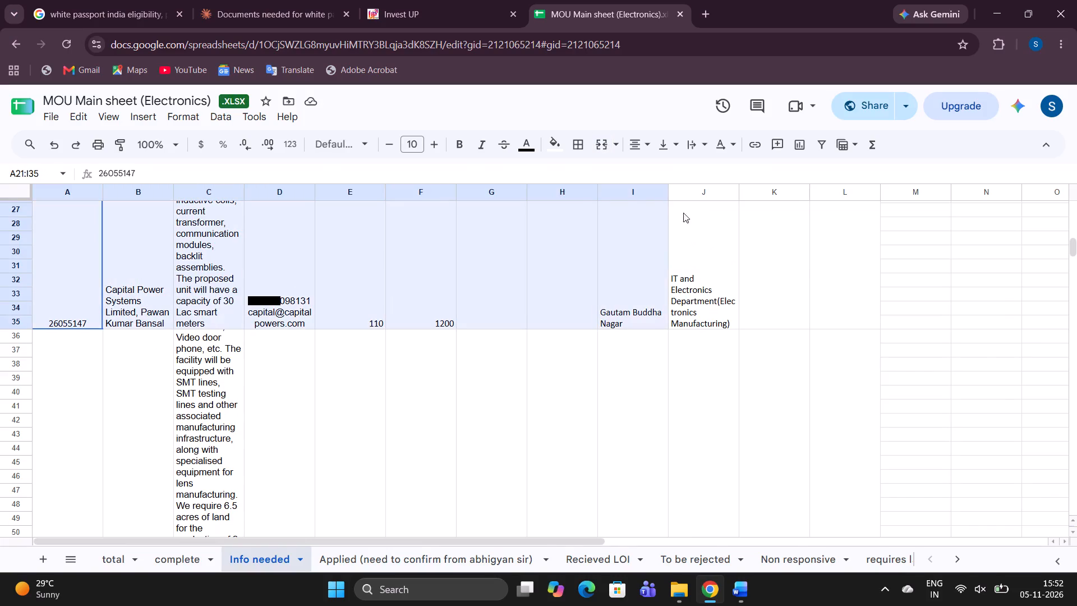
pyautogui.moveTo(683, 213); pyautogui.dragTo(804, 252)
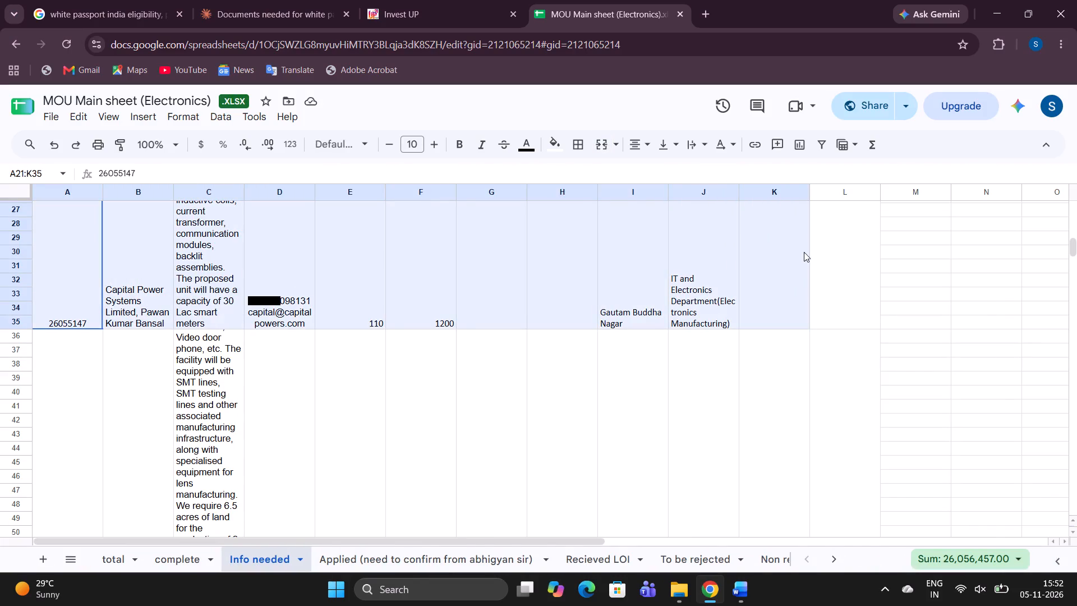
pyautogui.moveTo(804, 252); pyautogui.dragTo(869, 250)
pyautogui.press('BackSpace')
pyautogui.scroll(1, 869, 250)
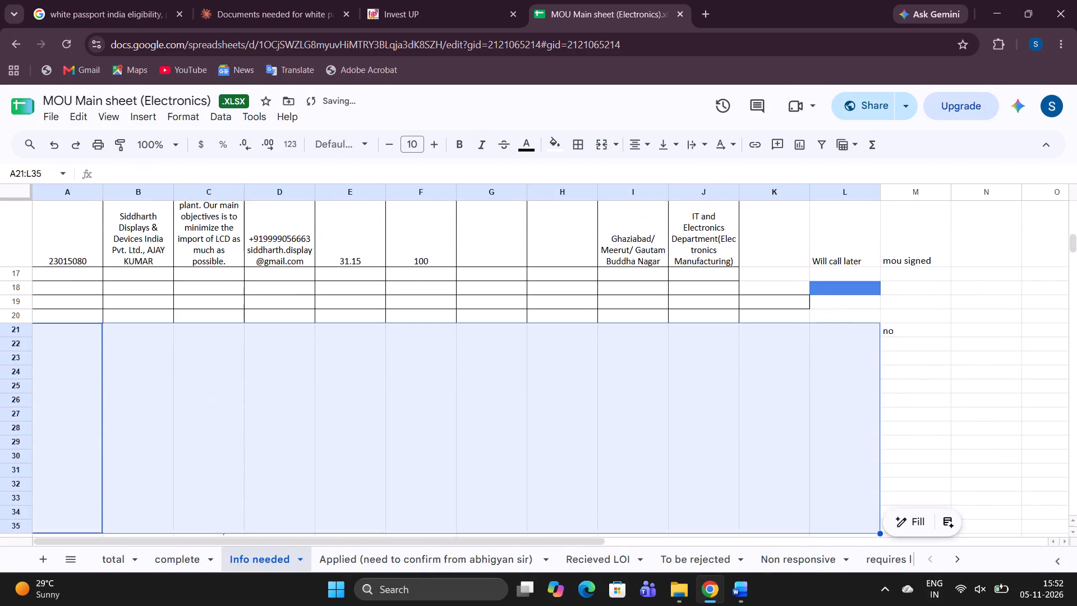
pyautogui.scroll(1, 869, 250)
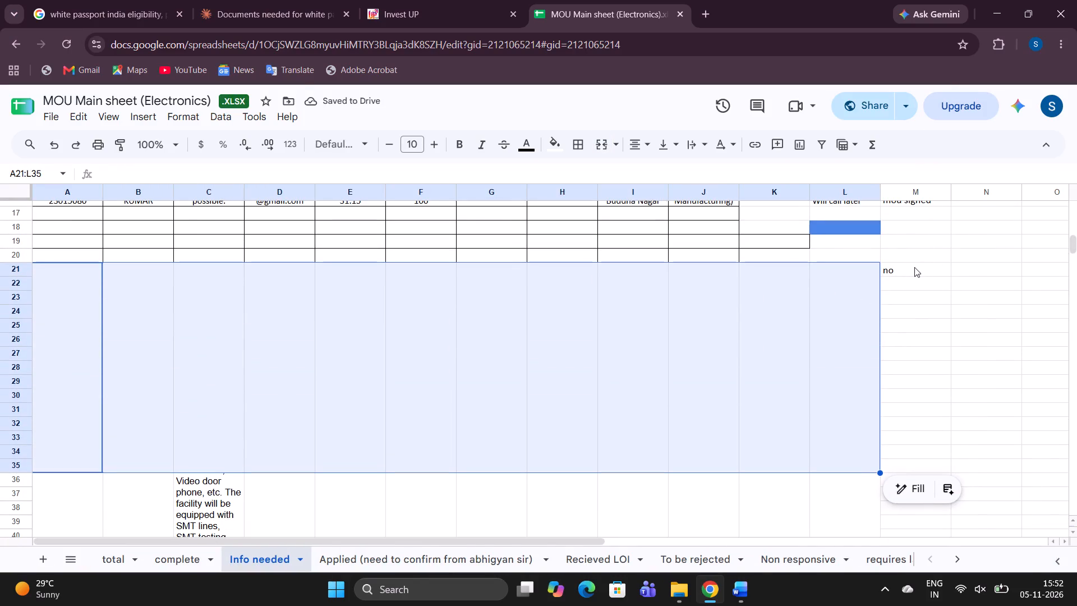
pyautogui.click(914, 267)
pyautogui.doubleClick(914, 267)
pyautogui.press('BackSpace')
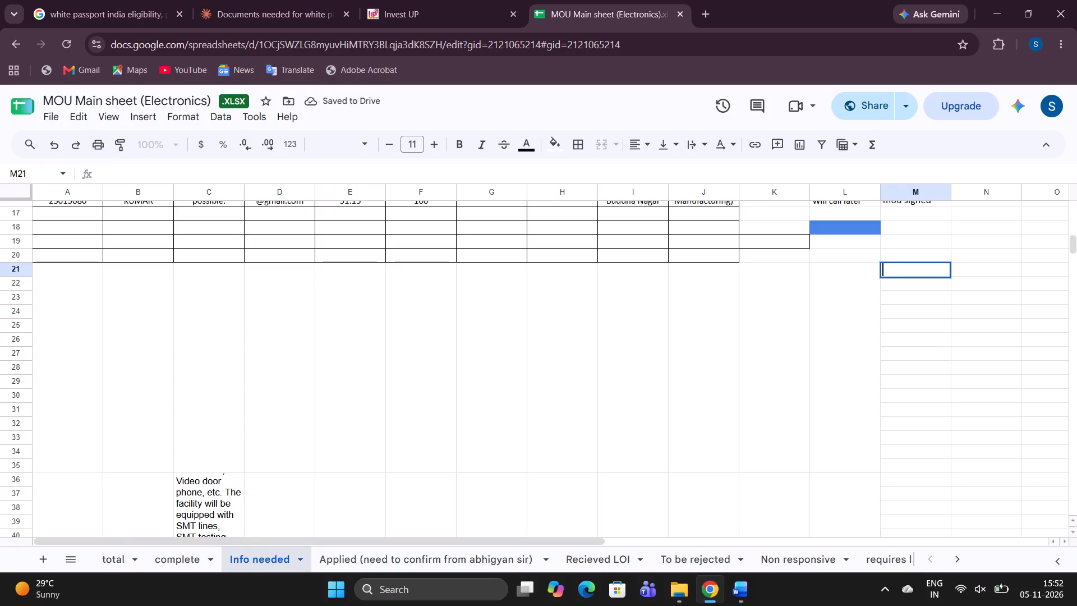
# Clear AIL Dixon Technologies' entry in columns A to M of rows 36 to 56 in the Info needed sheet.
pyautogui.scroll(-2, 653, 326)
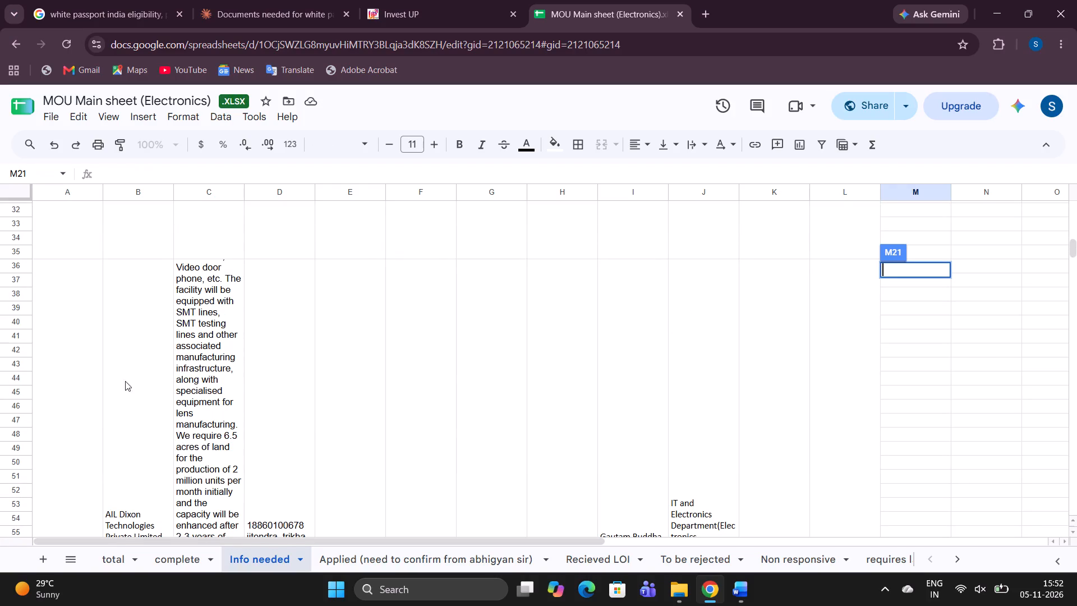
pyautogui.moveTo(59, 389); pyautogui.dragTo(895, 319)
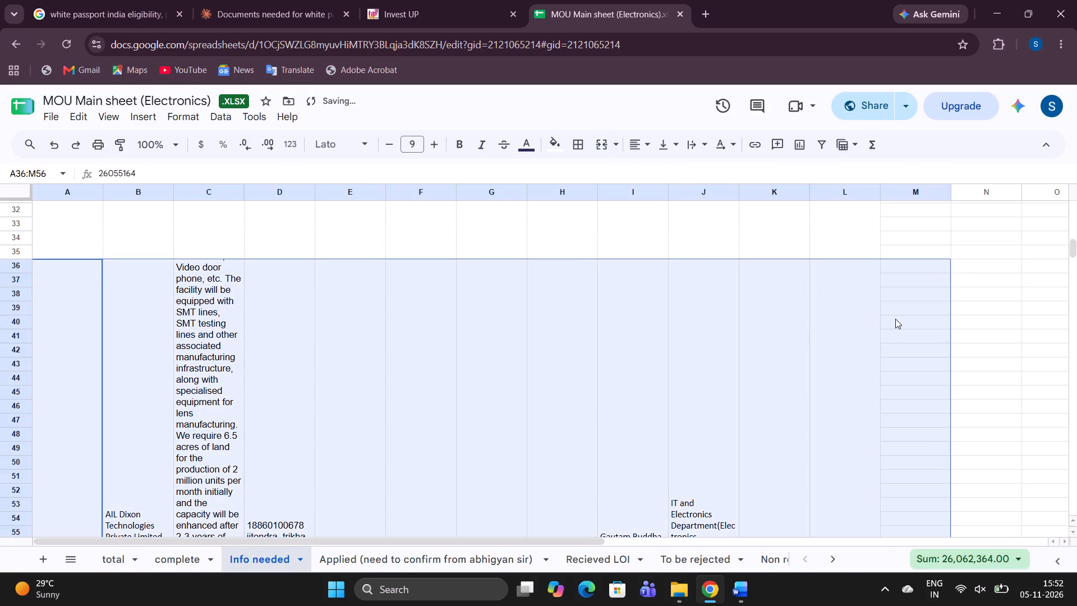
pyautogui.press('BackSpace')
# Check the Applied sheet around the AIL Dixon and Ganpati Electricals entries for Eppeltone Engineers, the next company in Info needed.
pyautogui.scroll(-3, 895, 319)
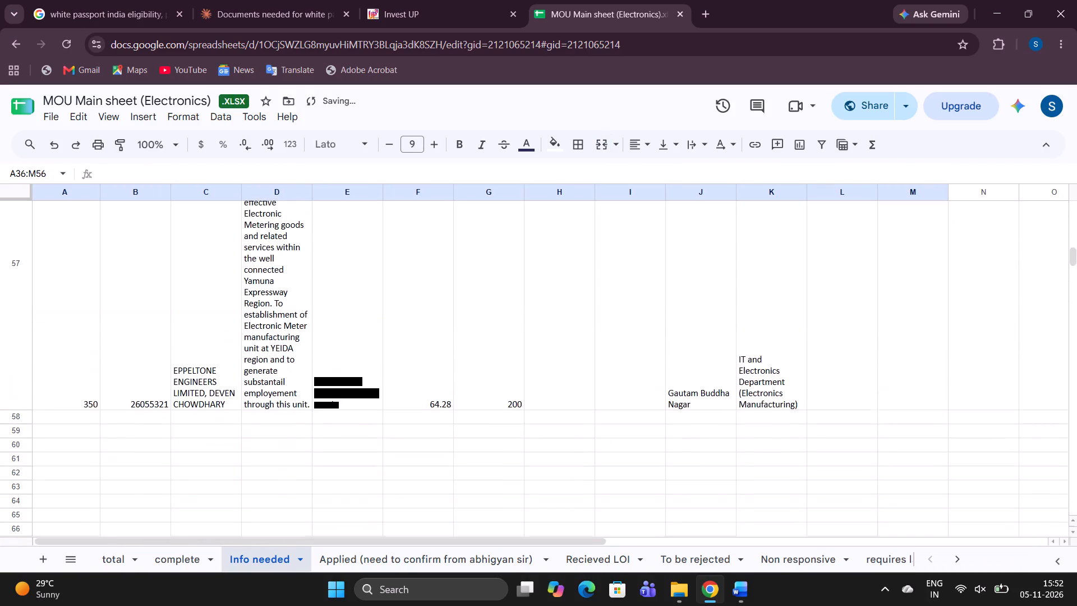
pyautogui.scroll(-1, 895, 319)
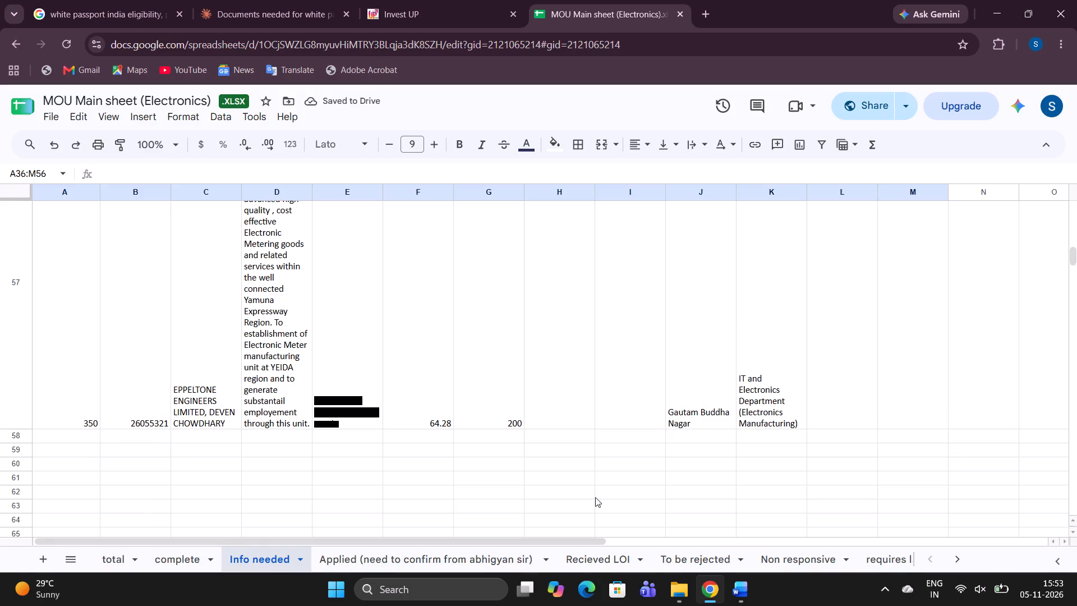
pyautogui.click(486, 552)
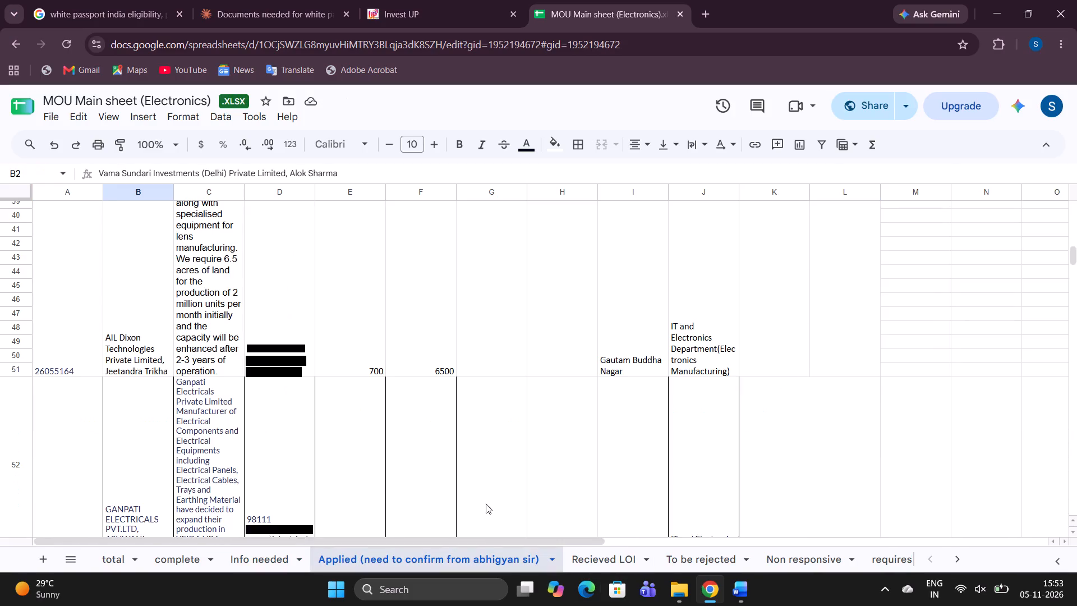
pyautogui.scroll(-2, 492, 409)
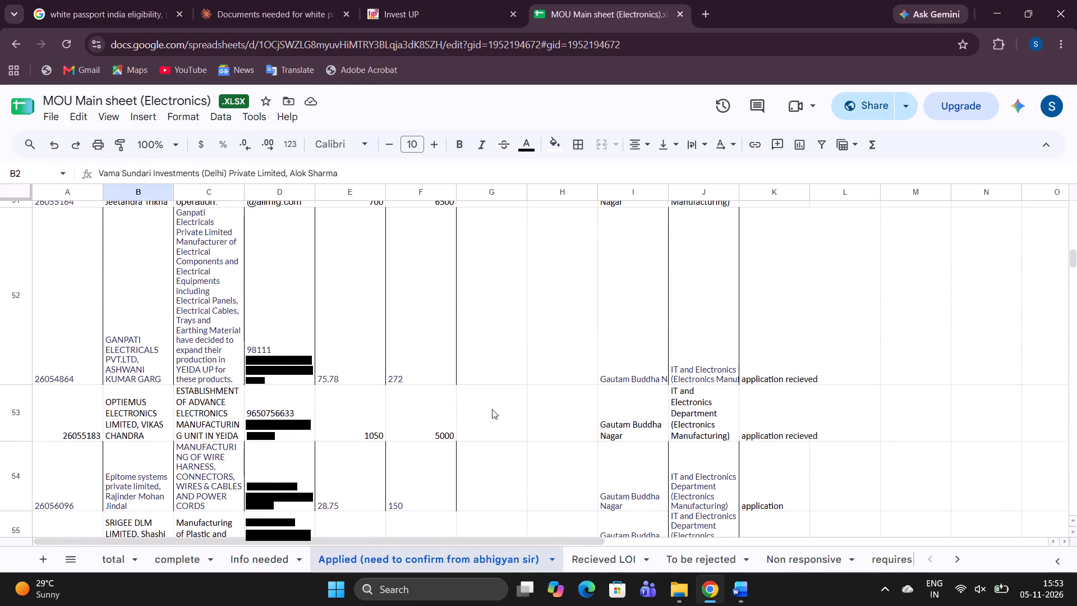
pyautogui.scroll(2, 492, 409)
pyautogui.click(251, 564)
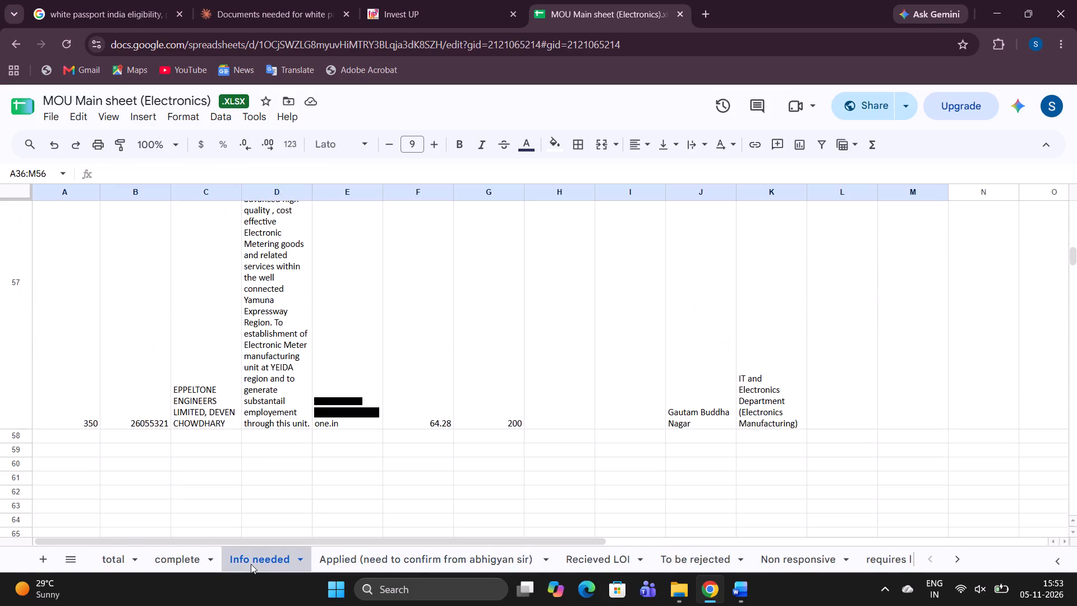
# Look up Eppeltone Engineers' ID 26055321 from Info needed in the Invest UP intents table and check its current status.
pyautogui.doubleClick(121, 403)
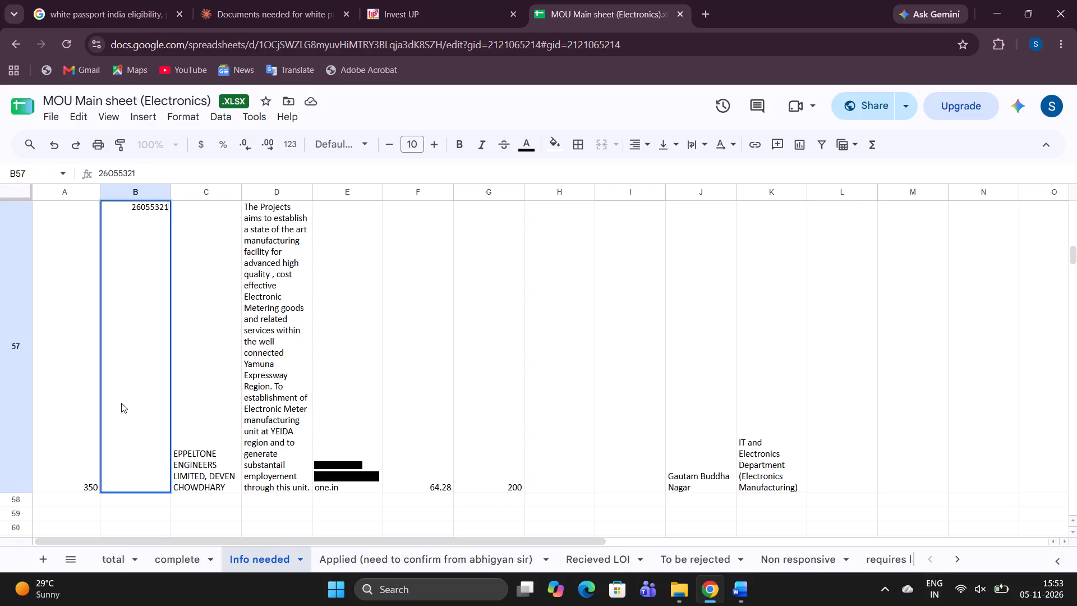
pyautogui.hotkey('ctrl', 'a')
pyautogui.hotkey('ctrl', 'c')
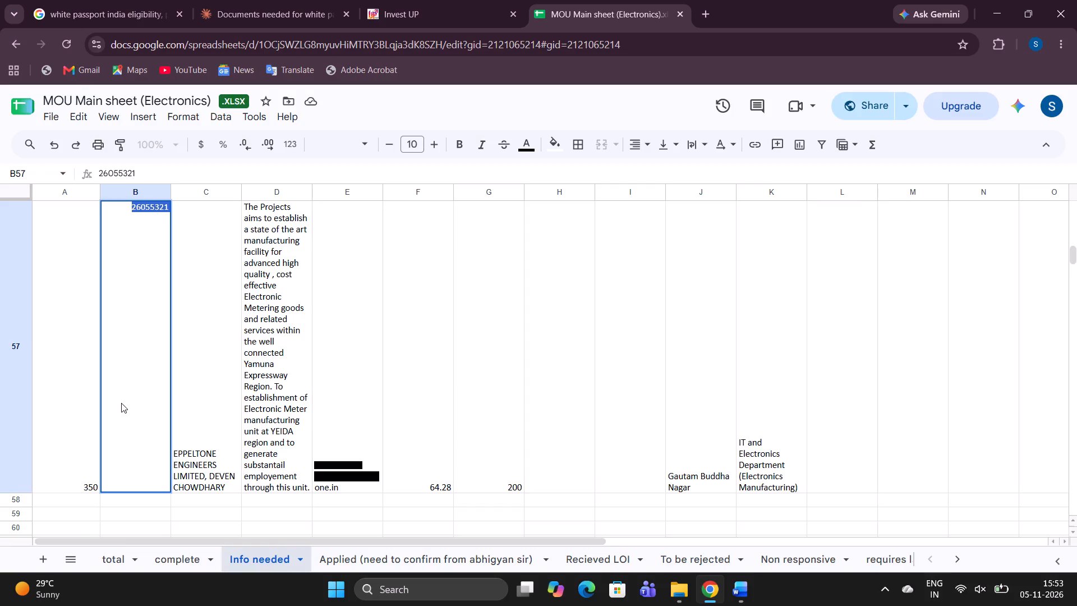
pyautogui.click(422, 1)
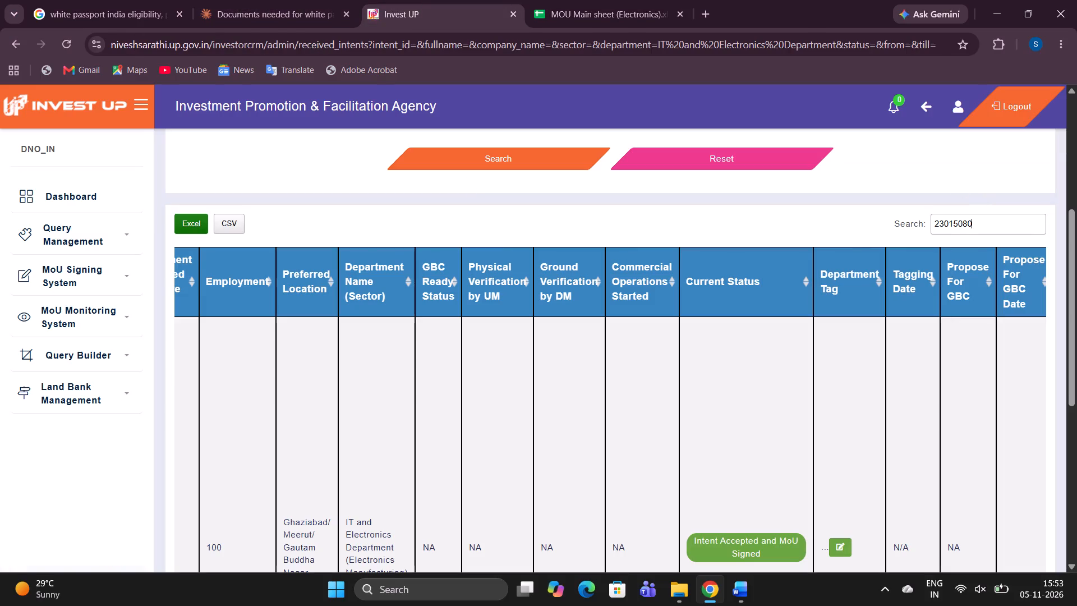
pyautogui.moveTo(979, 224); pyautogui.dragTo(851, 243)
pyautogui.press('BackSpace')
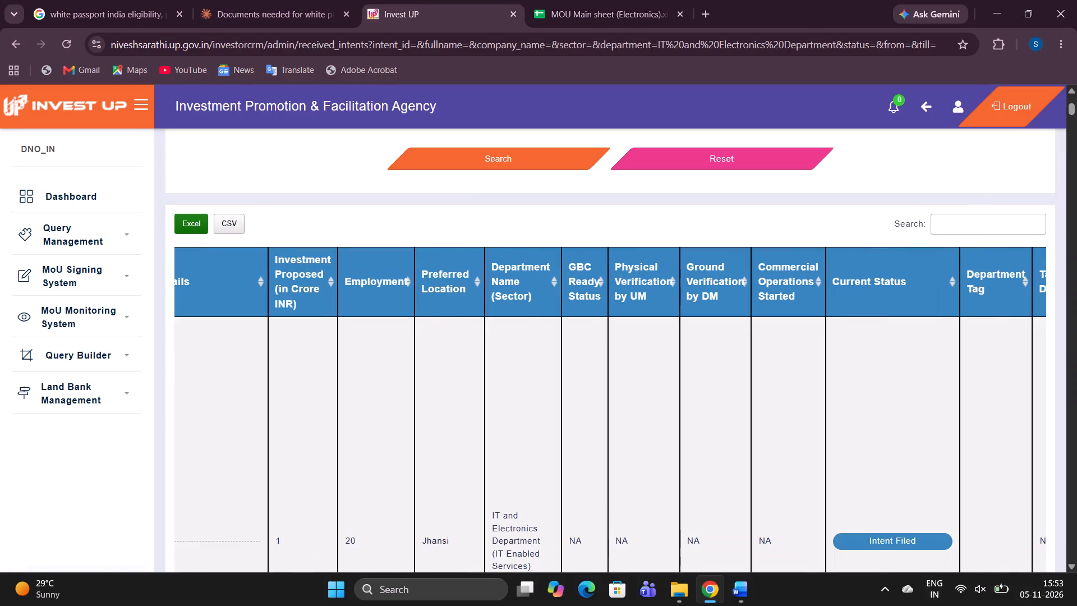
pyautogui.hotkey('ctrl', 'v')
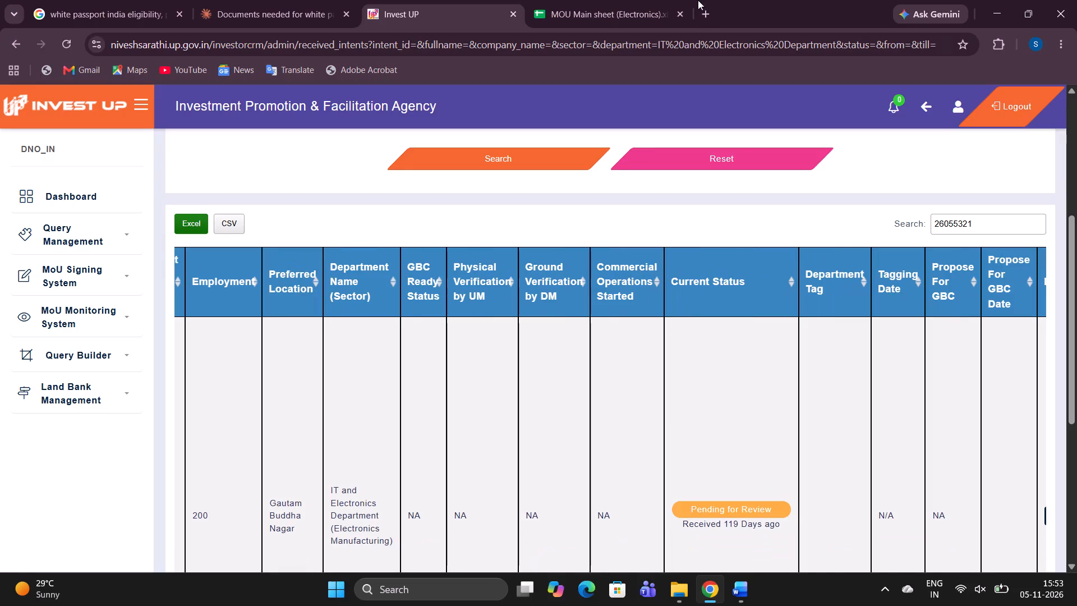
pyautogui.click(646, 1)
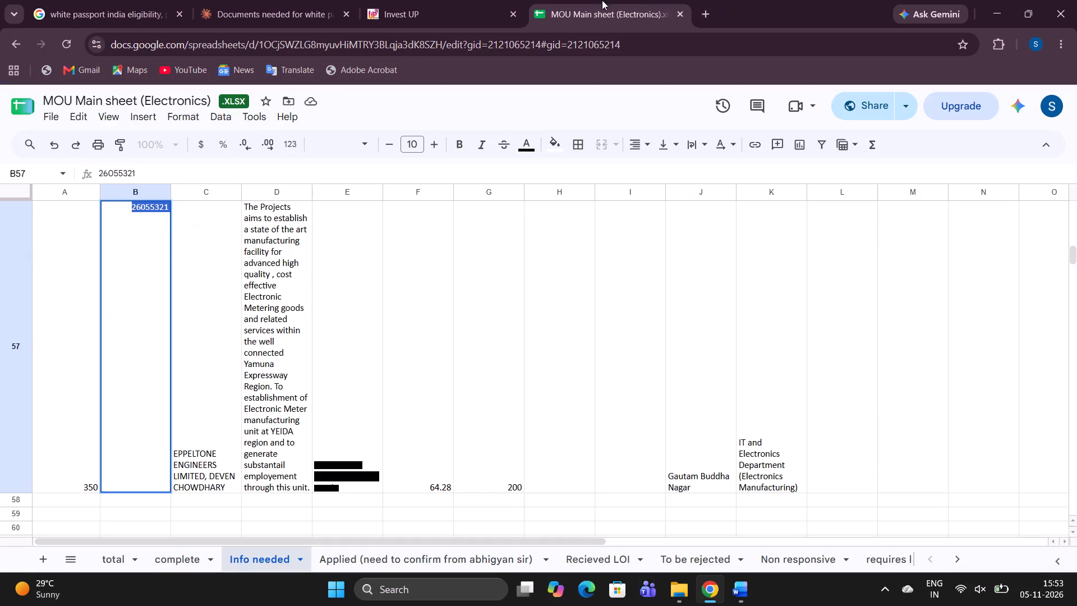
pyautogui.click(434, 15)
pyautogui.hscroll(-1, 492, 410)
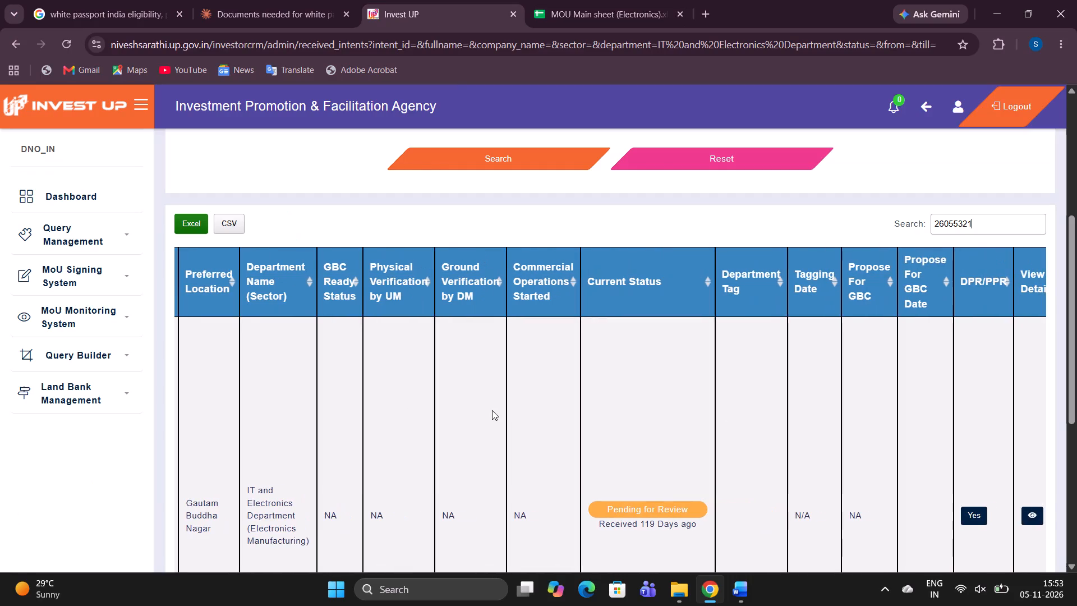
pyautogui.hscroll(-1, 492, 410)
pyautogui.click(586, 2)
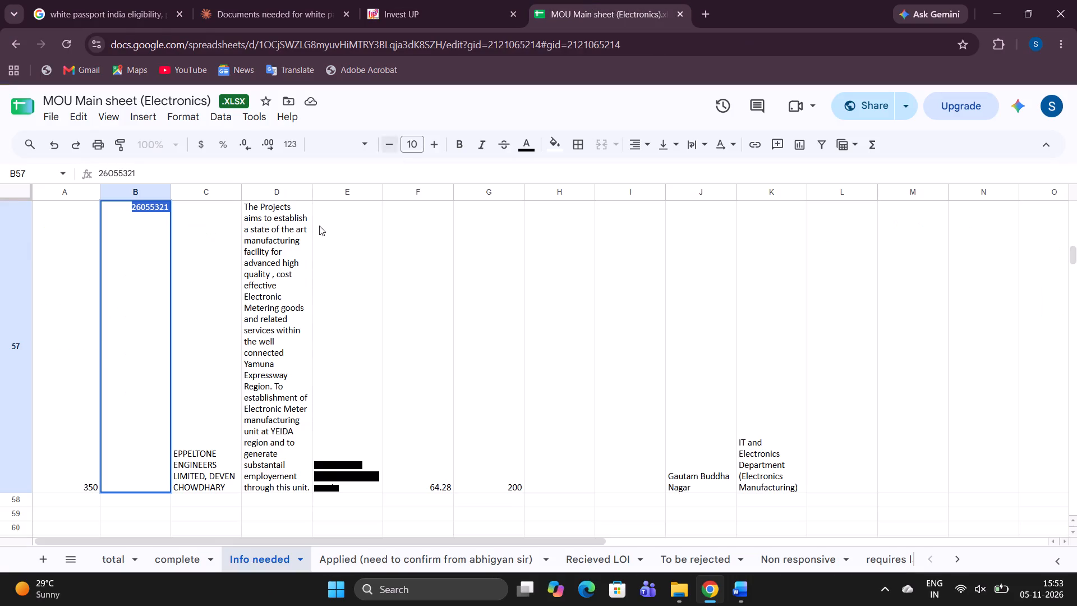
# Shade the Eppeltone Engineers company cell C57 in the Info needed sheet light orange.
pyautogui.click(201, 368)
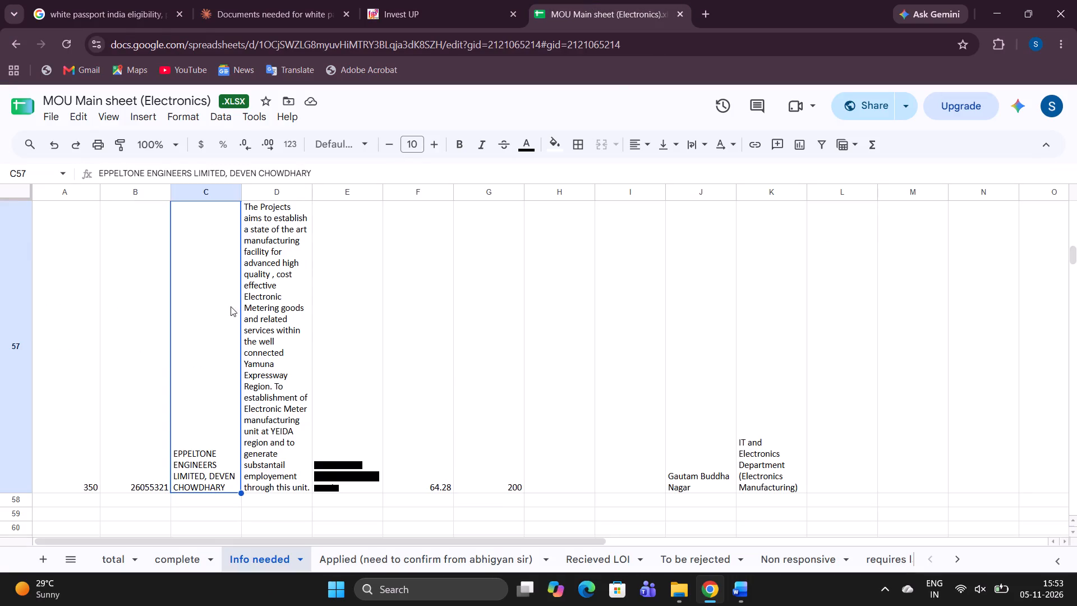
pyautogui.click(547, 146)
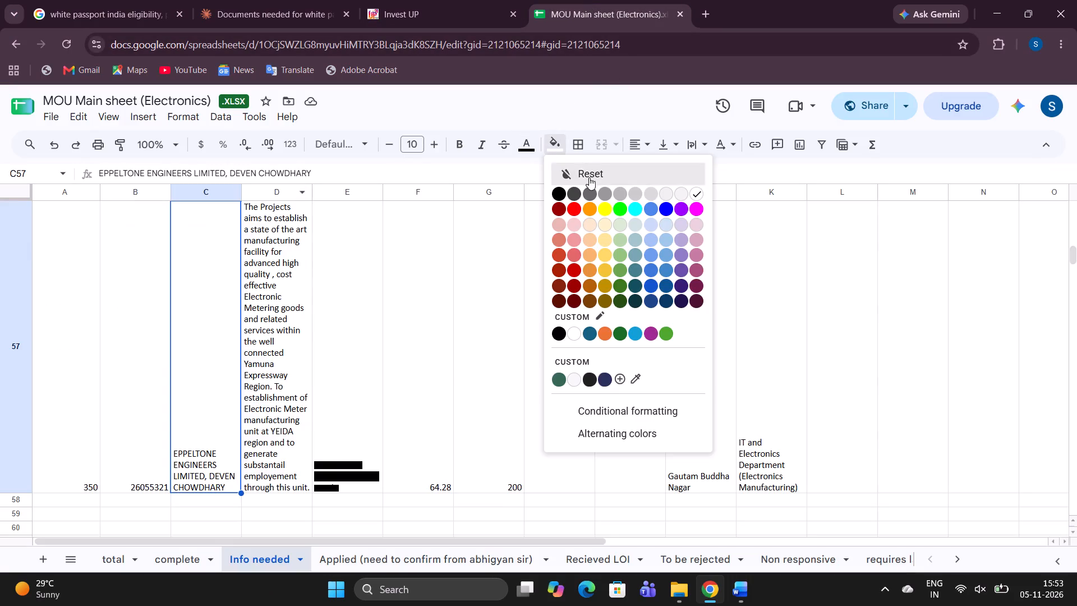
pyautogui.click(587, 250)
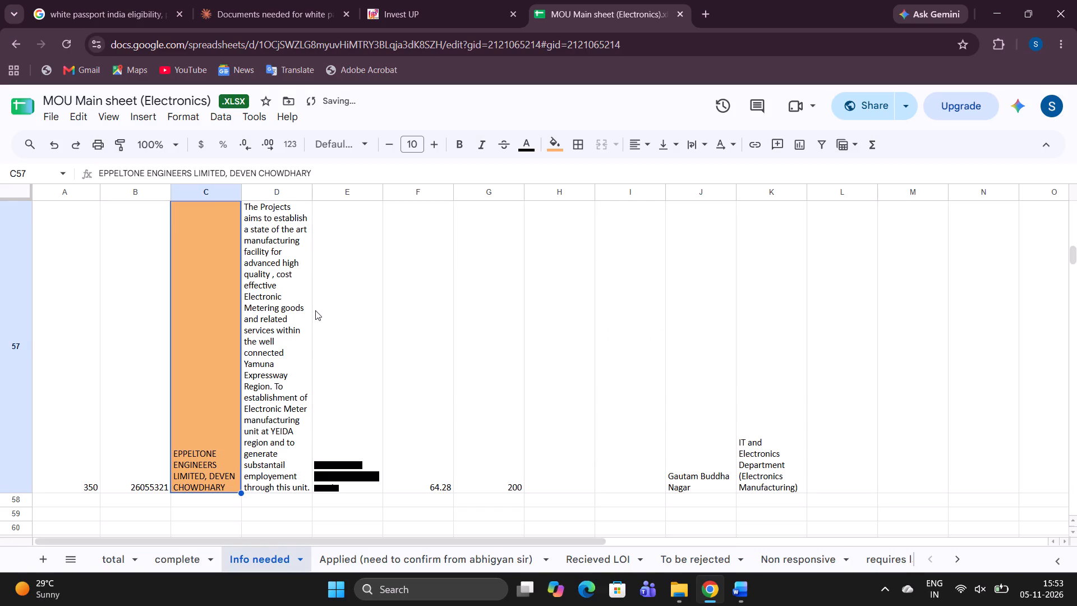
# Look up AIL Dixon Technologies' ID 26055164 from the Applied sheet in Invest UP and check its current status.
pyautogui.scroll(-3, 315, 310)
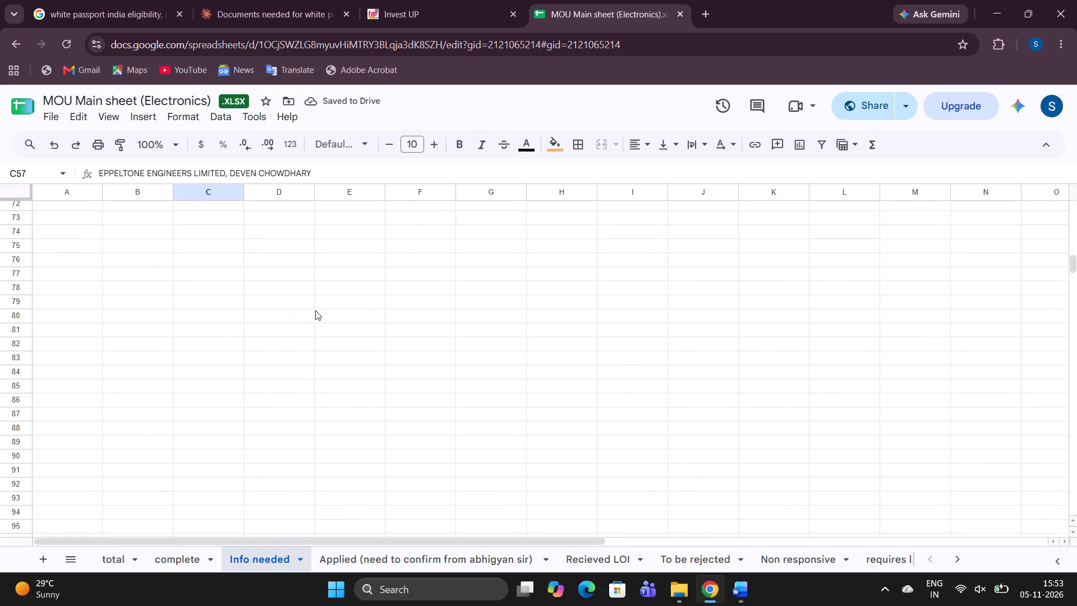
pyautogui.scroll(-2, 315, 310)
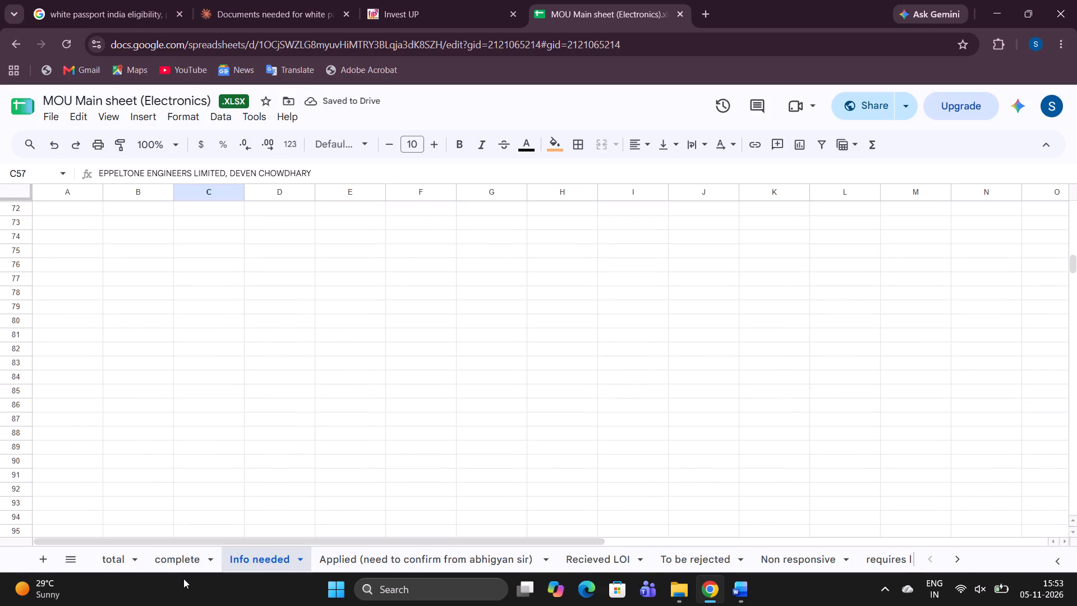
pyautogui.click(366, 559)
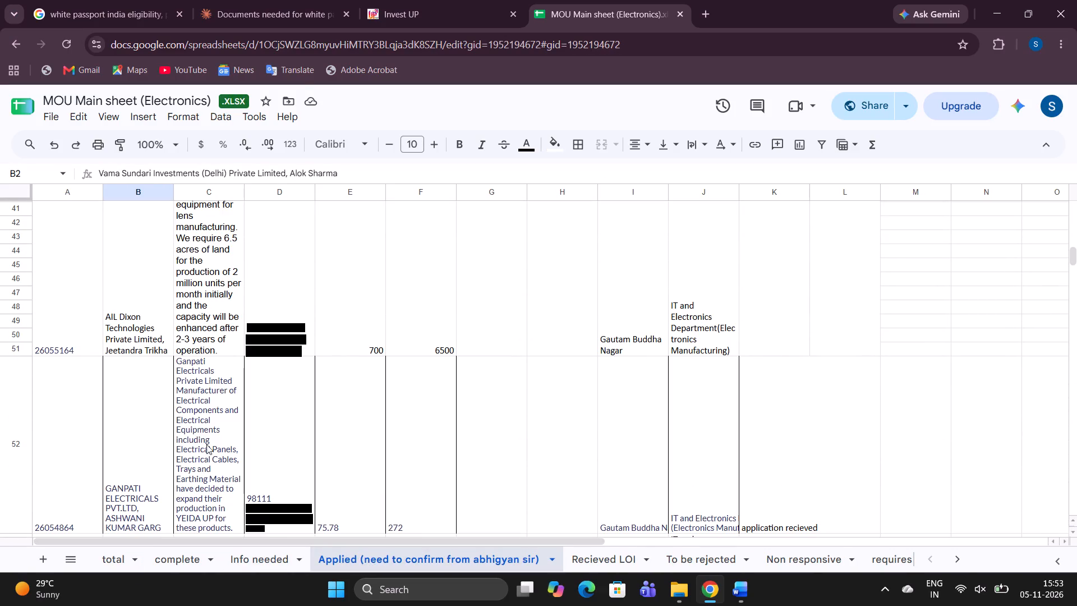
pyautogui.doubleClick(57, 302)
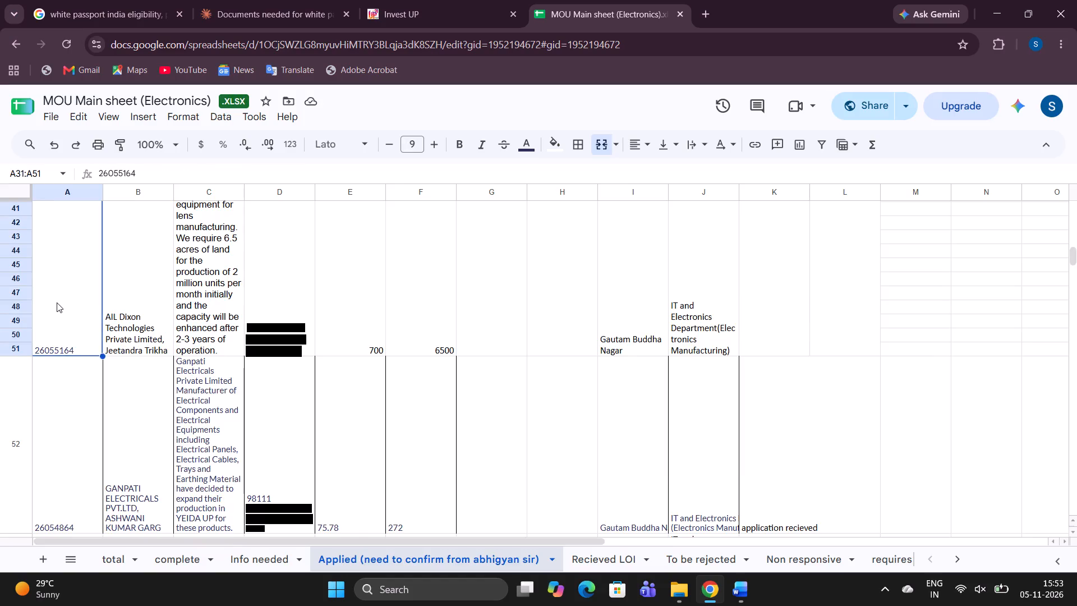
pyautogui.hotkey('ctrl', 'a')
pyautogui.hotkey('ctrl', 'c')
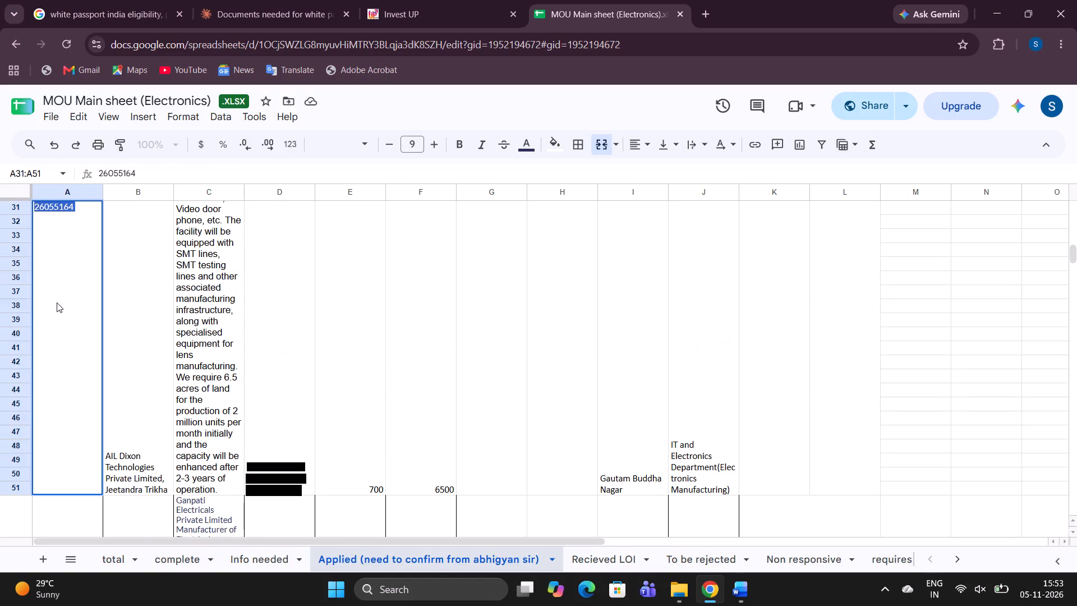
pyautogui.click(397, 1)
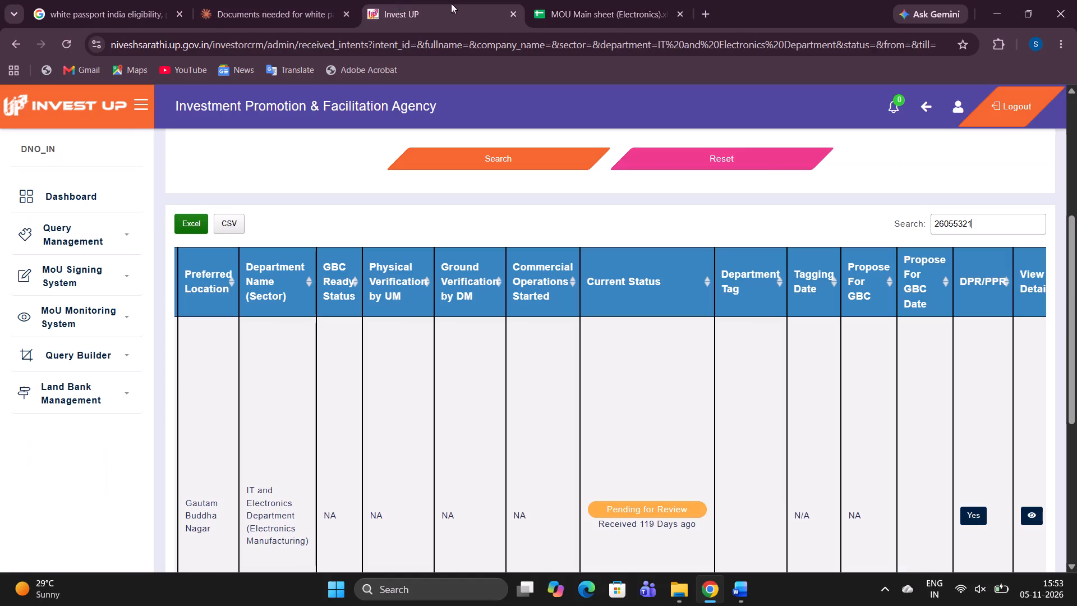
pyautogui.moveTo(984, 228); pyautogui.dragTo(863, 301)
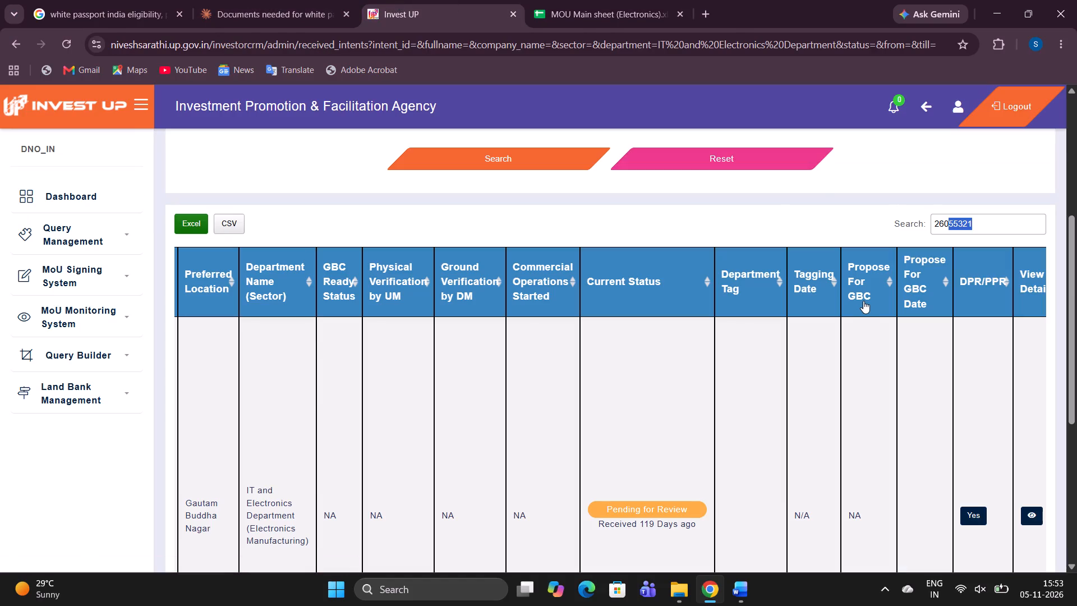
pyautogui.moveTo(863, 301); pyautogui.dragTo(863, 300)
pyautogui.press('BackSpace')
pyautogui.hotkey('ctrl', 'v')
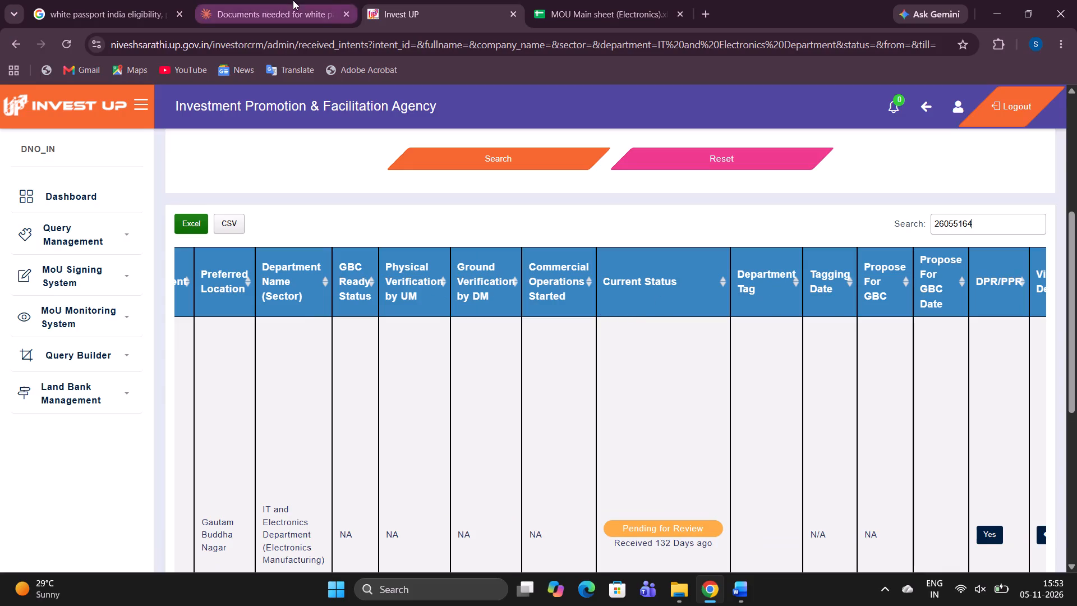
pyautogui.click(599, 11)
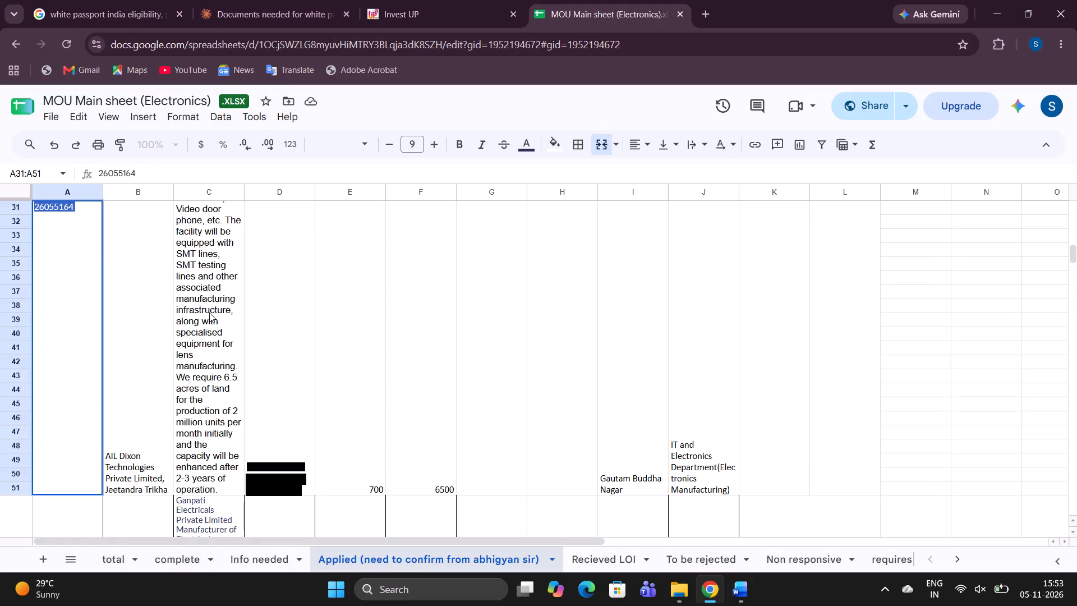
pyautogui.click(145, 306)
# Look up Ganpati Electricals' ID 26054864 from the Applied sheet in Invest UP and check its current status.
pyautogui.scroll(-4, 145, 306)
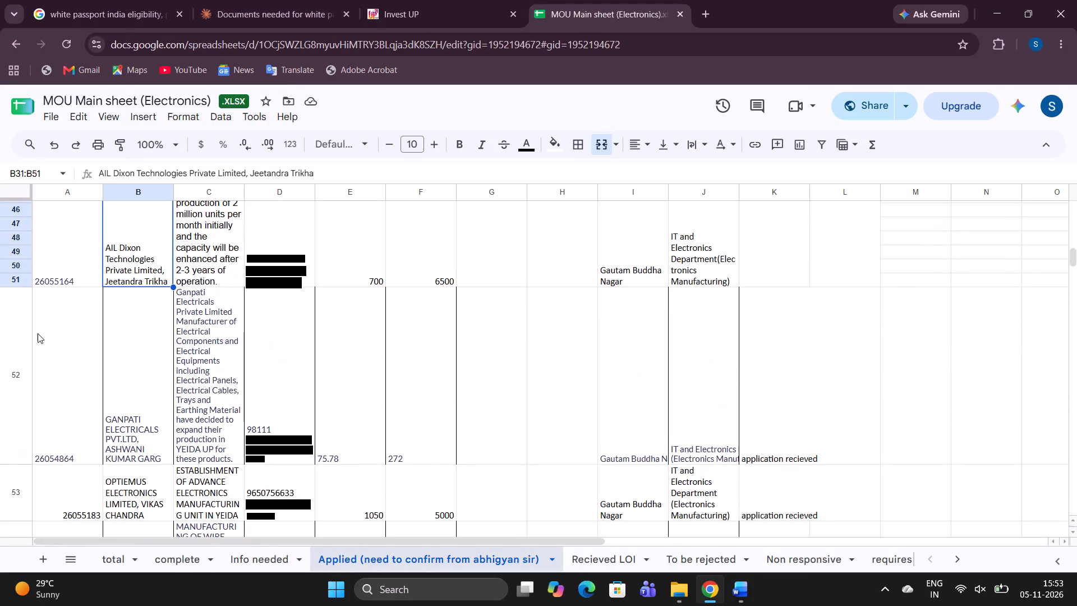
pyautogui.doubleClick(51, 337)
pyautogui.hotkey('ctrl', 'a')
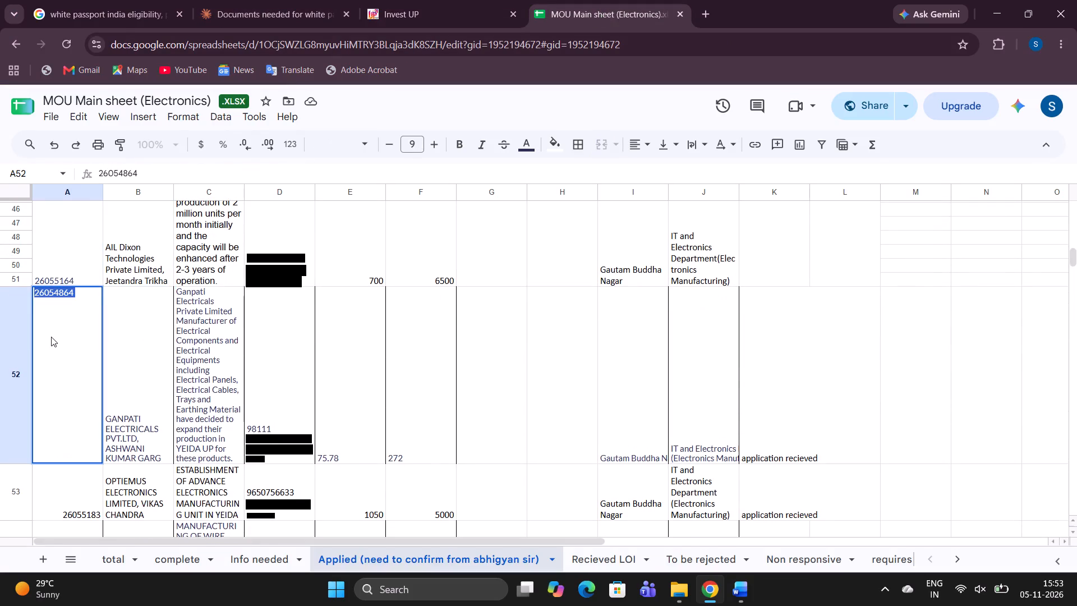
pyautogui.hotkey('ctrl', 'c')
pyautogui.click(578, 0)
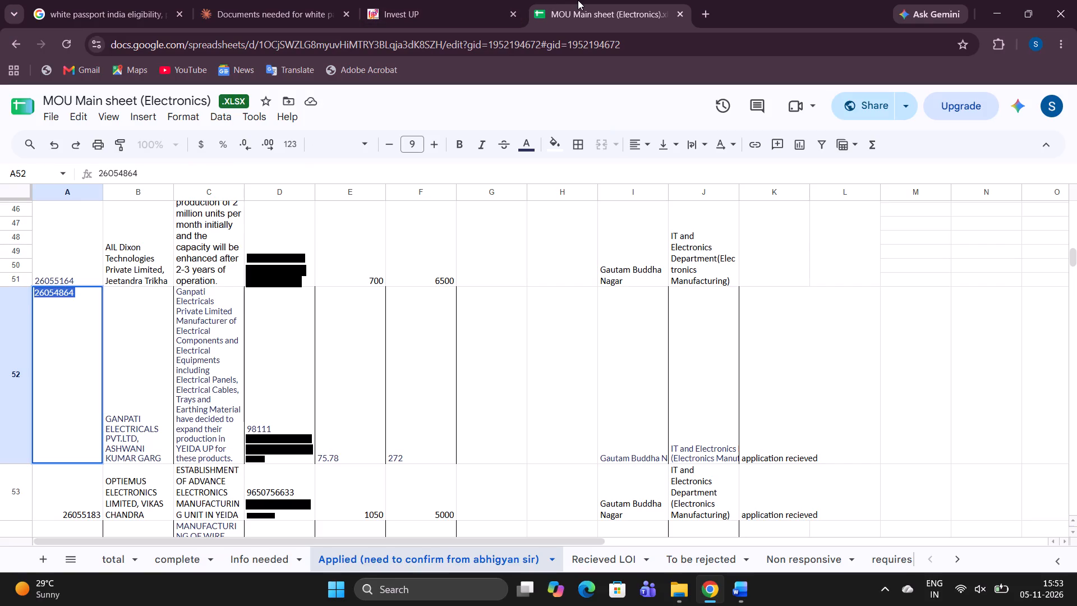
pyautogui.click(390, 2)
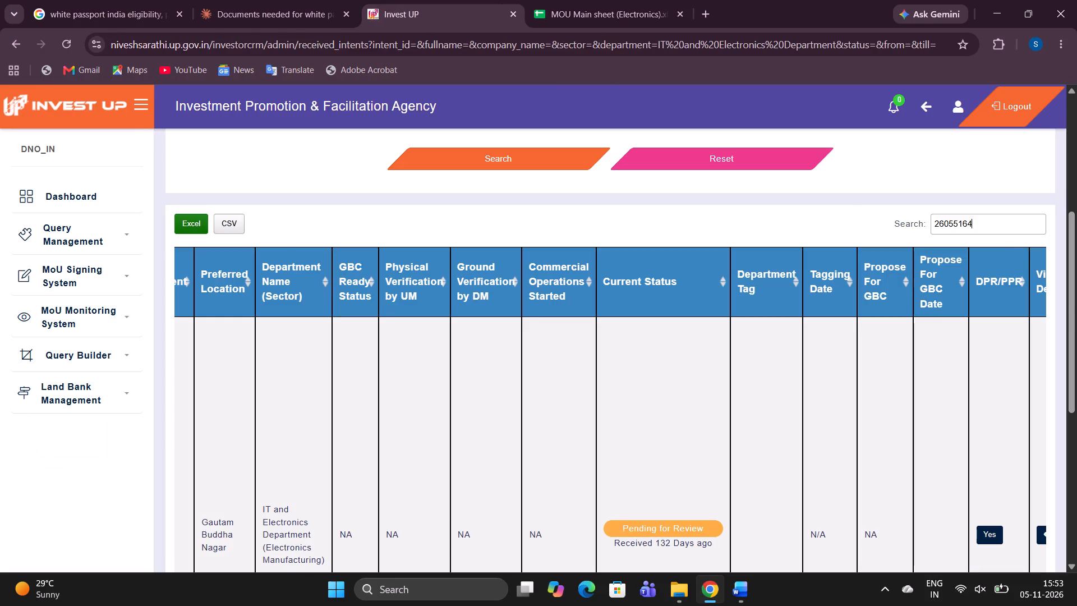
pyautogui.moveTo(998, 228); pyautogui.dragTo(925, 222)
pyautogui.press('BackSpace')
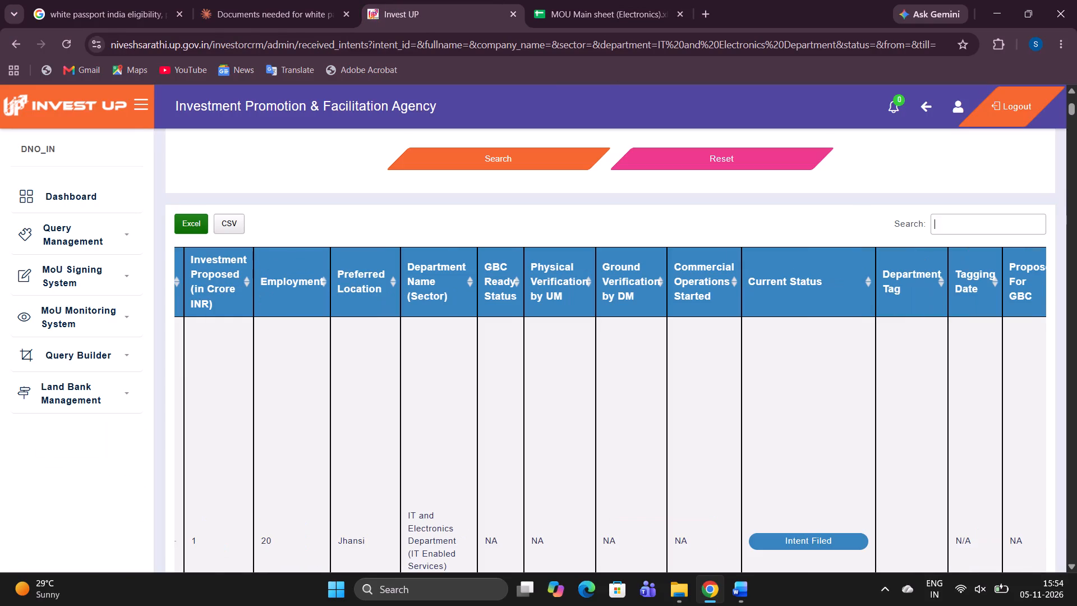
pyautogui.hotkey('ctrl', 'v')
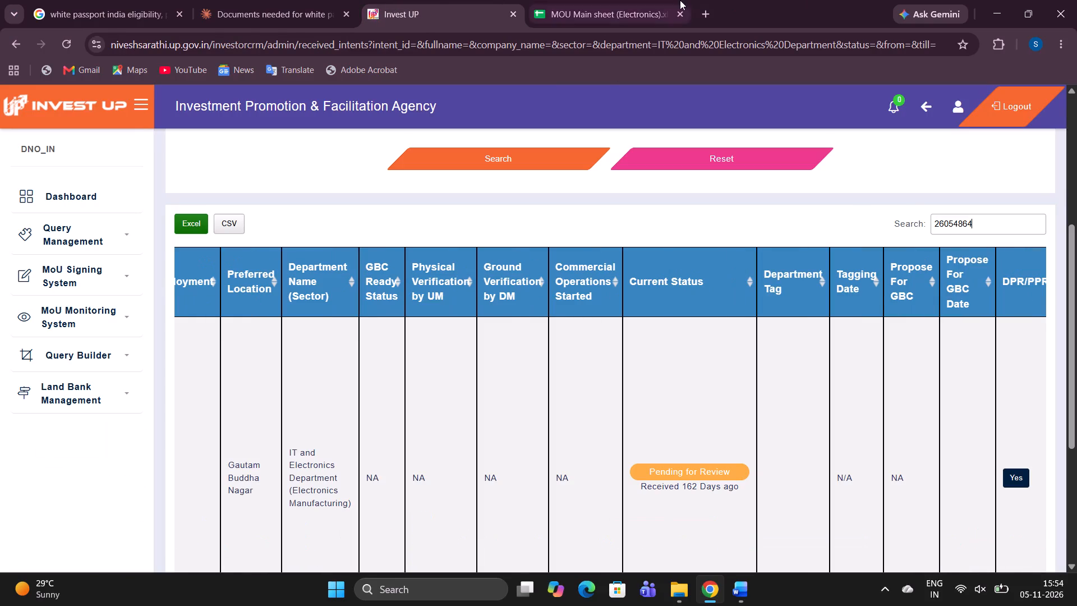
pyautogui.click(574, 9)
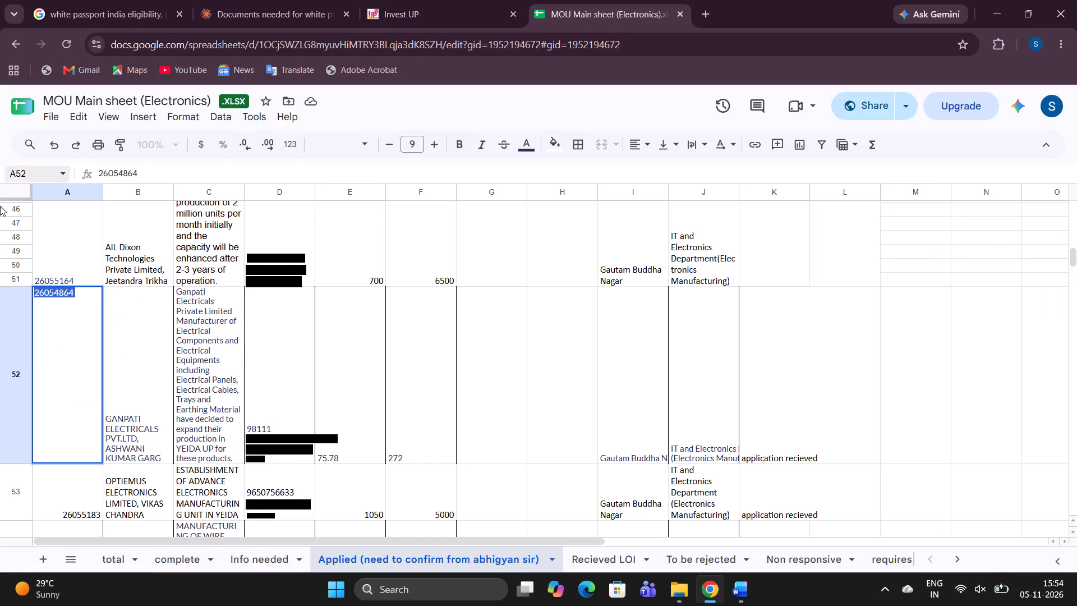
pyautogui.click(121, 365)
# Look up Optiemus Electronics' ID 26055183 from the Applied sheet in Invest UP and check its current status.
pyautogui.scroll(-1, 121, 365)
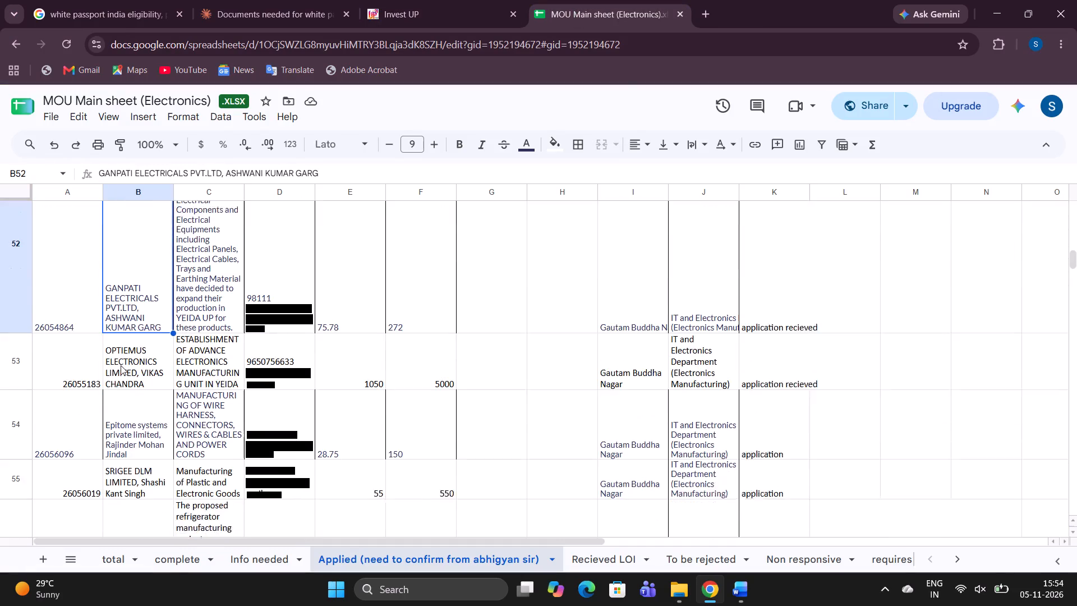
pyautogui.scroll(-1, 121, 365)
pyautogui.doubleClick(66, 335)
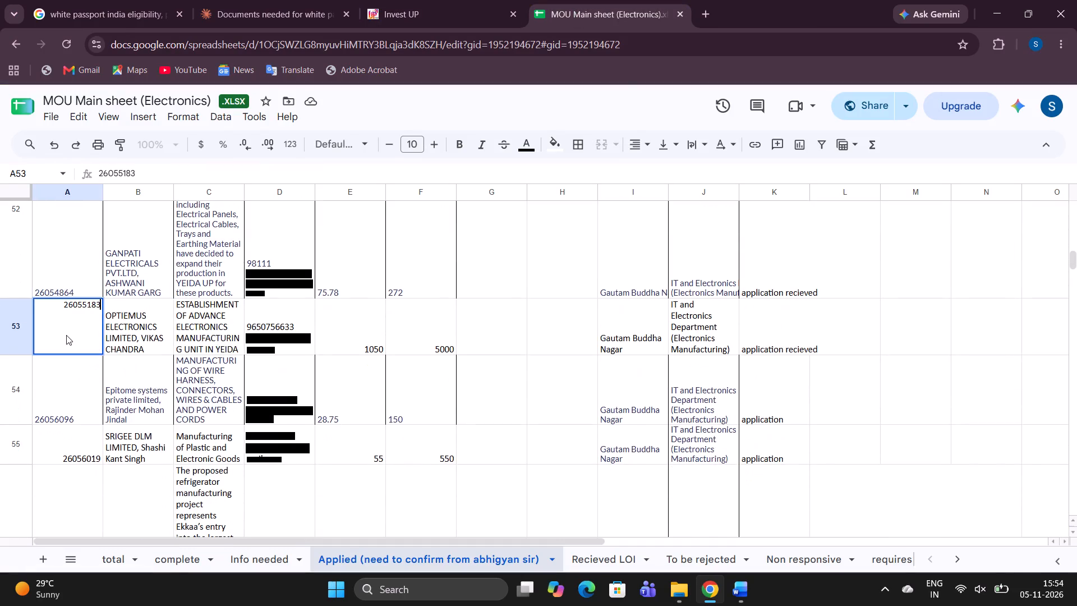
pyautogui.hotkey('ctrl', 'a')
pyautogui.hotkey('ctrl', 'c')
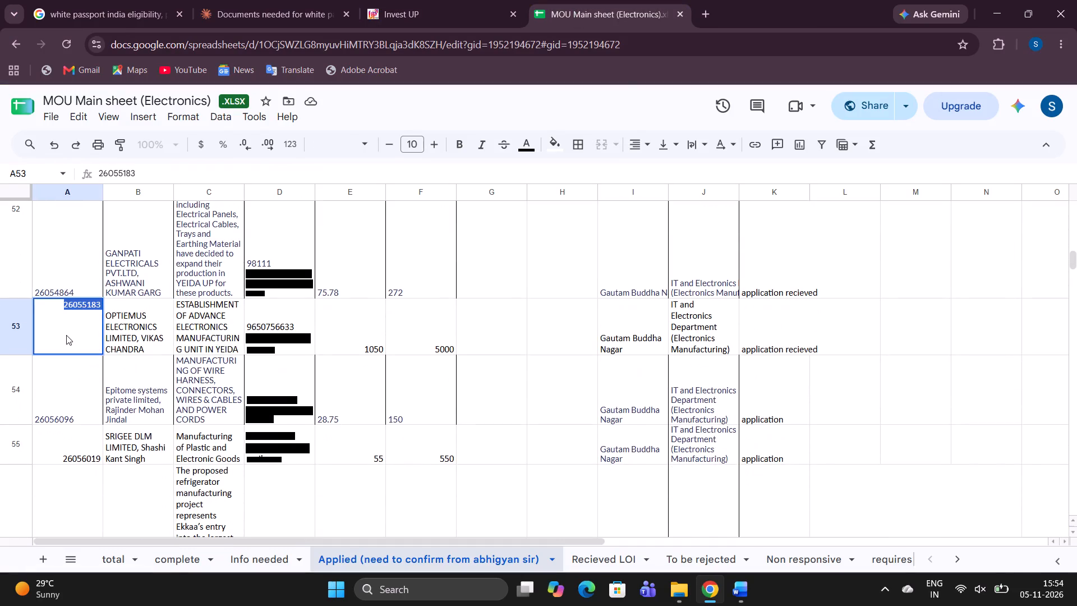
pyautogui.click(468, 3)
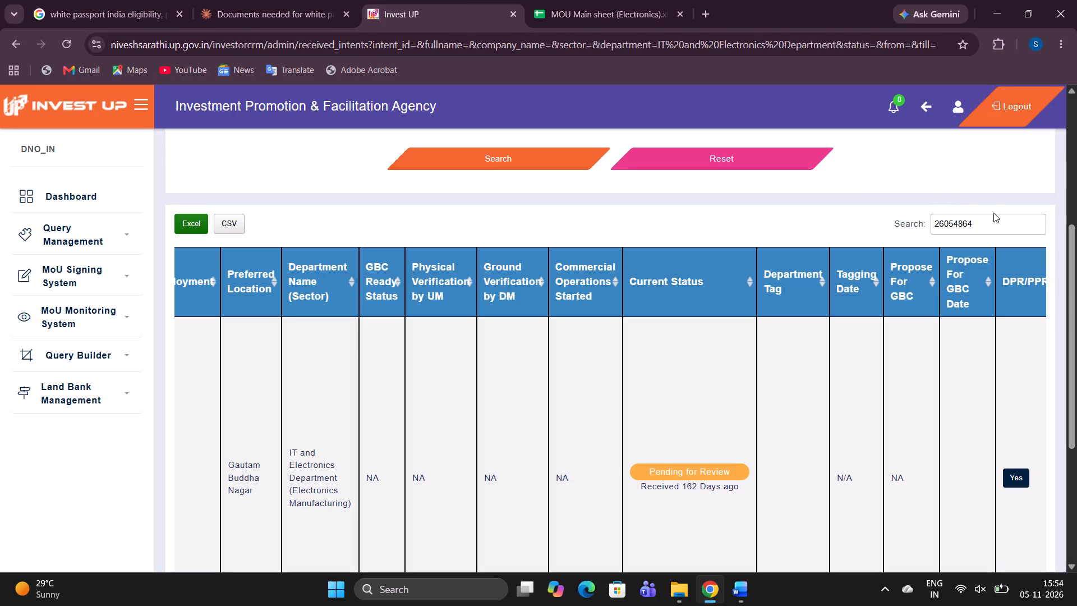
pyautogui.moveTo(991, 216); pyautogui.dragTo(890, 226)
pyautogui.press('BackSpace')
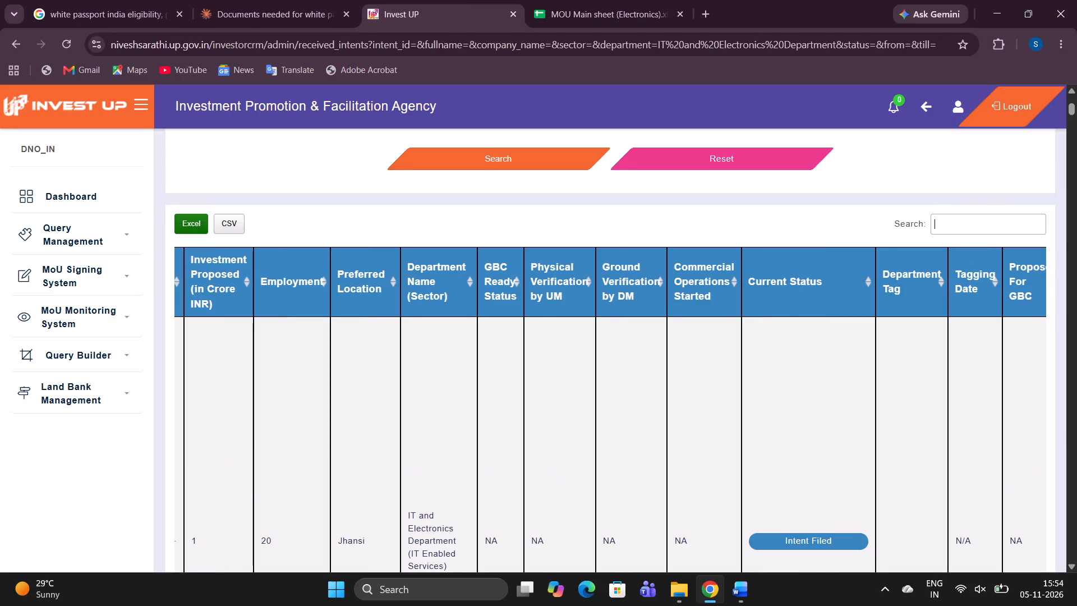
pyautogui.hotkey('ctrl', 'v')
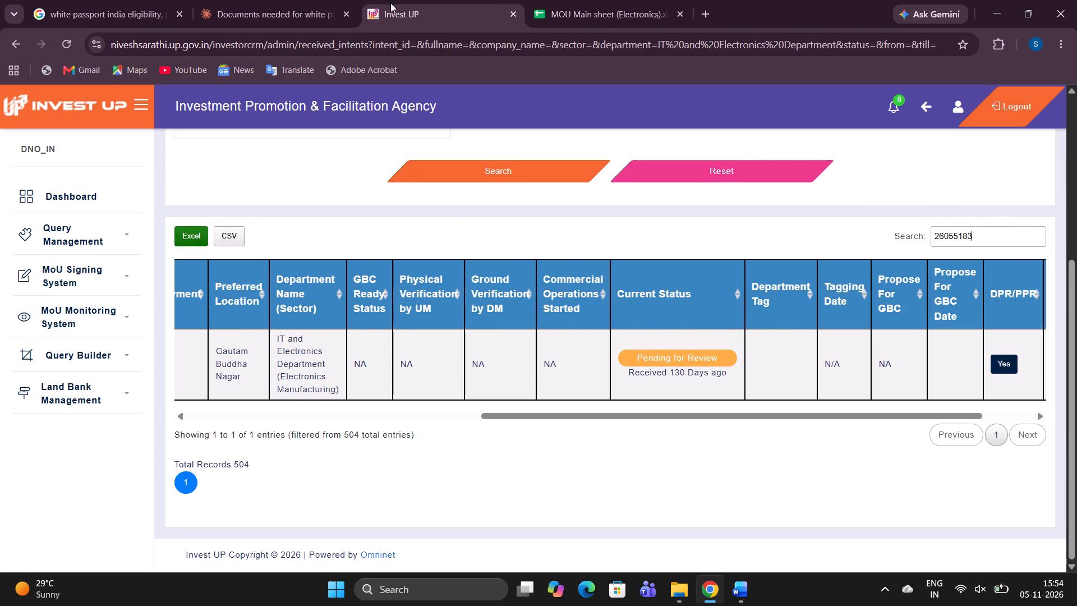
# Look up Epitome Systems' ID 26056096 from the Applied sheet in Invest UP and check its current status.
pyautogui.click(605, 9)
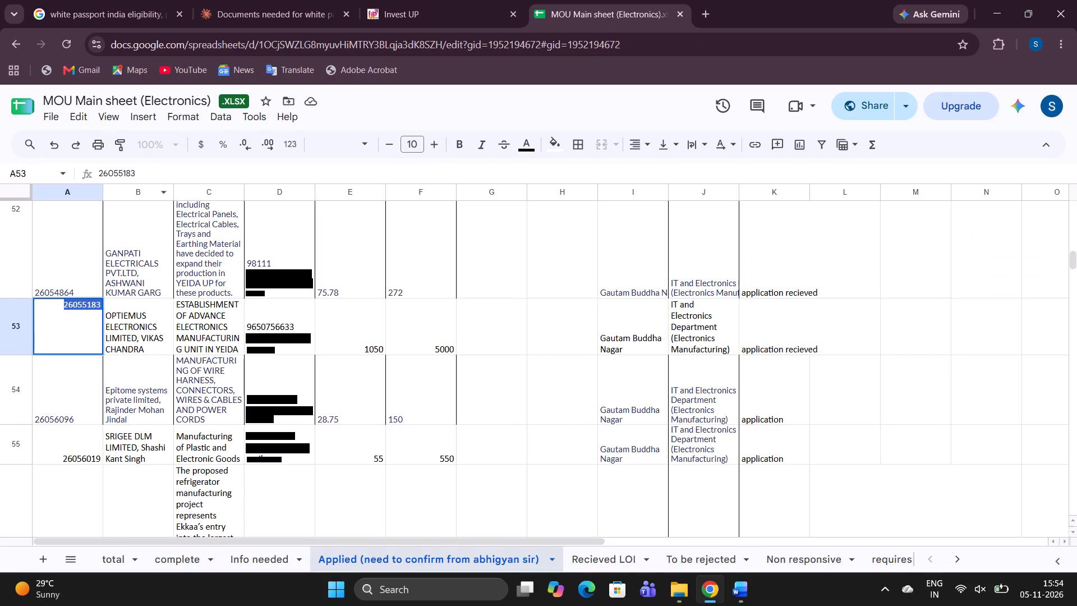
pyautogui.doubleClick(59, 388)
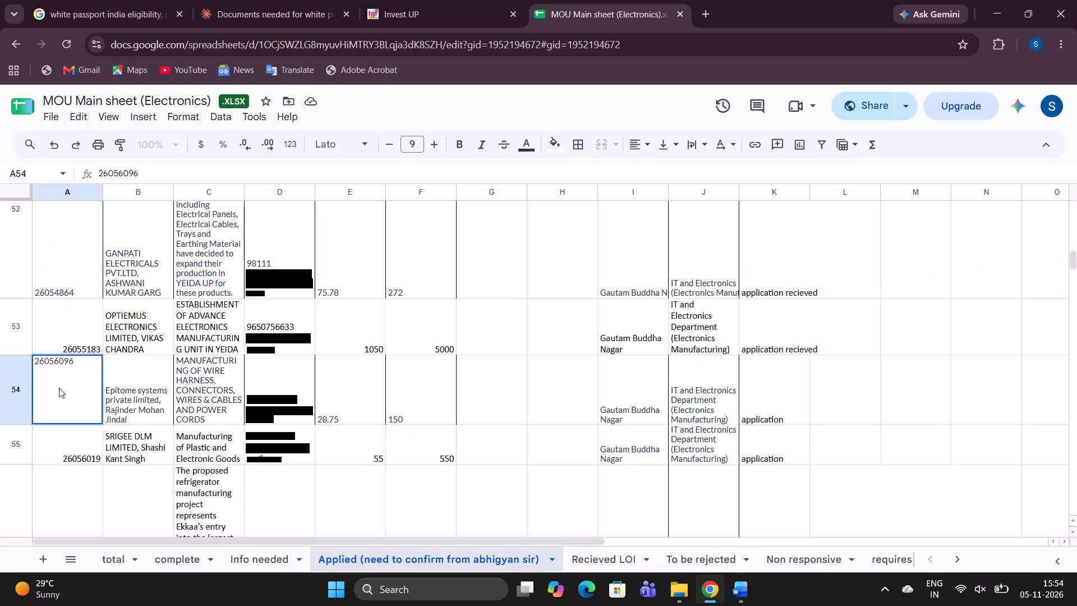
pyautogui.hotkey('ctrl', 'a')
pyautogui.hotkey('ctrl', 'c')
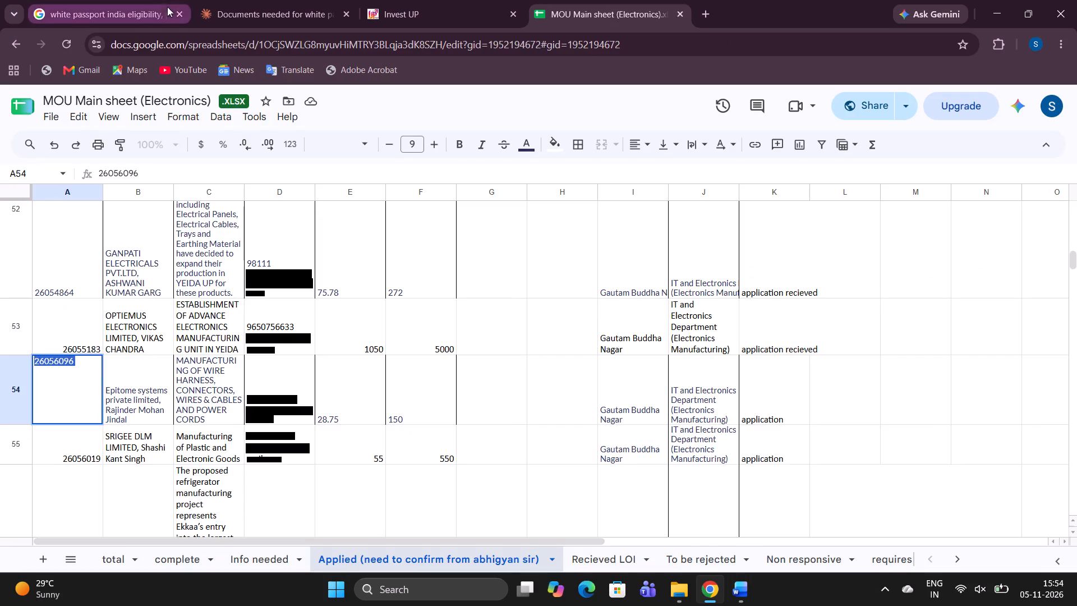
pyautogui.click(421, 1)
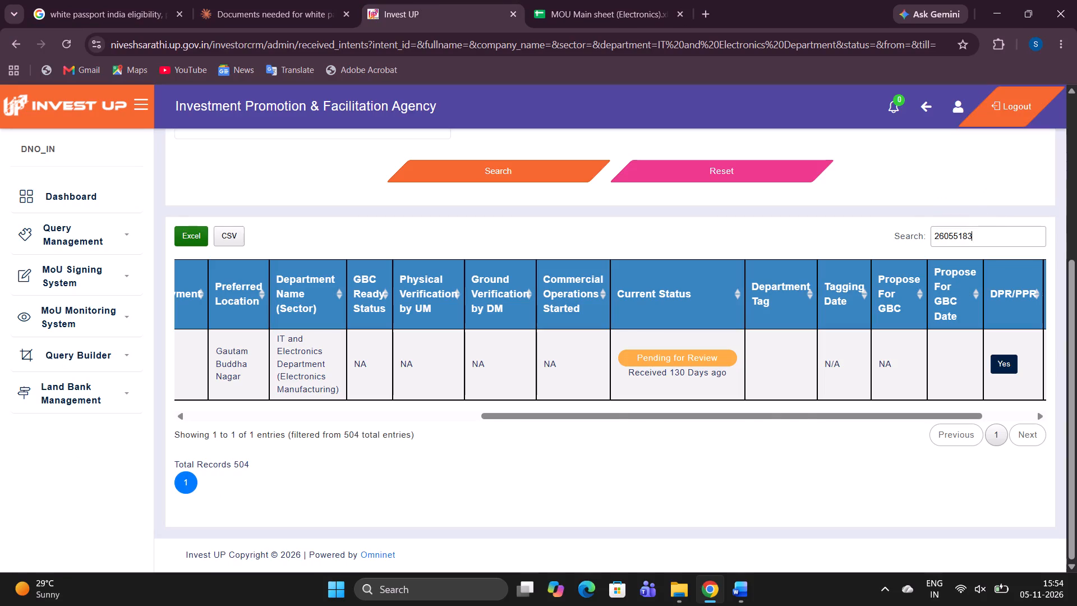
pyautogui.moveTo(989, 233); pyautogui.dragTo(887, 225)
pyautogui.press('BackSpace')
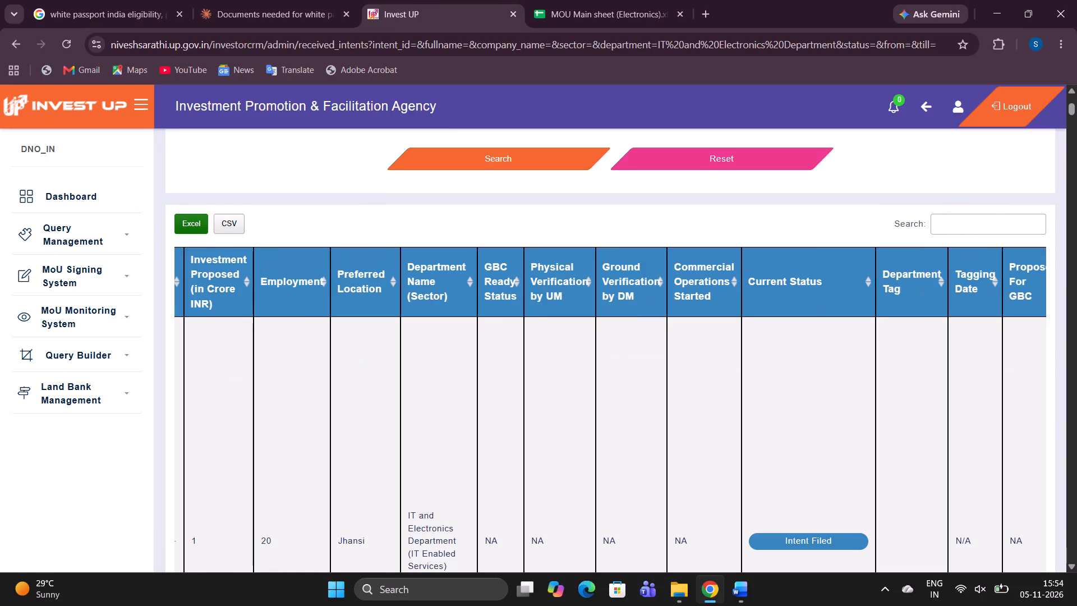
pyautogui.hotkey('ctrl', 'v')
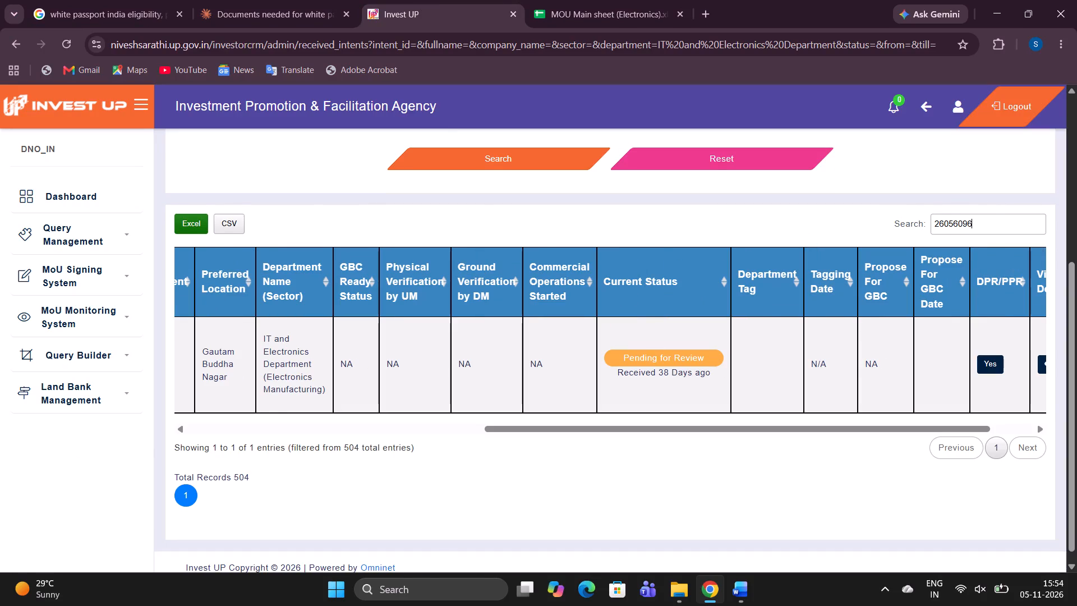
pyautogui.hscroll(6, 664, 366)
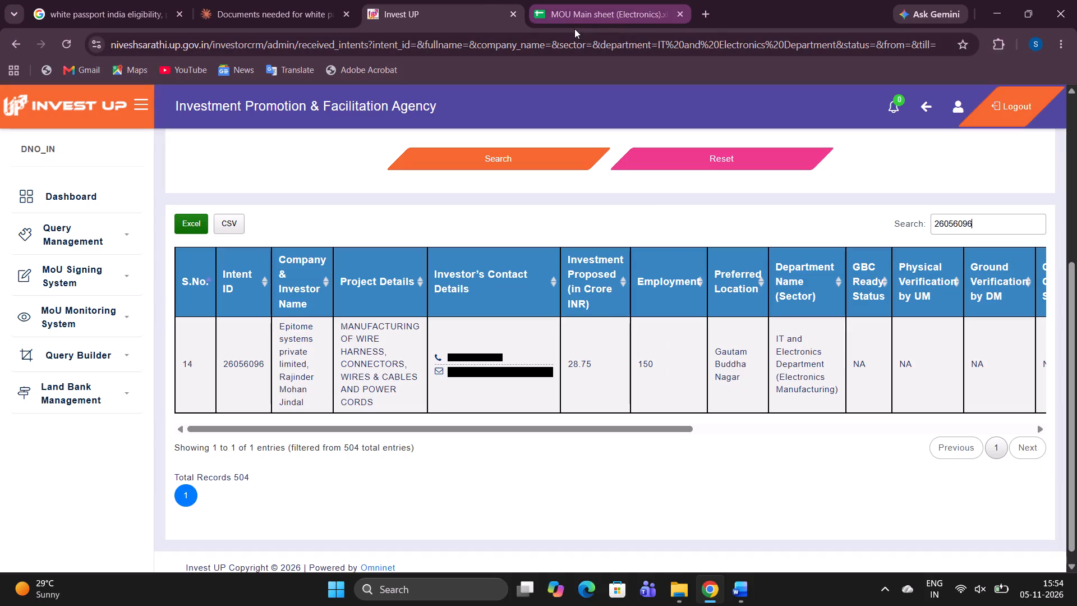
# Look up SRIGEE DLM Limited's ID 26056019 from the Applied sheet in Invest UP and check its current status.
pyautogui.click(551, 5)
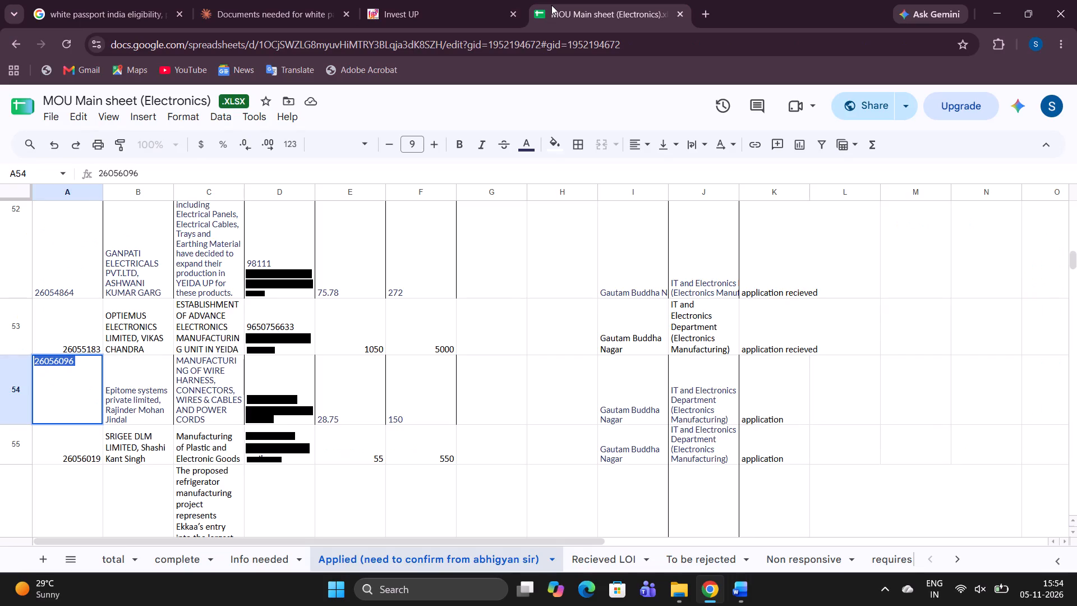
pyautogui.click(65, 454)
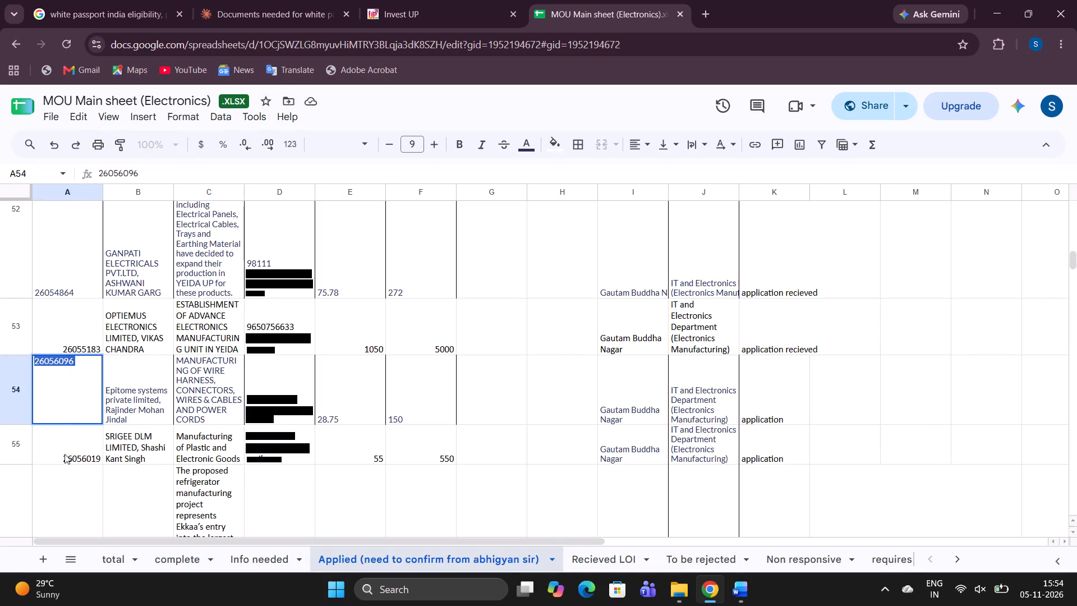
pyautogui.doubleClick(65, 454)
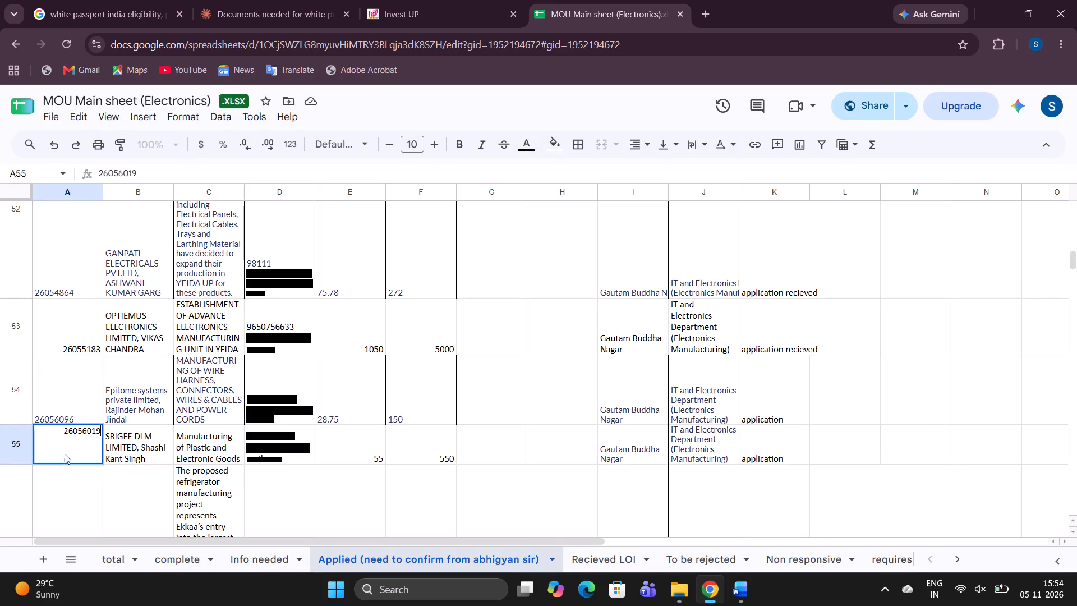
pyautogui.hotkey('ctrl', 'a')
pyautogui.hotkey('ctrl', 'c')
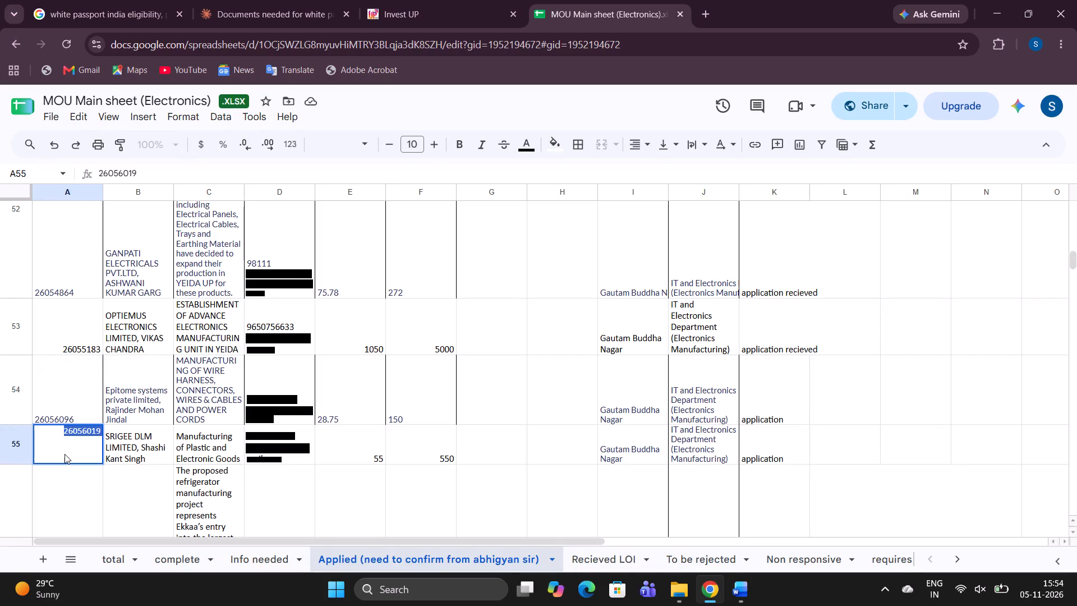
pyautogui.click(436, 4)
pyautogui.moveTo(1005, 216); pyautogui.dragTo(914, 208)
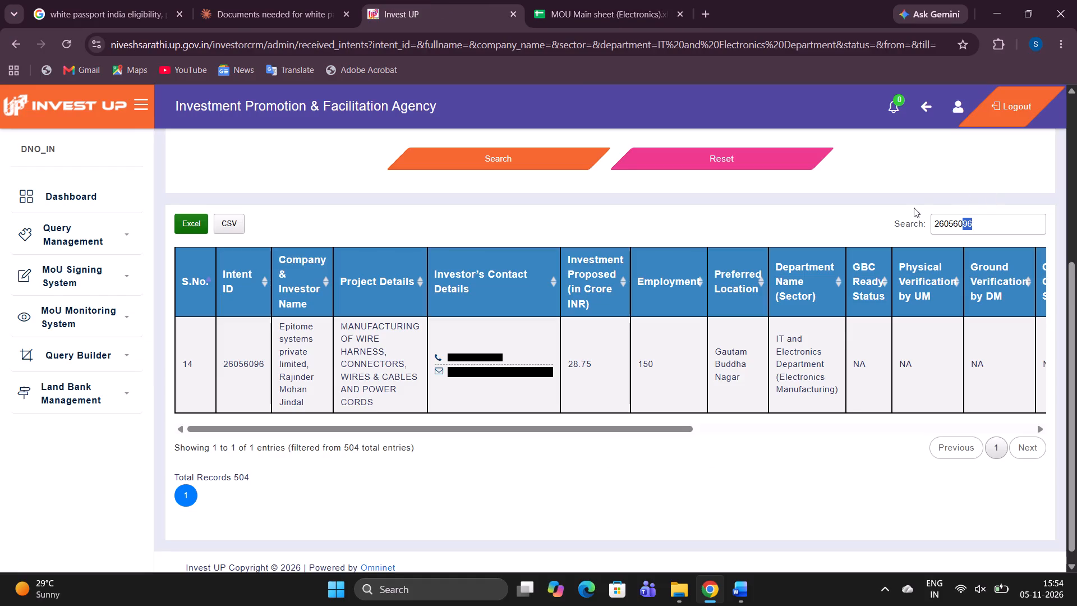
pyautogui.moveTo(914, 208); pyautogui.dragTo(906, 210)
pyautogui.press('BackSpace')
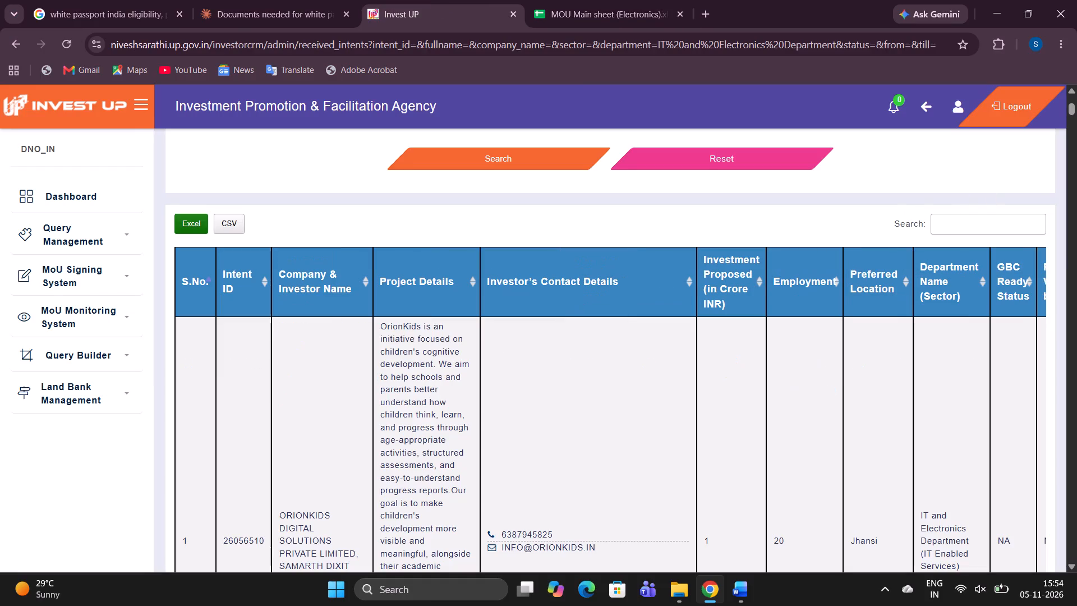
pyautogui.hotkey('ctrl', 'v')
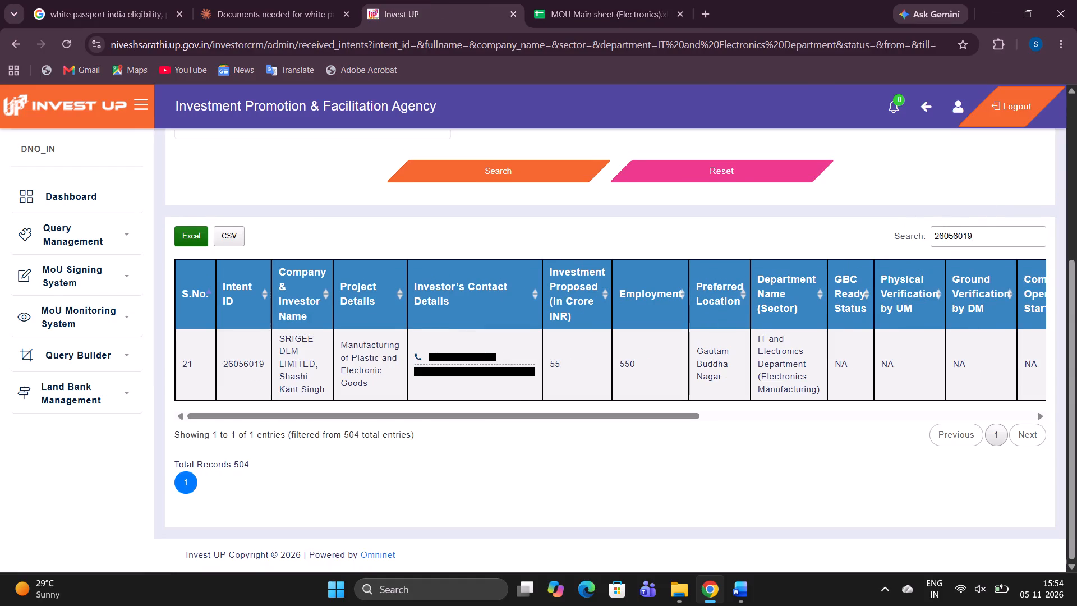
pyautogui.hscroll(-3, 786, 388)
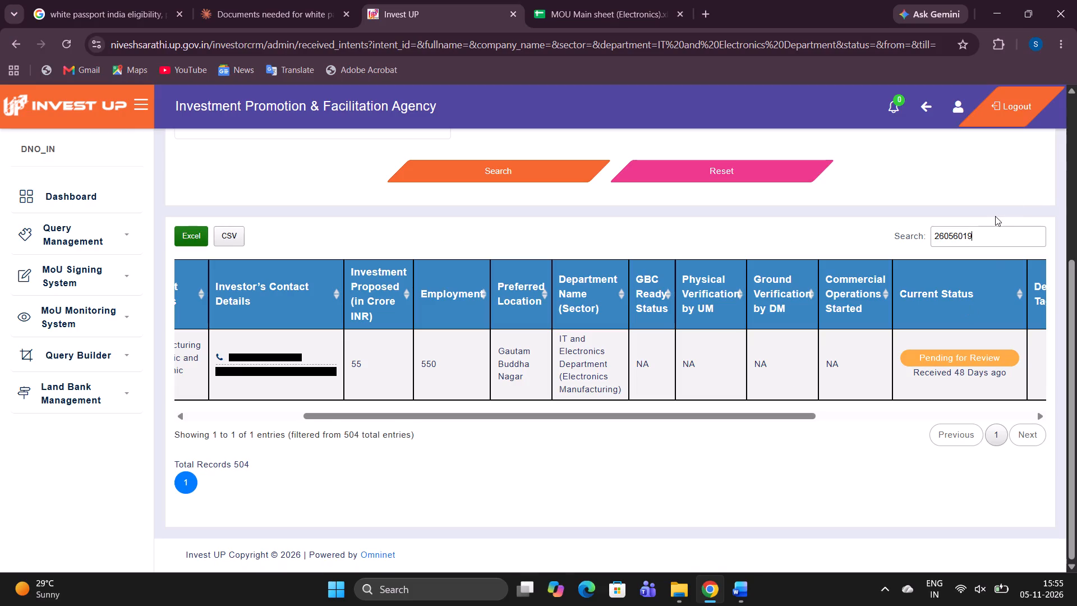
# Clear SRIGEE DLM's ID from the Invest UP intents table search.
pyautogui.moveTo(979, 238); pyautogui.dragTo(890, 236)
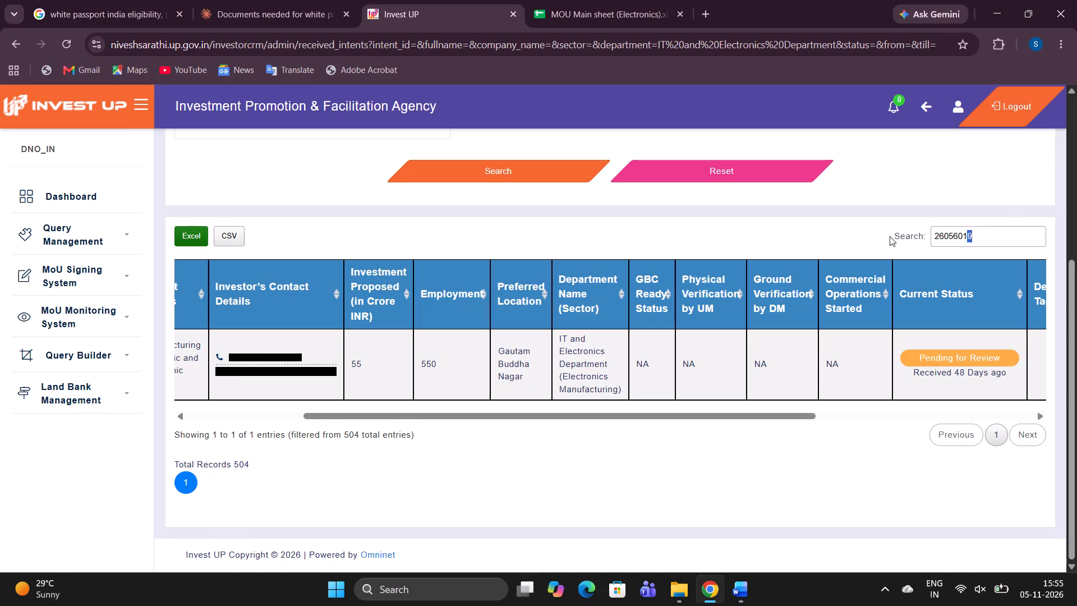
pyautogui.press('BackSpace')
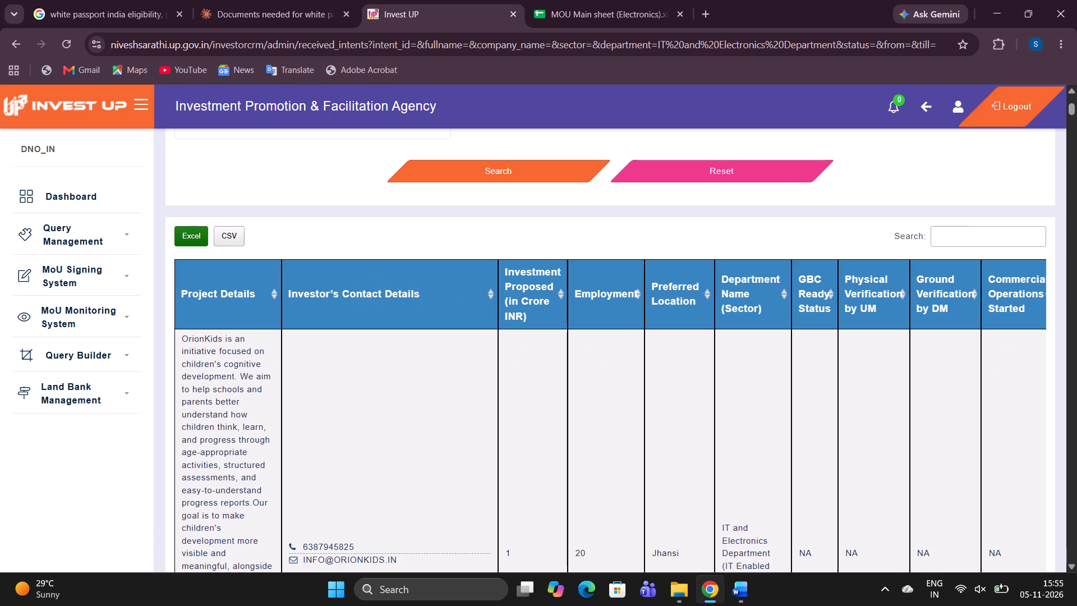
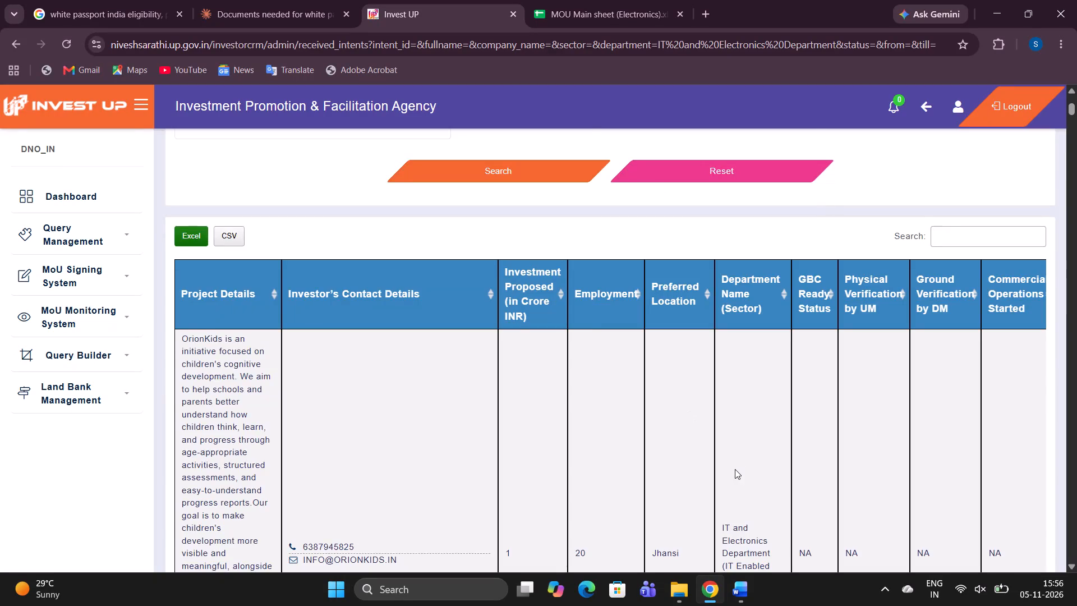
# Look up SRIGEE DLM Limited's ID 26056019 from the Applied sheet in Invest UP again and check its current status.
pyautogui.scroll(-2, 735, 469)
pyautogui.hscroll(-9, 735, 469)
pyautogui.hscroll(10, 735, 469)
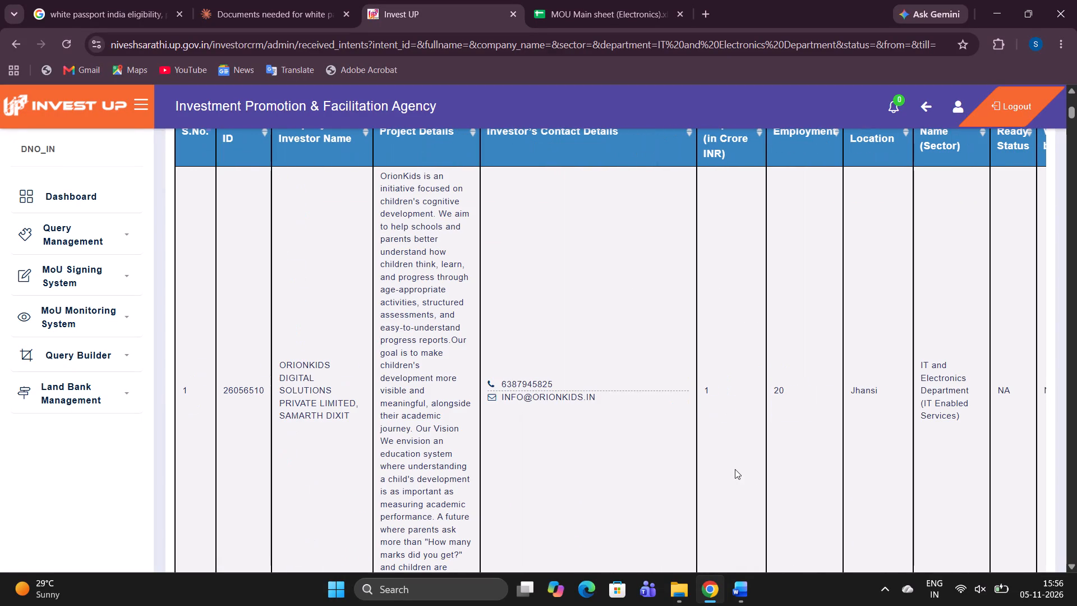
pyautogui.click(599, 16)
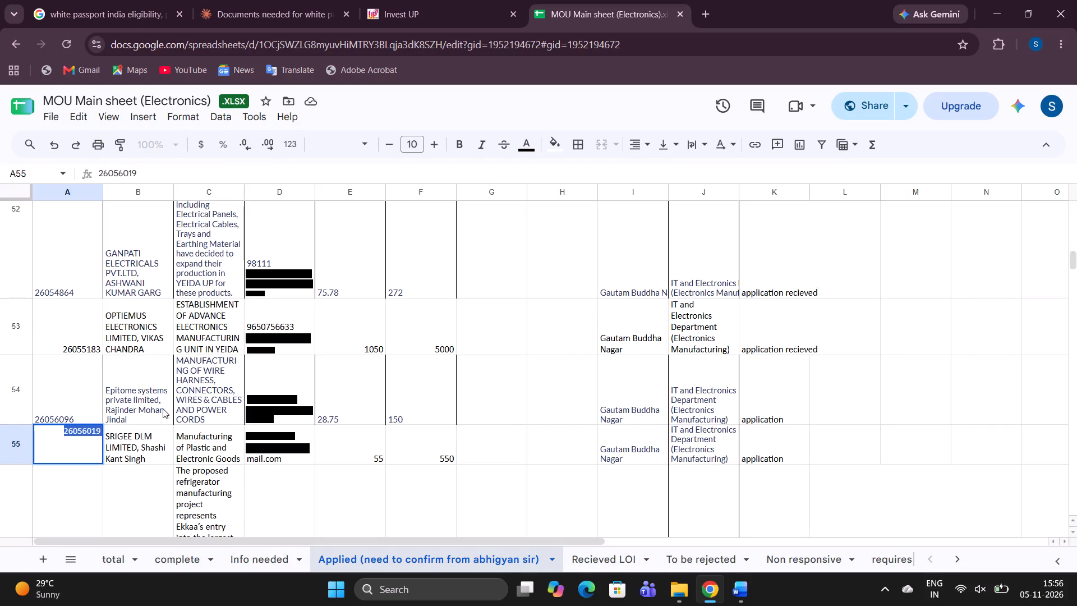
pyautogui.click(78, 454)
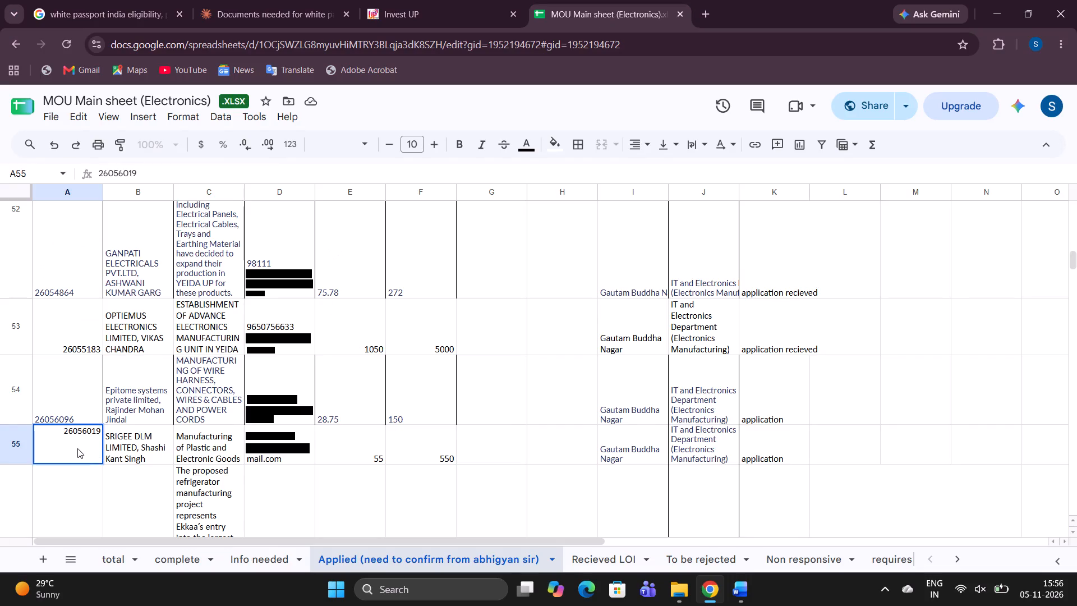
pyautogui.doubleClick(77, 448)
pyautogui.doubleClick(82, 432)
pyautogui.hotkey('ctrl', 'c')
pyautogui.click(407, 7)
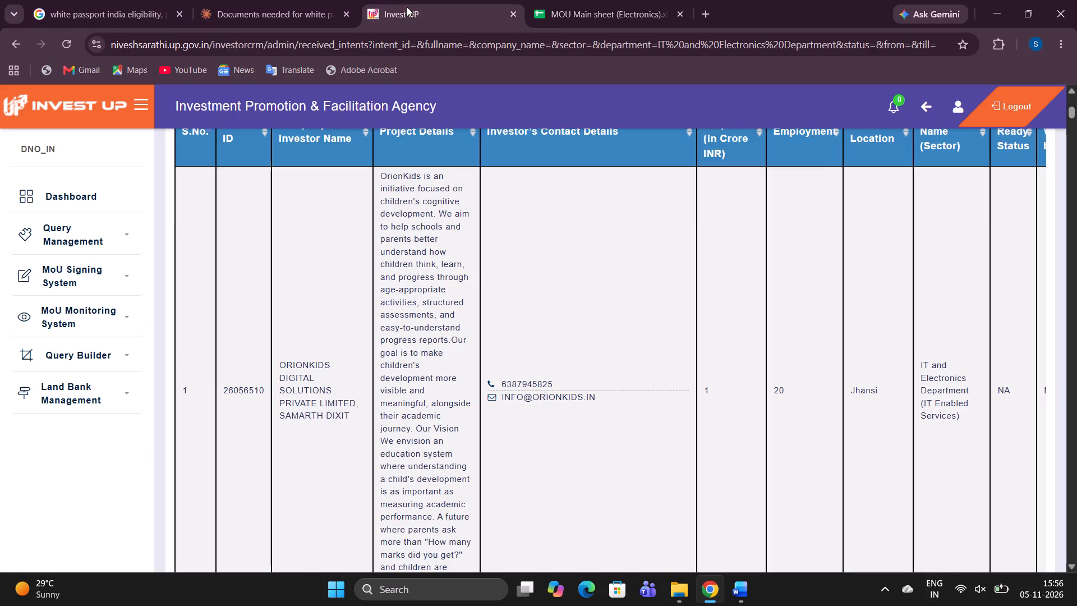
pyautogui.scroll(3, 800, 360)
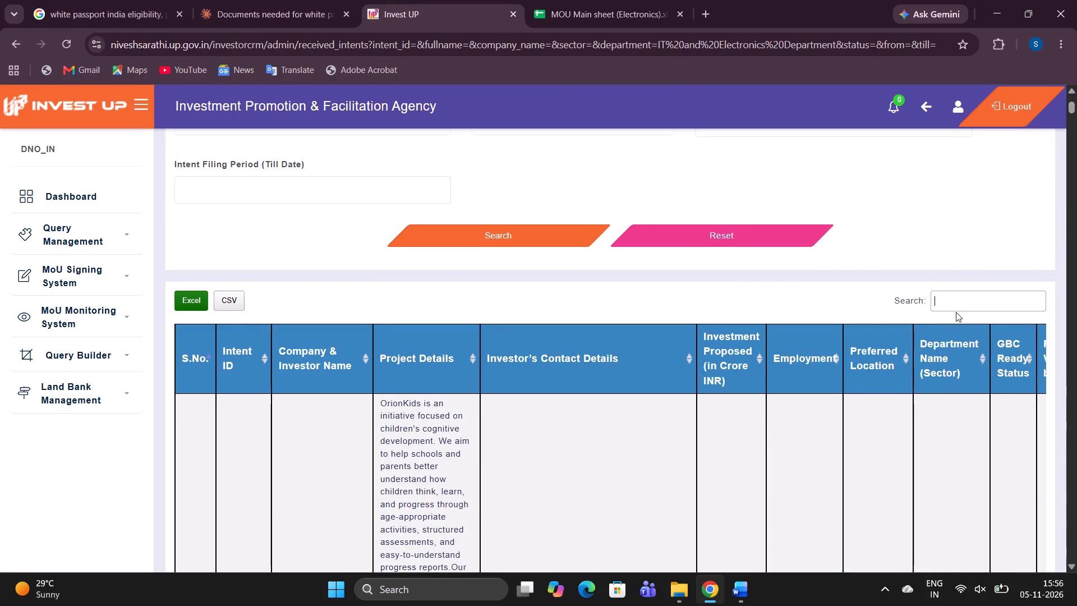
pyautogui.hotkey('ctrl', 'v')
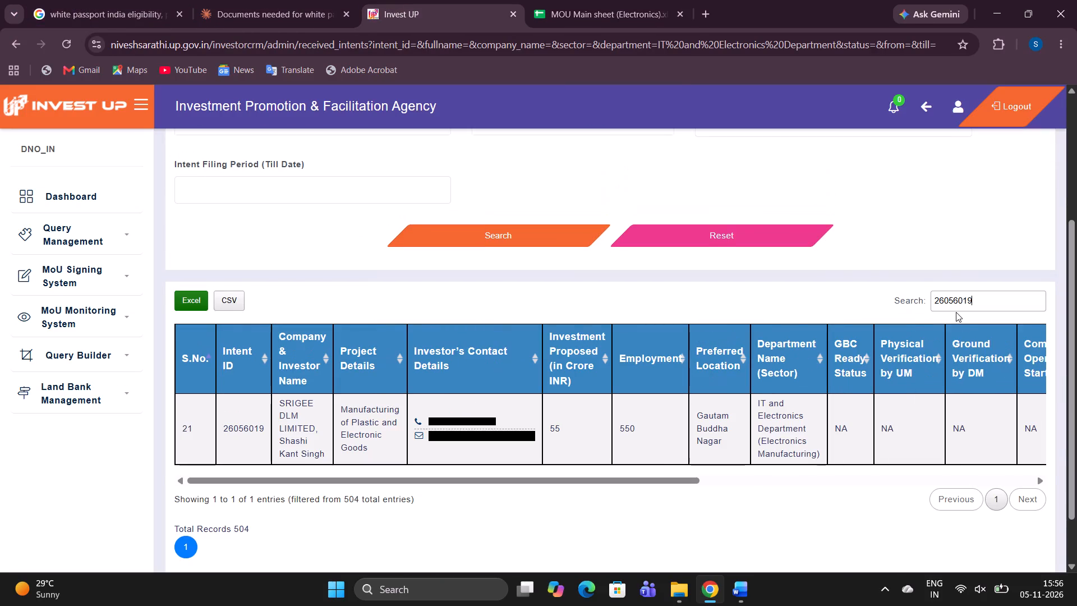
pyautogui.hscroll(-3, 847, 396)
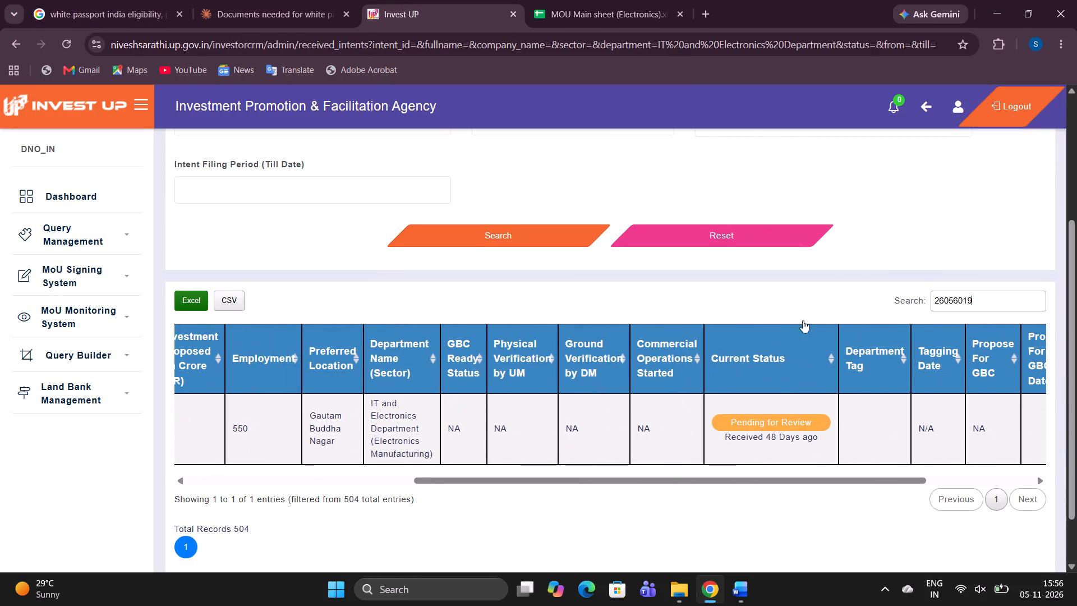
# Fill the Ganpati Electricals, Optiemus Electronics, Epitome Systems and SRIGEE DLM name cells on the Applied sheet with light orange.
pyautogui.click(595, 7)
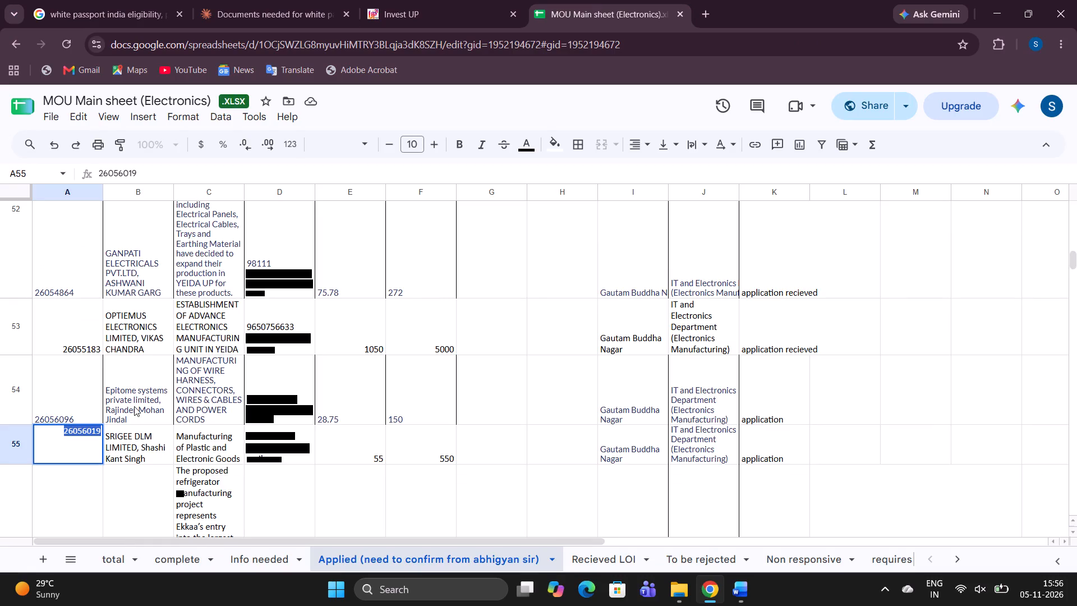
pyautogui.click(123, 249)
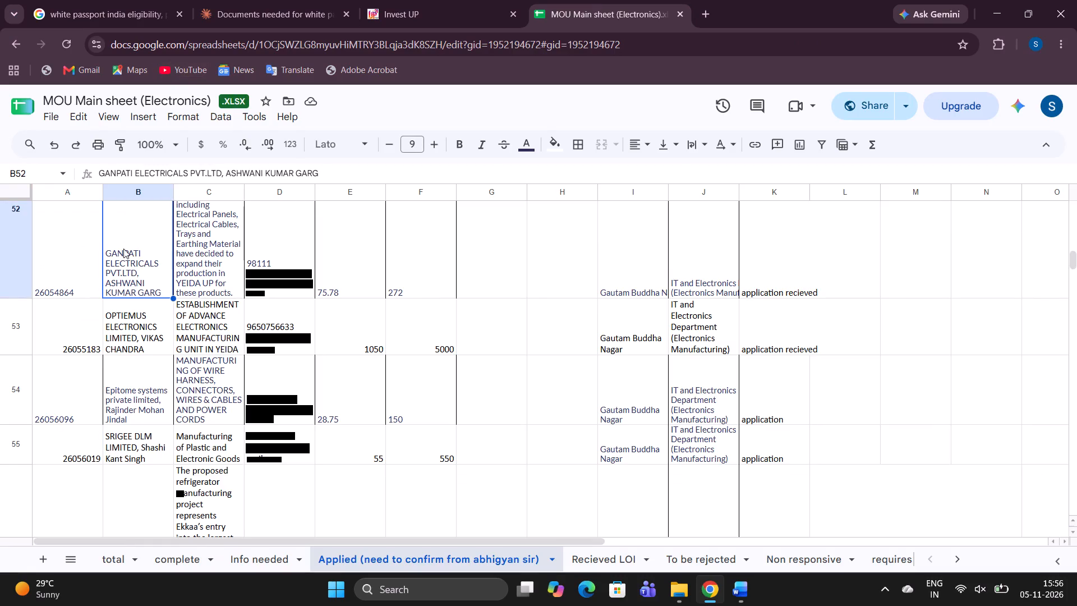
pyautogui.click(553, 138)
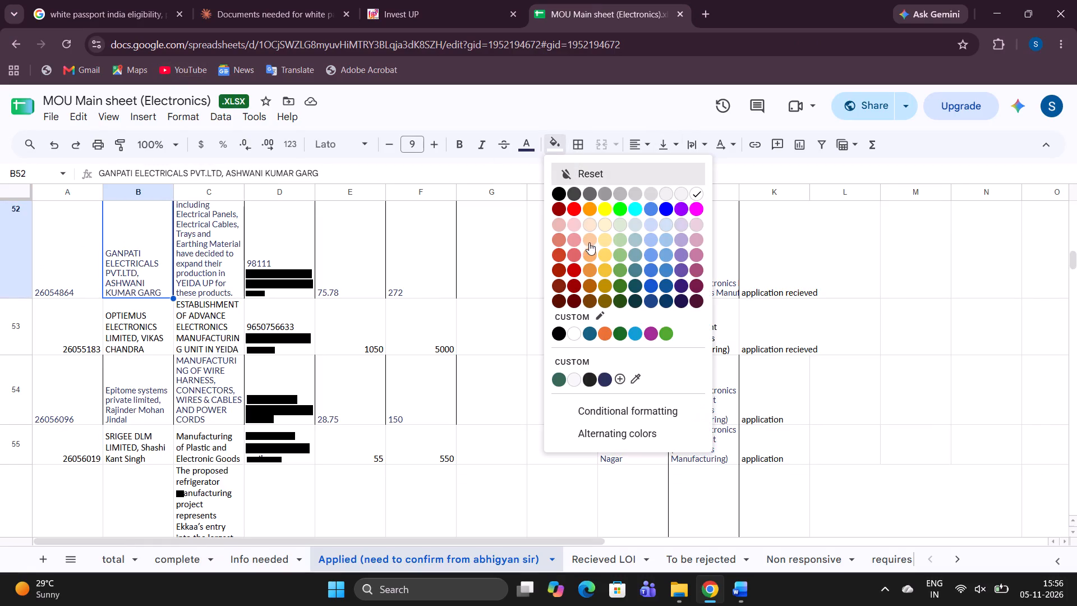
pyautogui.click(589, 258)
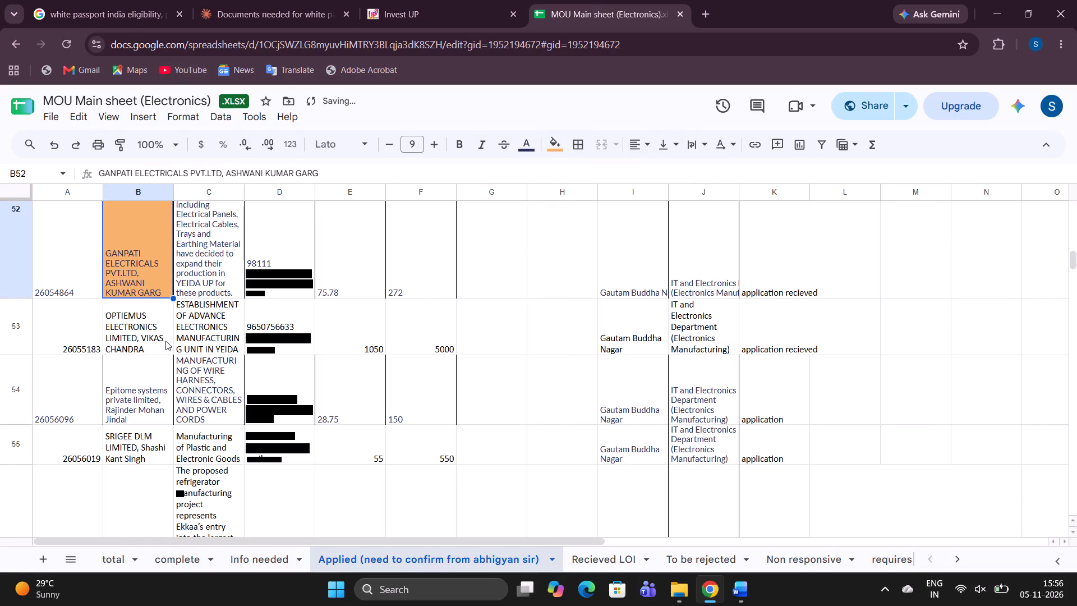
pyautogui.click(140, 330)
pyautogui.moveTo(558, 146); pyautogui.dragTo(592, 251)
pyautogui.click(592, 251)
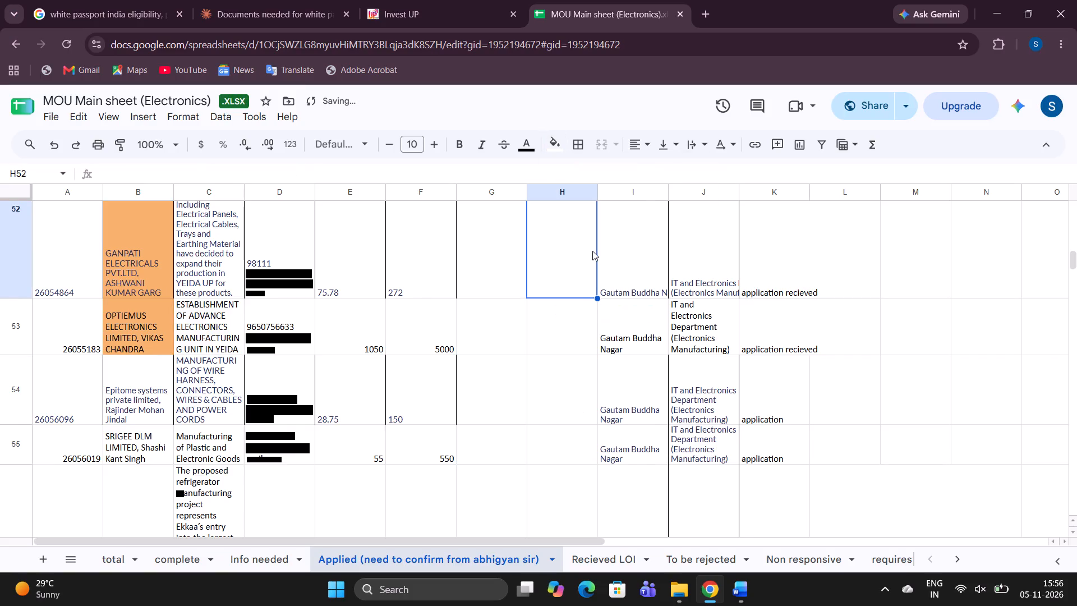
pyautogui.click(122, 374)
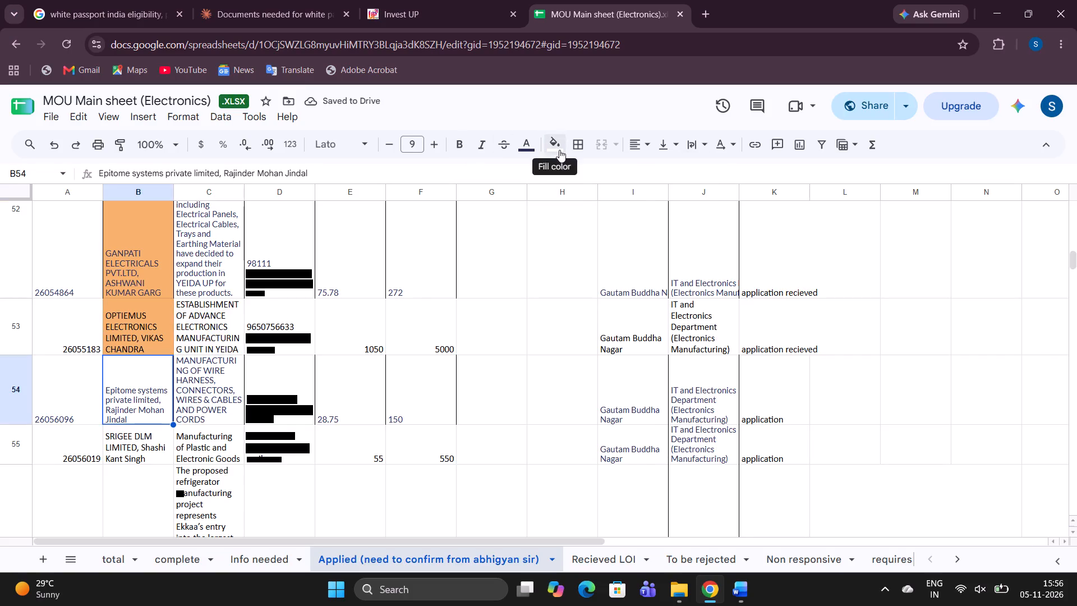
pyautogui.click(559, 150)
pyautogui.click(590, 259)
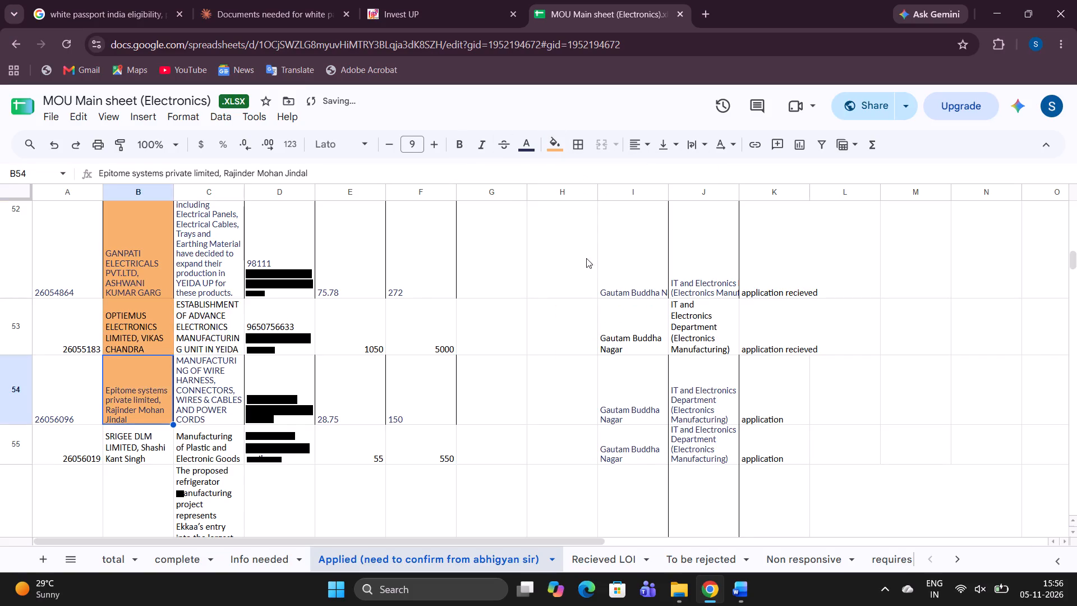
pyautogui.click(145, 443)
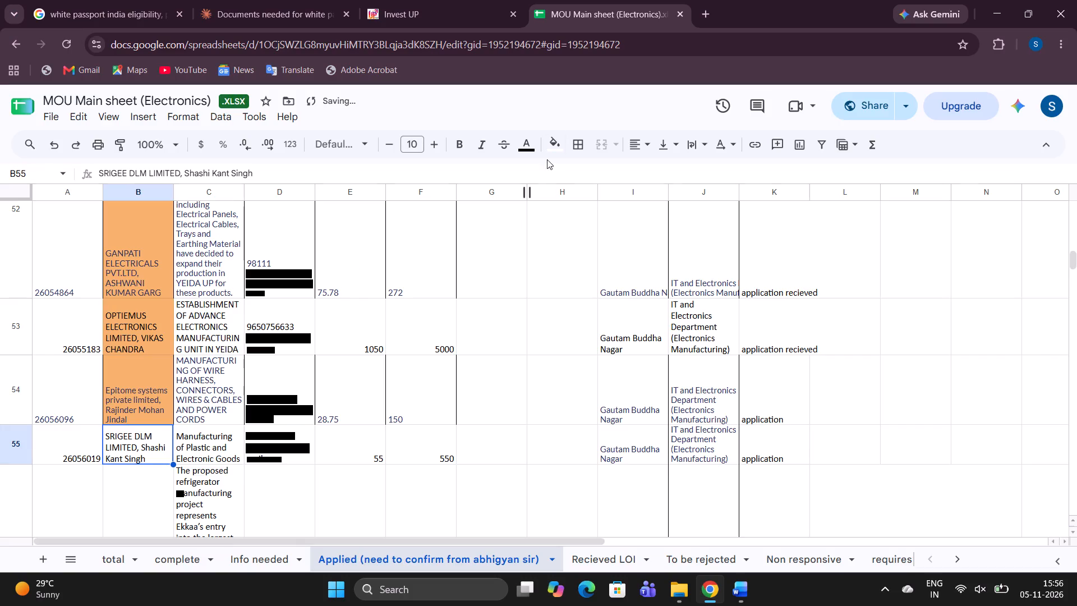
pyautogui.click(558, 150)
pyautogui.click(587, 256)
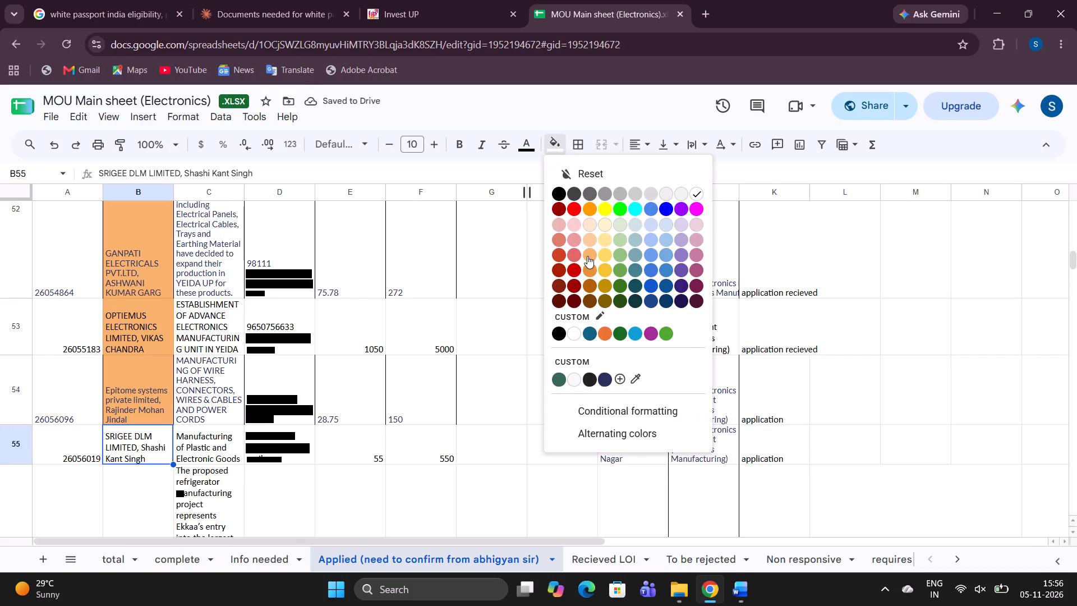
# Copy EKKAA Electronics' ID 26055972 from row 56 of the Applied sheet.
pyautogui.scroll(-2, 192, 452)
pyautogui.click(192, 452)
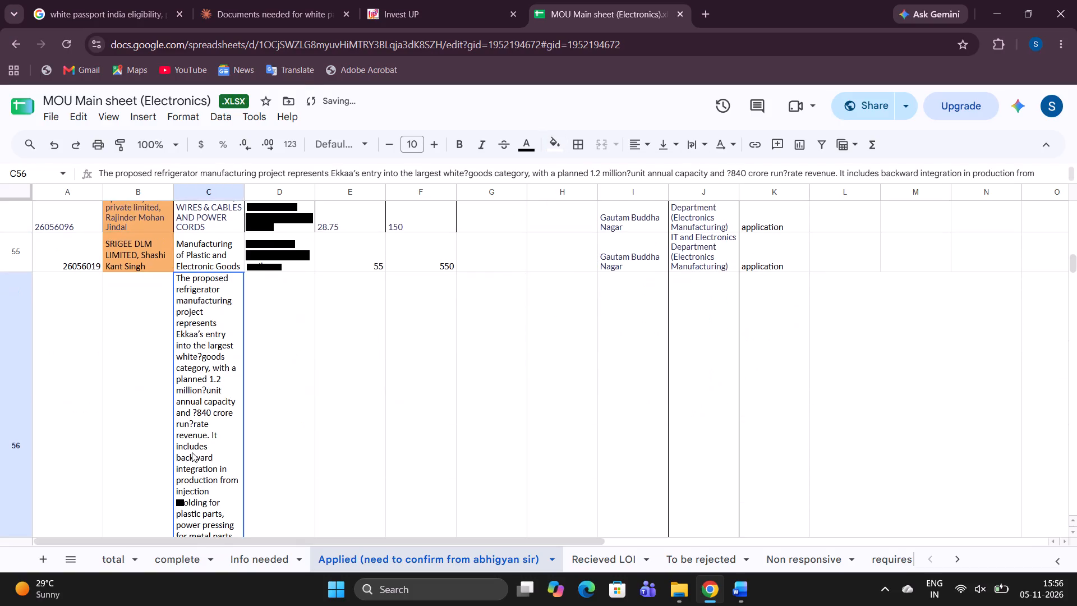
pyautogui.scroll(-2, 192, 452)
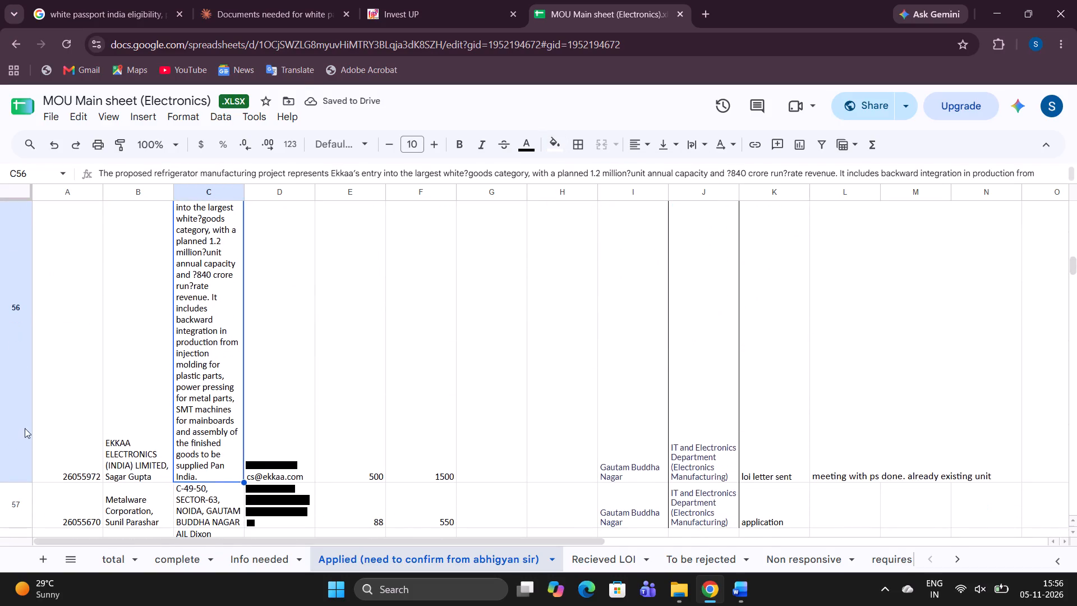
pyautogui.doubleClick(71, 422)
pyautogui.keyDown('ctrl'); pyautogui.click(71, 422); pyautogui.keyUp('ctrl')
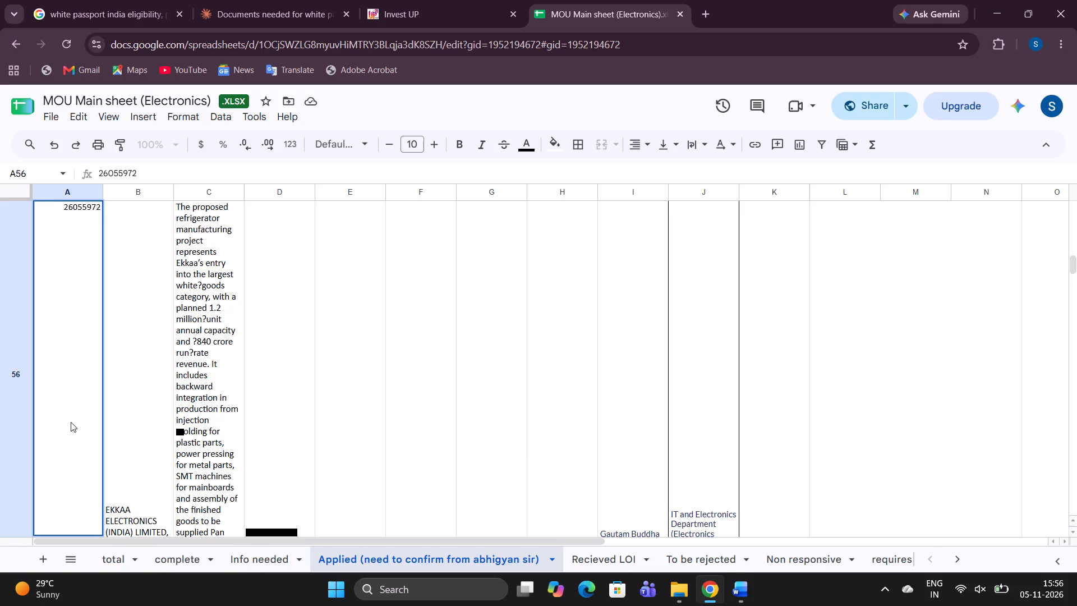
pyautogui.hotkey('ctrl', 'a')
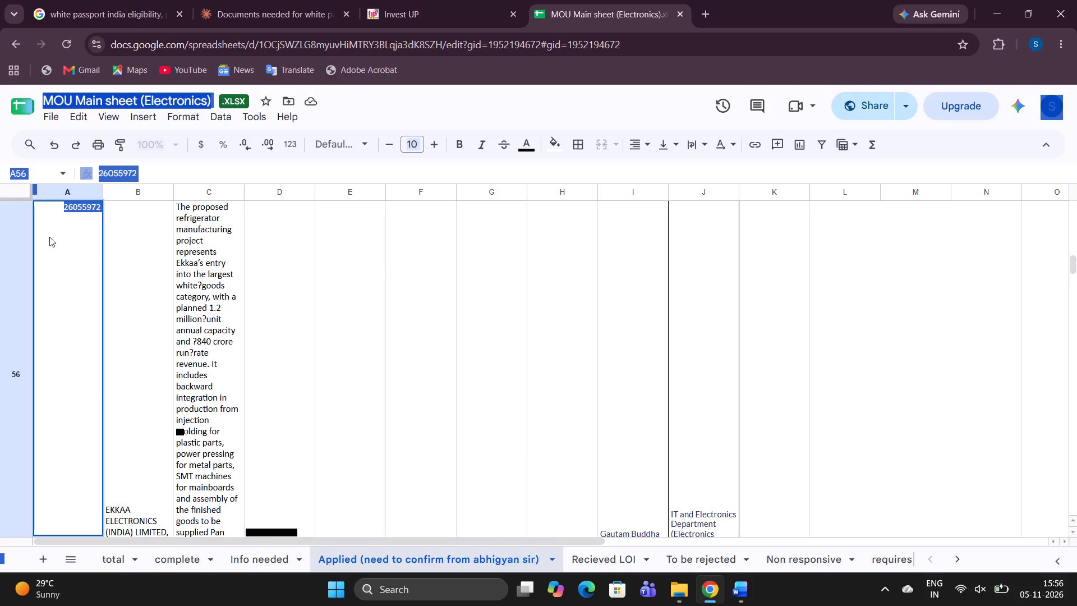
pyautogui.doubleClick(48, 234)
pyautogui.doubleClick(75, 205)
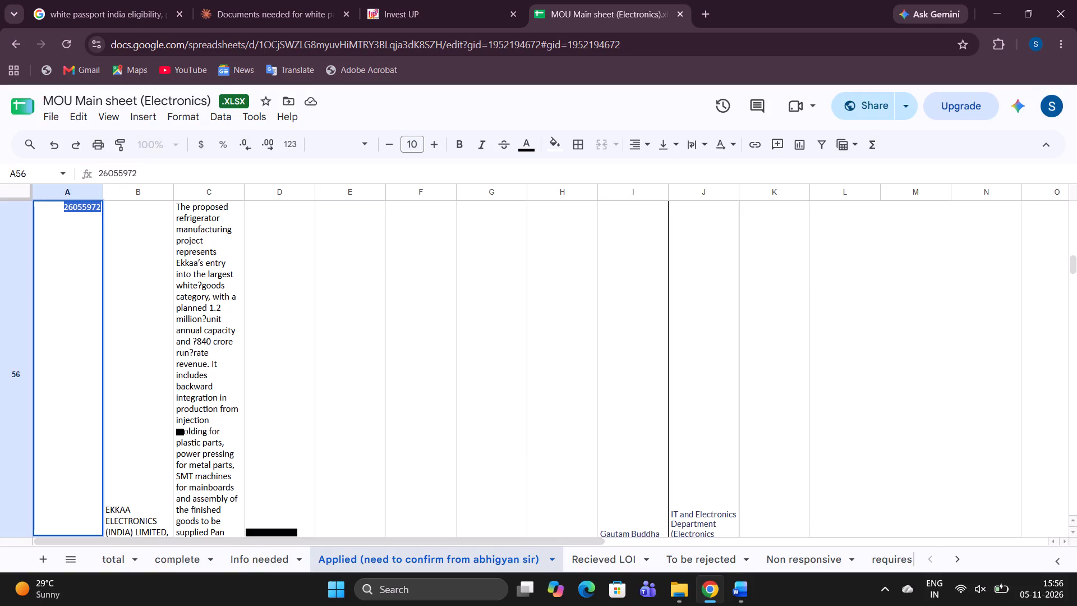
pyautogui.hotkey('ctrl', 'c')
pyautogui.click(600, 13)
# Detach Invest UP from the shared browser window into its own maximised window.
pyautogui.moveTo(441, 3); pyautogui.dragTo(916, 224)
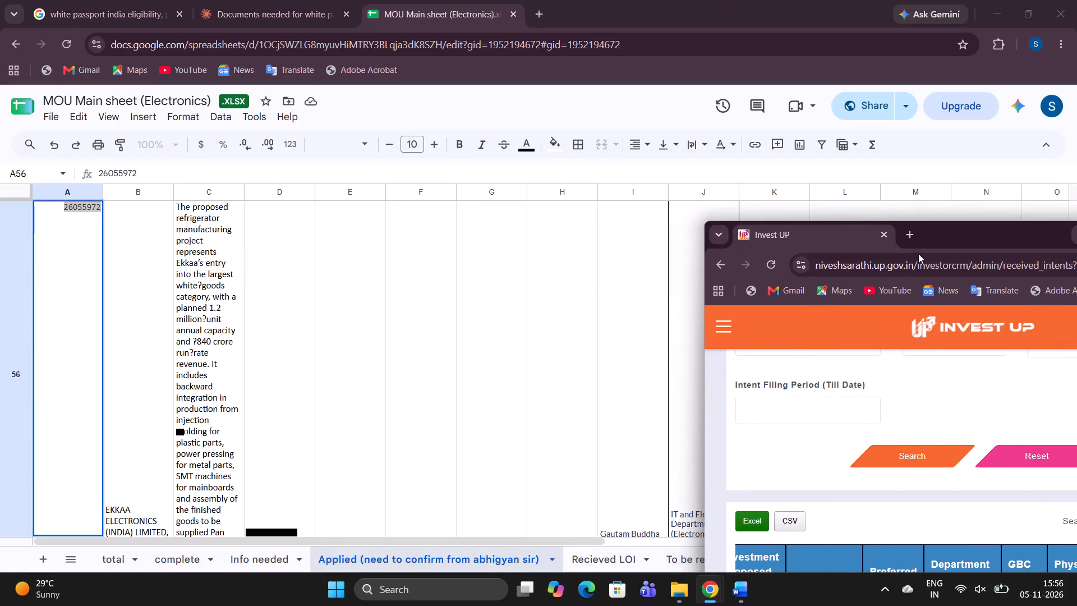
pyautogui.moveTo(965, 232); pyautogui.dragTo(384, 0)
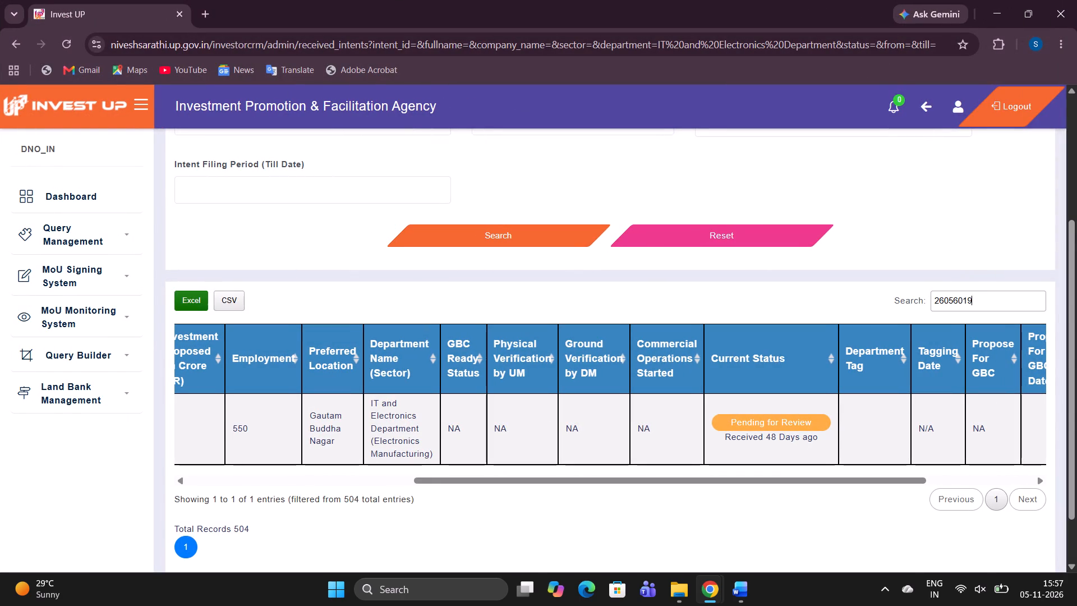
# Search the Invest UP intents table for EKKAA Electronics' ID 26055972 and check its current status.
pyautogui.moveTo(977, 298); pyautogui.dragTo(859, 309)
pyautogui.press('BackSpace')
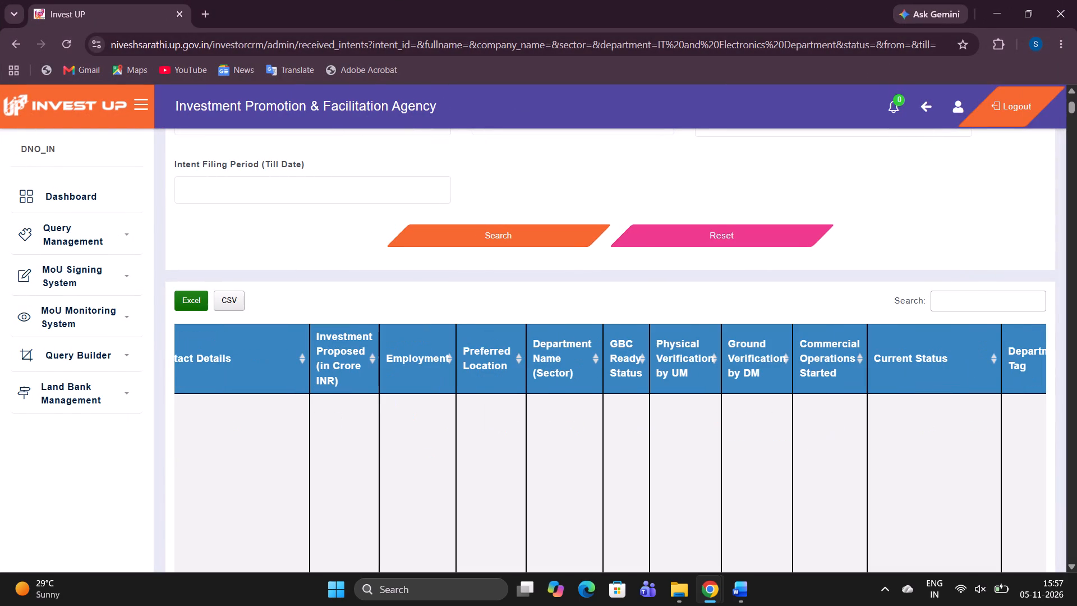
pyautogui.hotkey('ctrl', 'v')
pyautogui.scroll(-2, 430, 453)
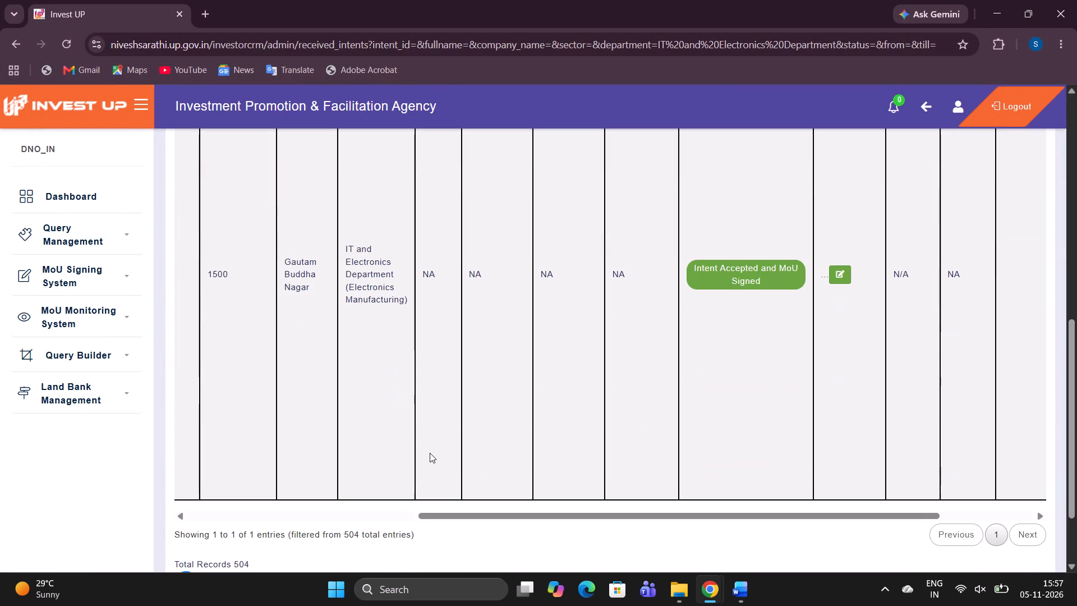
pyautogui.scroll(-1, 430, 453)
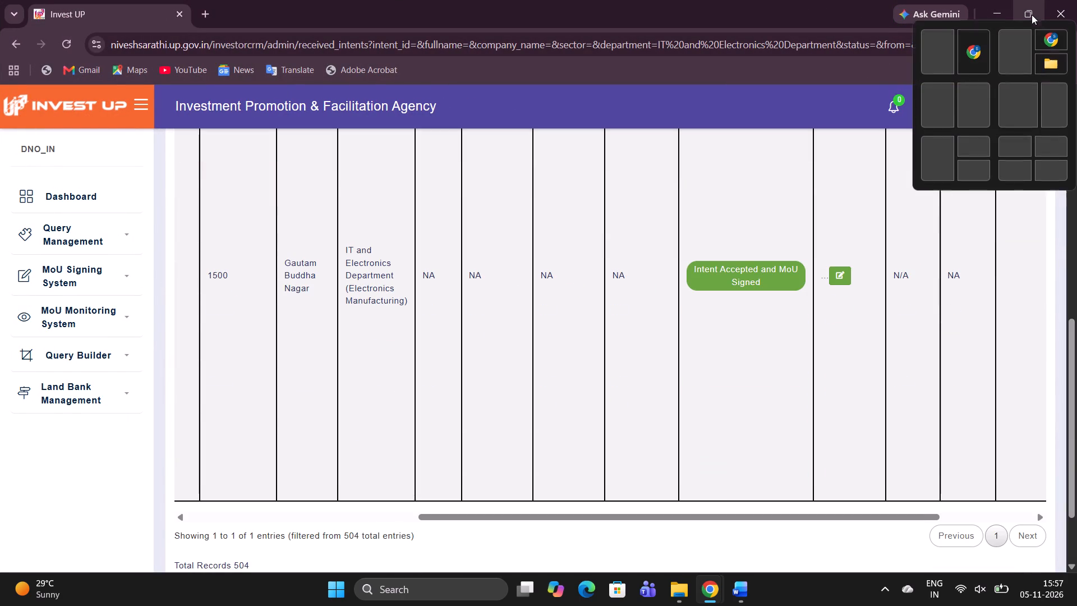
# Arrange the MOU Main sheet and Invest UP windows side by side, with the spreadsheet on the left half.
pyautogui.click(974, 111)
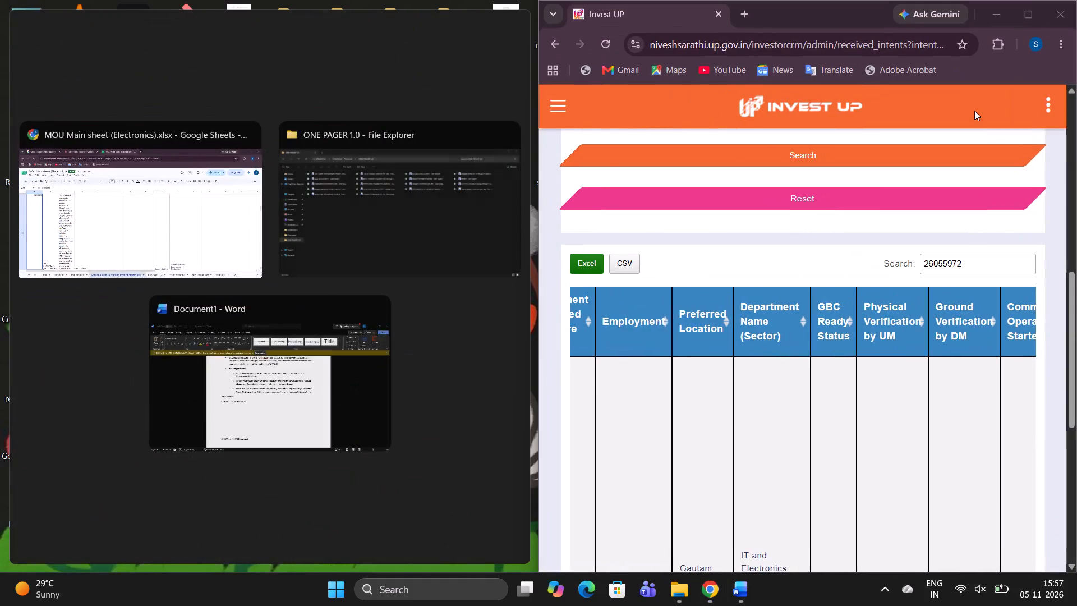
pyautogui.click(137, 199)
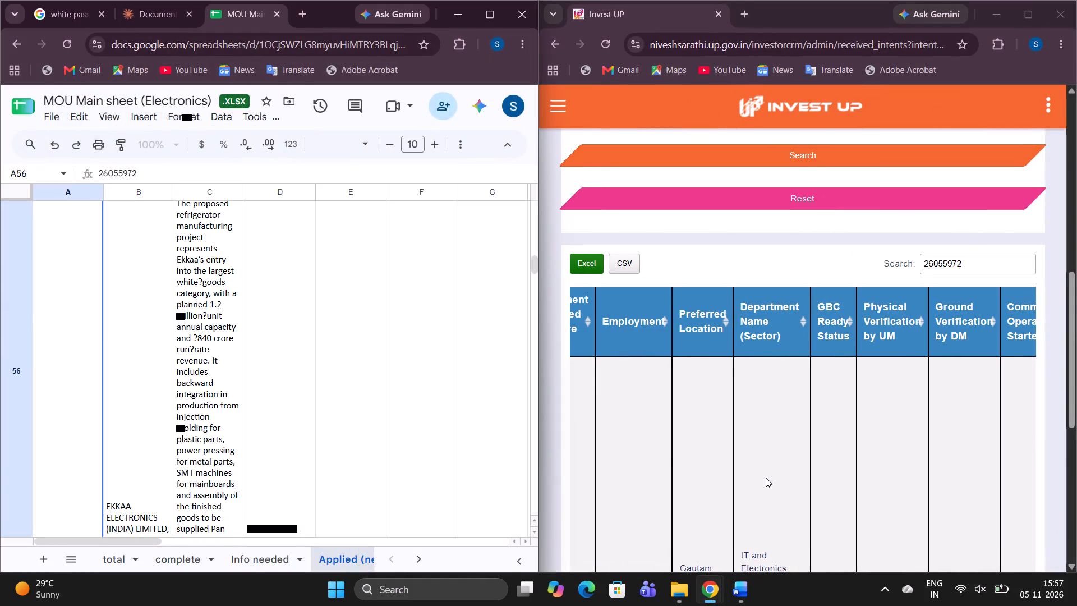
# Copy Metalware Corporation's ID 26055670 from row 57 of the Applied sheet, search Invest UP for it and check its current status.
pyautogui.scroll(-2, 766, 478)
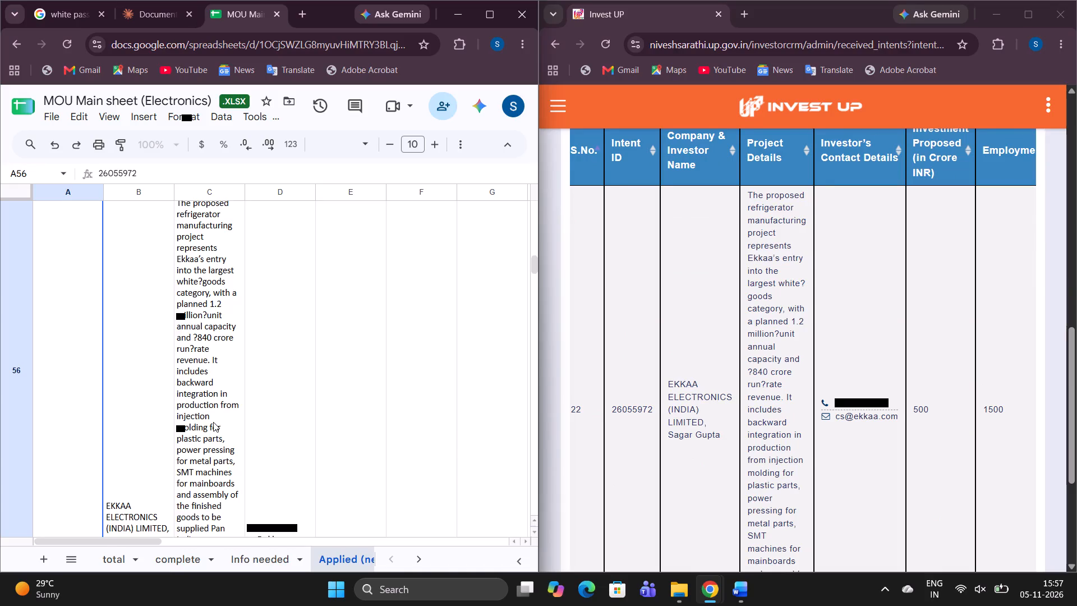
pyautogui.scroll(-2, 213, 422)
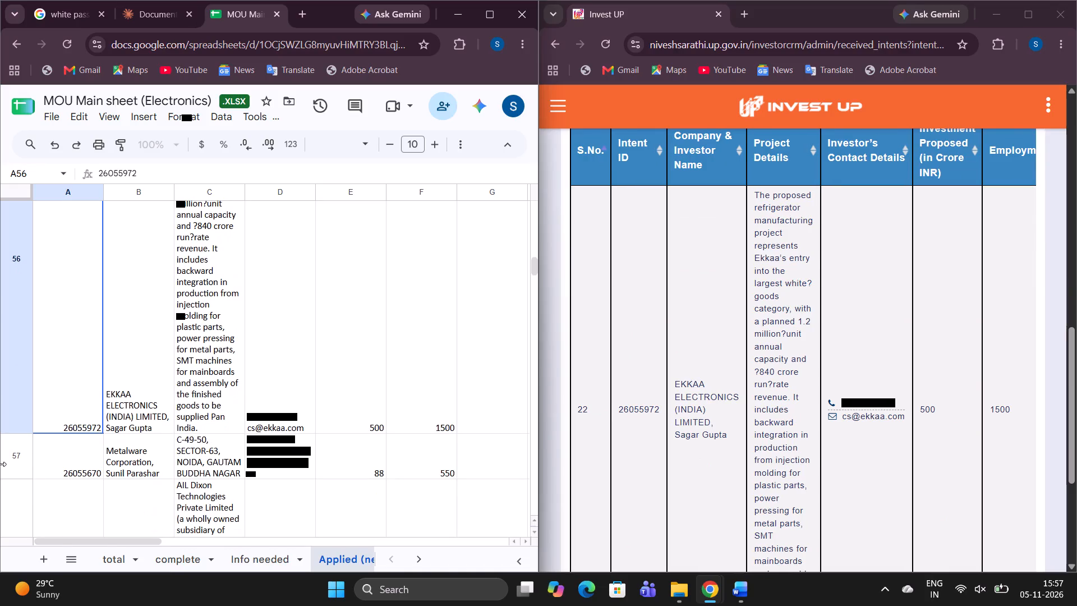
pyautogui.doubleClick(63, 451)
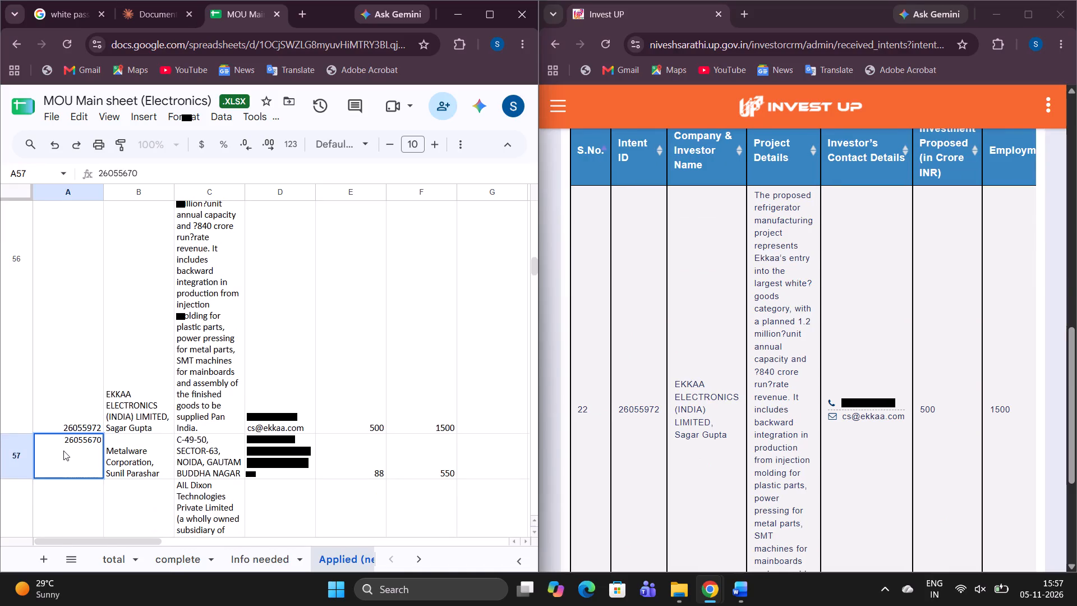
pyautogui.hotkey('ctrl', 'a')
pyautogui.hotkey('ctrl', 'c')
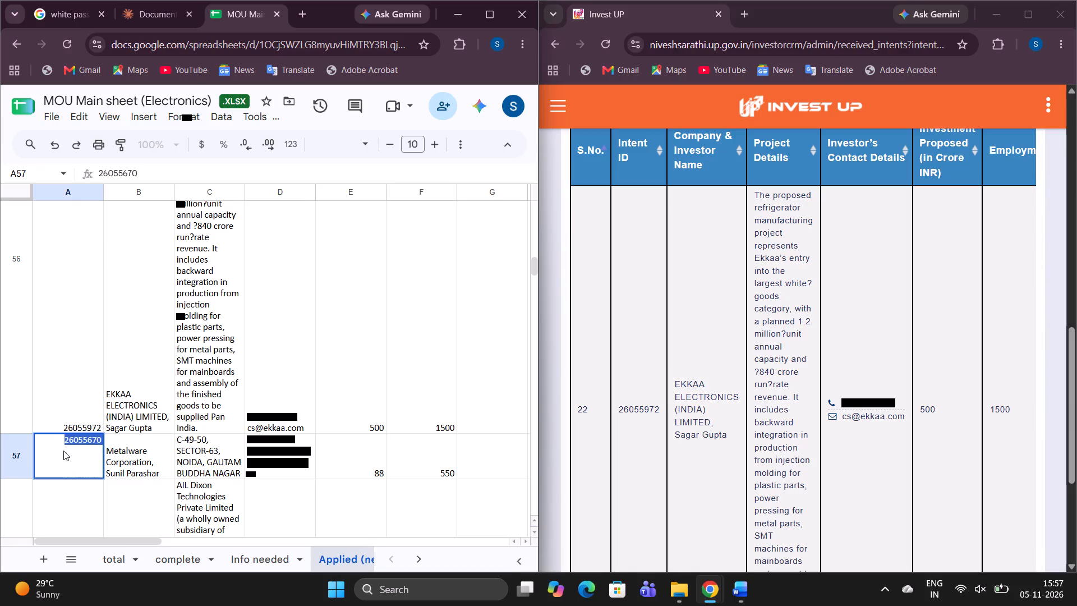
pyautogui.scroll(1, 819, 320)
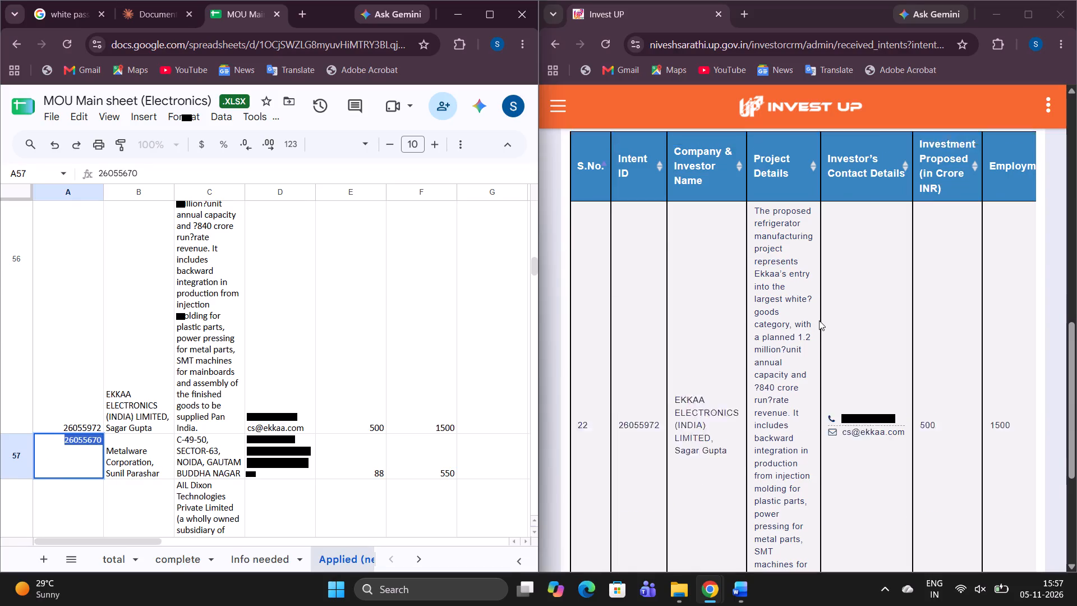
pyautogui.scroll(1, 819, 320)
pyautogui.moveTo(981, 273); pyautogui.dragTo(919, 272)
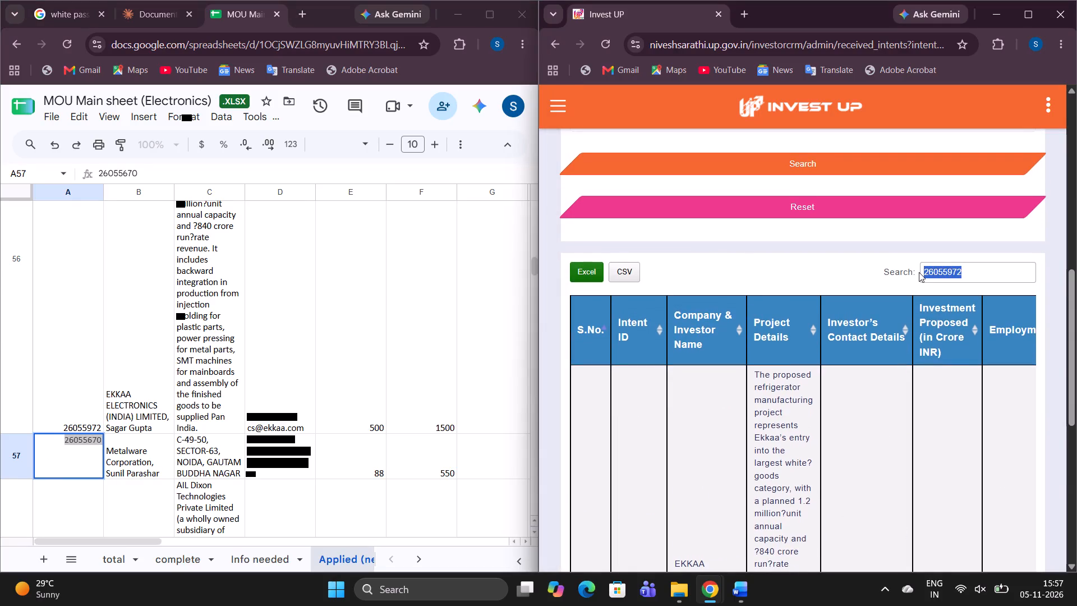
pyautogui.press('BackSpace')
pyautogui.hotkey('ctrl', 'v')
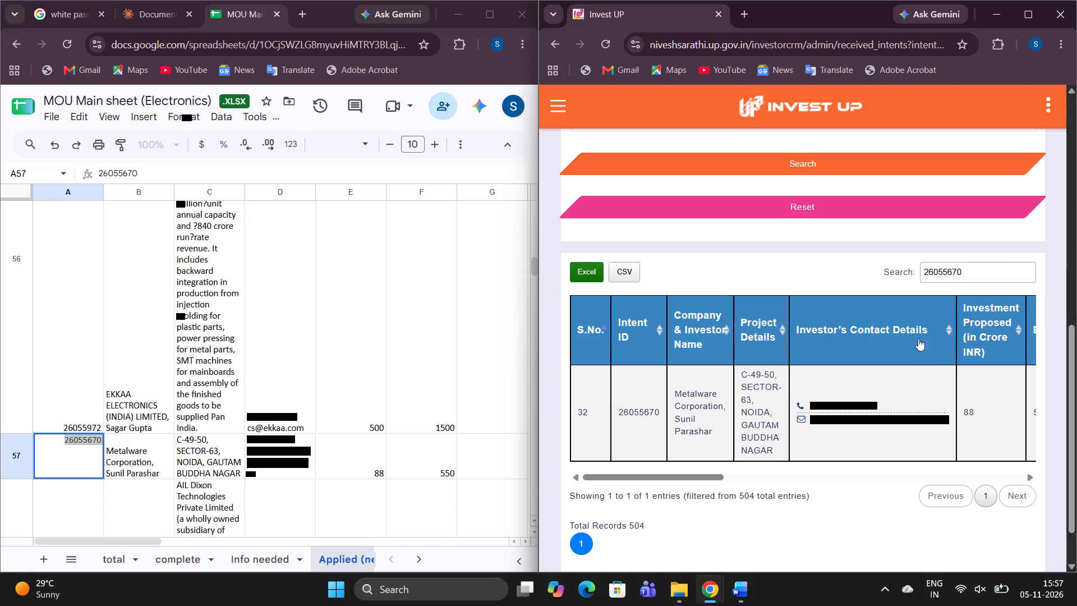
pyautogui.hscroll(-9, 914, 415)
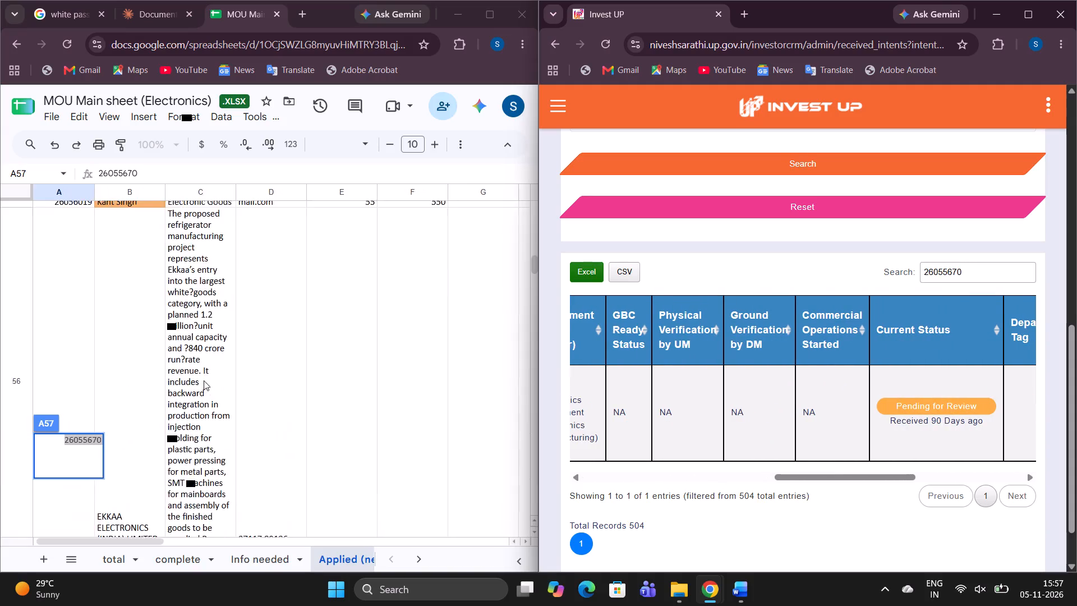
# Fill Metalware Corporation's name cell B57 in the Applied sheet with light orange to mark it as pending.
pyautogui.click(131, 433)
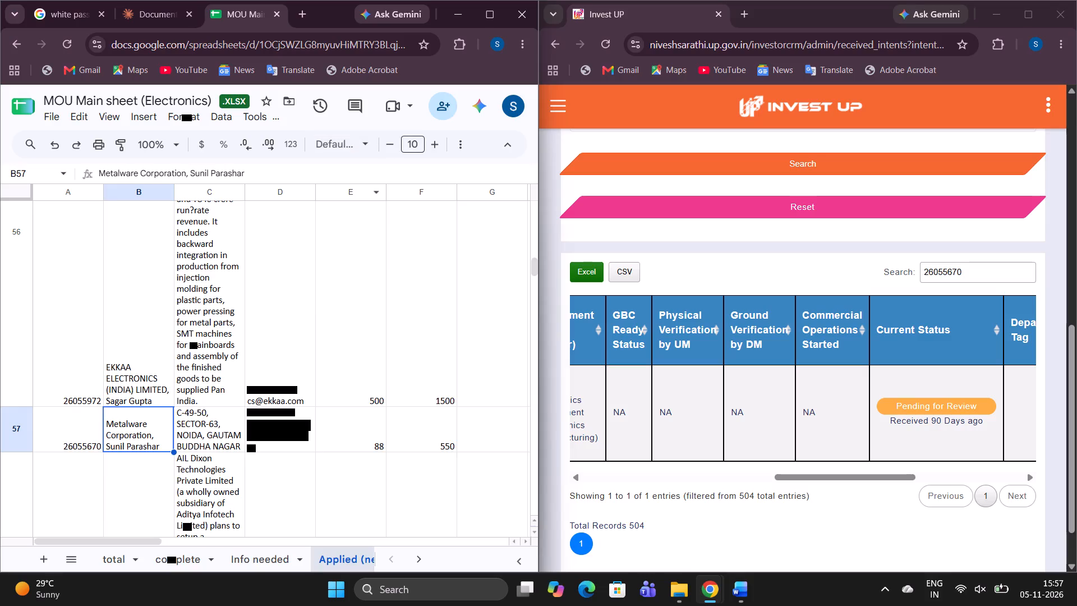
pyautogui.click(461, 141)
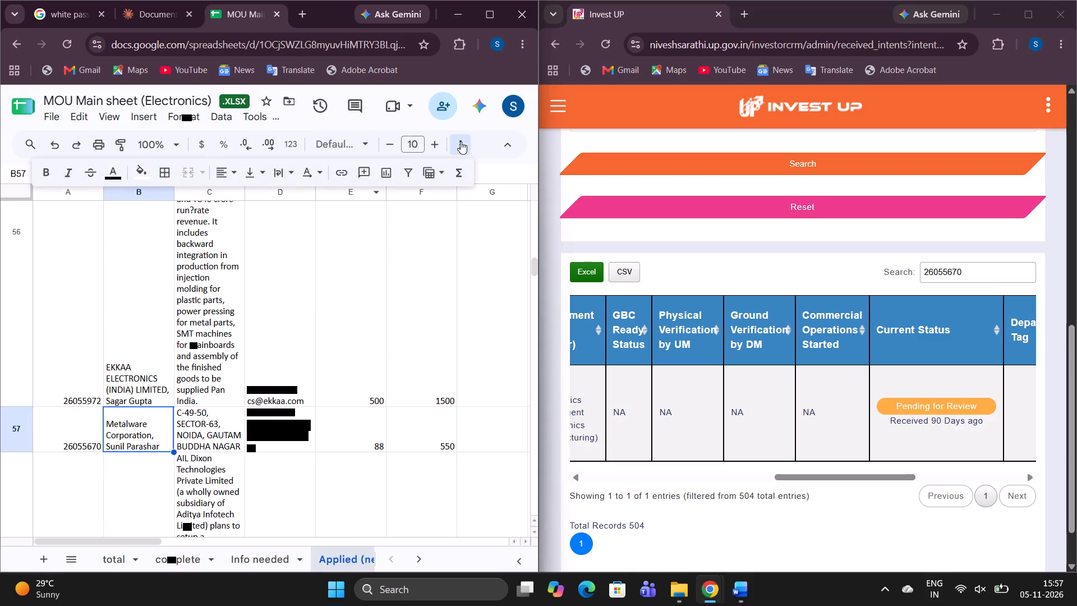
pyautogui.click(140, 173)
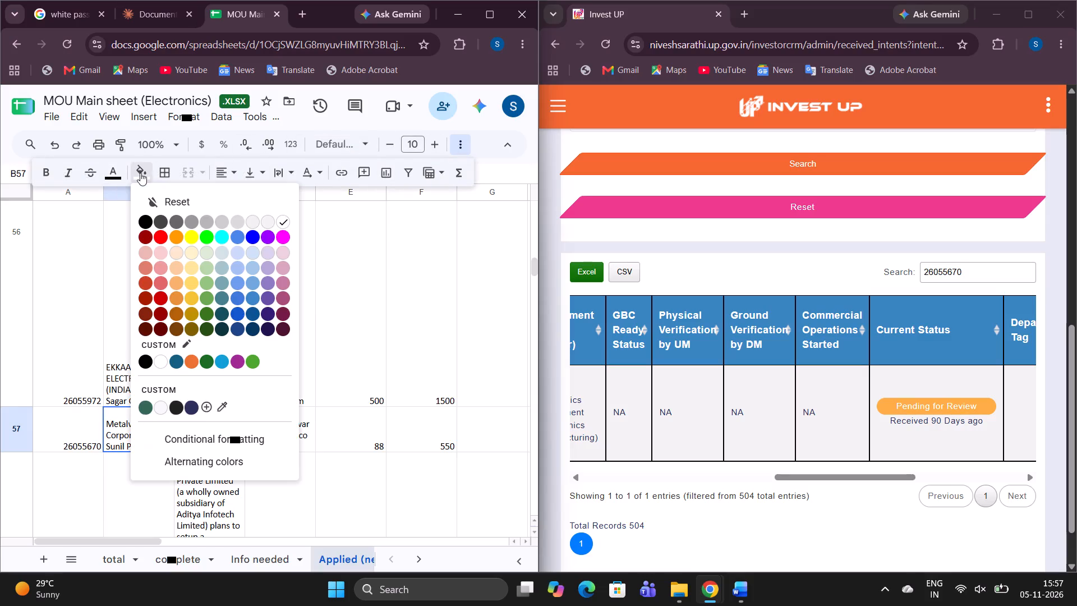
pyautogui.click(174, 282)
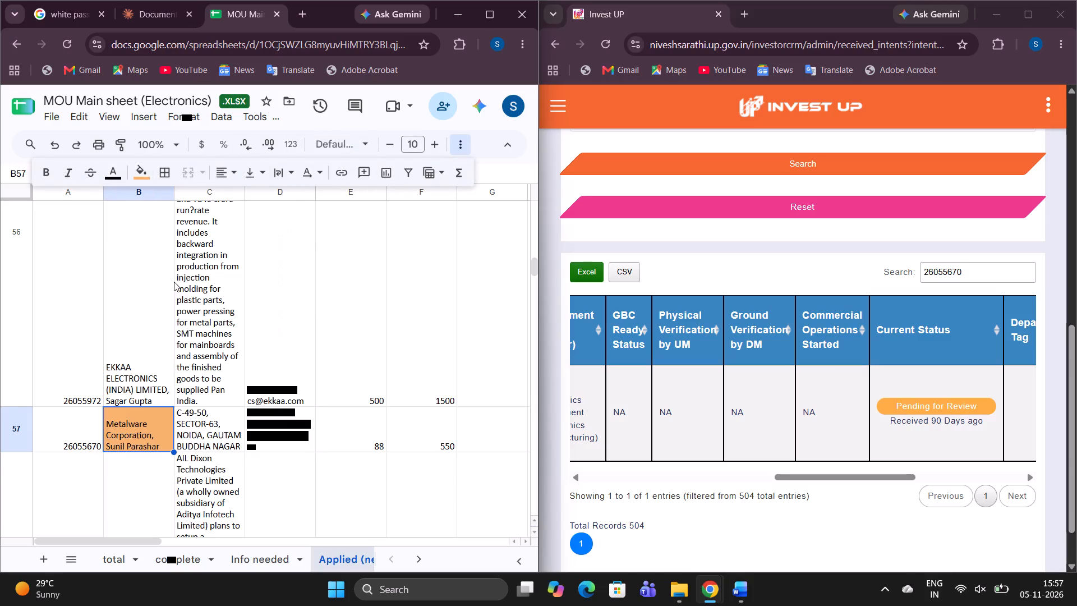
# Copy AIL Dixon Technologies' ID 26055559 from row 58, search the Invest UP intents table for it and check its current status.
pyautogui.scroll(-3, 138, 422)
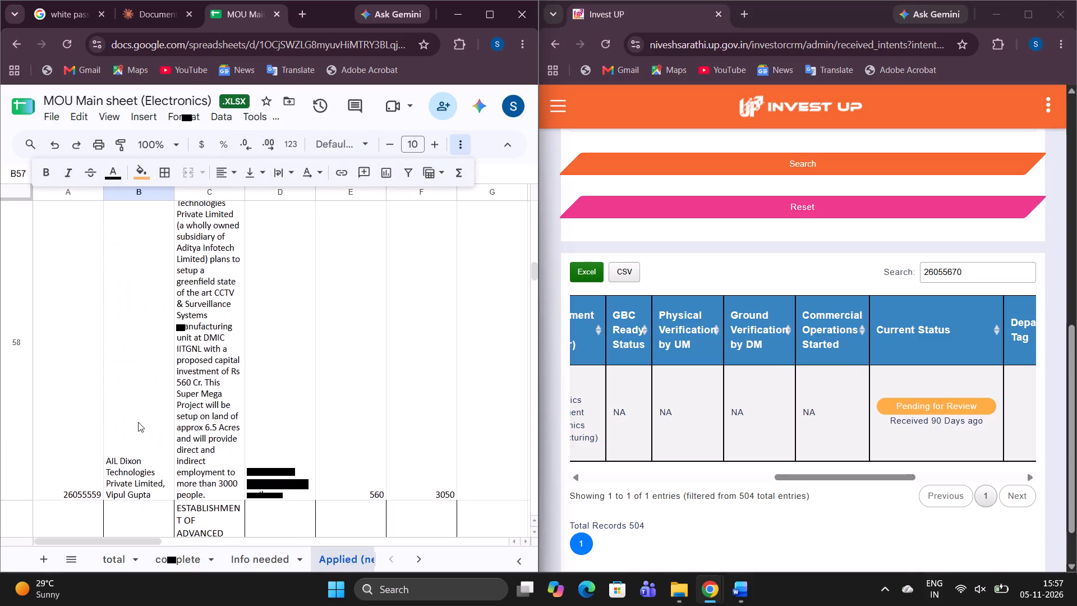
pyautogui.doubleClick(86, 443)
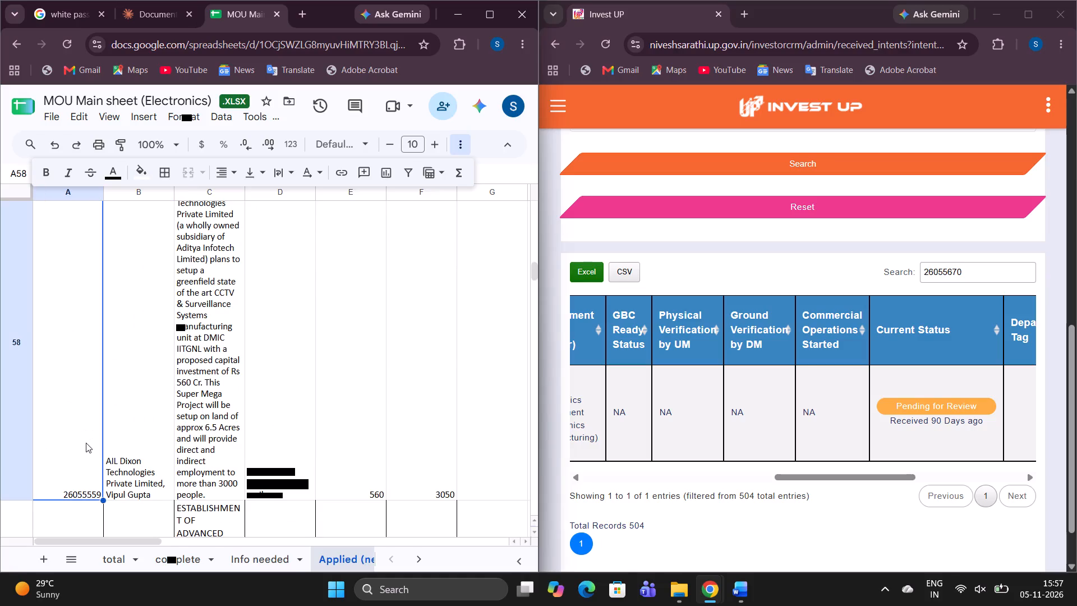
pyautogui.hotkey('ctrl', 'a')
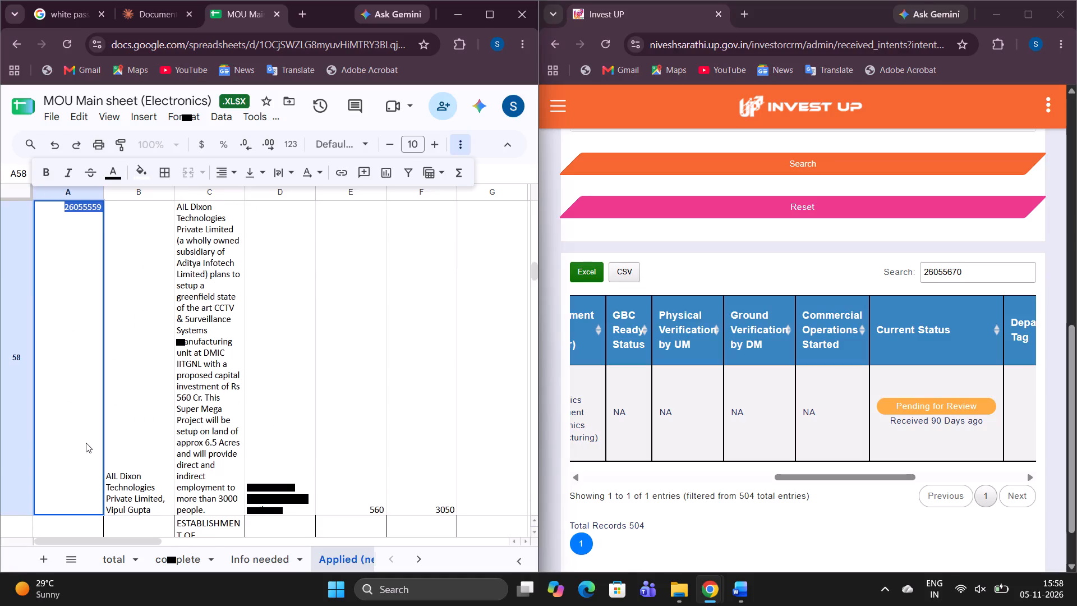
pyautogui.hotkey('ctrl', 'c')
pyautogui.moveTo(977, 267); pyautogui.dragTo(872, 276)
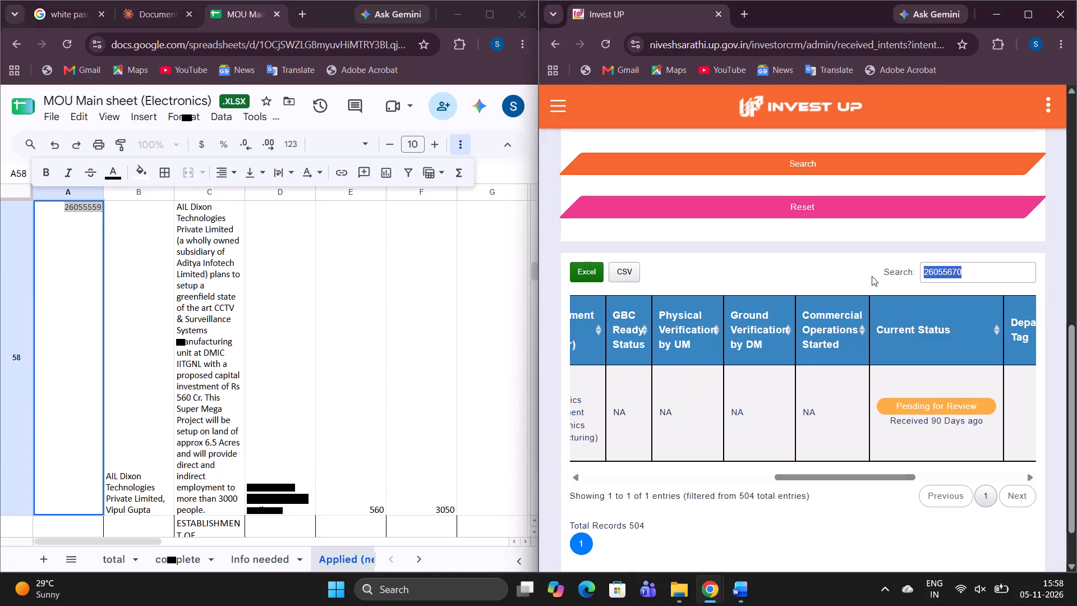
pyautogui.moveTo(872, 276); pyautogui.dragTo(871, 274)
pyautogui.press('BackSpace')
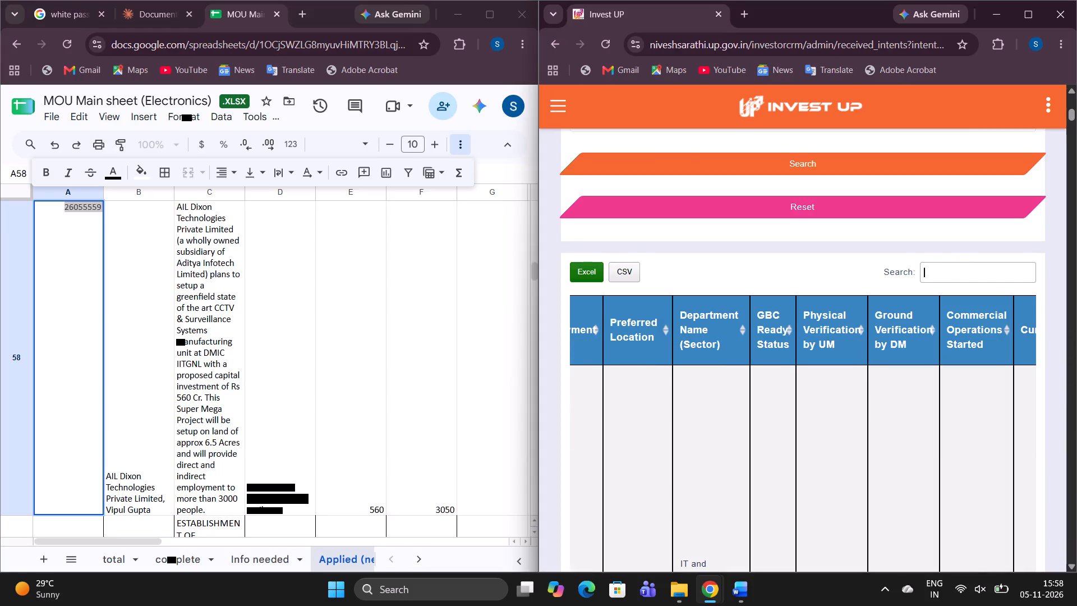
pyautogui.hotkey('ctrl', 'v')
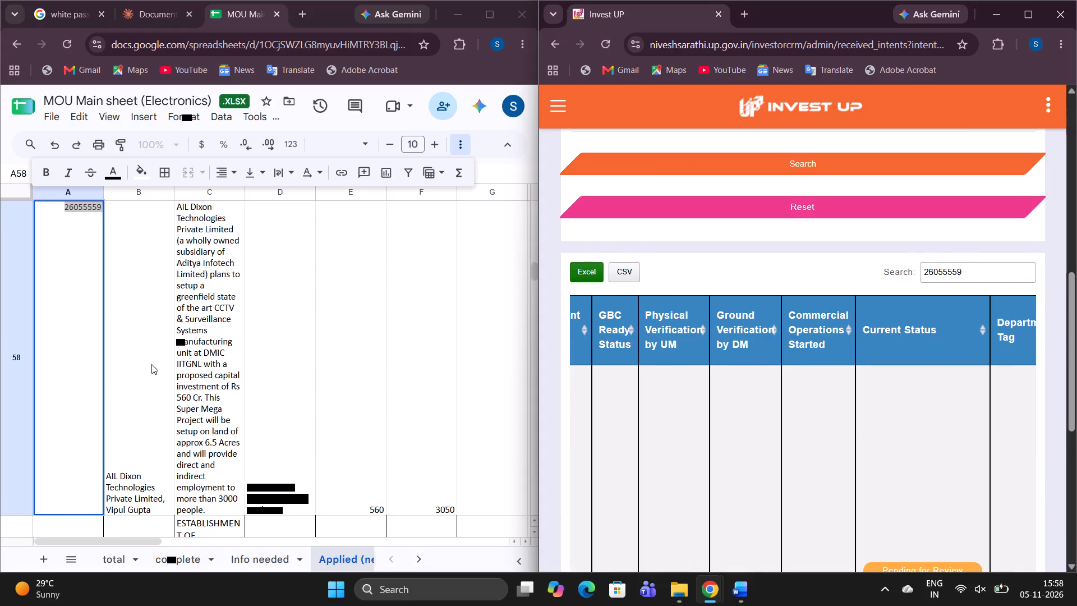
# Fill AIL Dixon Technologies' name cell B58 with the same light orange to mark it as pending.
pyautogui.click(151, 364)
pyautogui.click(146, 174)
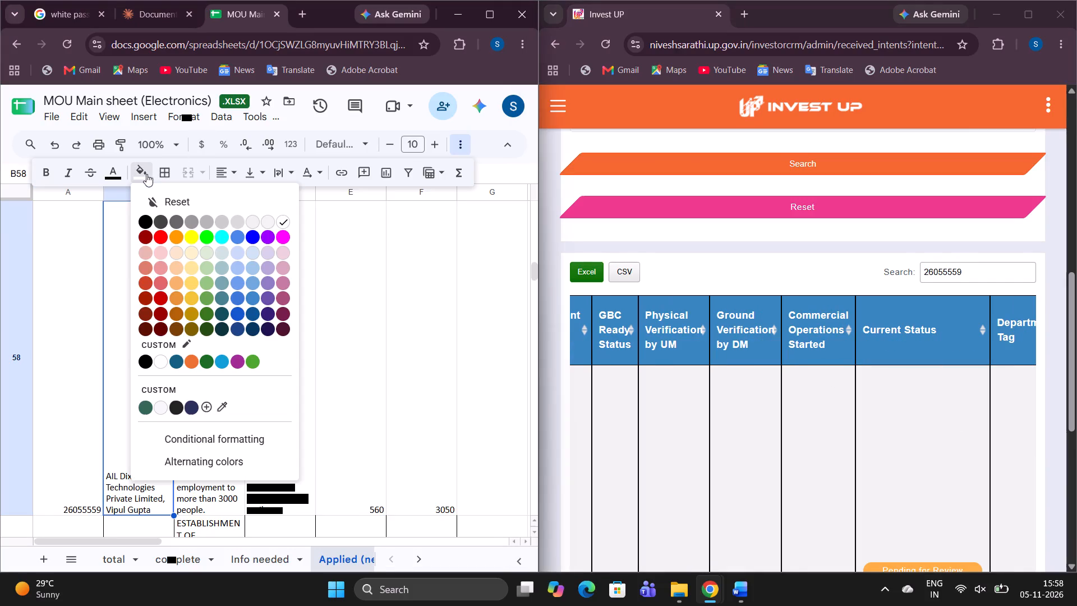
pyautogui.click(176, 278)
# Copy Optiemus Electronics' ID 26055183 from row 59, search the Invest UP intents table for it and check its current status.
pyautogui.scroll(-2, 164, 347)
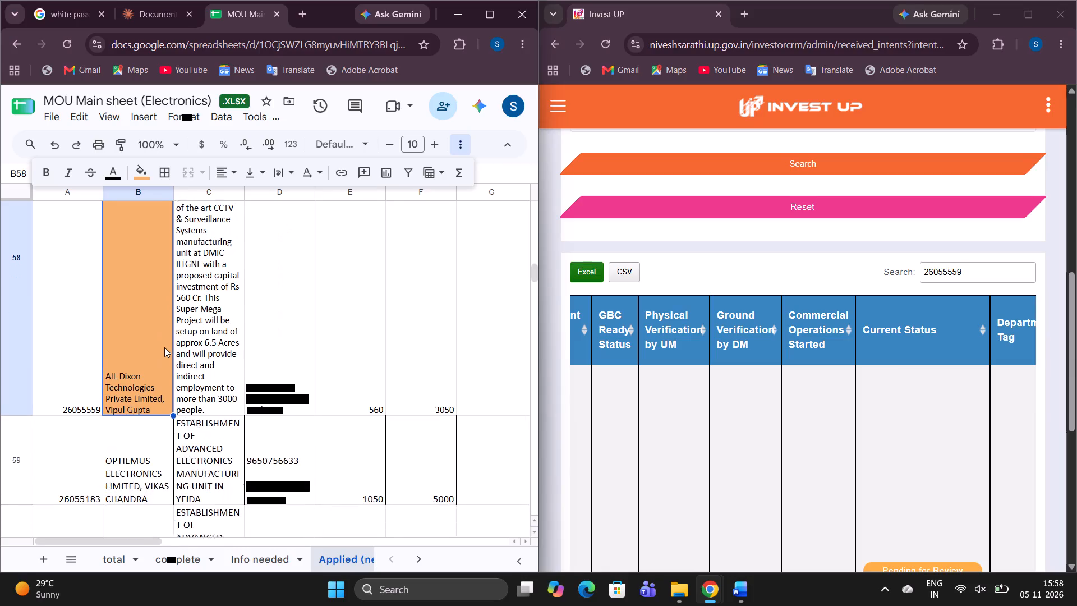
pyautogui.scroll(-1, 164, 347)
pyautogui.doubleClick(67, 364)
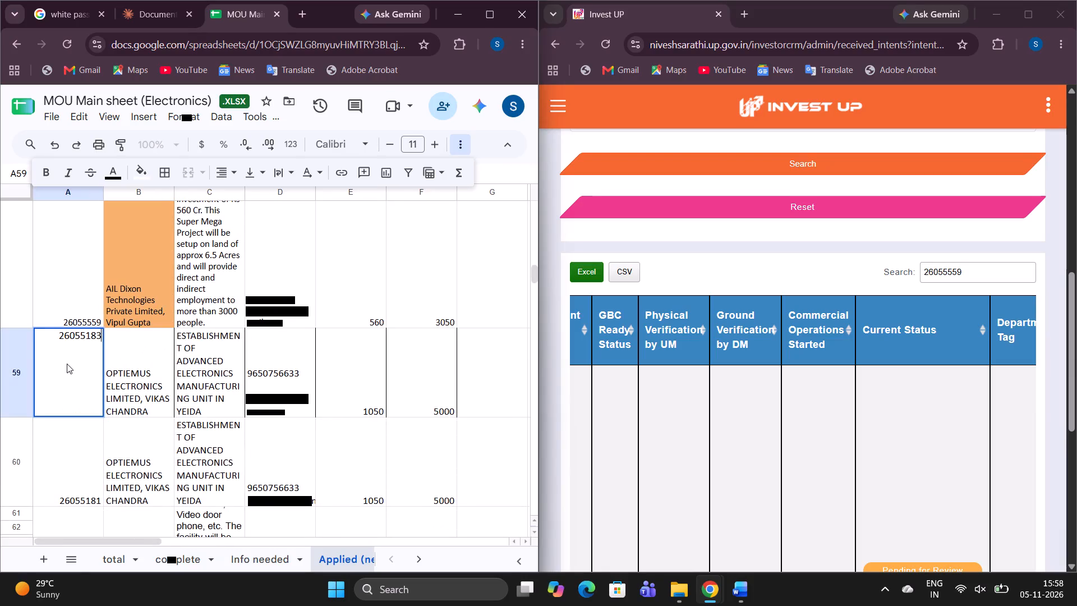
pyautogui.hotkey('ctrl', 'a')
pyautogui.hotkey('ctrl', 'c')
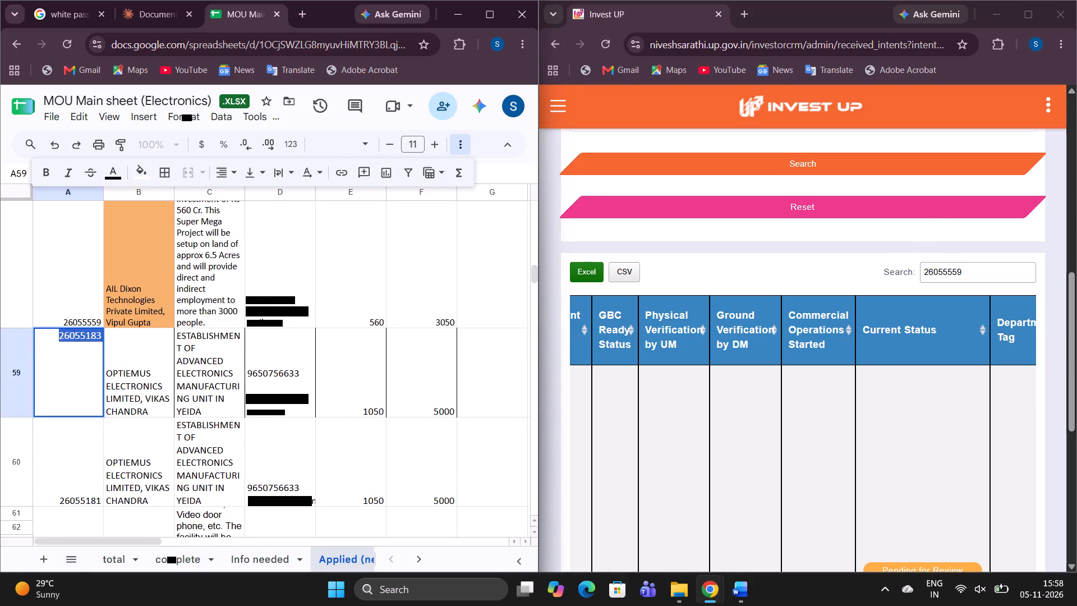
pyautogui.moveTo(986, 270); pyautogui.dragTo(806, 288)
pyautogui.press('BackSpace')
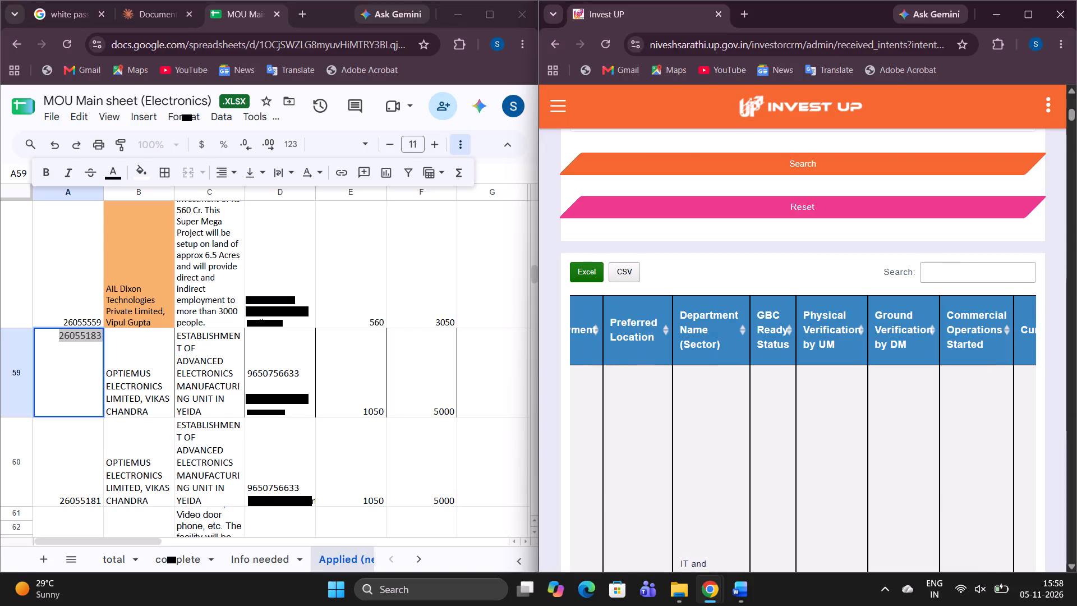
pyautogui.hotkey('ctrl', 'v')
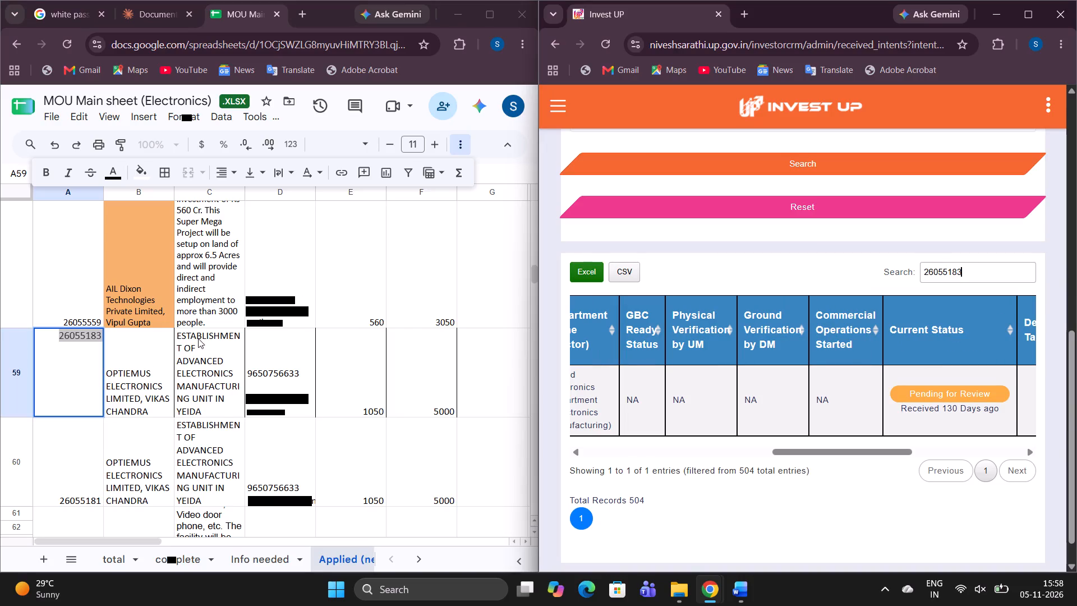
# Fill Optiemus Electronics' name cell B59 with light orange to mark the company as pending.
pyautogui.click(134, 366)
pyautogui.click(145, 173)
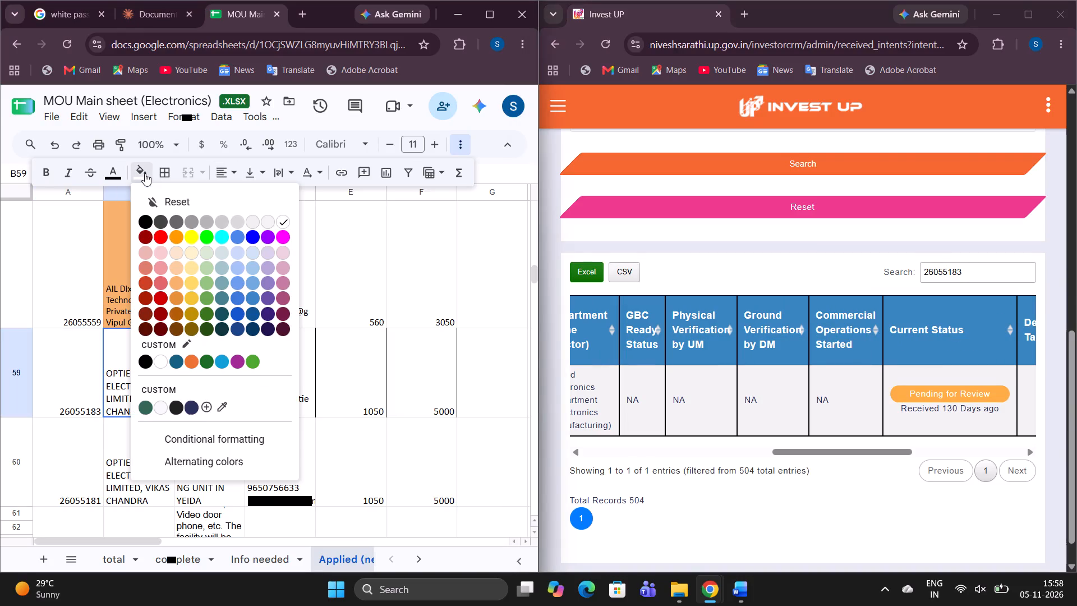
pyautogui.click(175, 276)
# Copy the second Optiemus Electronics ID, 26055181, from row 60, search Invest UP for it and check its current status.
pyautogui.doubleClick(88, 446)
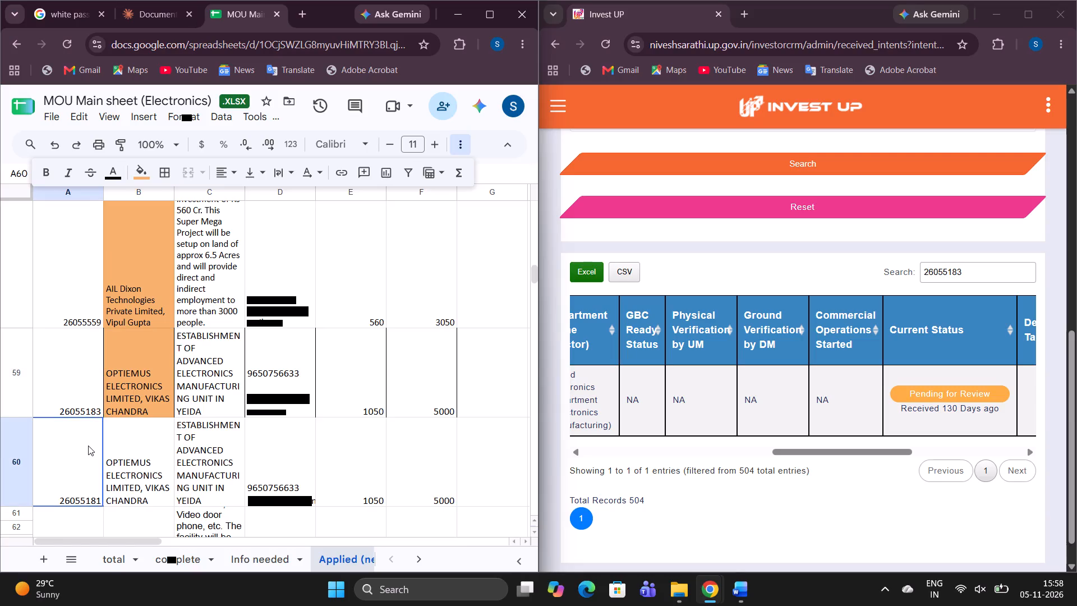
pyautogui.hotkey('ctrl', 'a')
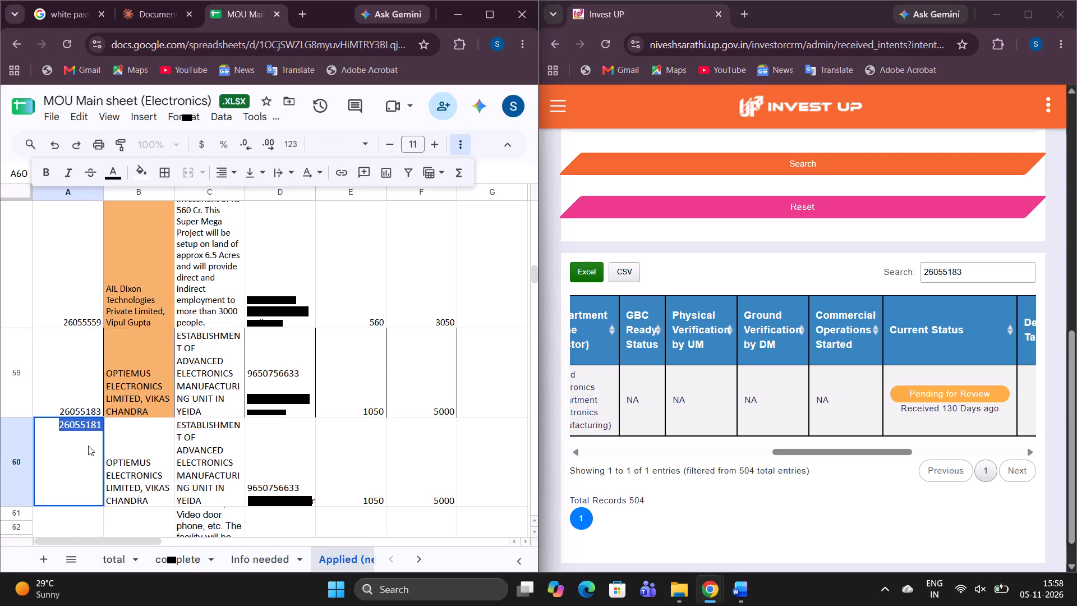
pyautogui.hotkey('ctrl', 'c')
pyautogui.moveTo(981, 272); pyautogui.dragTo(919, 263)
pyautogui.press('BackSpace')
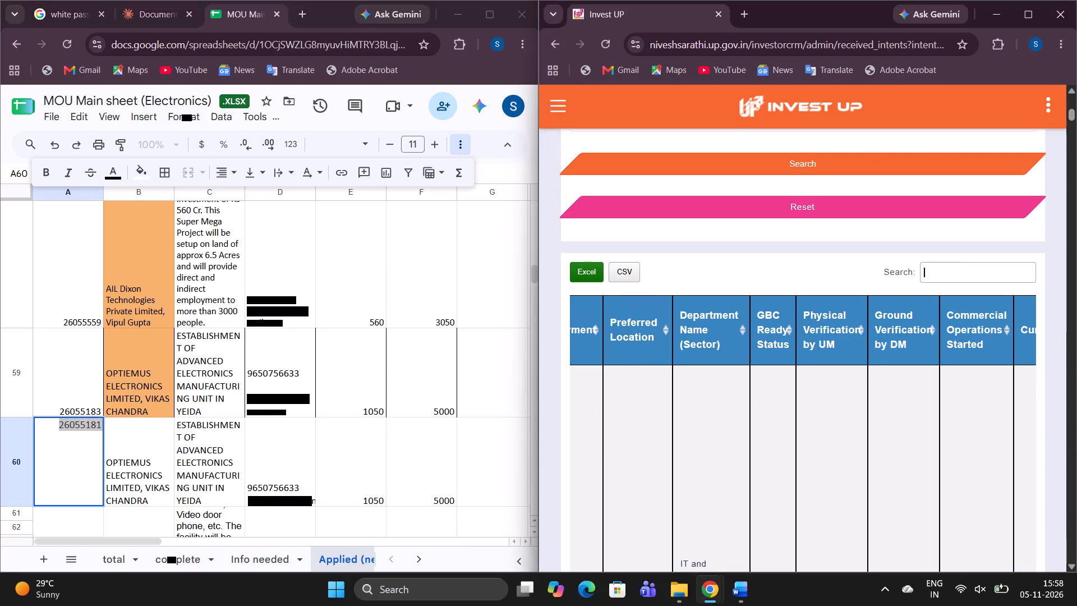
pyautogui.hotkey('ctrl', 'v')
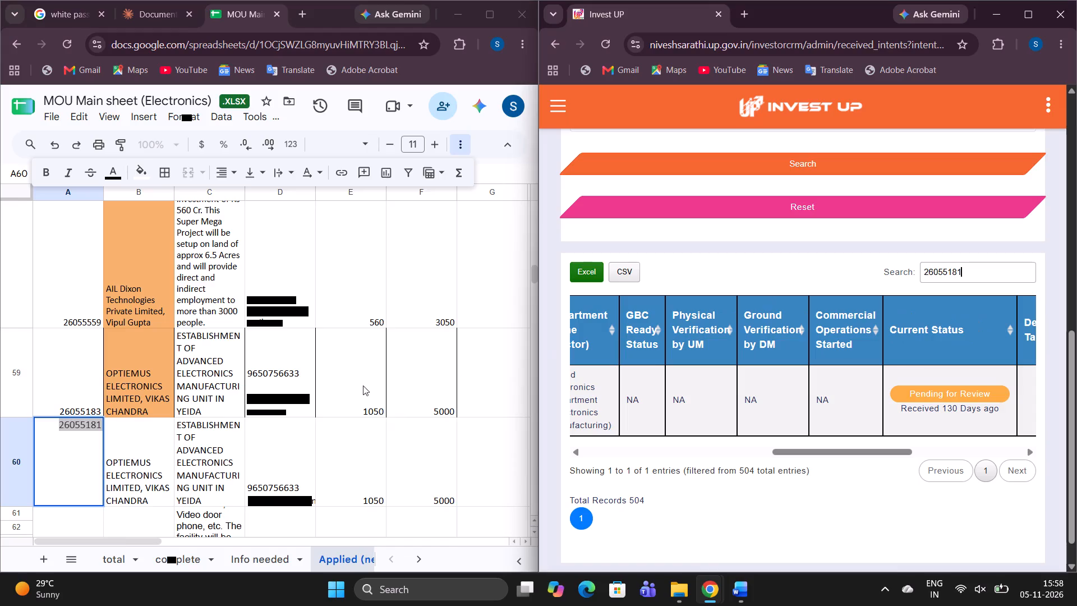
# Fill the second Optiemus Electronics name cell, B60, with light orange to mark it as pending.
pyautogui.click(155, 456)
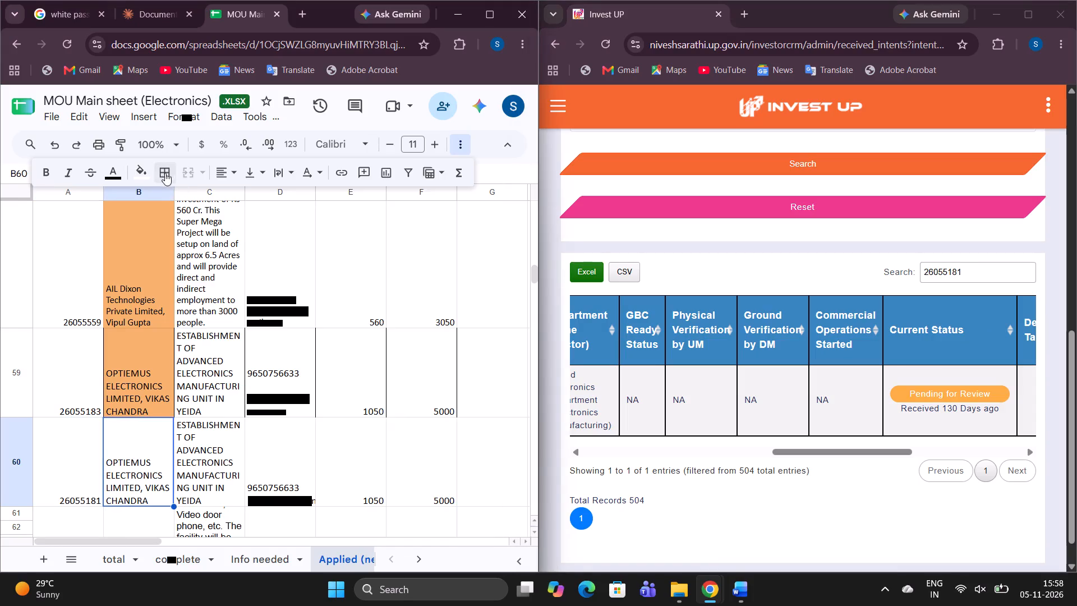
pyautogui.click(148, 172)
pyautogui.click(176, 282)
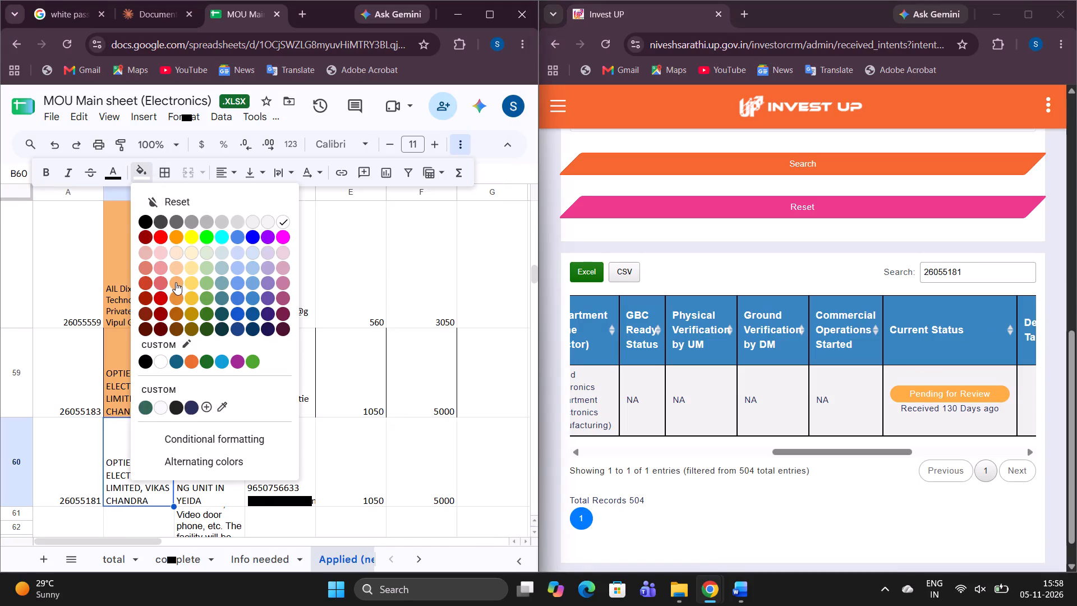
# Copy AIL Dixon Technologies' ID 26055164 from the merged cell starting at row 61, search Invest UP for it and check its current status.
pyautogui.scroll(-4, 176, 282)
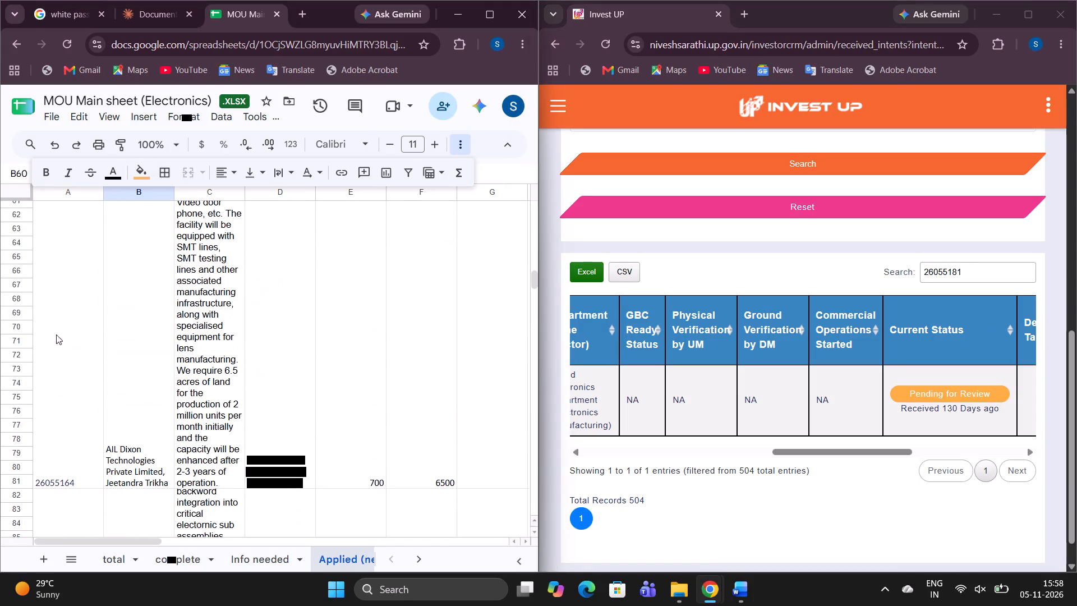
pyautogui.doubleClick(72, 359)
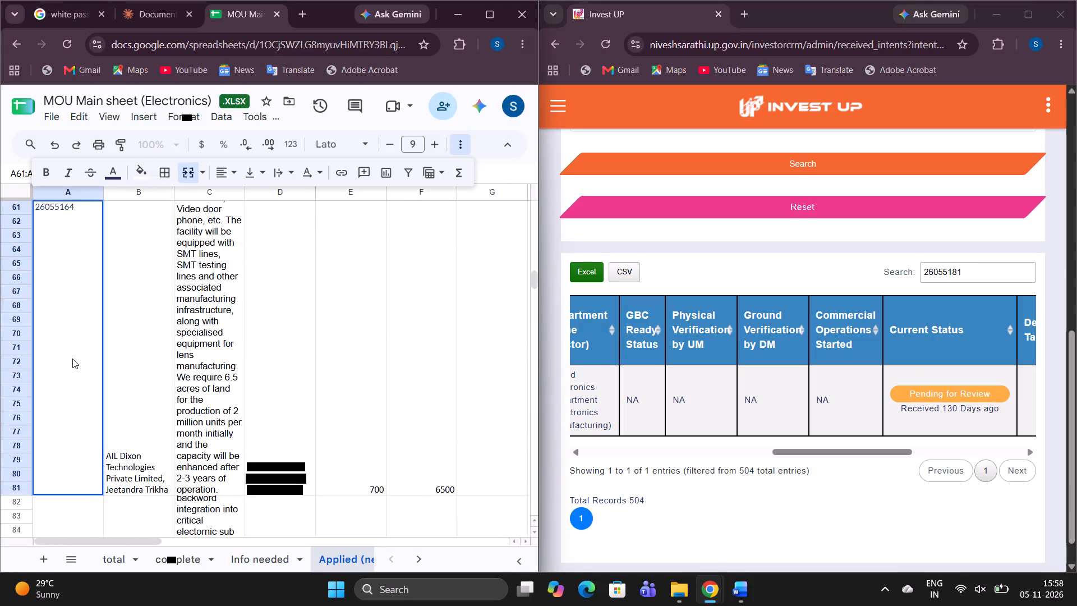
pyautogui.hotkey('ctrl', 'a')
pyautogui.hotkey('ctrl', 'c')
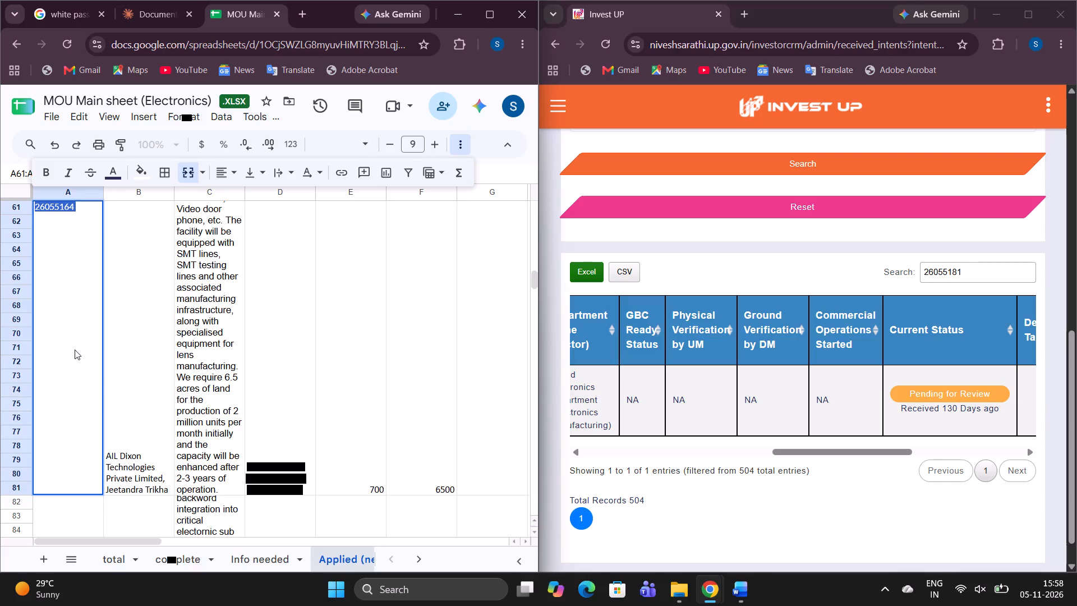
pyautogui.moveTo(978, 276); pyautogui.dragTo(919, 274)
pyautogui.press('BackSpace')
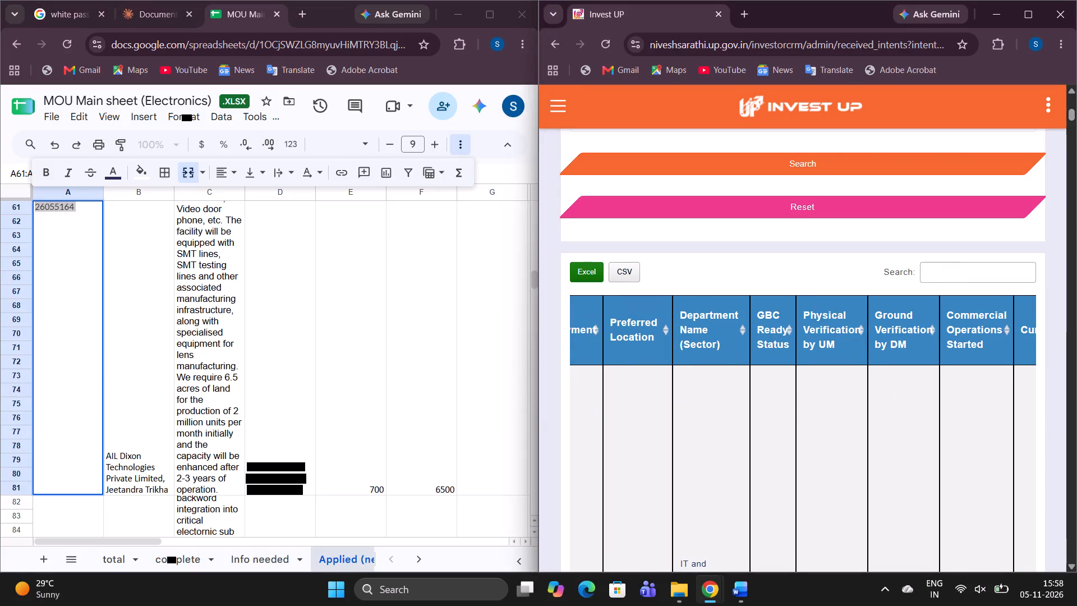
pyautogui.hotkey('ctrl', 'v')
pyautogui.scroll(-1, 854, 426)
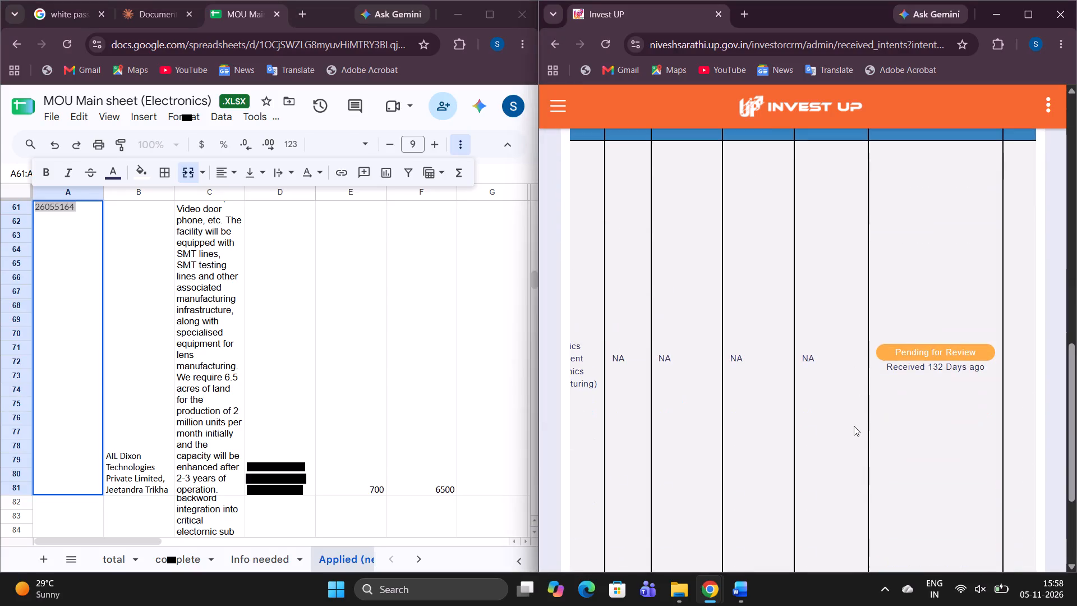
pyautogui.scroll(-1, 854, 426)
# Fill AIL Dixon Technologies' merged name cell, starting at B61, with light orange to mark the company as pending.
pyautogui.click(143, 412)
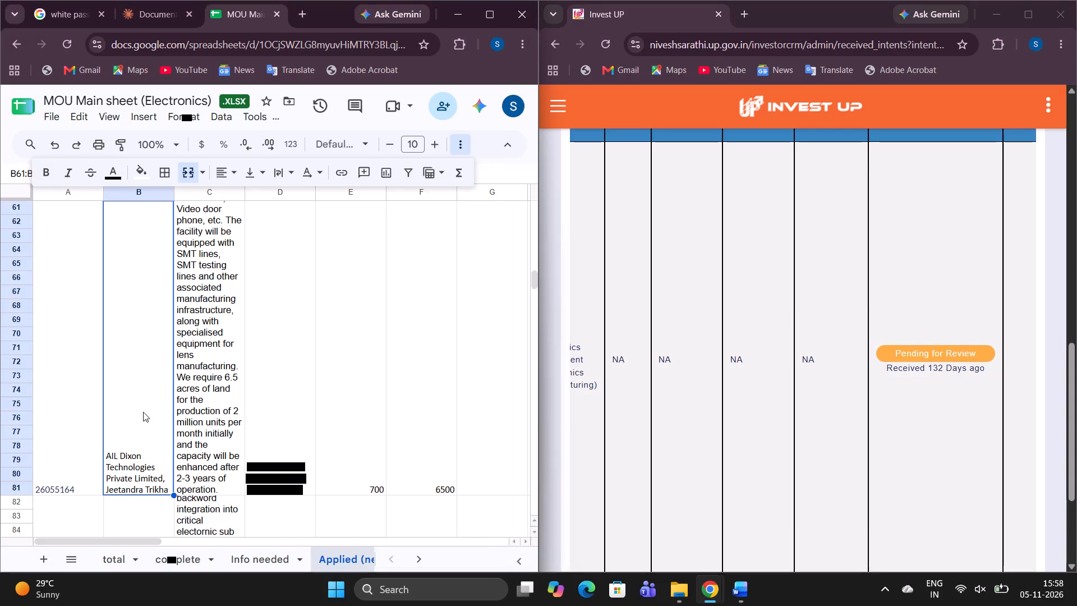
pyautogui.click(148, 173)
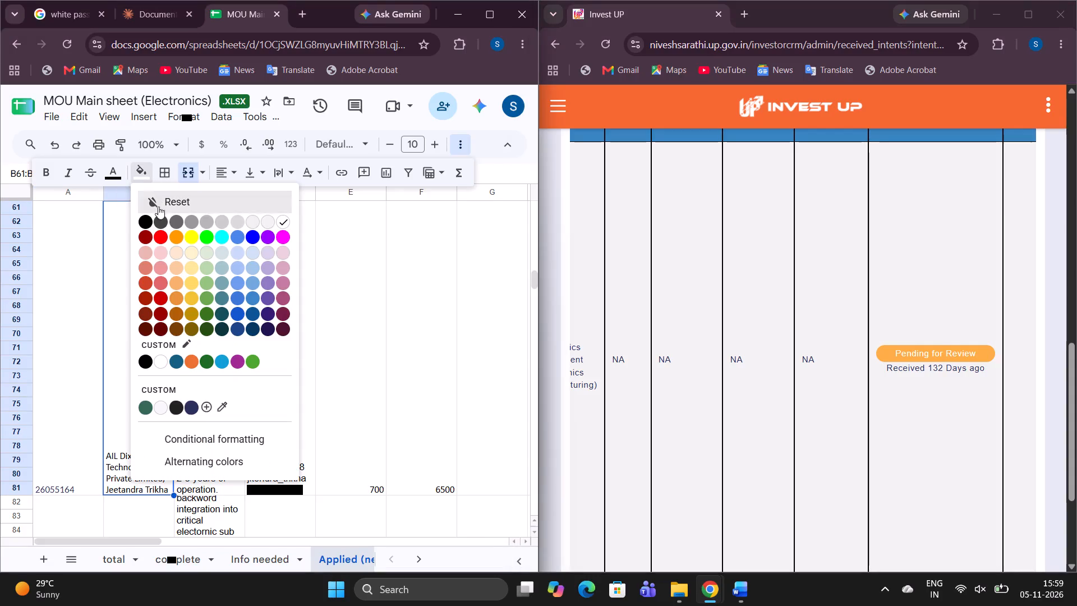
pyautogui.click(173, 281)
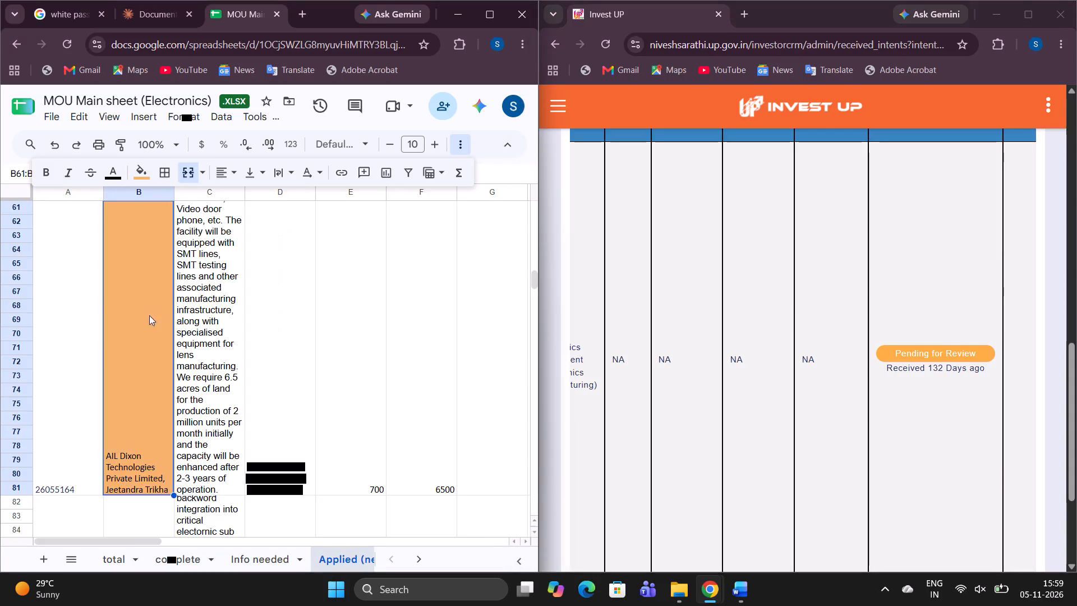
# Copy Capital Power Systems' ID 26055147 from the merged cell starting at row 82, search Invest UP for it and check its current status.
pyautogui.scroll(-3, 134, 354)
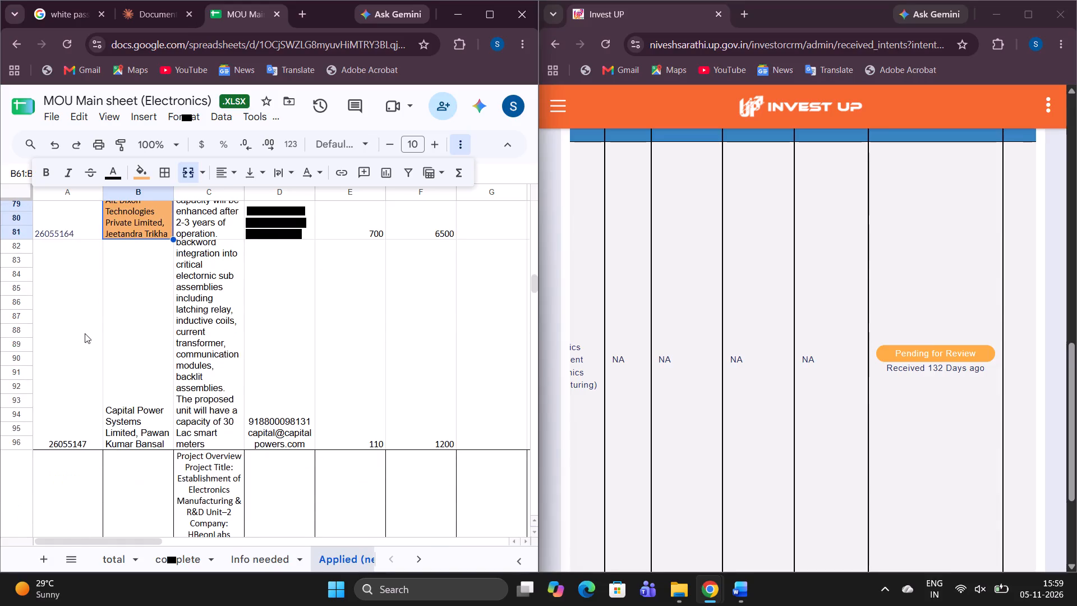
pyautogui.doubleClick(77, 338)
pyautogui.hotkey('ctrl', 'a')
pyautogui.keyDown('ctrl'); pyautogui.click(77, 338); pyautogui.keyUp('ctrl')
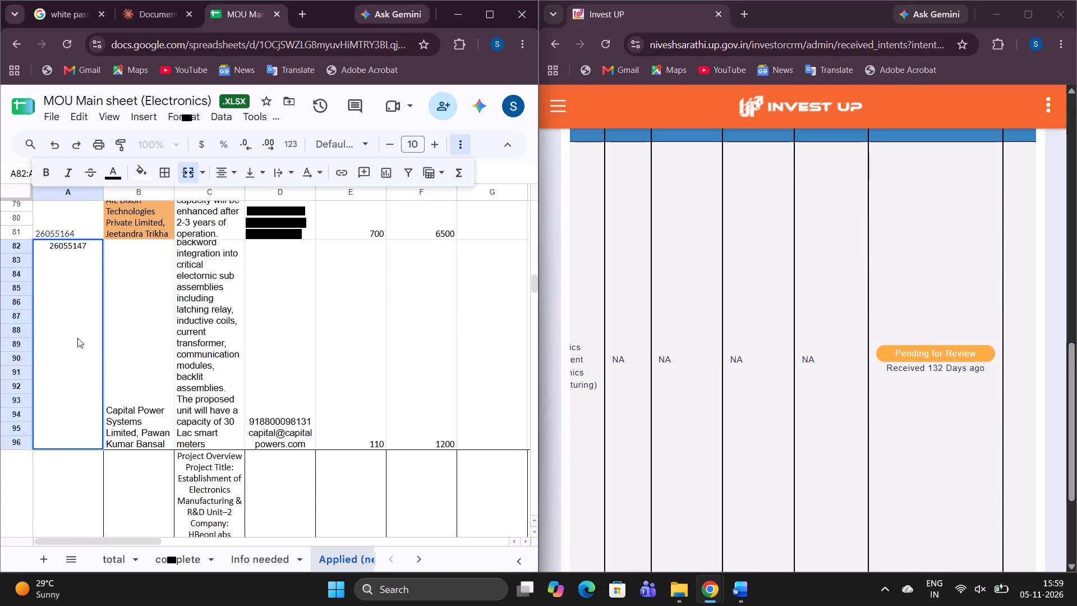
pyautogui.doubleClick(82, 244)
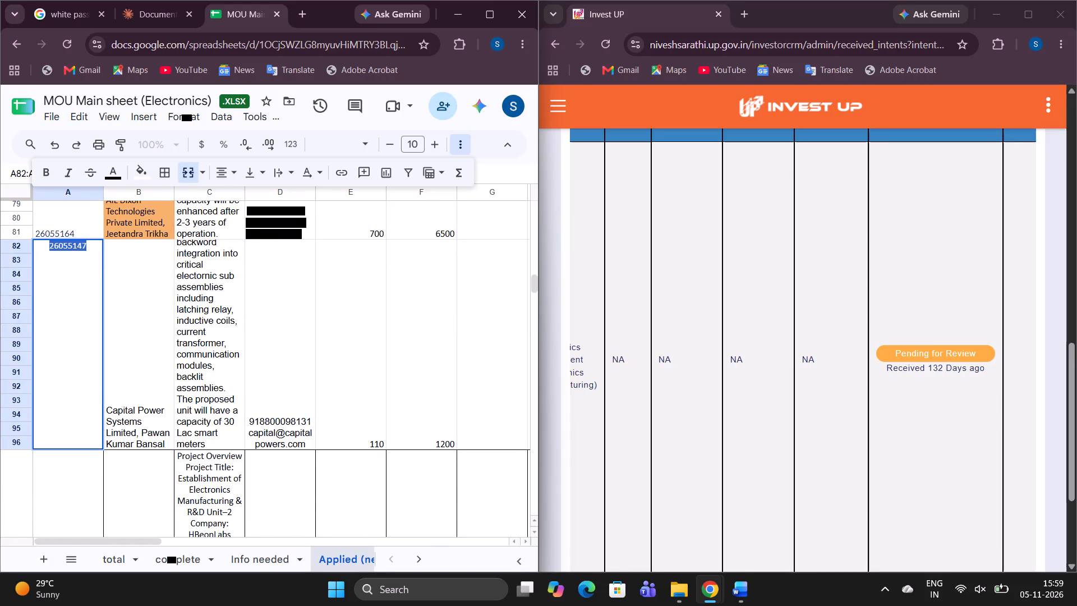
pyautogui.hotkey('ctrl', 'c')
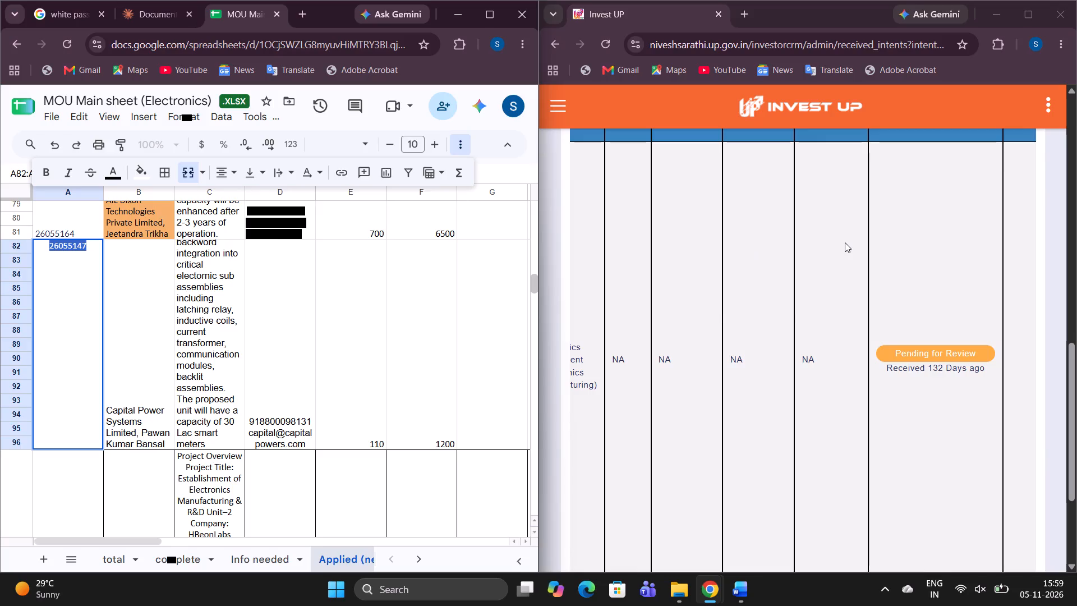
pyautogui.scroll(3, 845, 242)
pyautogui.moveTo(964, 229); pyautogui.dragTo(912, 231)
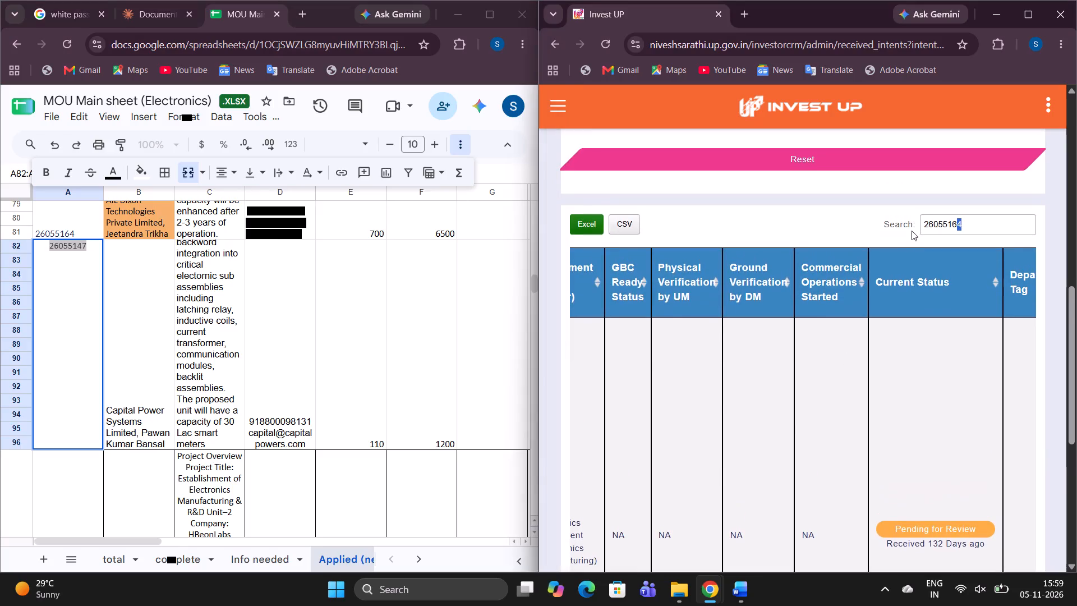
pyautogui.moveTo(912, 231); pyautogui.dragTo(913, 227)
pyautogui.press('BackSpace')
pyautogui.hotkey('ctrl', 'v')
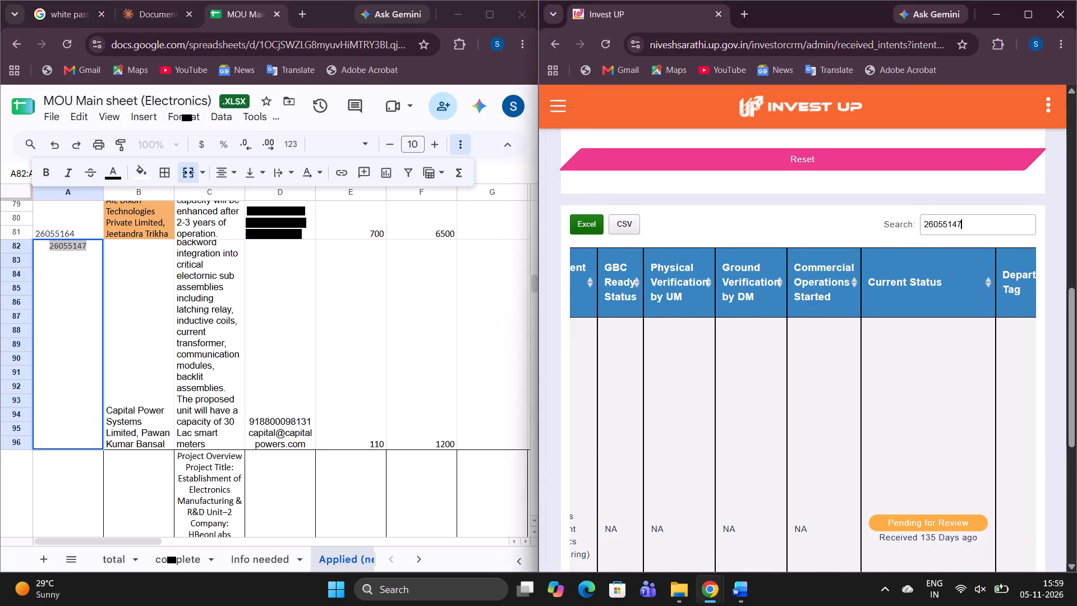
# Fill Capital Power Systems' merged name cell, starting at B82, with light orange to mark the company as pending.
pyautogui.click(108, 338)
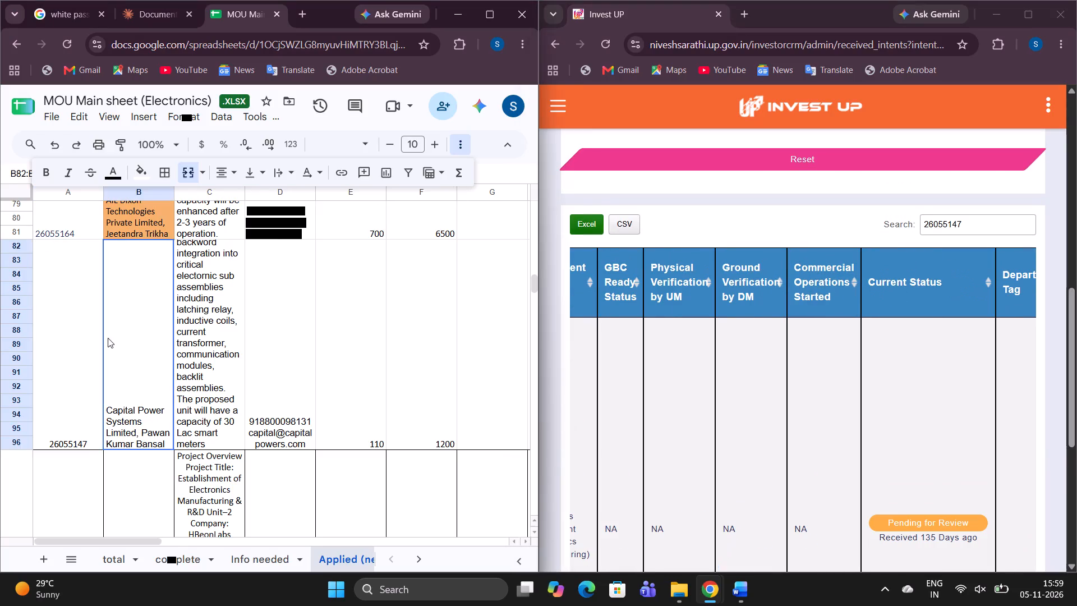
pyautogui.click(144, 167)
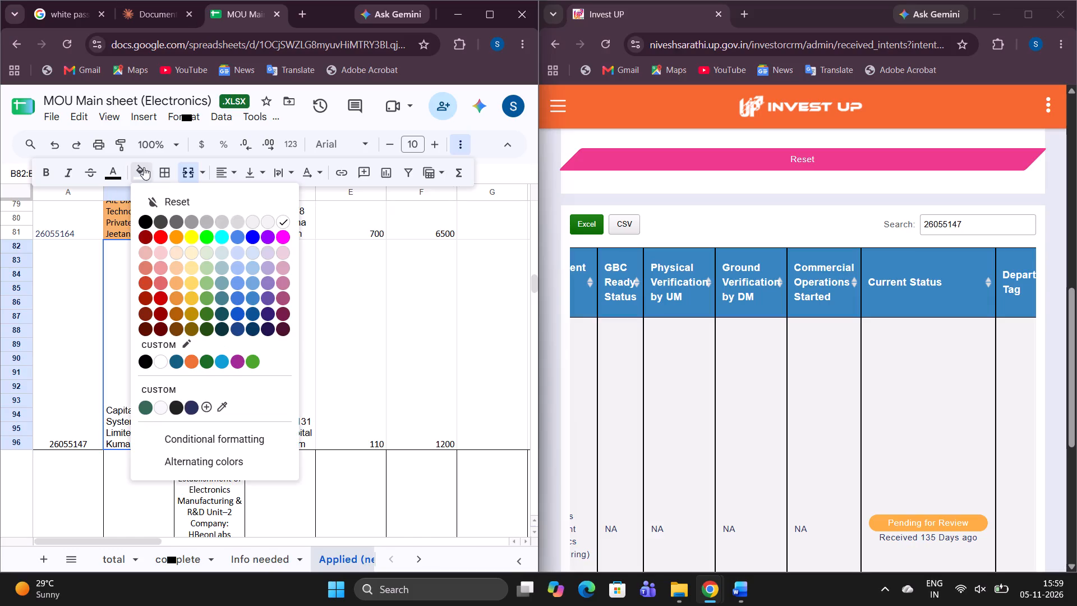
pyautogui.click(174, 283)
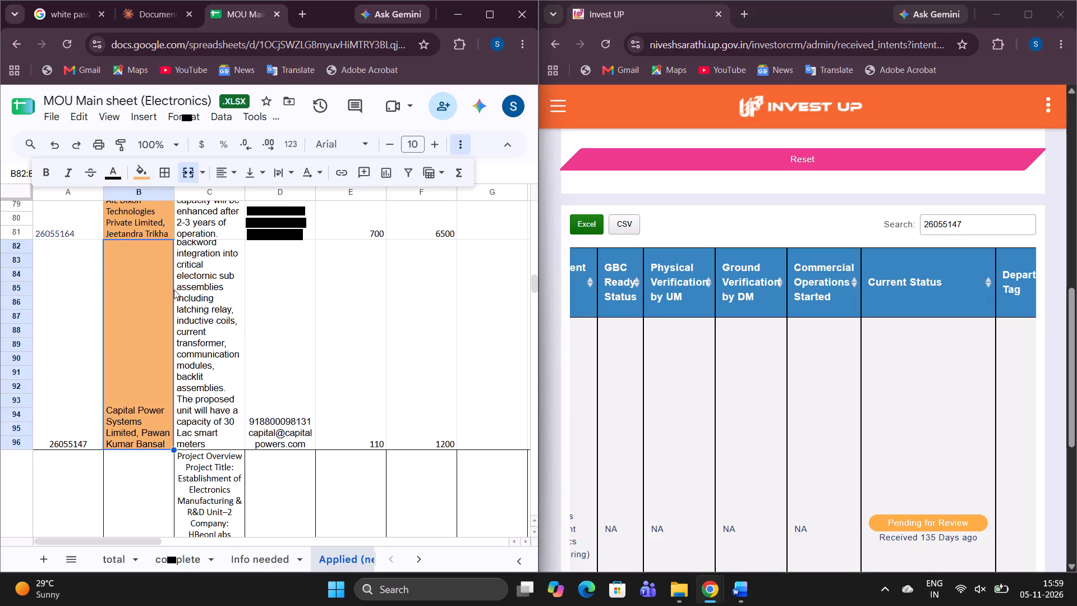
# Copy HBeonLabs Technologies' ID 26054228 from row 97, search the Invest UP intents table for it and check its current status.
pyautogui.scroll(-4, 137, 398)
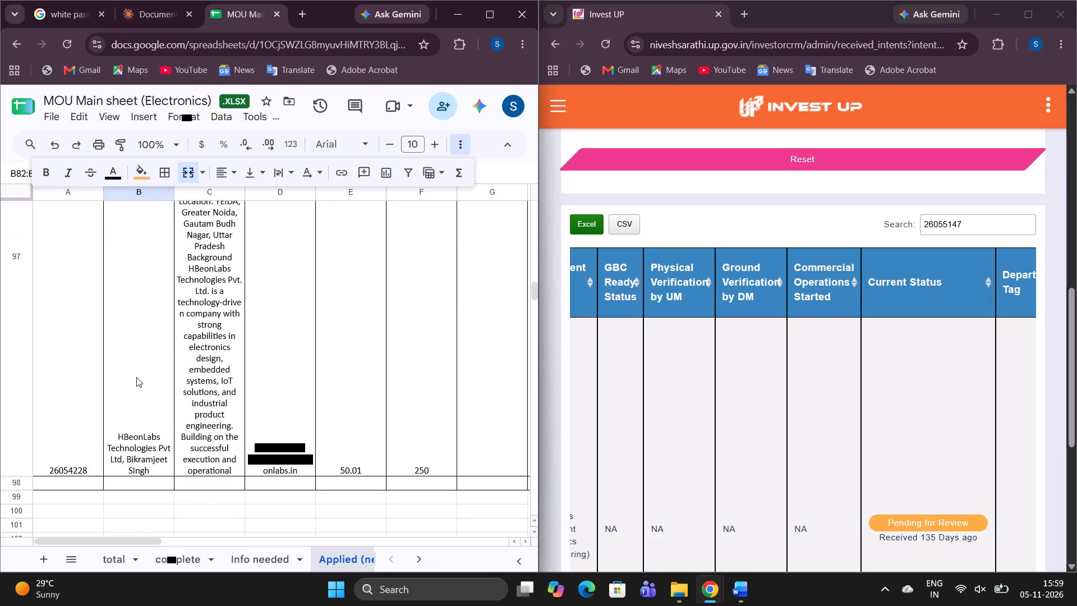
pyautogui.scroll(-2, 136, 377)
pyautogui.doubleClick(57, 387)
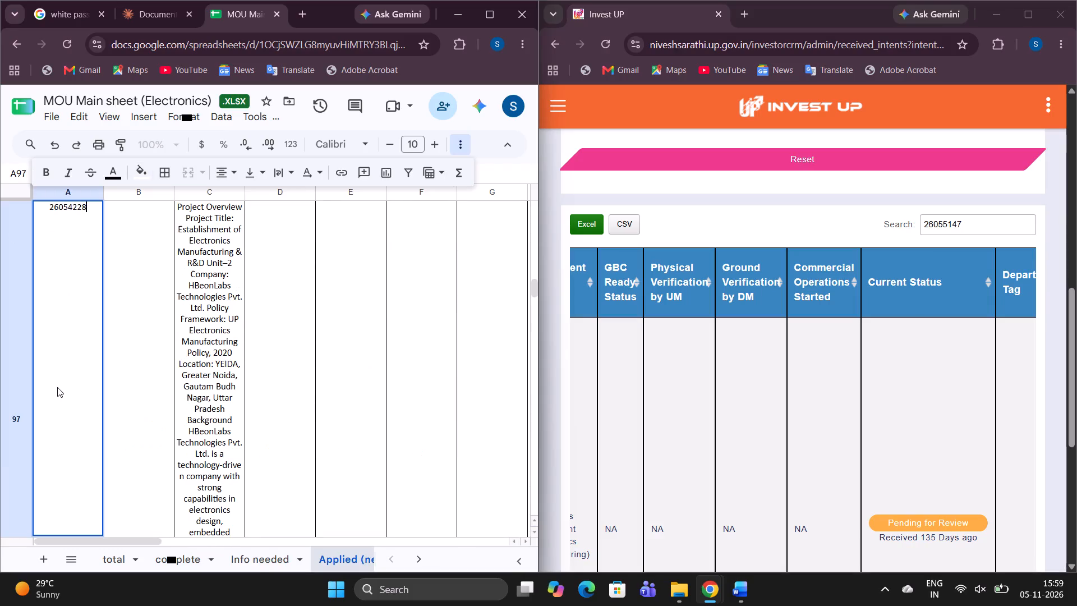
pyautogui.hotkey('ctrl', 'a')
pyautogui.hotkey('ctrl', 'c')
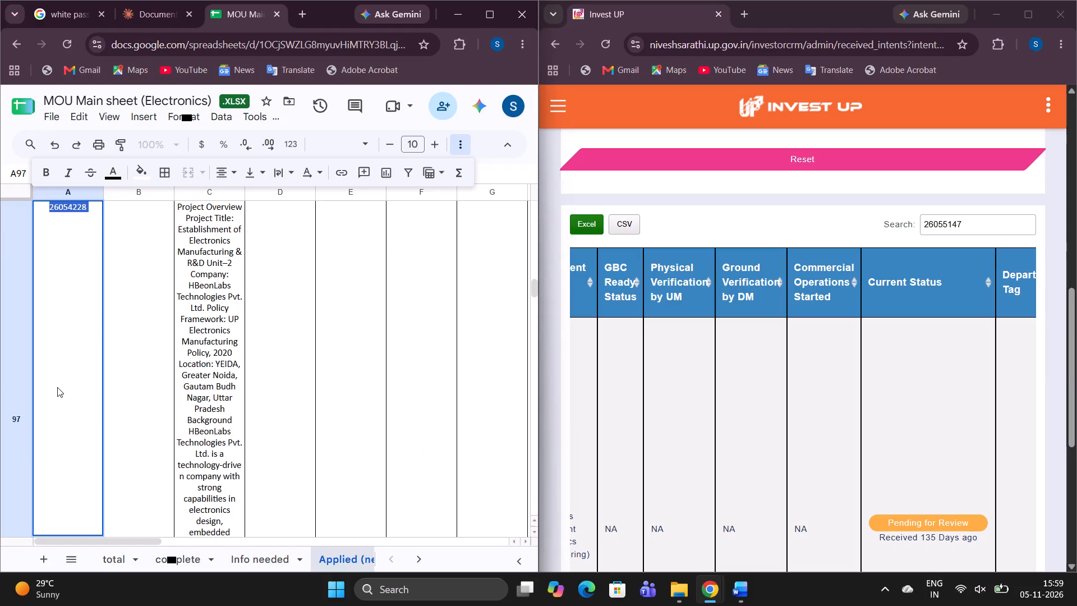
pyautogui.moveTo(967, 221); pyautogui.dragTo(901, 224)
pyautogui.press('BackSpace')
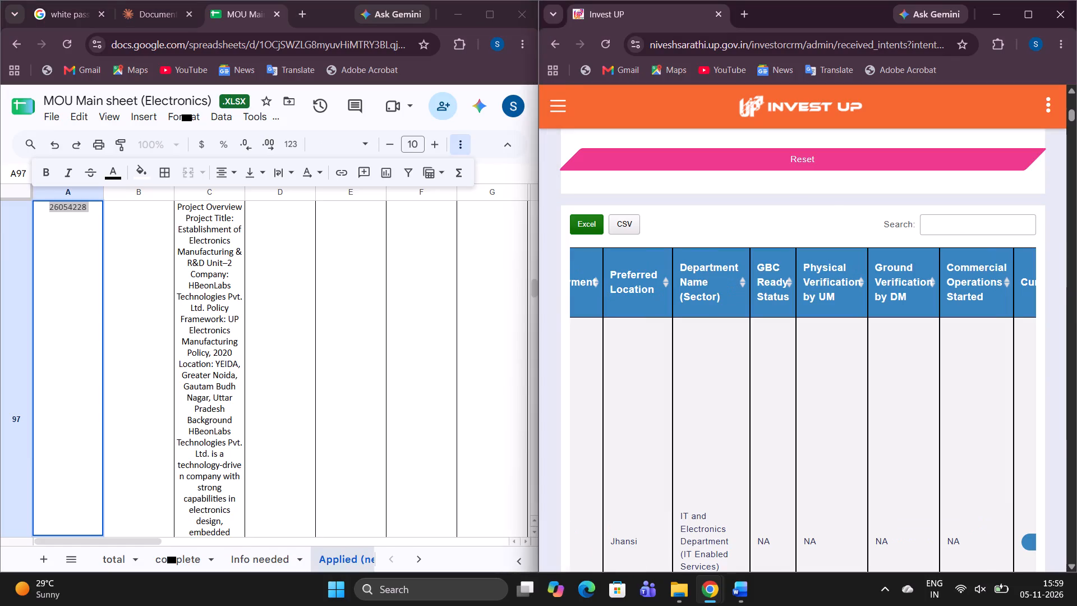
pyautogui.hotkey('ctrl', 'v')
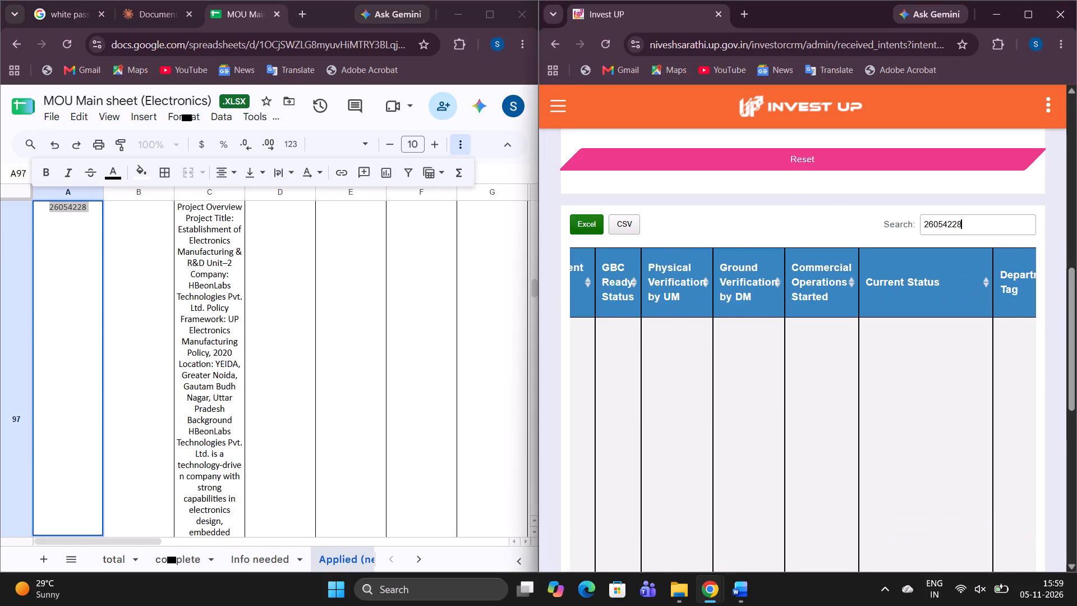
pyautogui.scroll(-3, 832, 444)
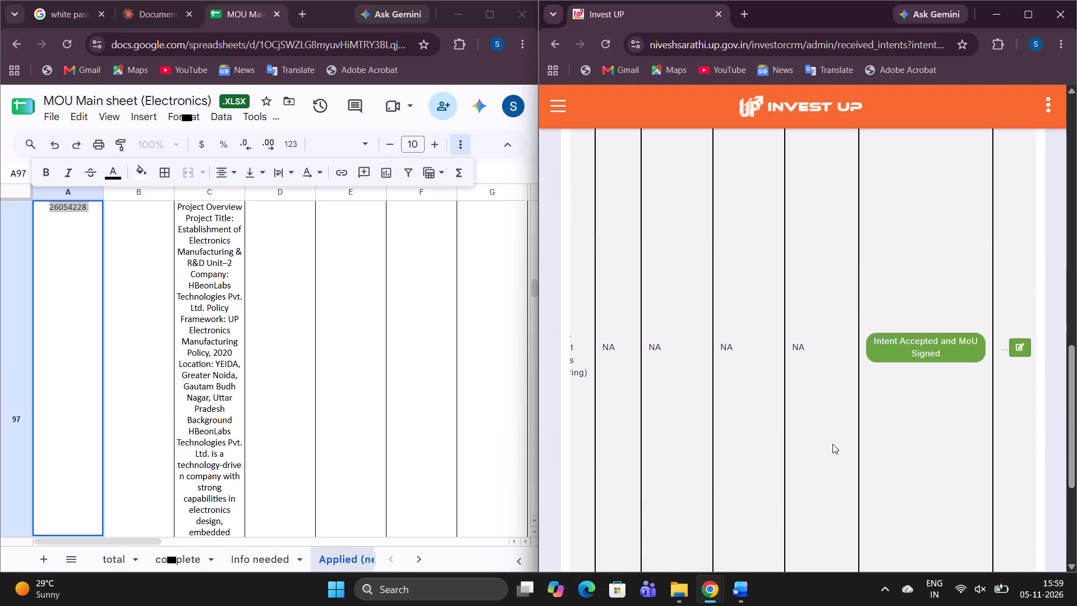
pyautogui.click(179, 365)
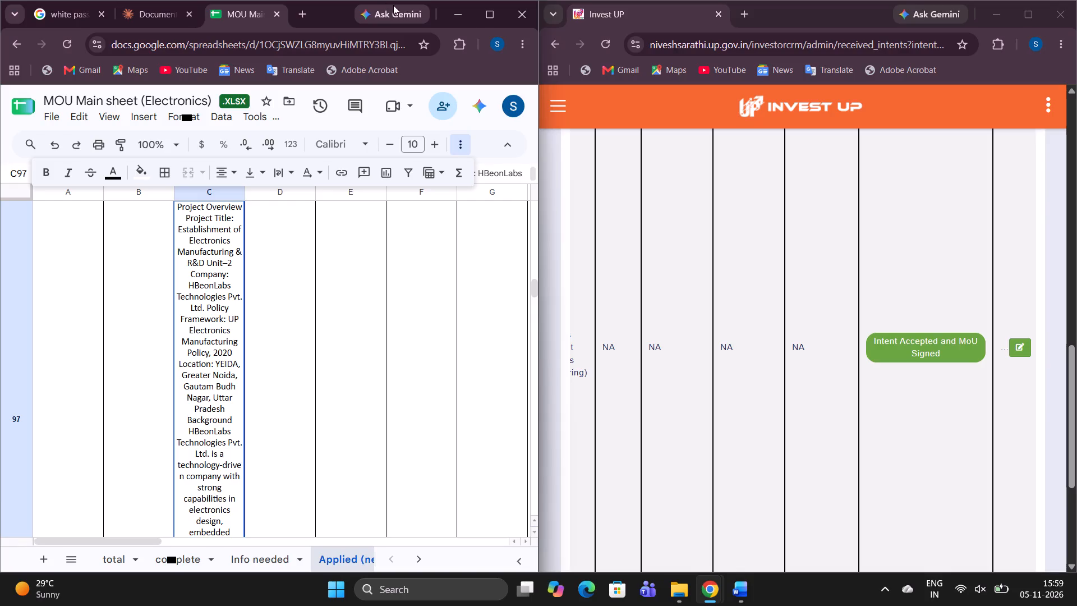
# Enlarge the spreadsheet window and look back through the company rows of the Applied sheet.
pyautogui.click(486, 17)
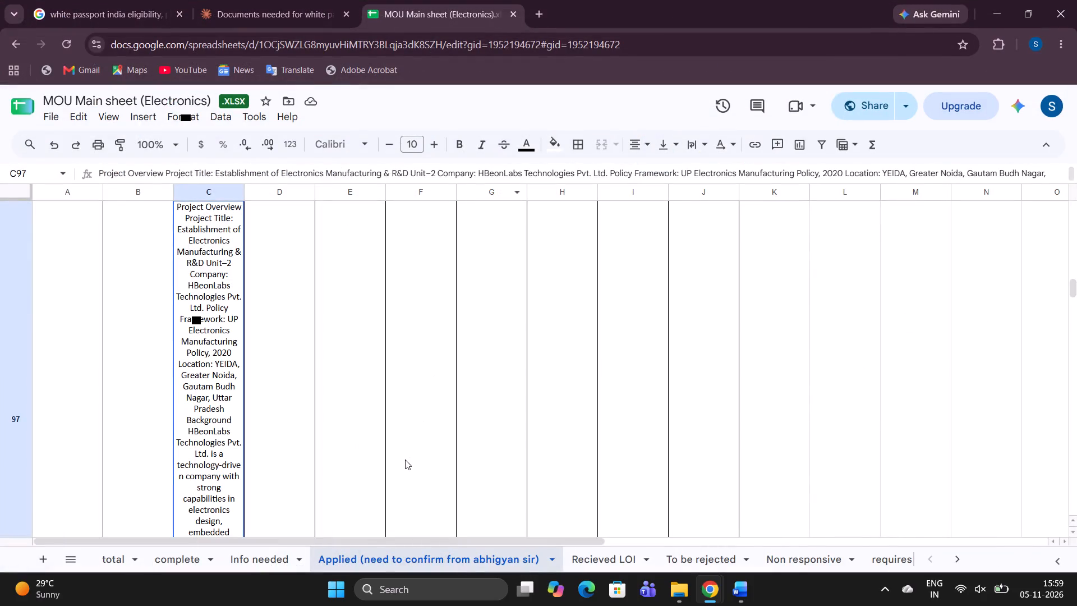
pyautogui.click(352, 454)
pyautogui.scroll(6, 352, 454)
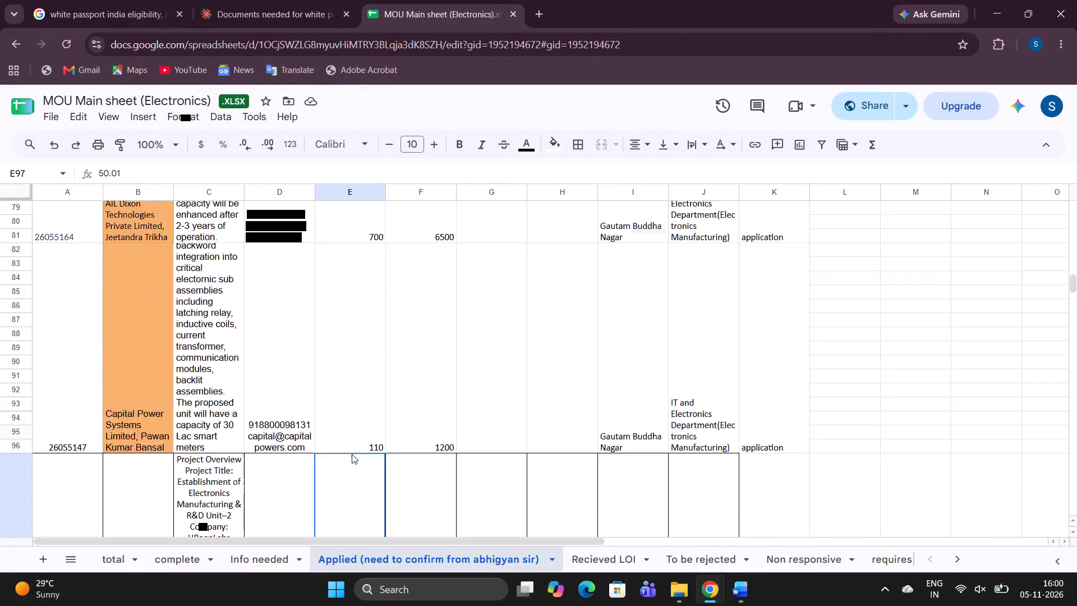
pyautogui.scroll(11, 352, 454)
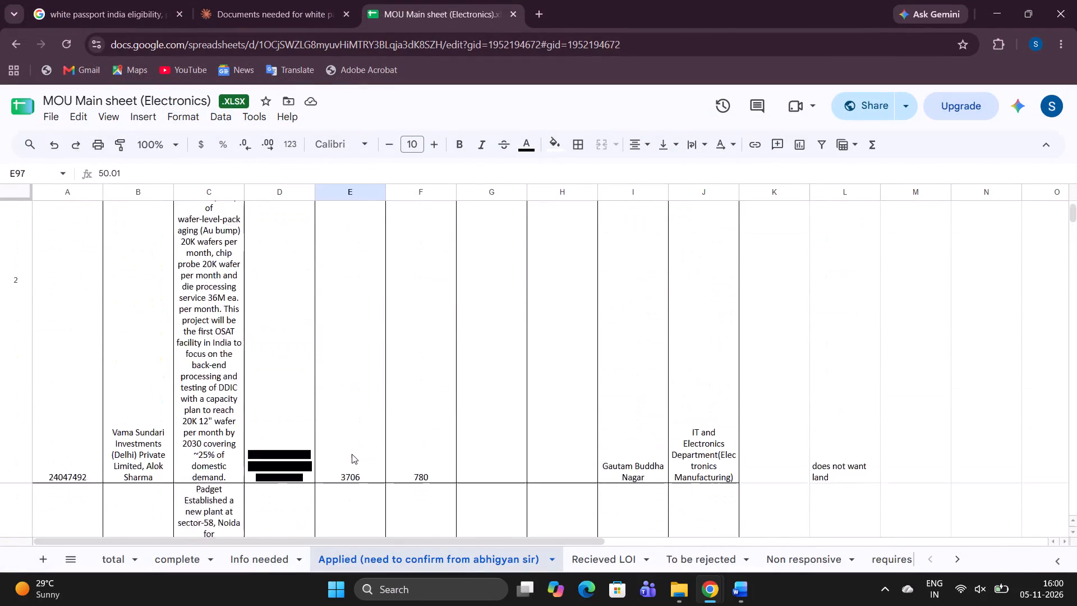
pyautogui.scroll(6, 352, 454)
pyautogui.scroll(-7, 352, 454)
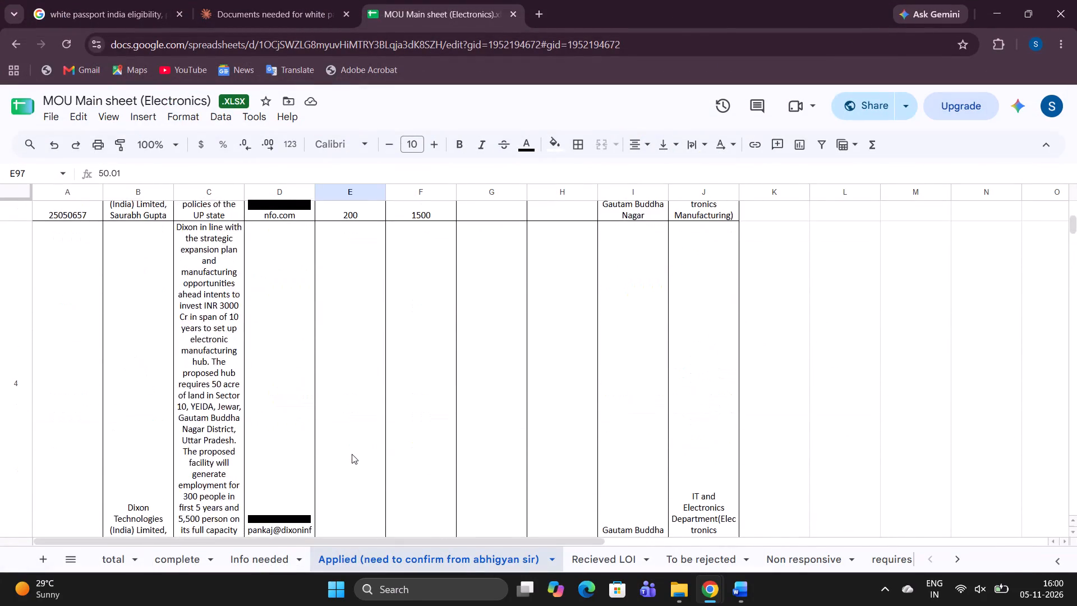
pyautogui.scroll(-5, 352, 454)
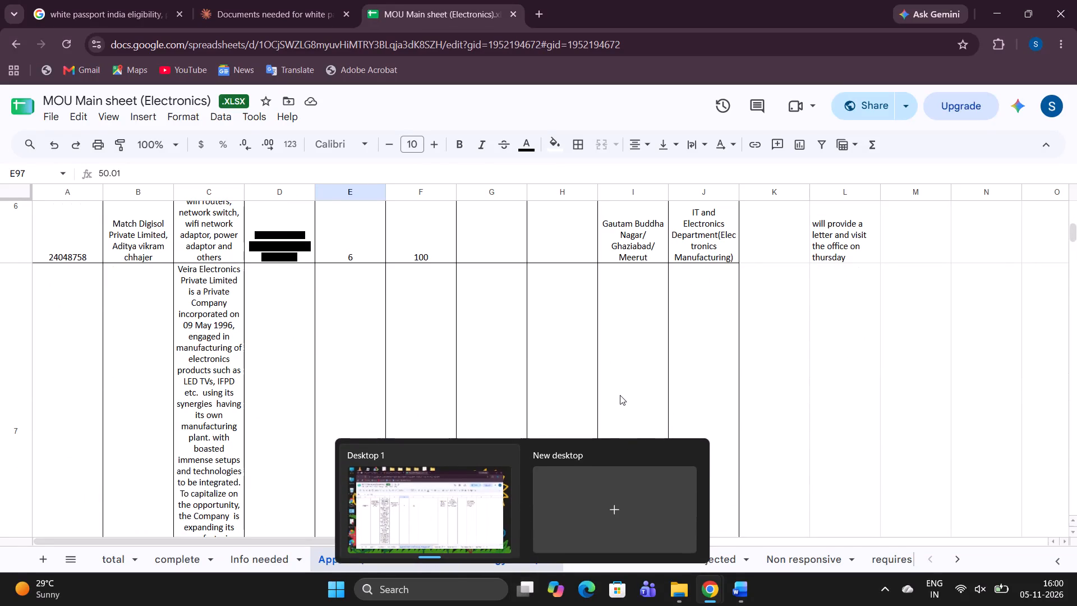
# Copy Ineuu Touch Displays' ID 25050890 from the Recieved LOI sheet, search the Invest UP intents table for it and check its current status.
pyautogui.click(607, 559)
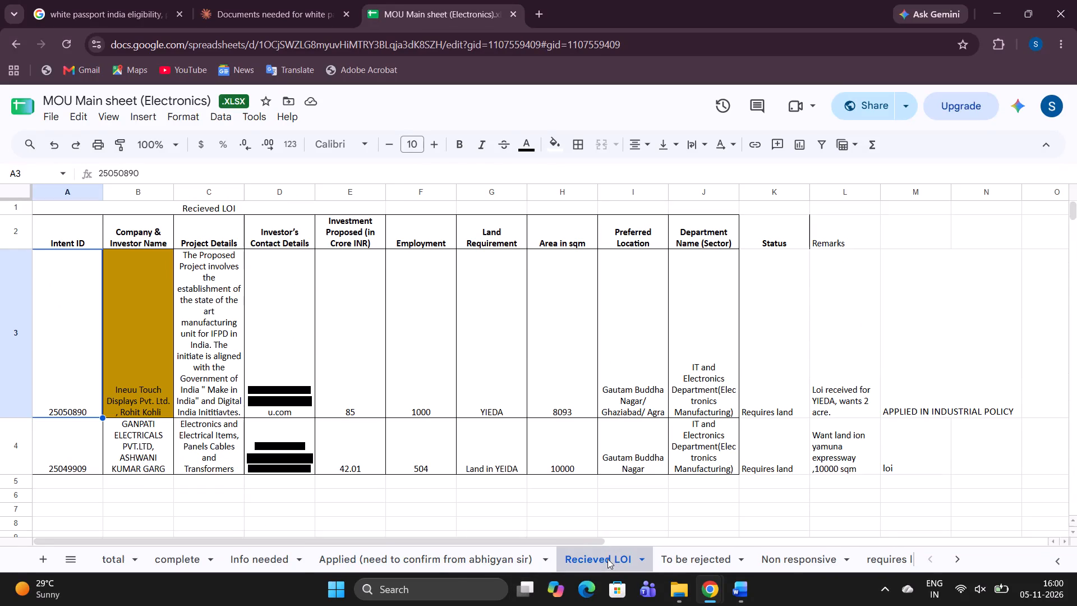
pyautogui.scroll(4, 152, 457)
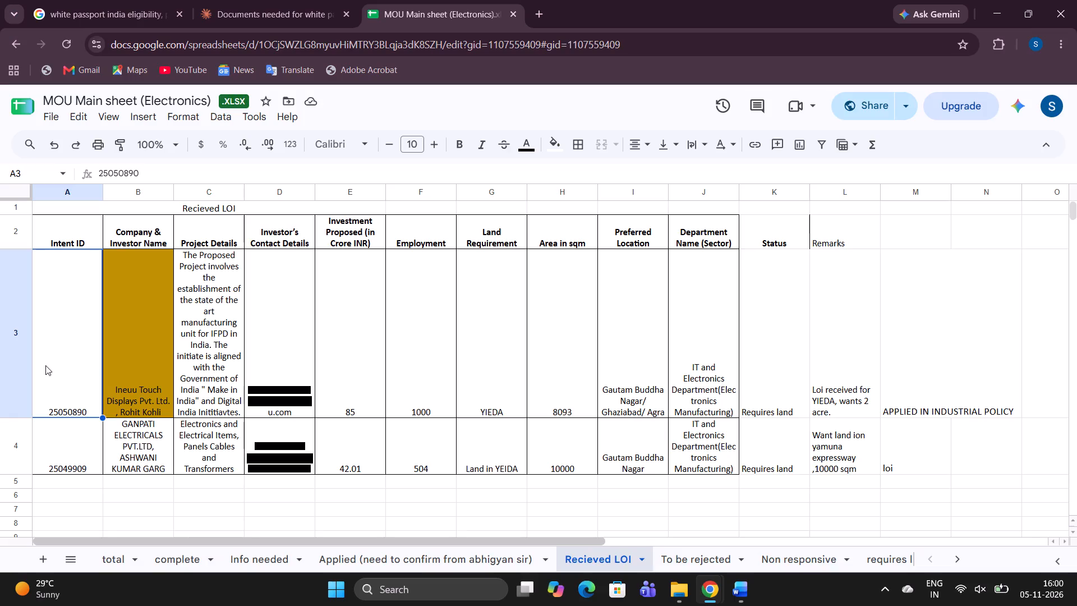
pyautogui.doubleClick(68, 379)
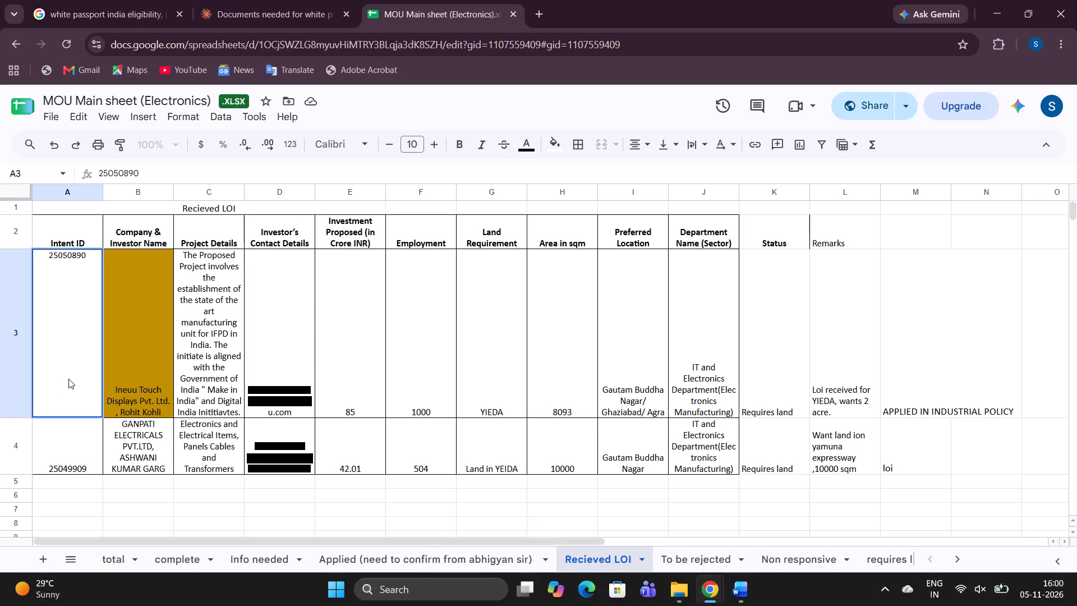
pyautogui.hotkey('ctrl', 'a')
pyautogui.hotkey('ctrl', 'c')
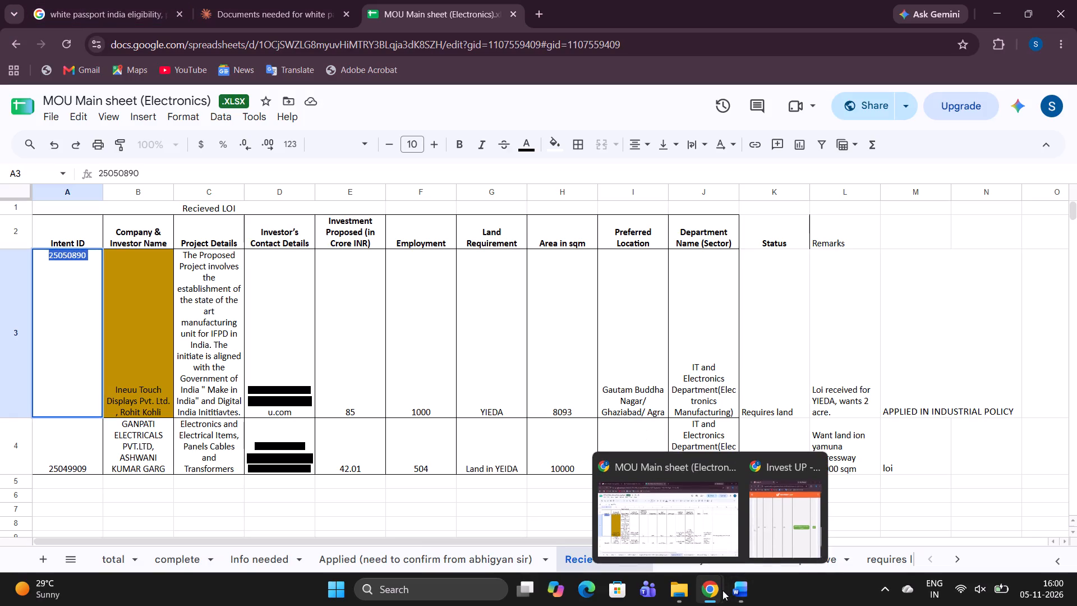
pyautogui.click(786, 532)
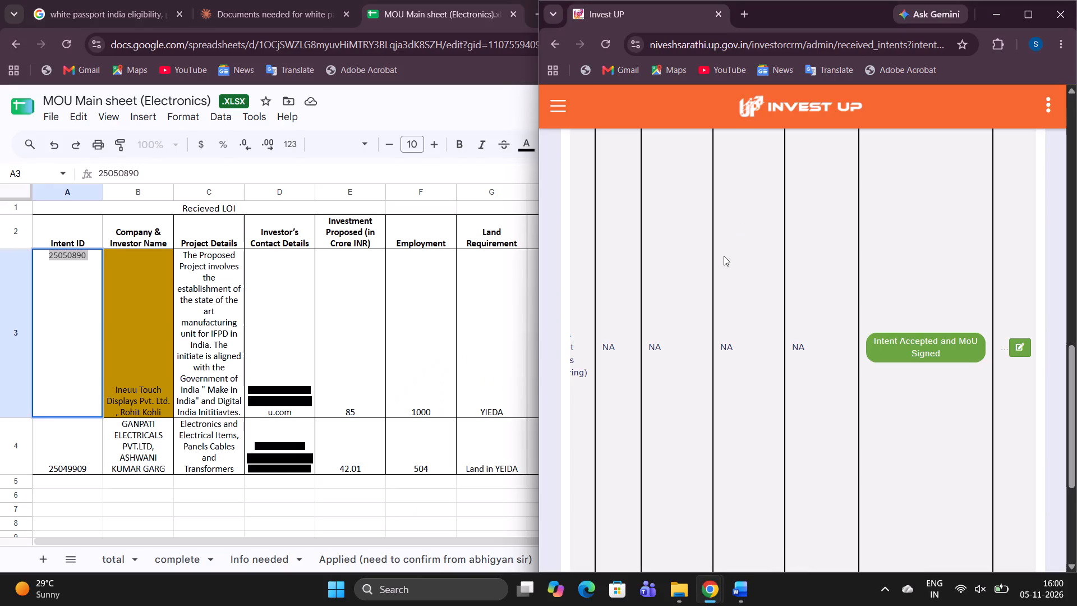
pyautogui.click(1034, 22)
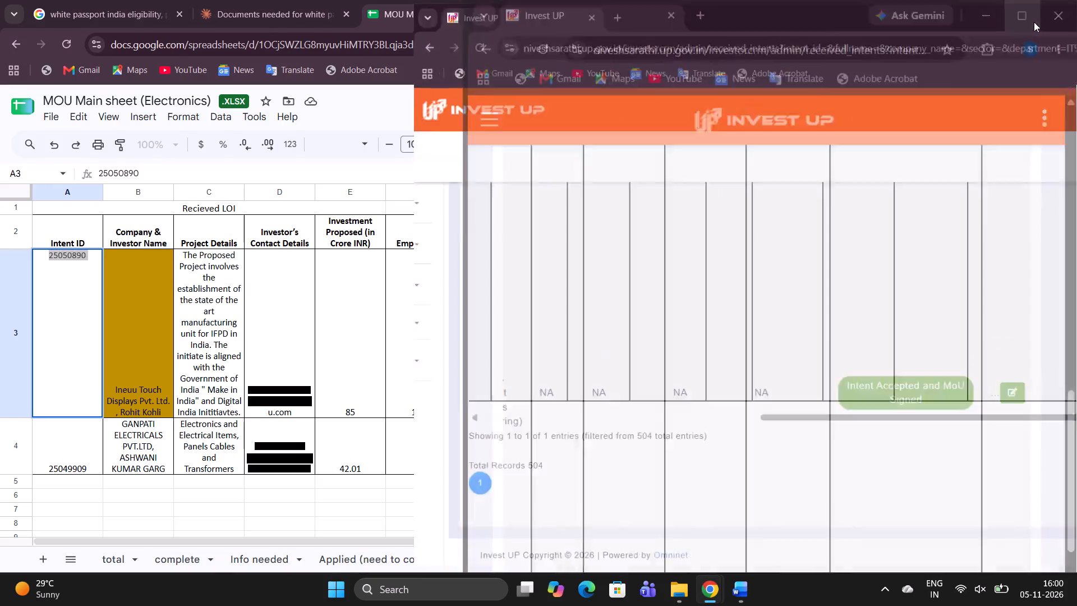
pyautogui.scroll(14, 725, 216)
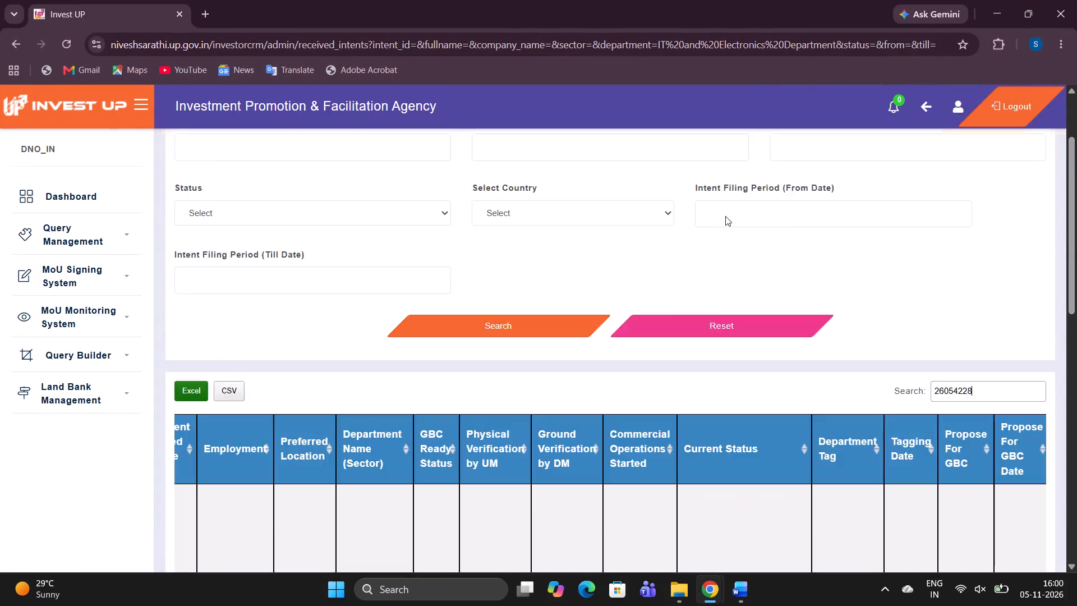
pyautogui.moveTo(991, 502); pyautogui.dragTo(956, 513)
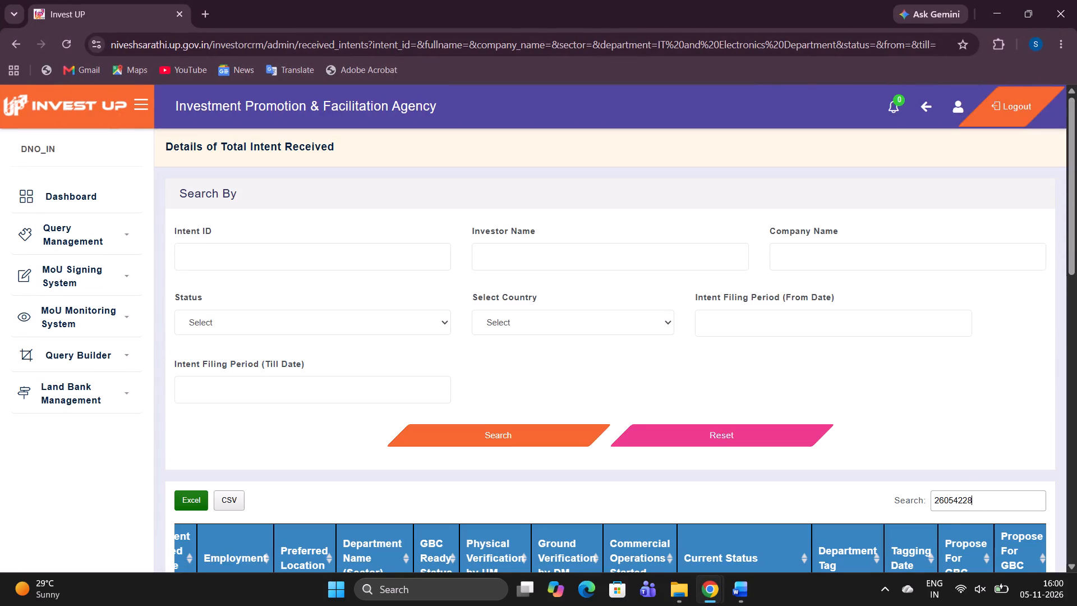
pyautogui.moveTo(956, 513); pyautogui.dragTo(909, 536)
pyautogui.press('BackSpace')
pyautogui.hotkey('ctrl', 'v')
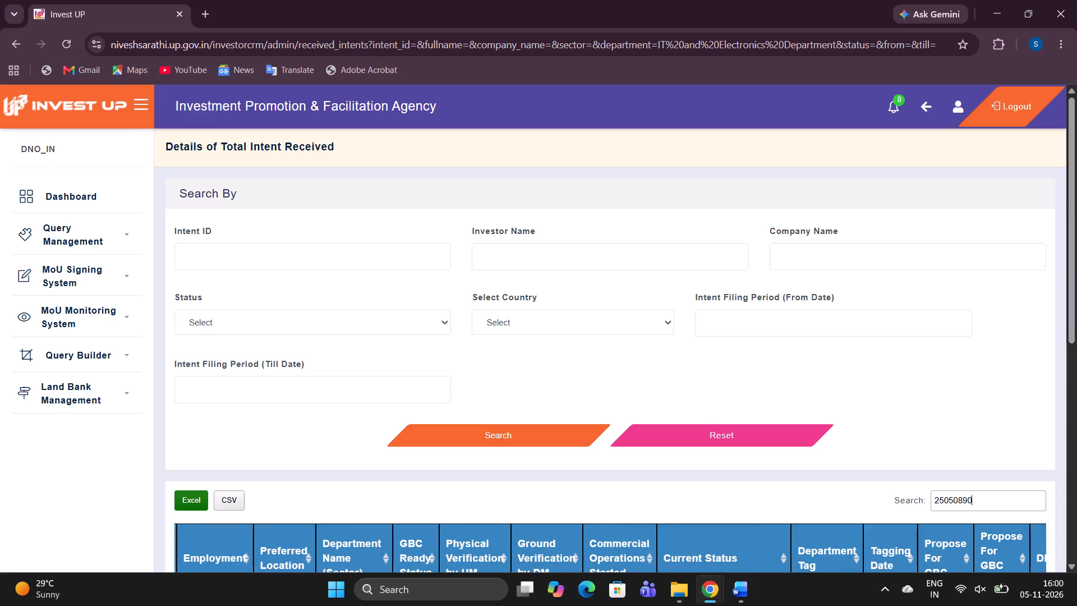
pyautogui.scroll(-7, 909, 536)
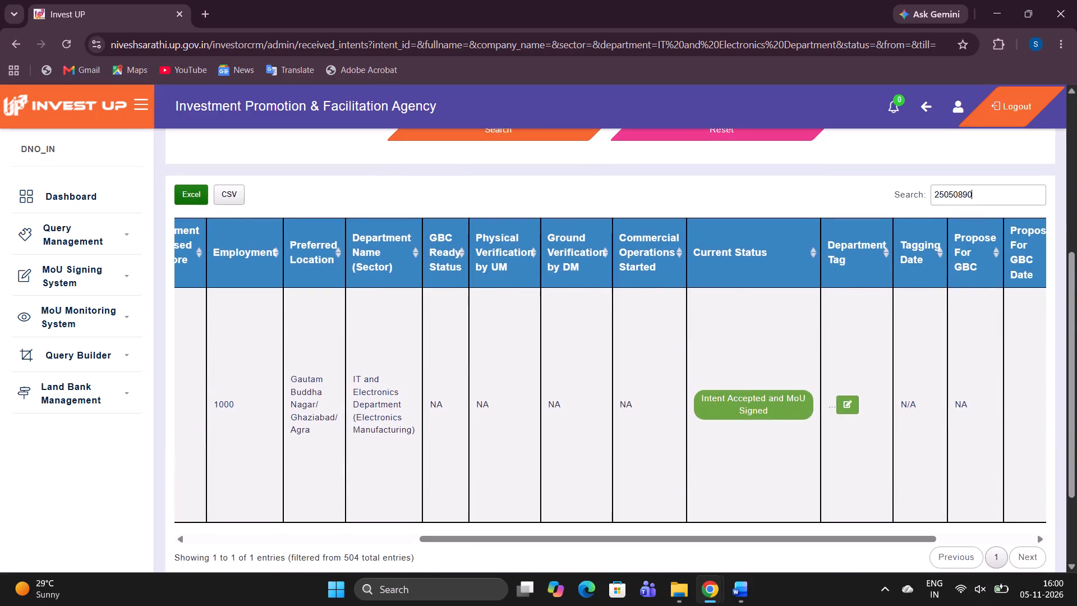
pyautogui.hscroll(6, 909, 536)
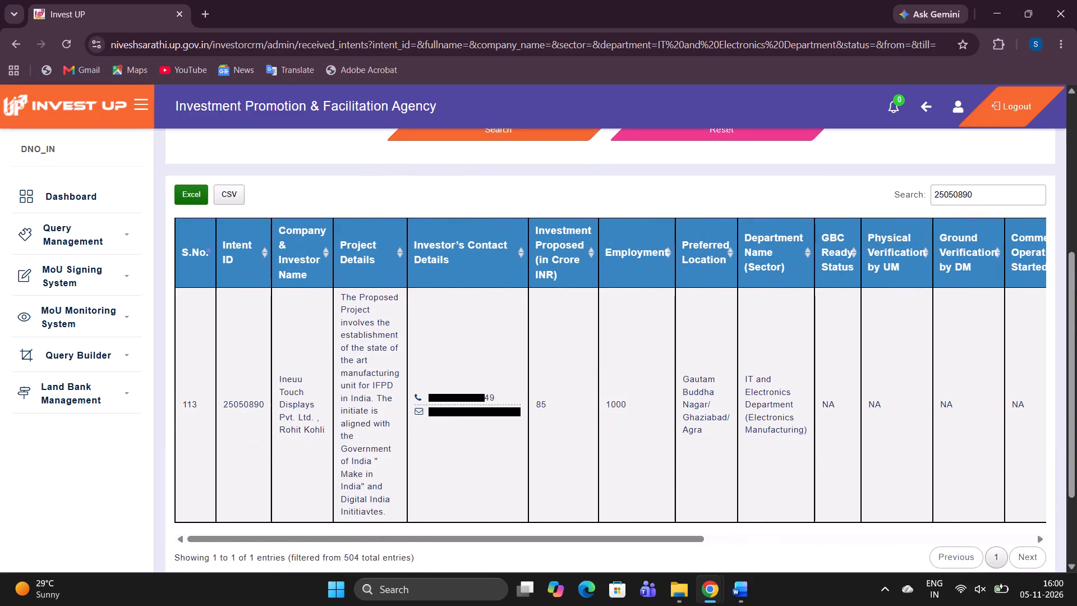
pyautogui.click(986, 10)
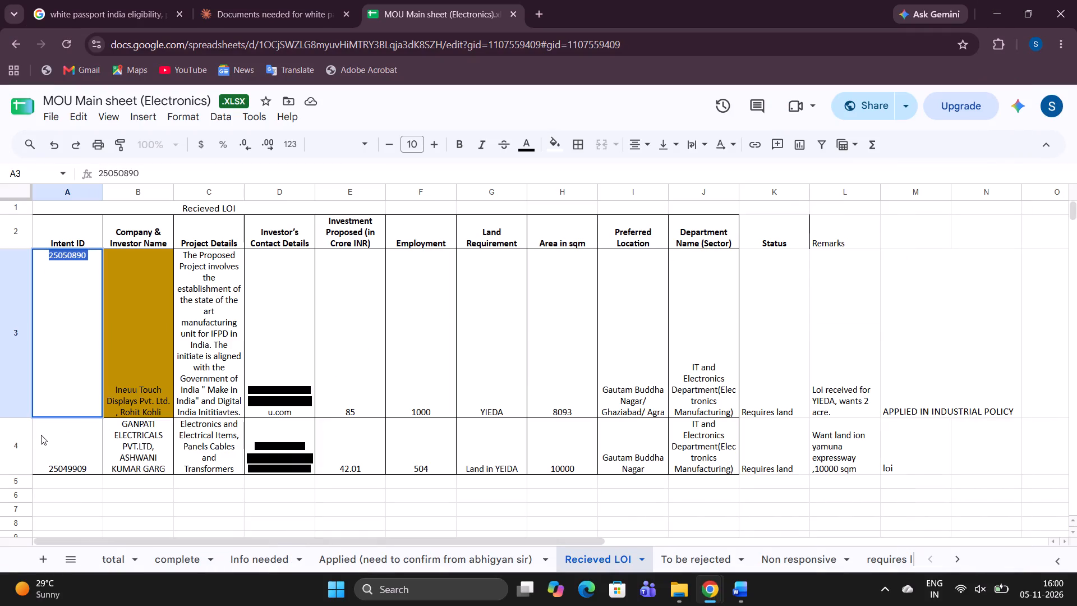
# Copy Ganpati Electricals' ID 25049909 from row 4 of Recieved LOI, search Invest UP for it and check its current status.
pyautogui.doubleClick(79, 438)
pyautogui.hotkey('ctrl', 'a')
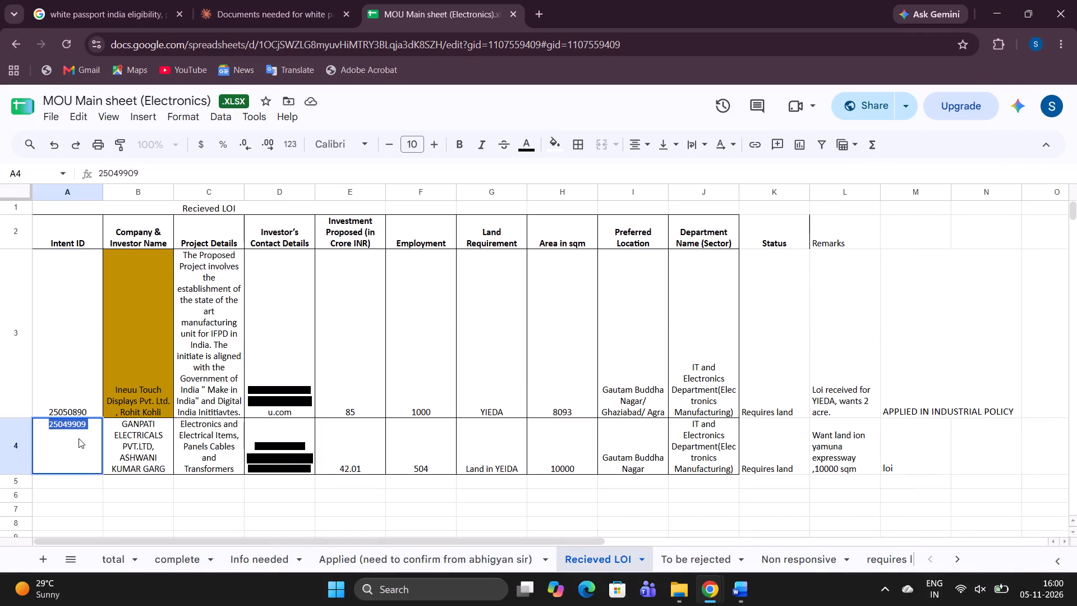
pyautogui.hotkey('ctrl', 'c')
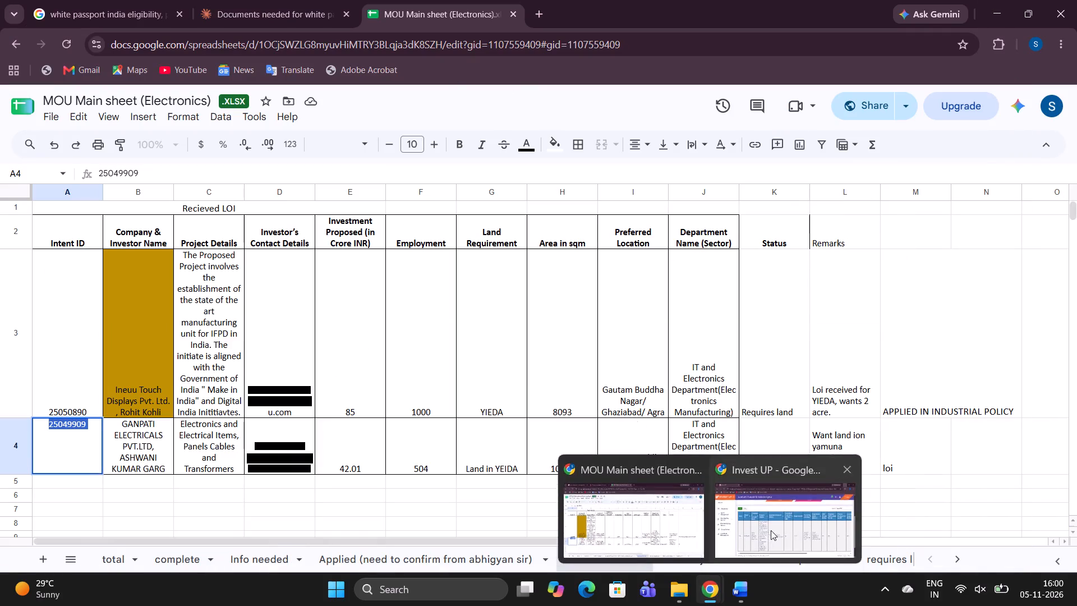
pyautogui.click(771, 530)
pyautogui.moveTo(999, 198); pyautogui.dragTo(871, 216)
pyautogui.press('BackSpace')
pyautogui.hotkey('ctrl', 'v')
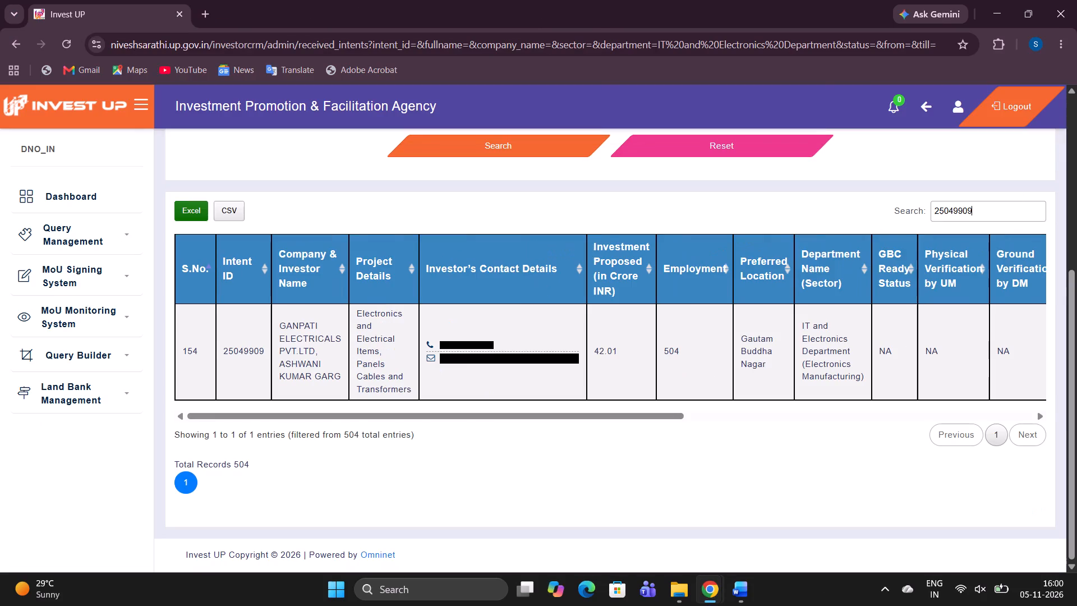
pyautogui.hscroll(-4, 707, 319)
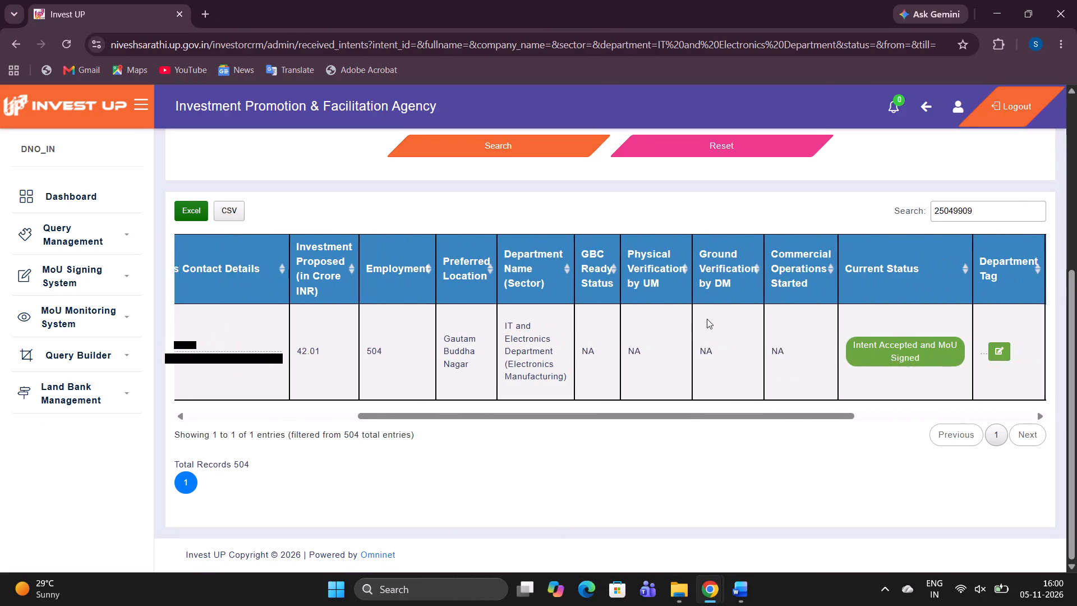
pyautogui.click(1006, 16)
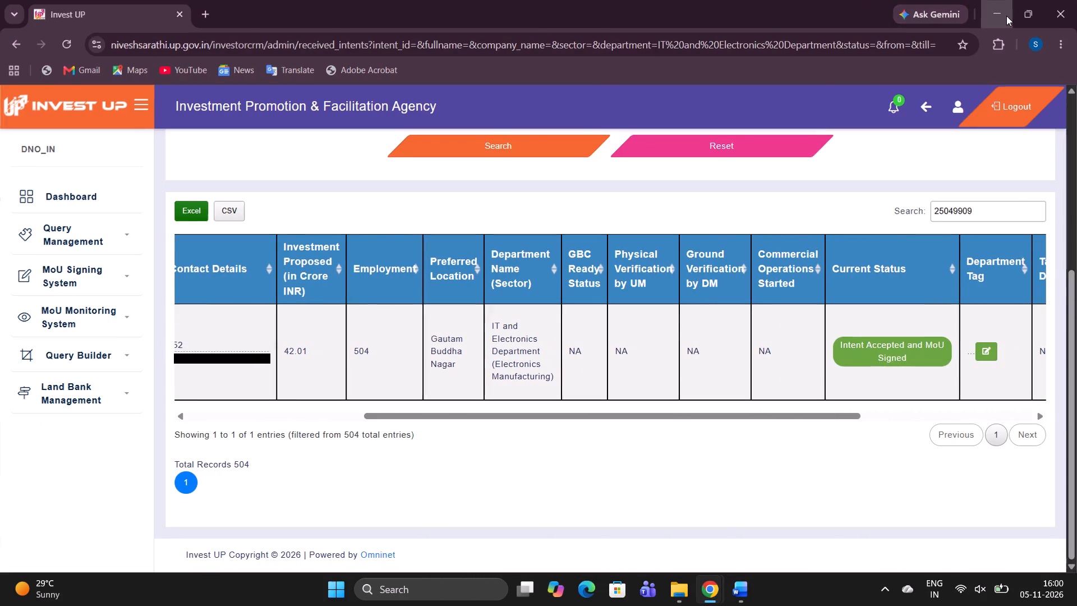
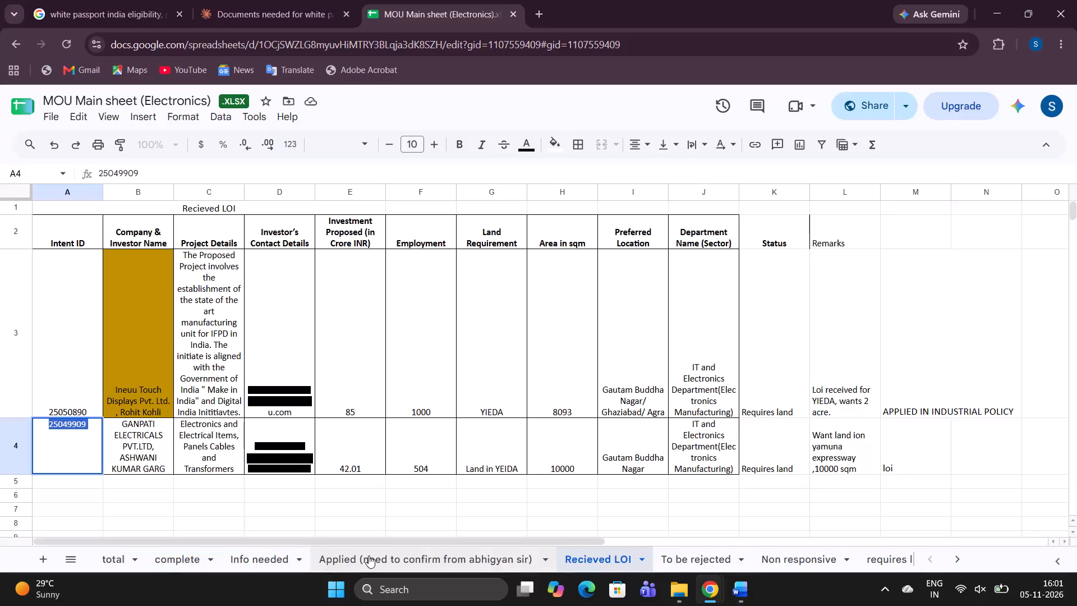
# Open the mou signed sheet and look through its company rows, from the last entries back to row 1.
pyautogui.hscroll(-3, 369, 555)
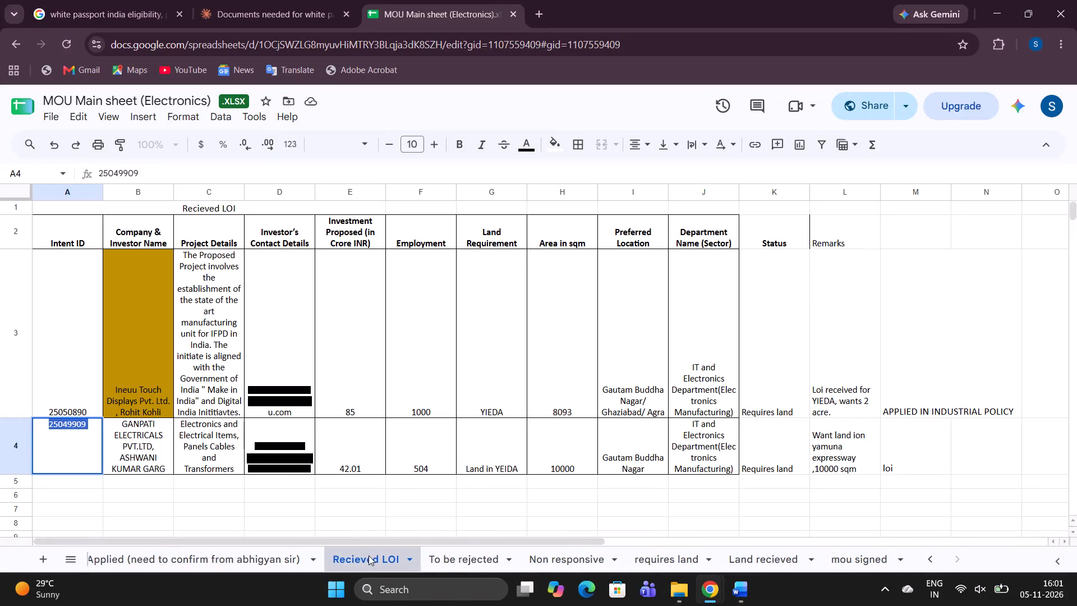
pyautogui.hscroll(-1, 369, 555)
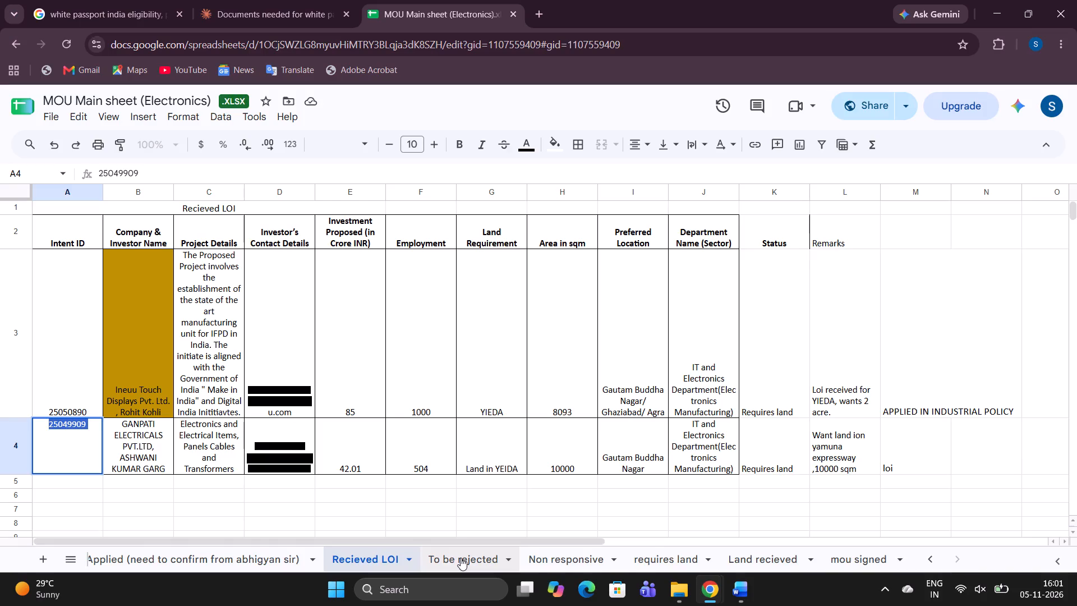
pyautogui.hscroll(-3, 461, 558)
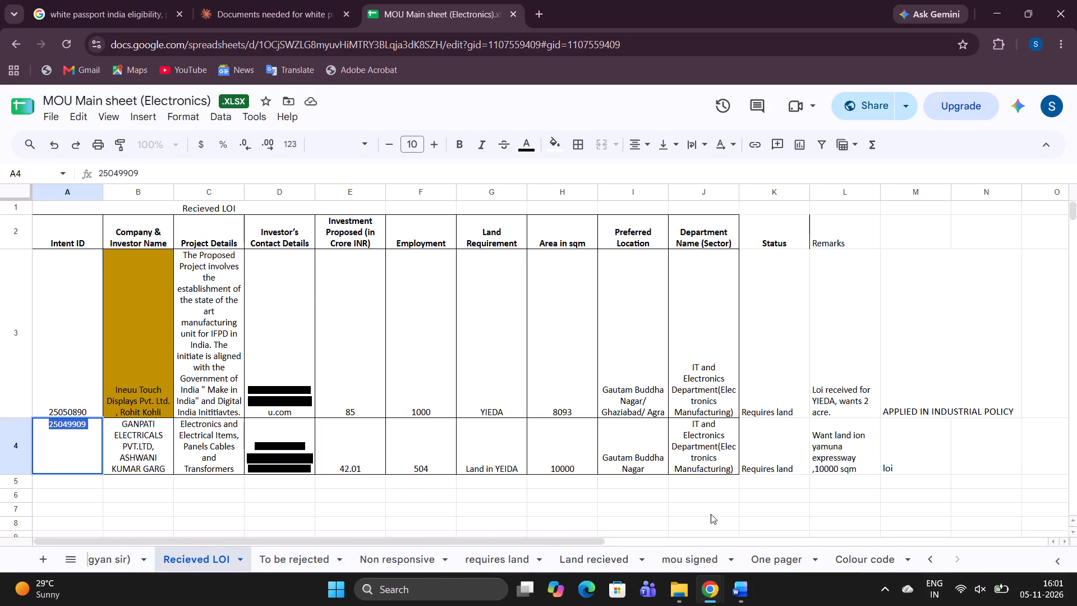
pyautogui.click(679, 561)
pyautogui.scroll(-6, 531, 430)
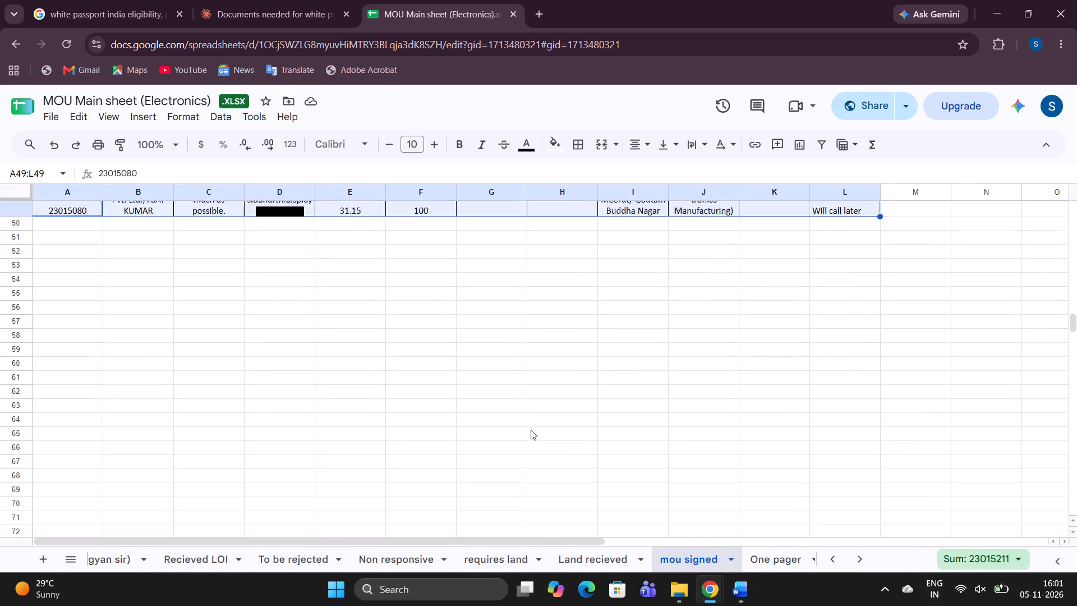
pyautogui.scroll(4, 531, 430)
pyautogui.scroll(-3, 531, 430)
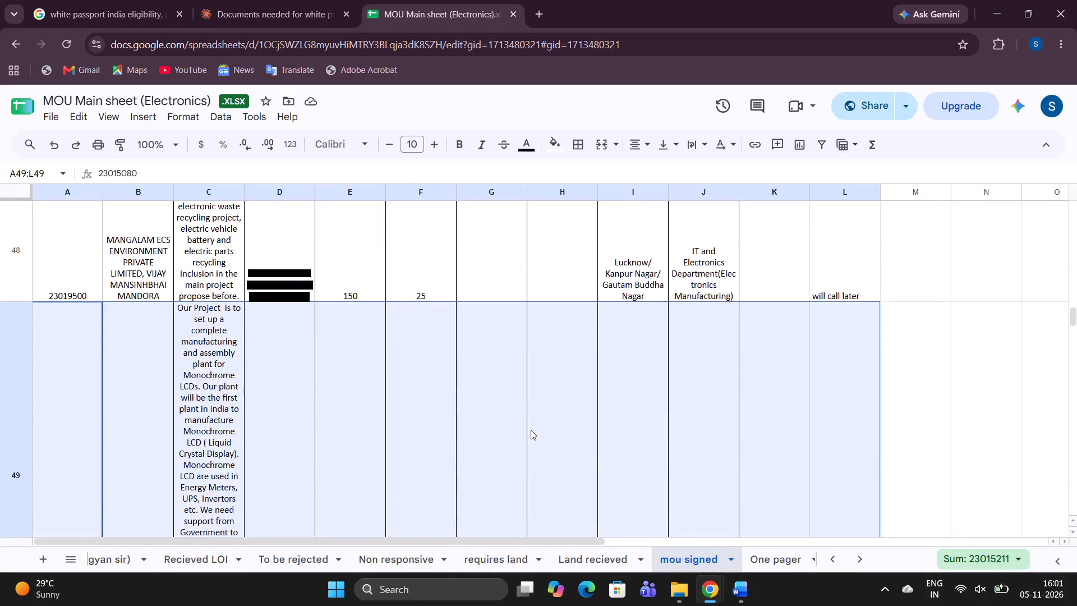
pyautogui.scroll(-3, 531, 430)
pyautogui.scroll(13, 531, 430)
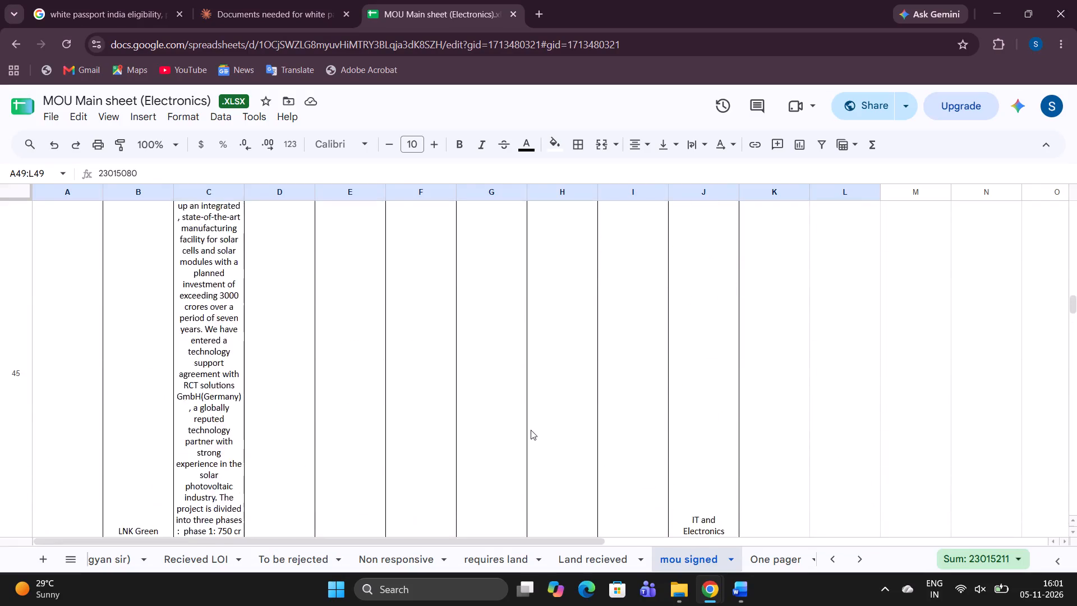
pyautogui.scroll(20, 531, 430)
pyautogui.scroll(5, 531, 430)
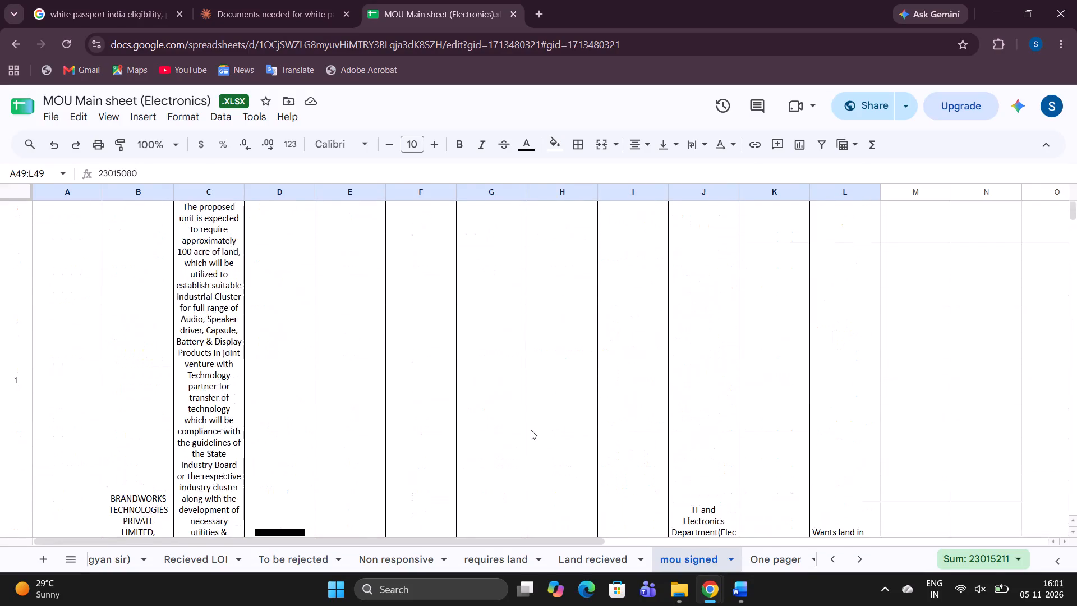
# Move the File Explorer taskbar icon between Microsoft Store and Teams.
pyautogui.moveTo(685, 580); pyautogui.dragTo(506, 569)
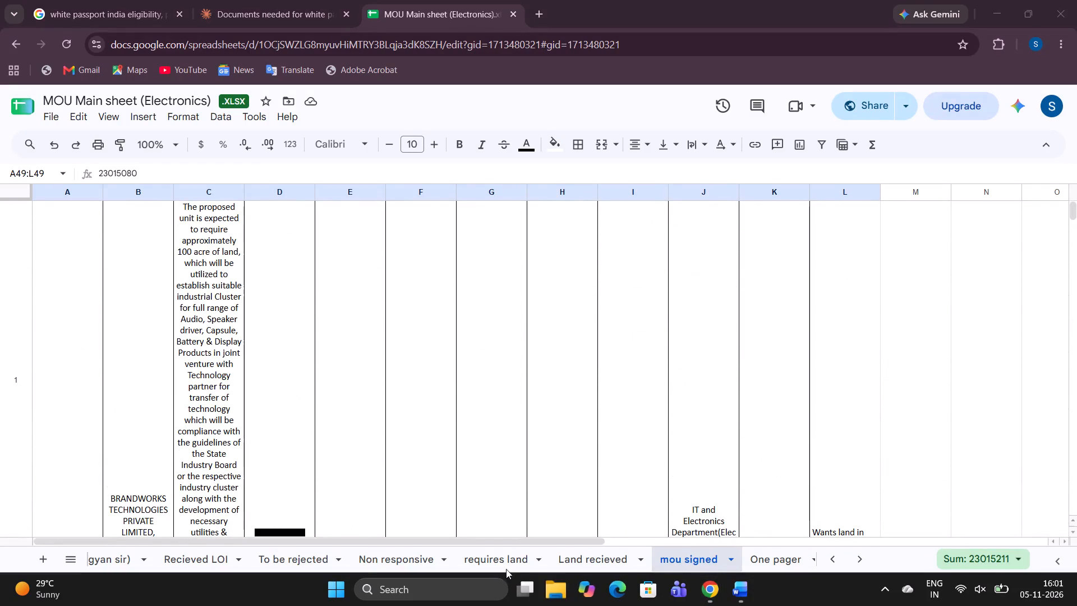
pyautogui.moveTo(506, 569); pyautogui.dragTo(652, 596)
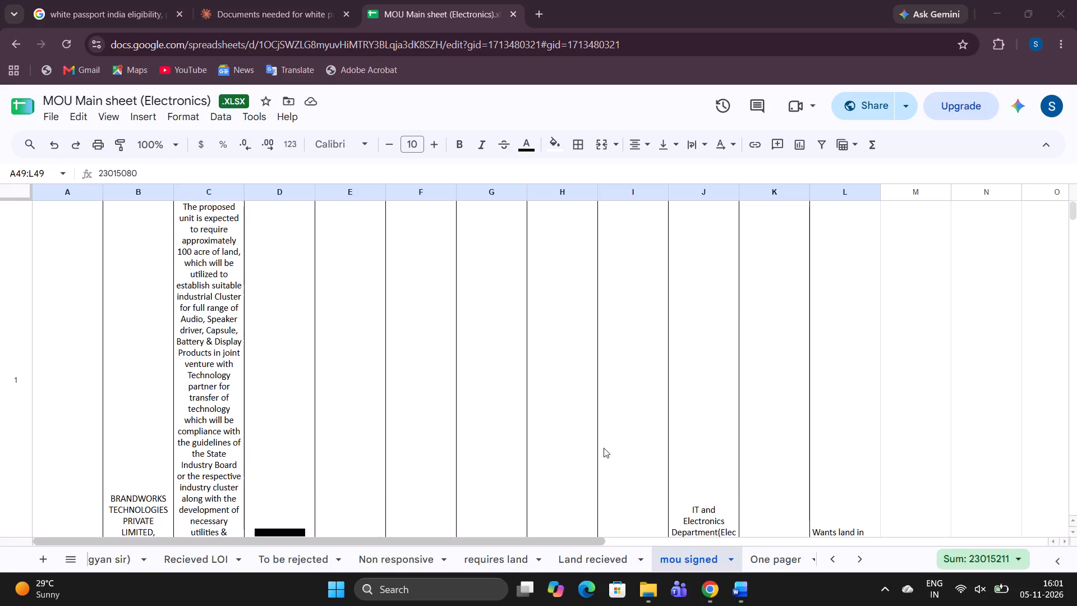
# Look through the mou signed rows down to the last entry, Siddharth Displays & Devices, and select blank cell I54 below it.
pyautogui.scroll(-16, 604, 448)
pyautogui.scroll(-9, 604, 448)
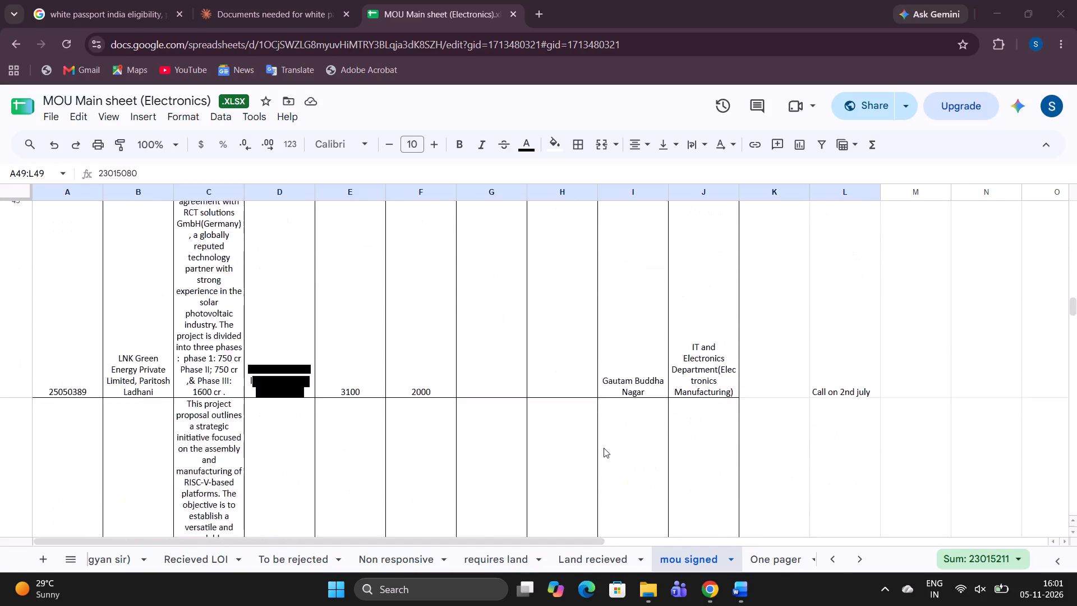
pyautogui.scroll(-1, 604, 448)
pyautogui.scroll(2, 604, 448)
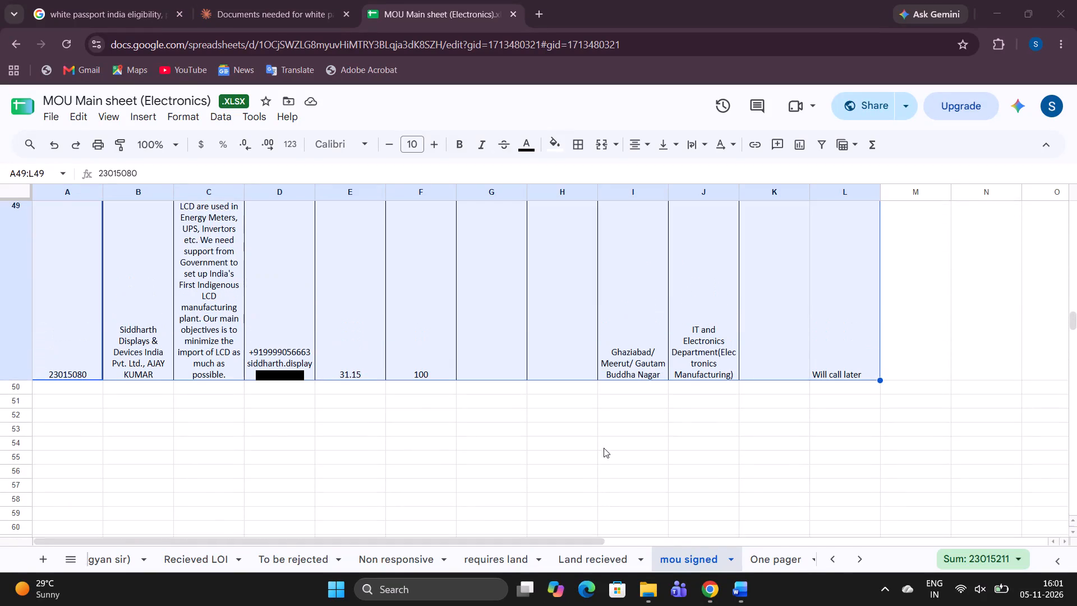
pyautogui.scroll(1, 604, 448)
pyautogui.click(604, 448)
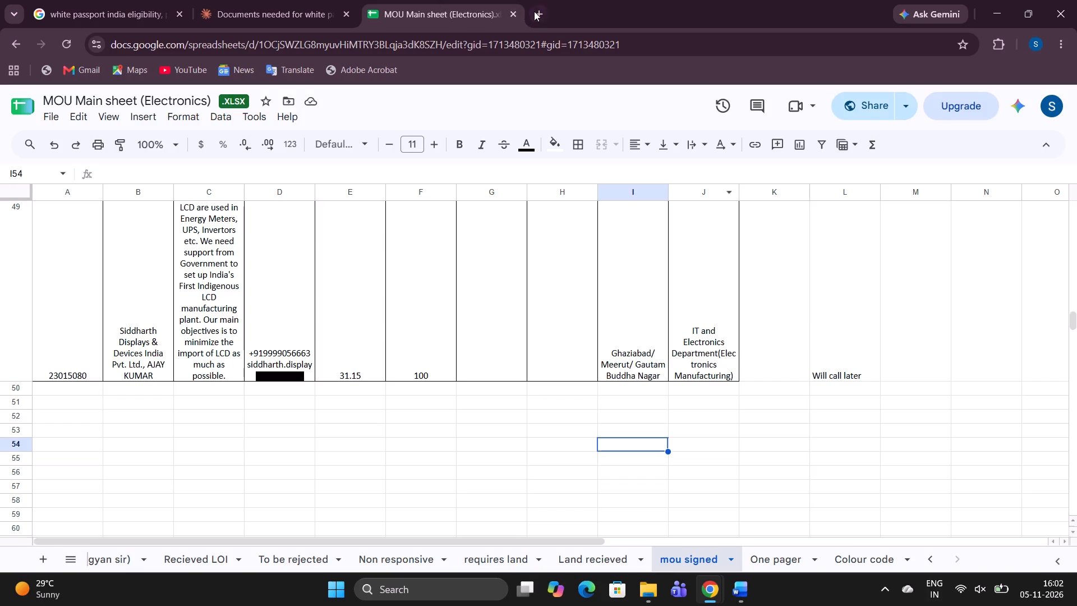
# Open a new browser tab.
pyautogui.click(535, 11)
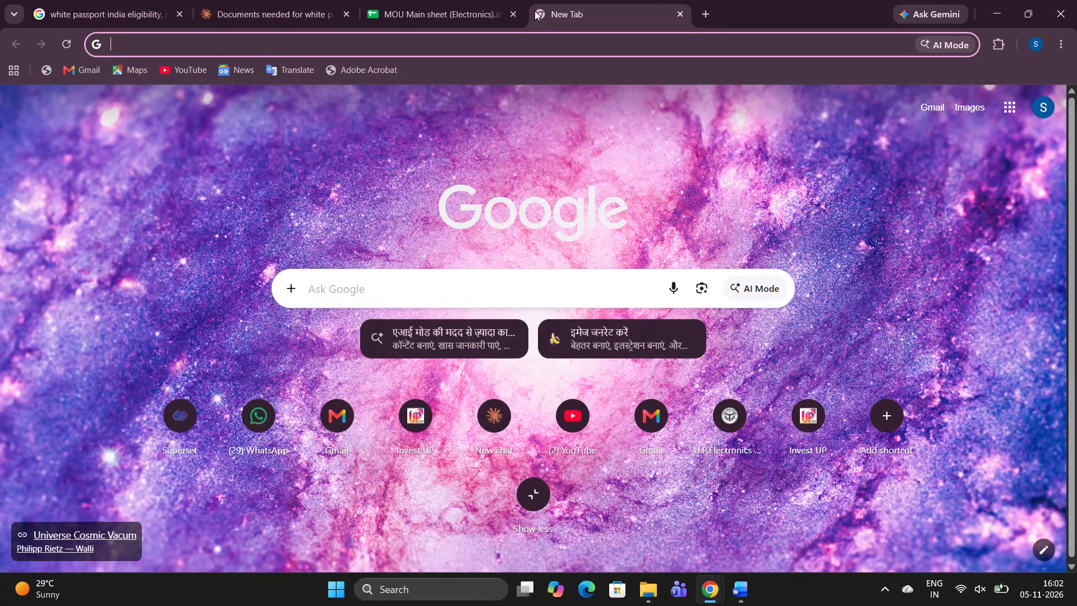
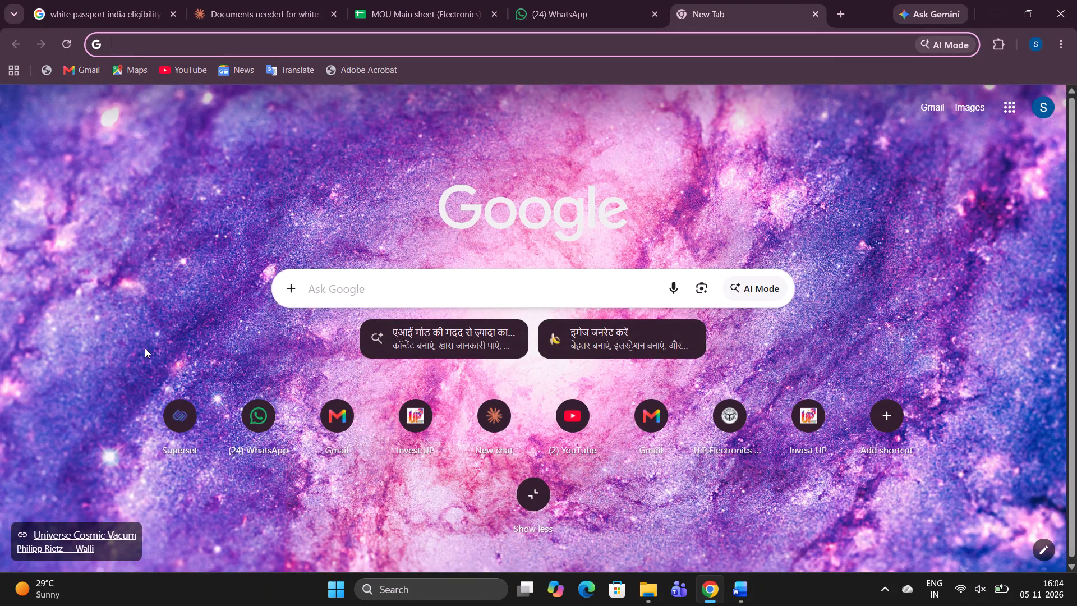
# Open the Invest UP department dashboard and bring up its Total Intents Received list.
pyautogui.click(808, 410)
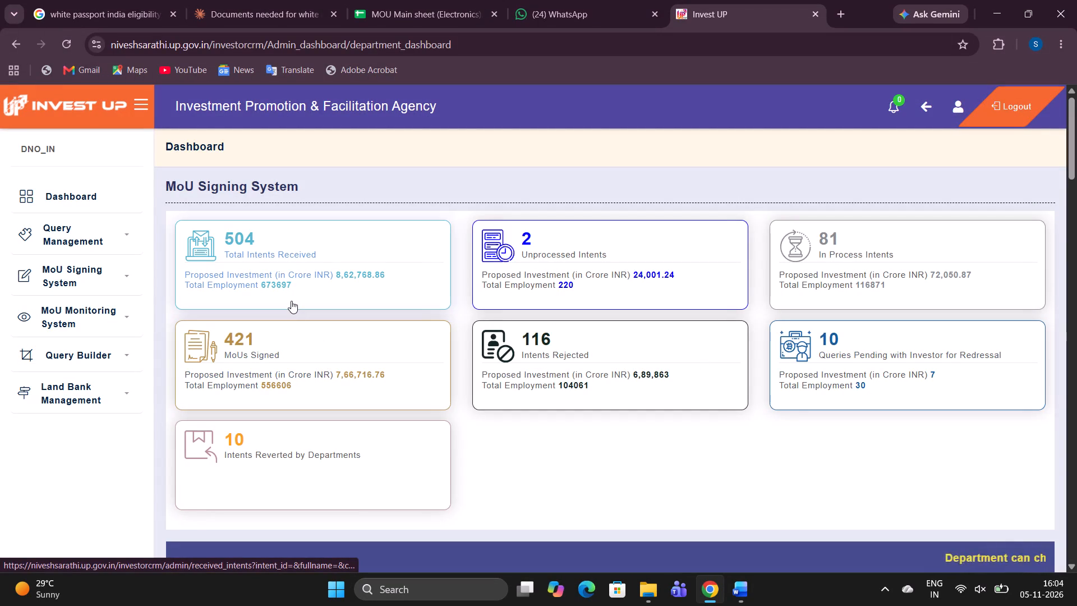
pyautogui.click(291, 301)
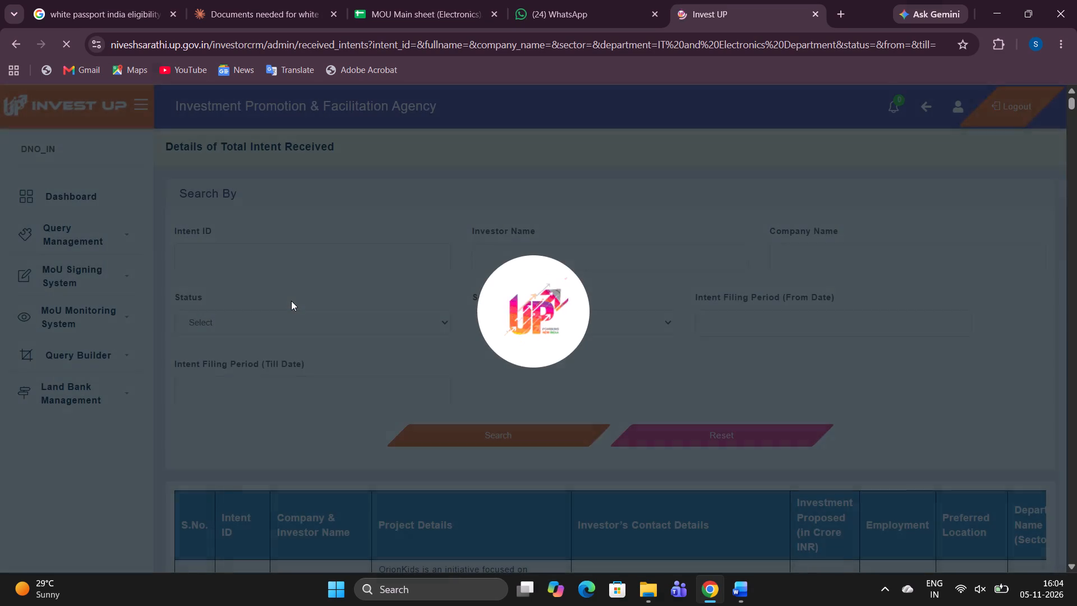
pyautogui.scroll(-1, 482, 345)
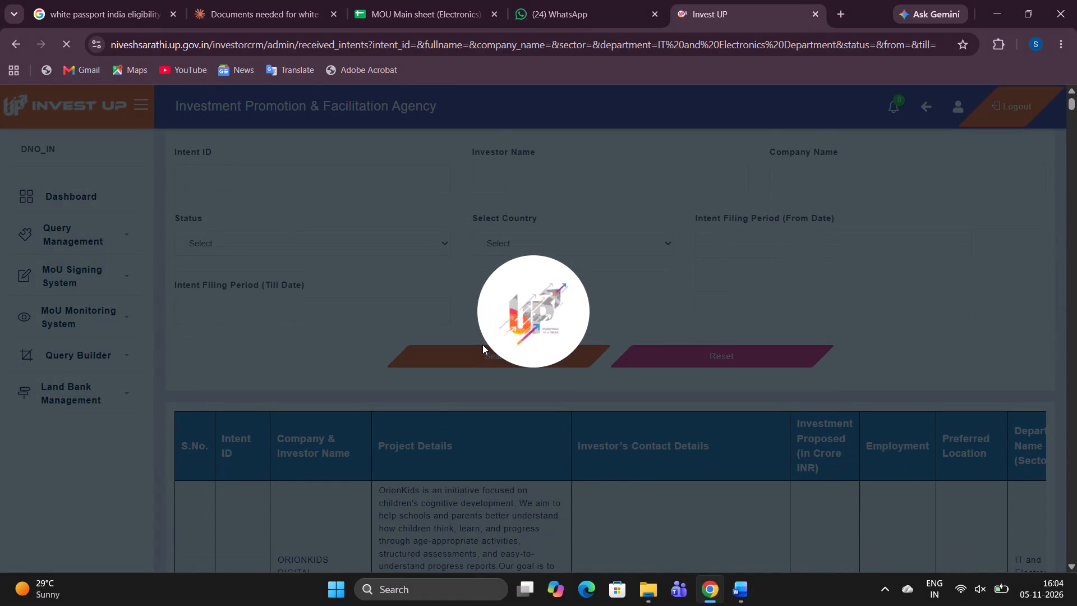
pyautogui.scroll(-1, 482, 345)
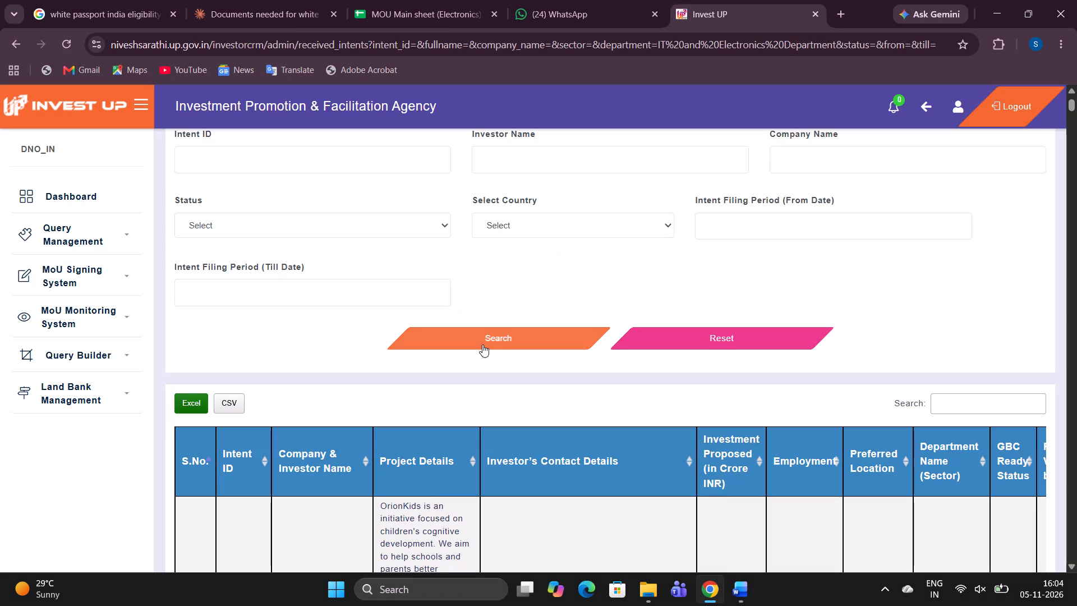
pyautogui.scroll(-4, 482, 345)
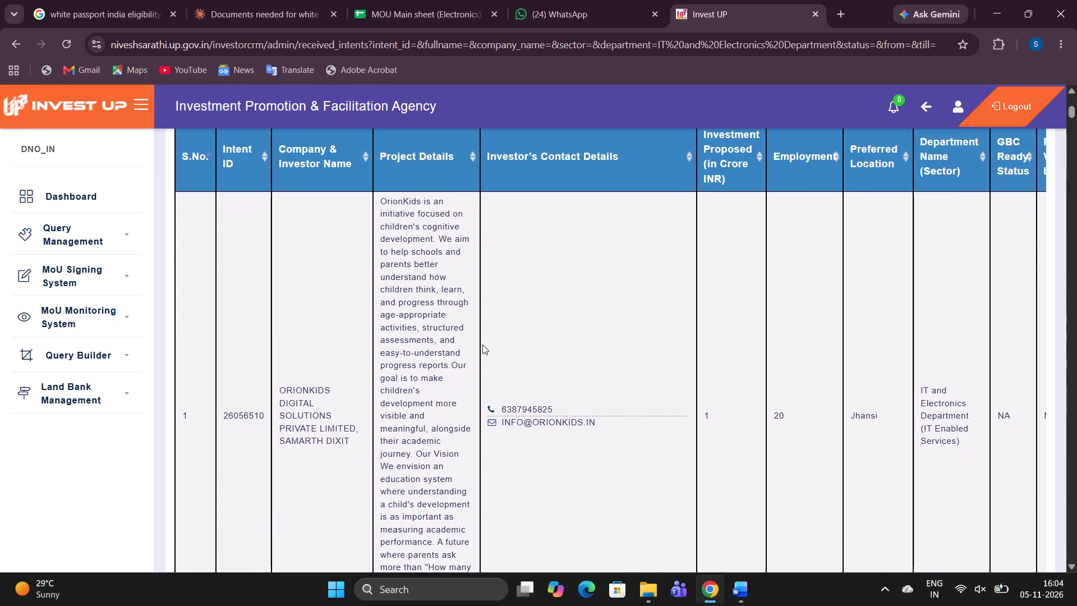
pyautogui.scroll(-1, 482, 345)
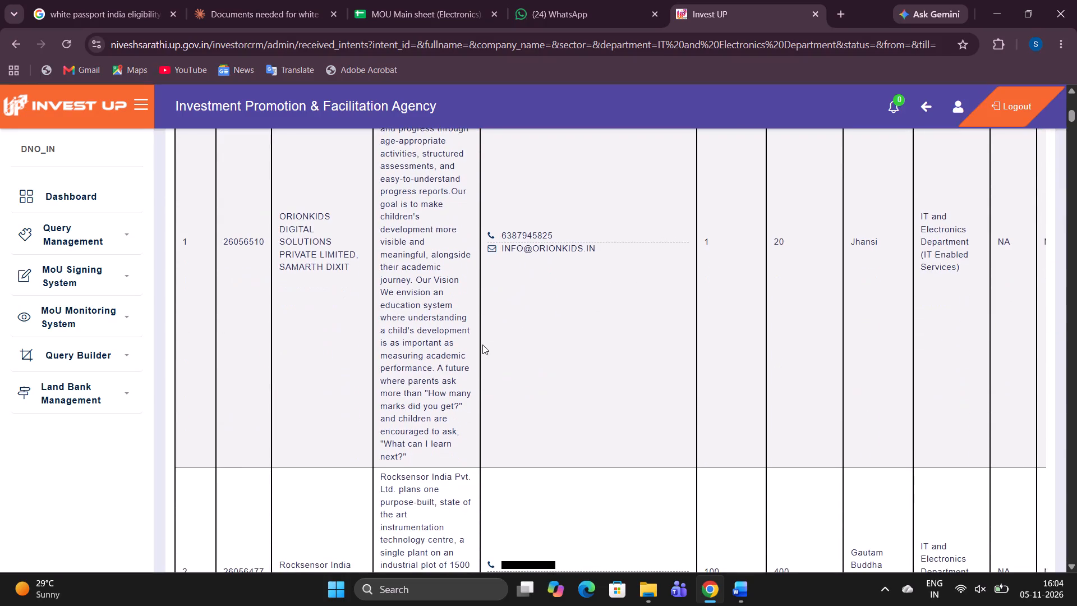
pyautogui.scroll(-1, 482, 345)
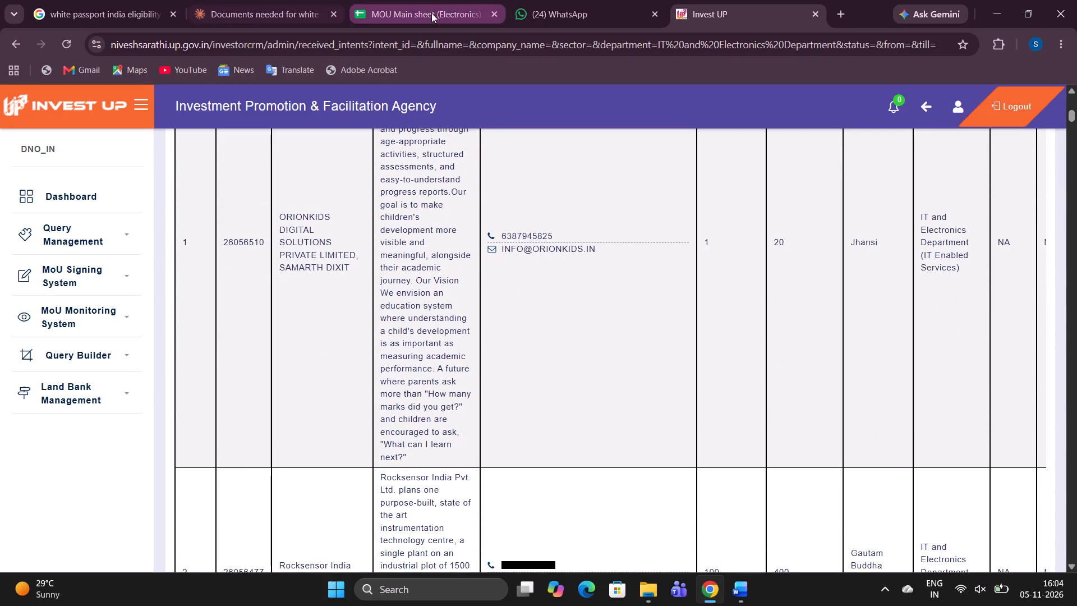
# Look through the company rows and remarks in the To be rejected sheet of the MOU Main sheet.
pyautogui.click(431, 13)
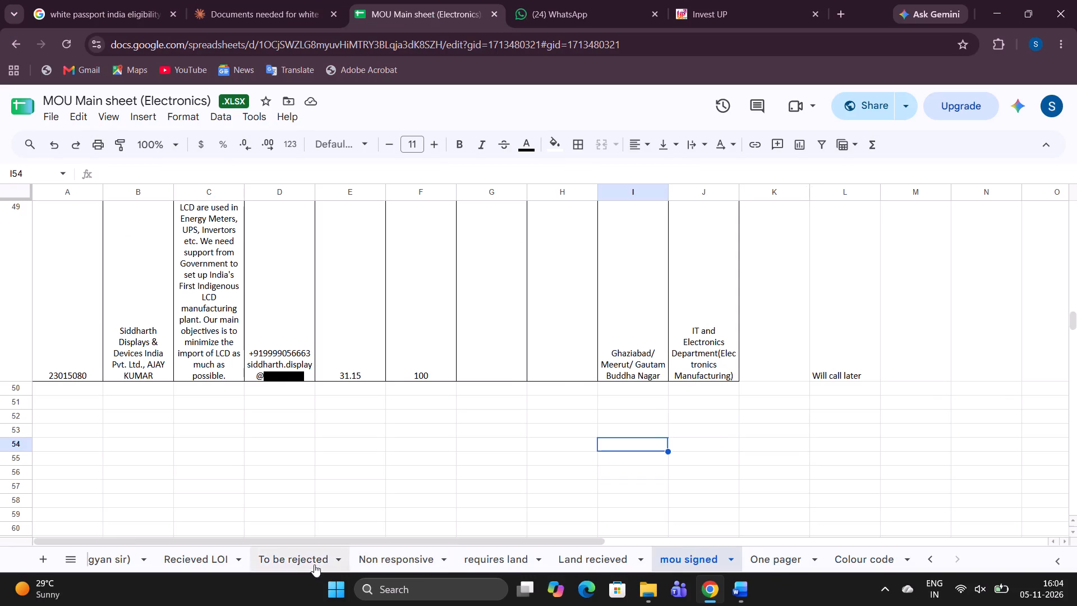
pyautogui.click(310, 563)
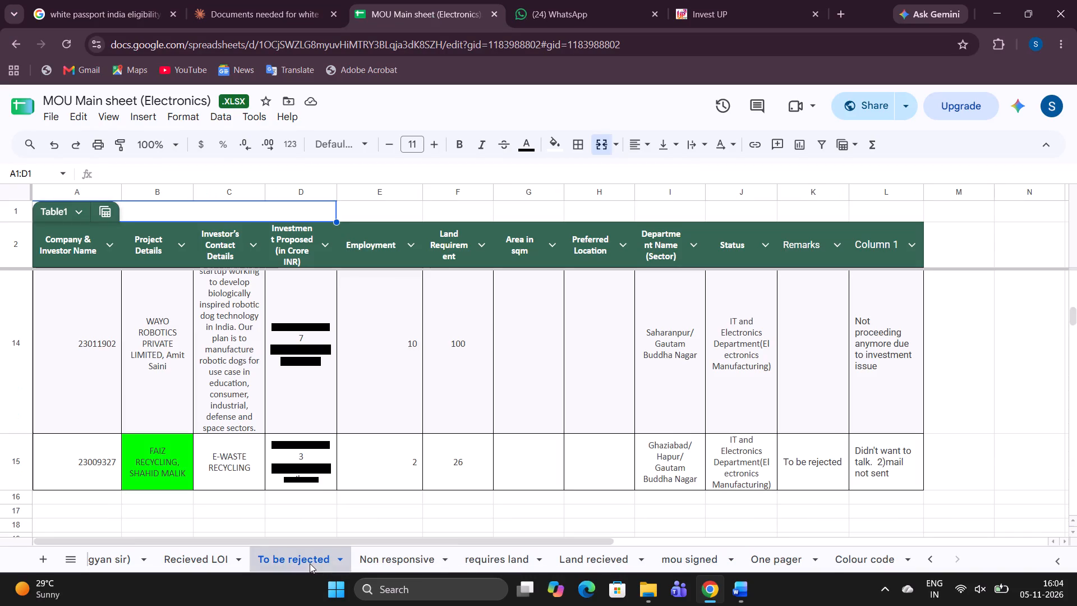
pyautogui.scroll(18, 344, 384)
pyautogui.scroll(7, 344, 384)
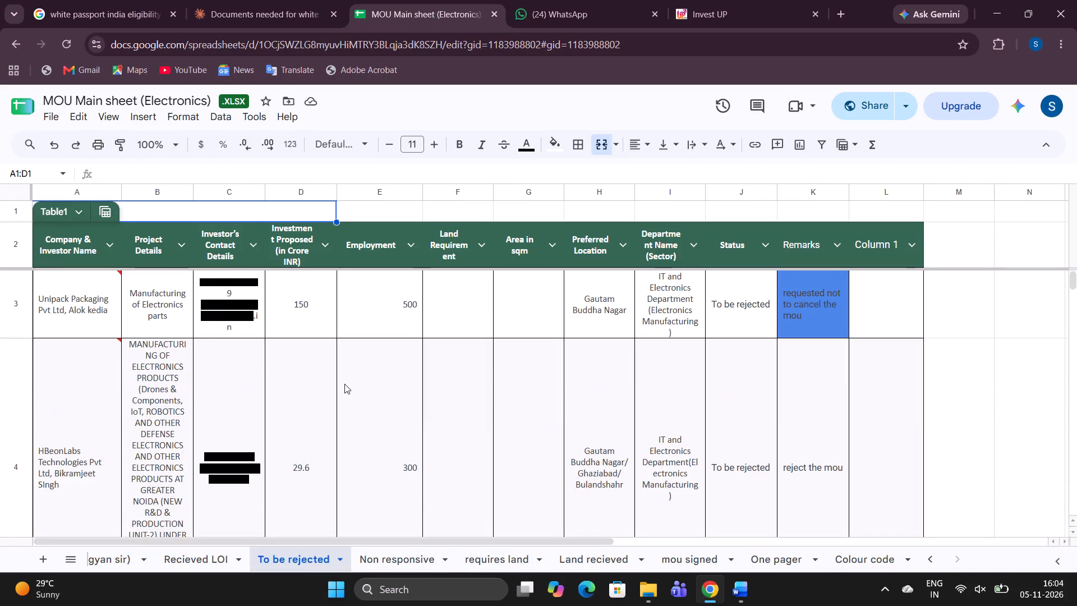
pyautogui.doubleClick(63, 305)
pyautogui.click(67, 428)
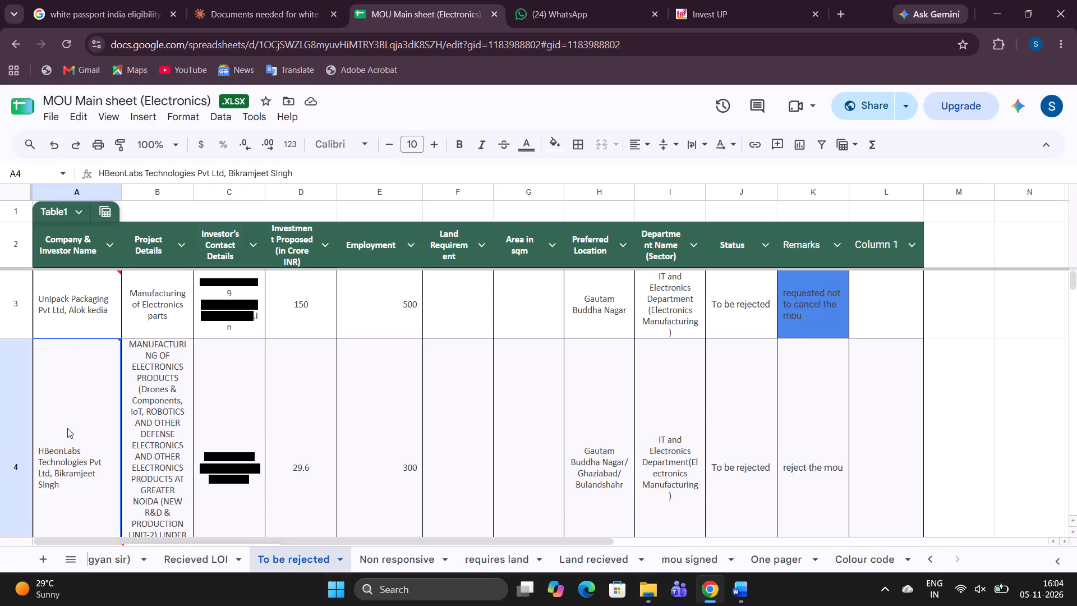
pyautogui.scroll(-7, 67, 428)
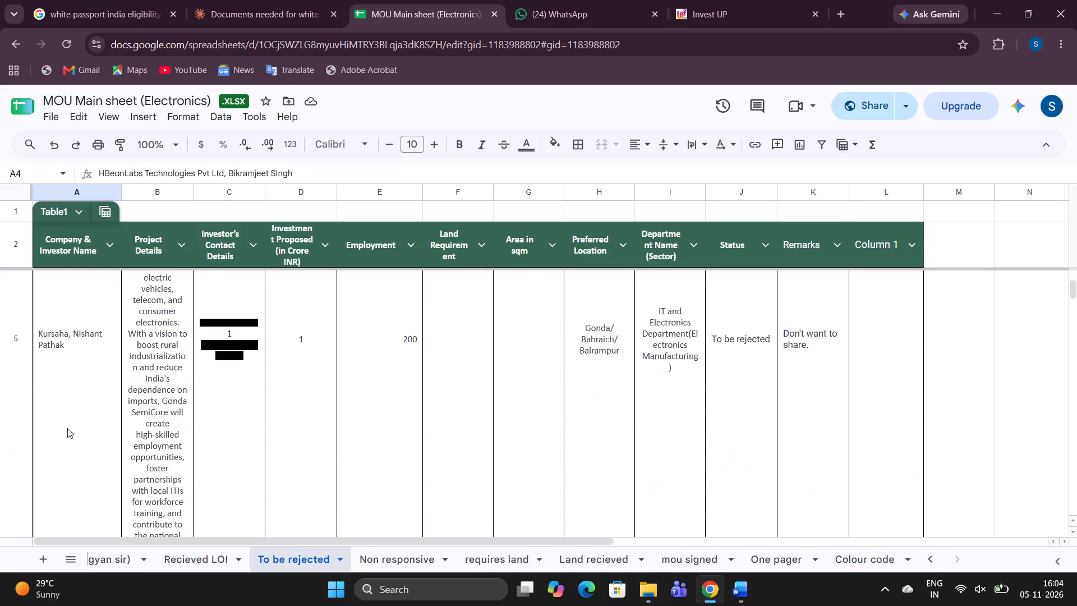
pyautogui.scroll(-4, 67, 428)
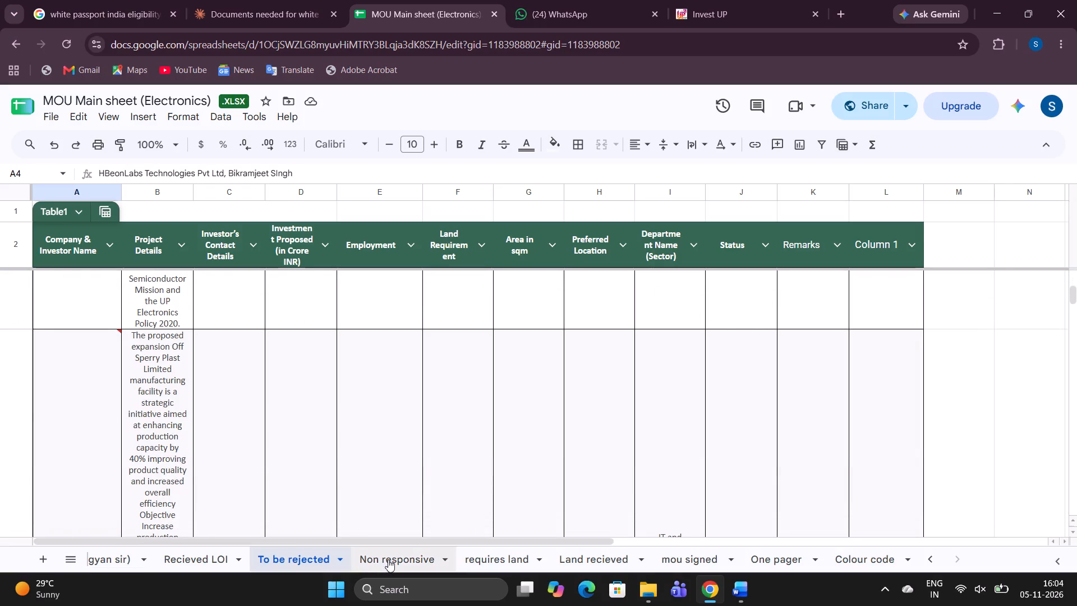
# Look through the company rows of the Non responsive sheet from row 3 down to row 9.
pyautogui.click(388, 559)
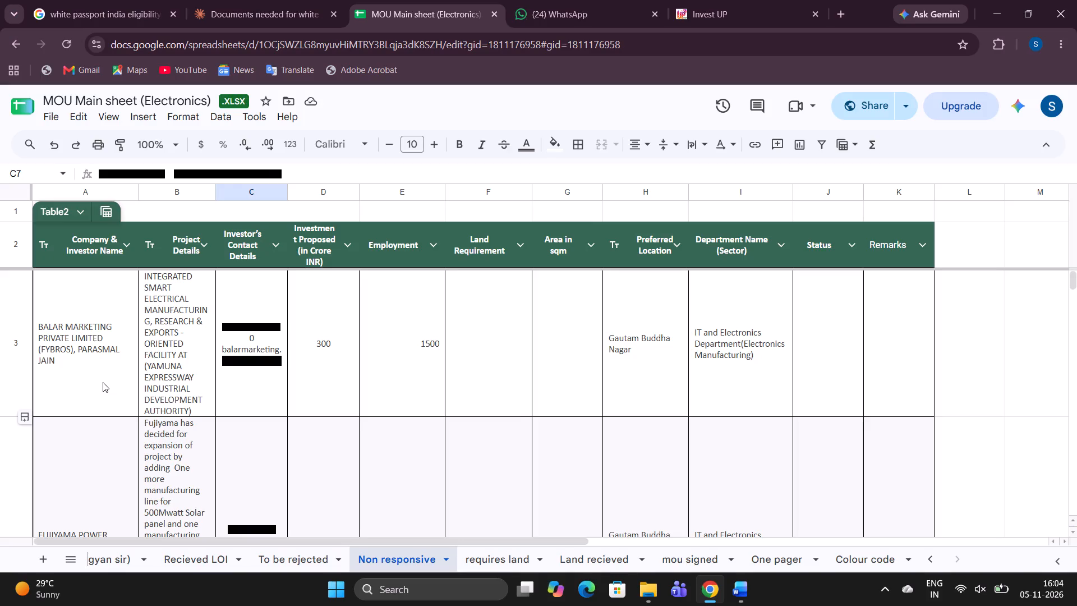
pyautogui.scroll(-1, 103, 382)
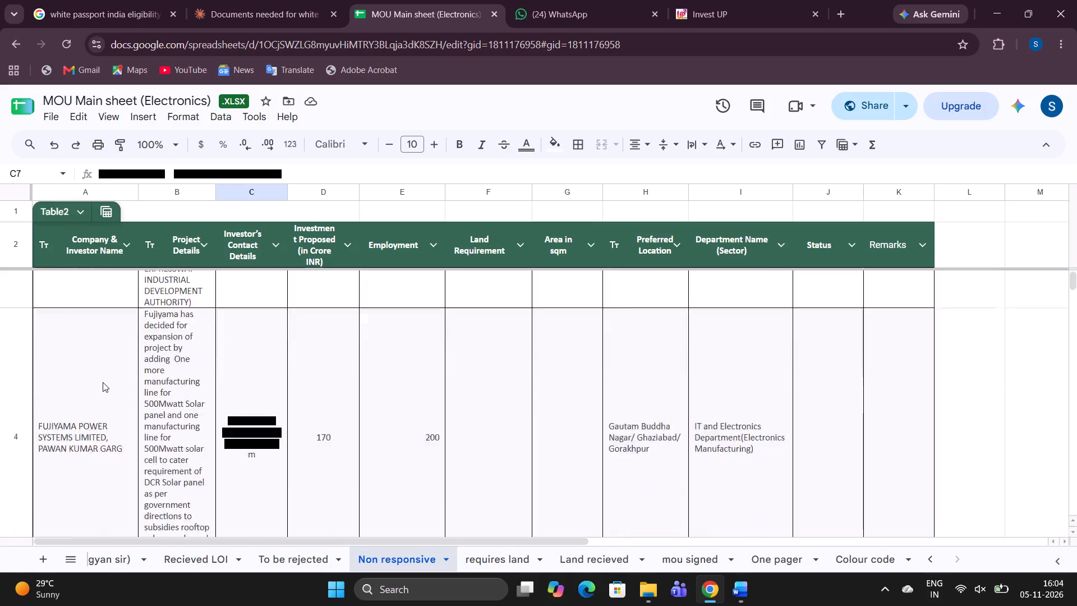
pyautogui.scroll(-4, 103, 382)
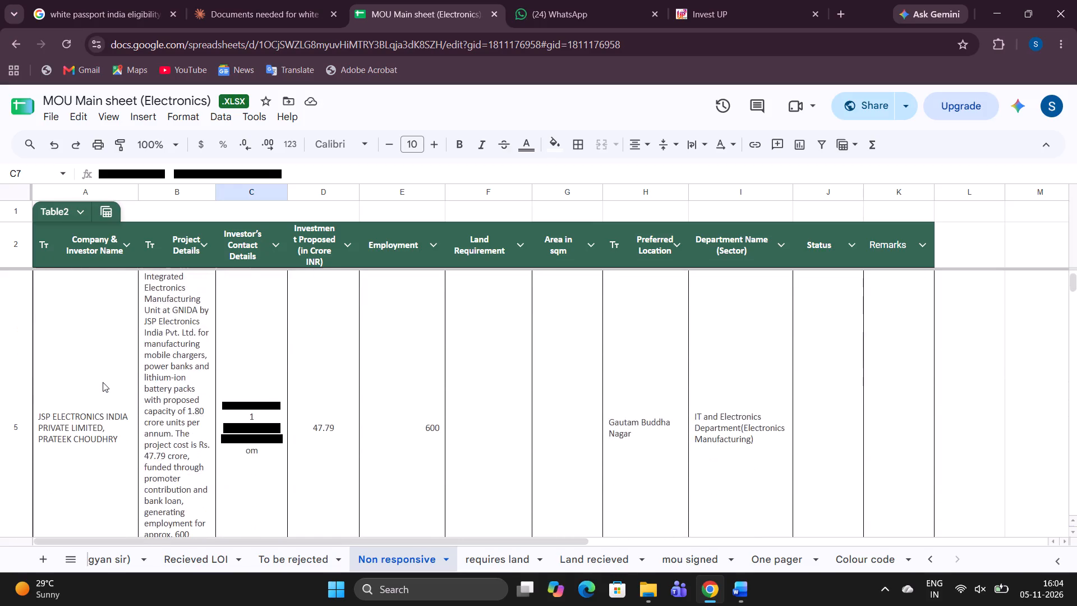
pyautogui.scroll(-3, 103, 382)
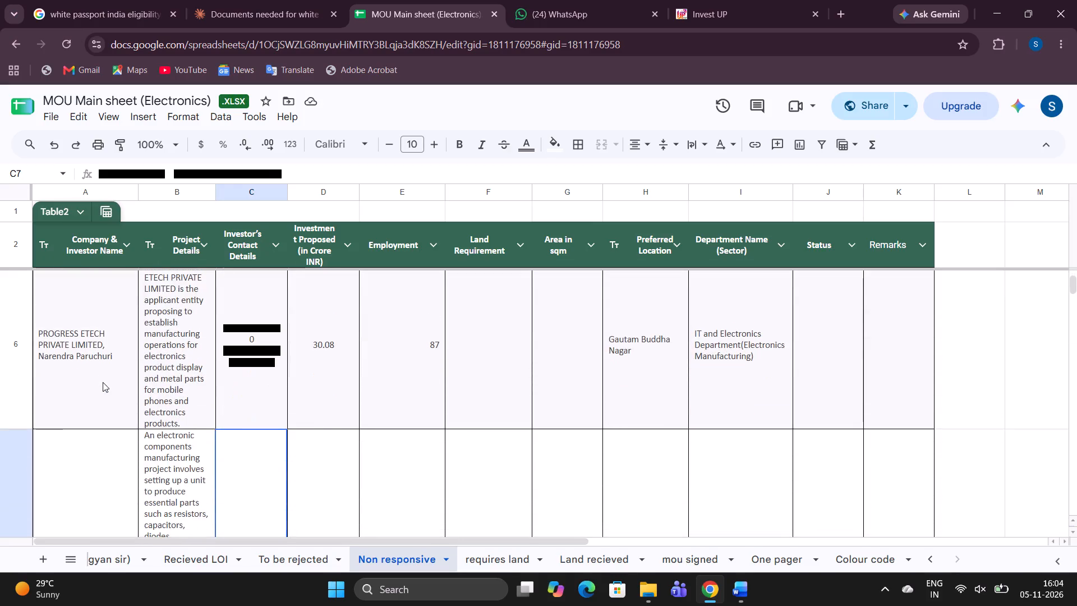
pyautogui.scroll(-5, 103, 382)
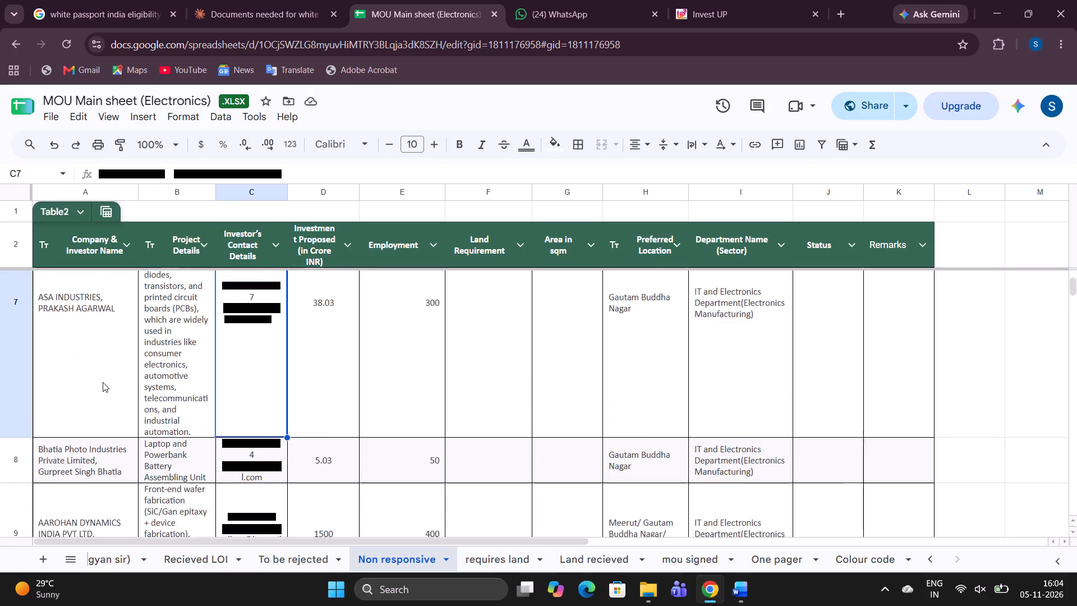
pyautogui.scroll(-1, 103, 382)
# Copy the Bhatia Photo Industries Private Limited entry from A8, search Invest UP's received intents for it, and check its current status.
pyautogui.doubleClick(95, 417)
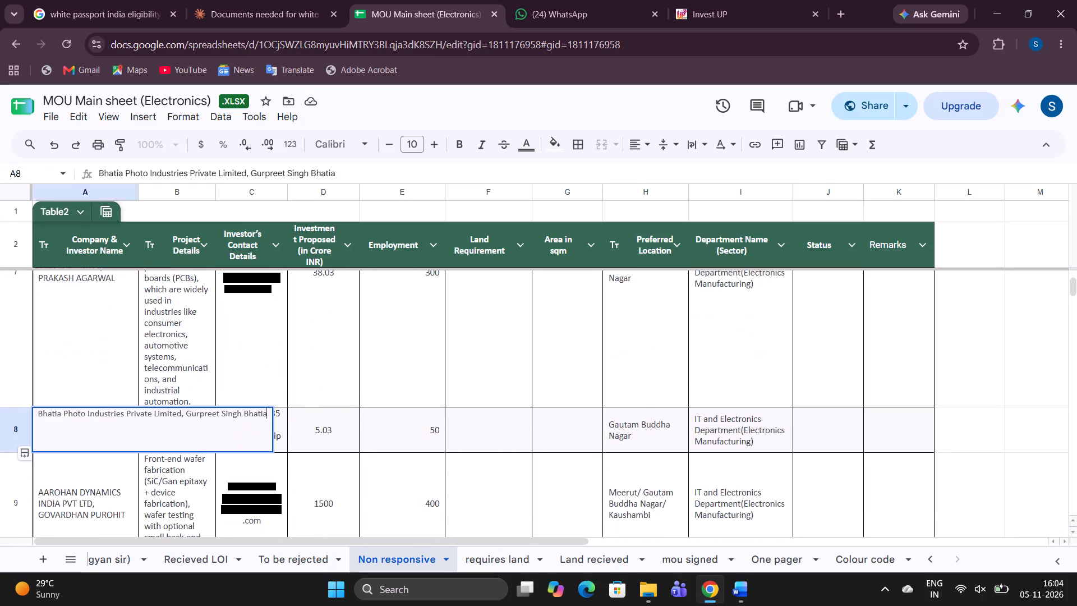
pyautogui.click(95, 417)
pyautogui.hotkey('ctrl', 'a')
pyautogui.hotkey('ctrl', 'c')
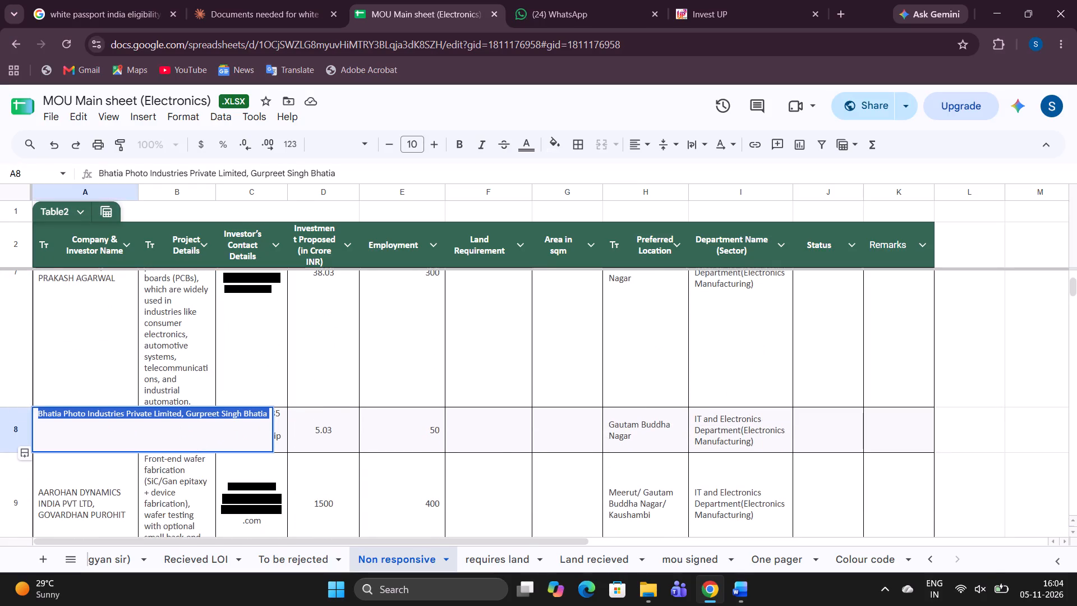
pyautogui.click(436, 1)
pyautogui.click(718, 0)
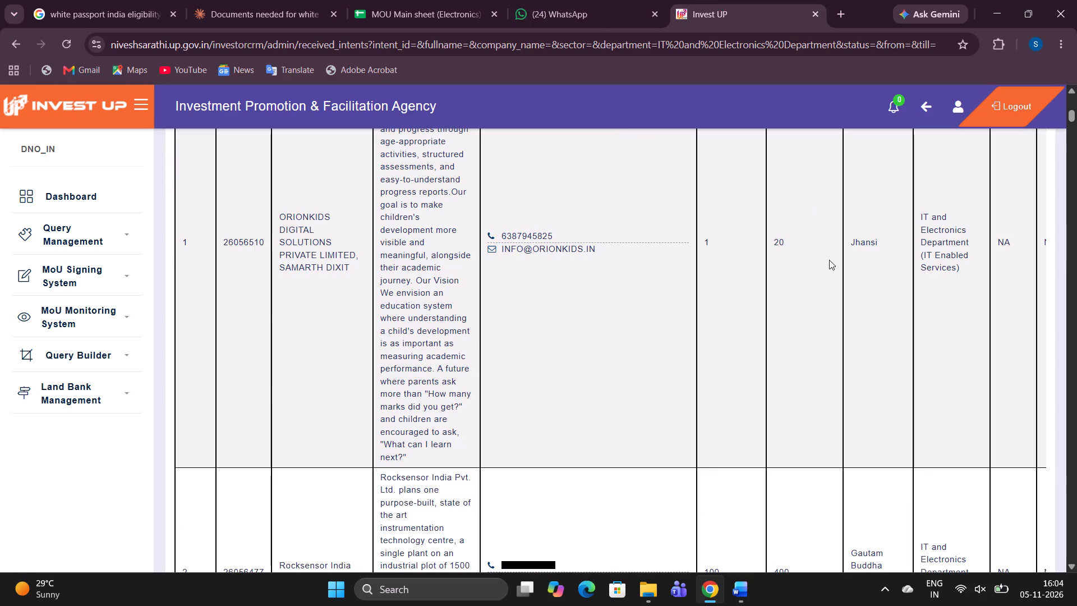
pyautogui.scroll(7, 829, 260)
pyautogui.scroll(-1, 829, 260)
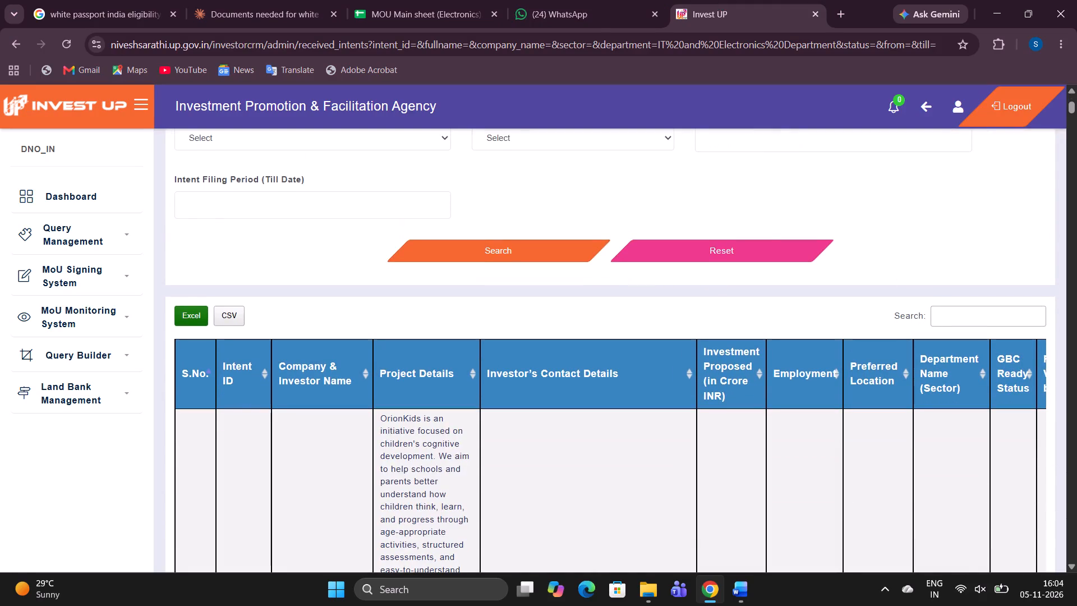
pyautogui.click(941, 320)
pyautogui.hotkey('ctrl', 'v')
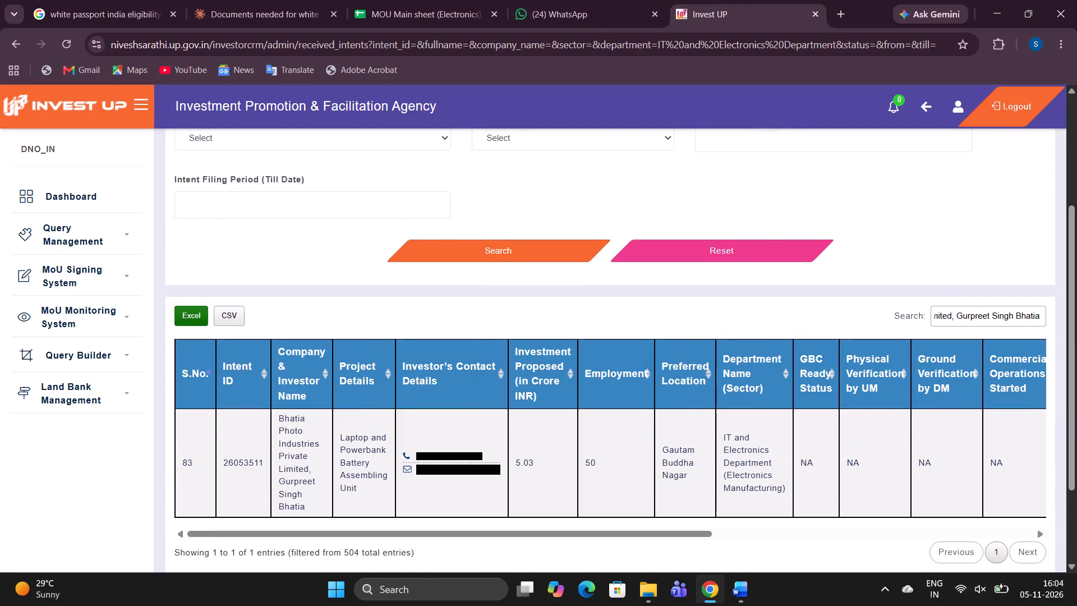
pyautogui.hscroll(-3, 822, 433)
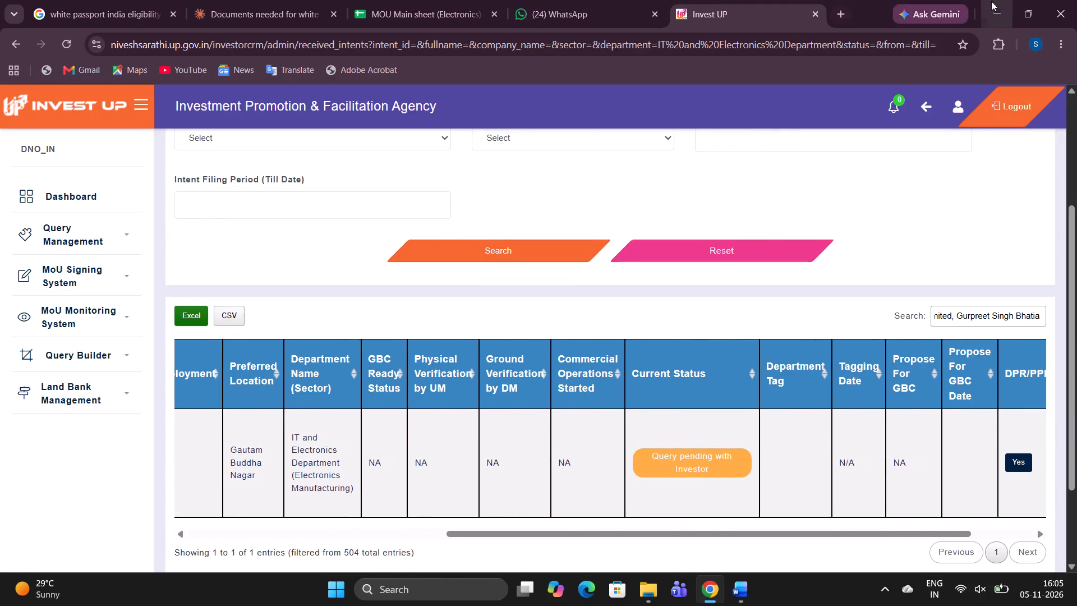
# Separate the Invest UP tab into its own browser window and snap it to the right half of the screen.
pyautogui.click(979, 102)
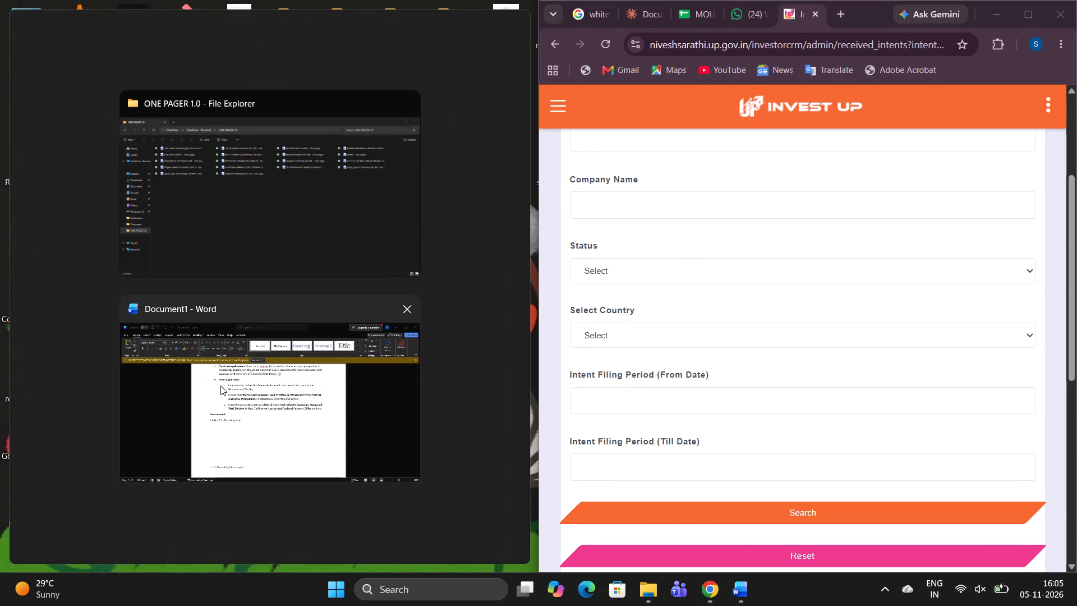
pyautogui.click(1031, 9)
pyautogui.moveTo(712, 9); pyautogui.dragTo(570, 458)
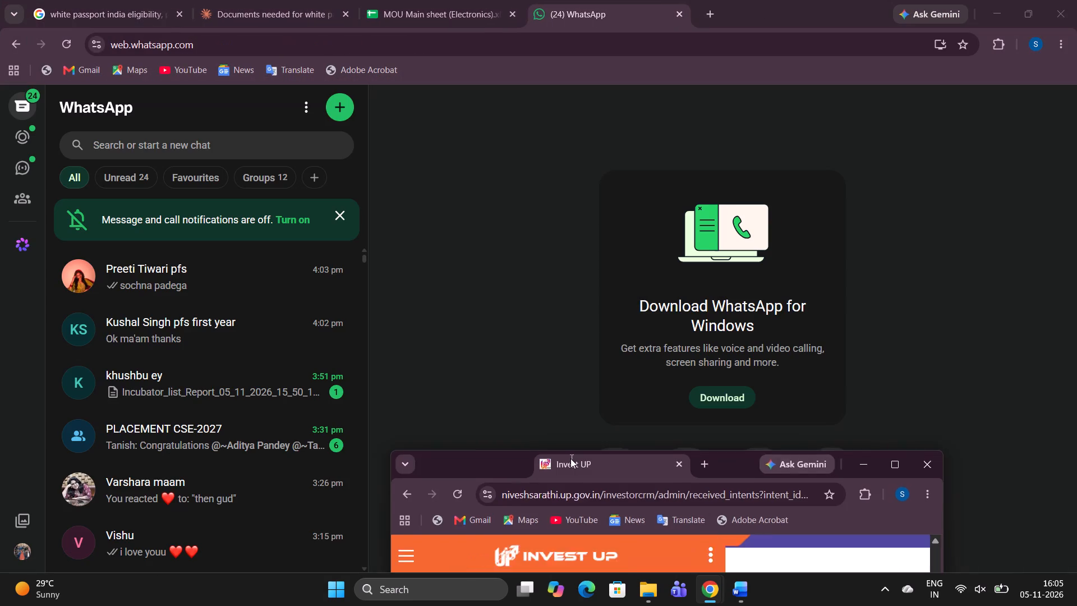
pyautogui.moveTo(570, 458); pyautogui.dragTo(569, 454)
pyautogui.click(896, 462)
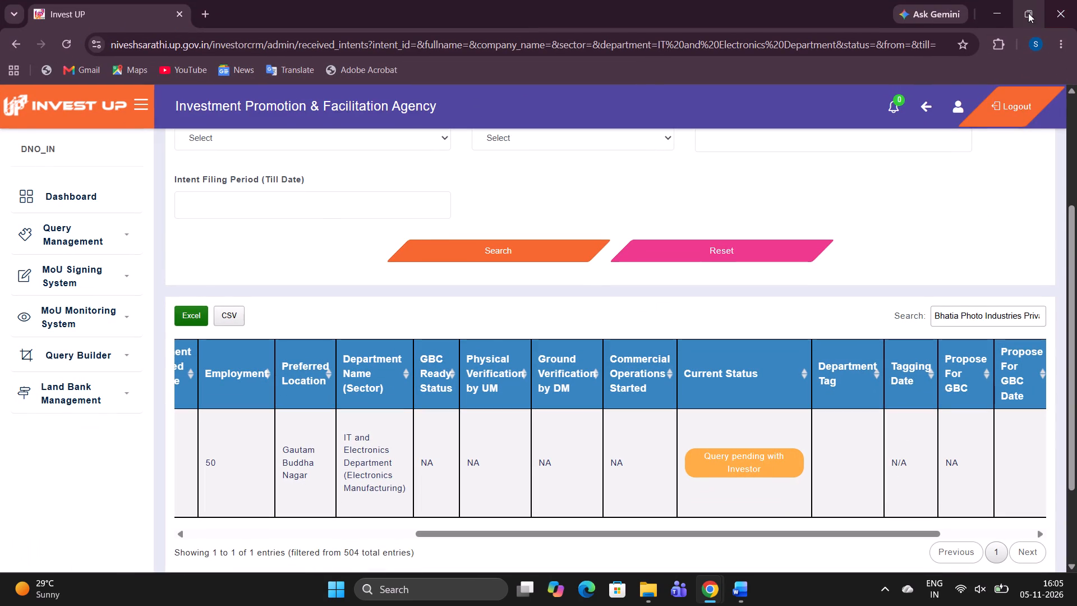
pyautogui.click(976, 122)
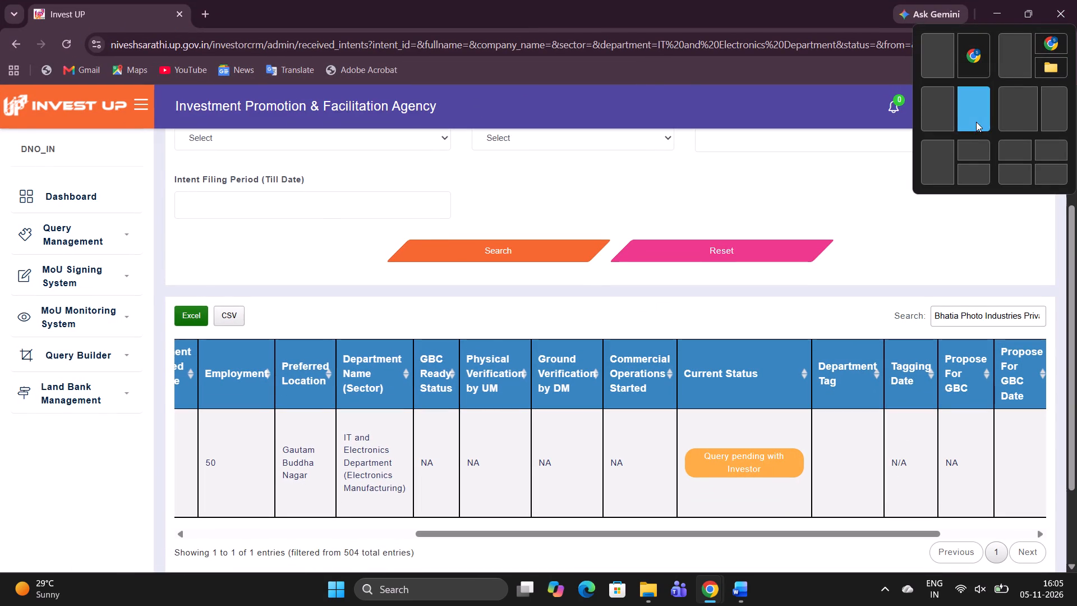
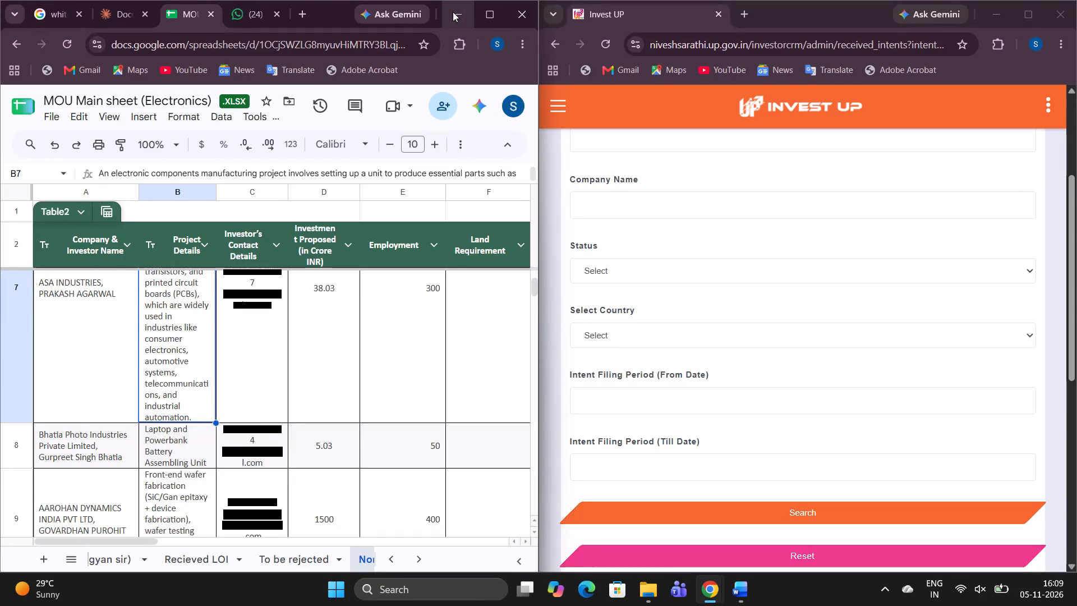
# Minimize the MOU Main sheet window, expand the Invest UP window to full screen and open a blank tab in it.
pyautogui.click(453, 11)
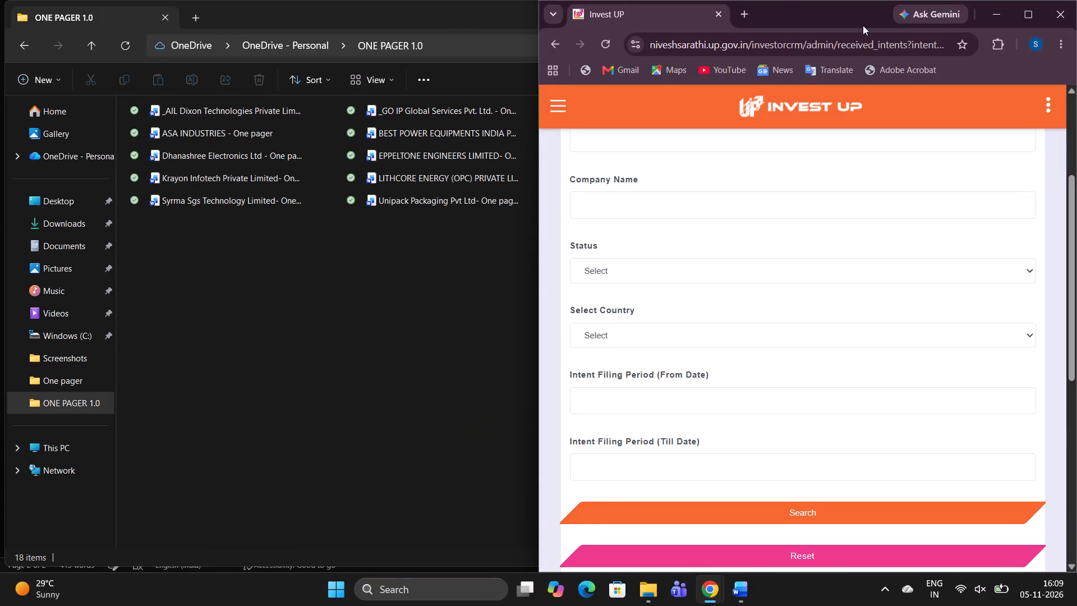
pyautogui.click(1037, 7)
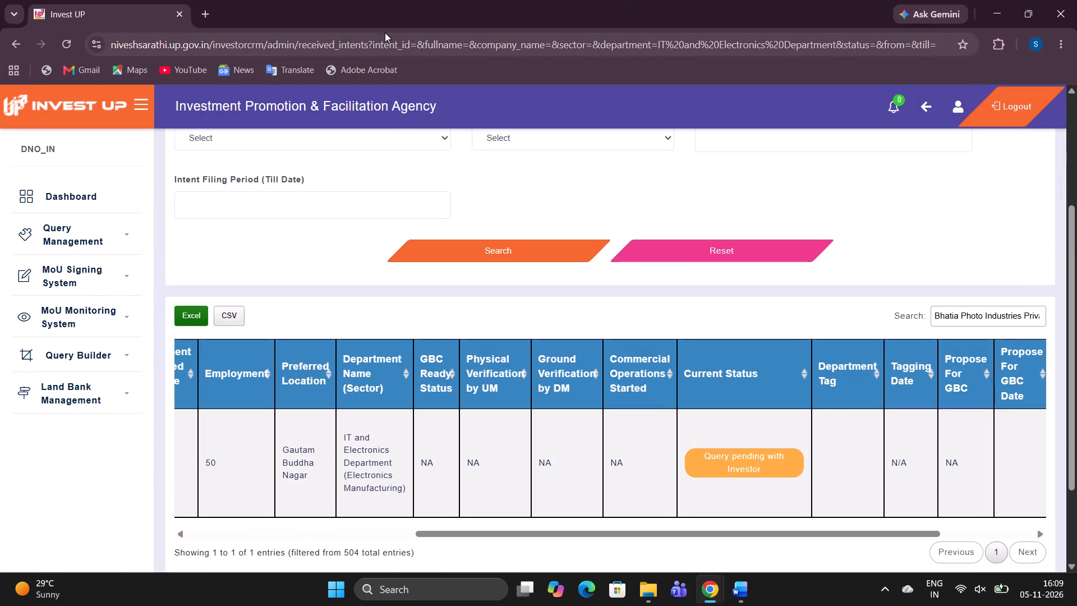
pyautogui.click(202, 12)
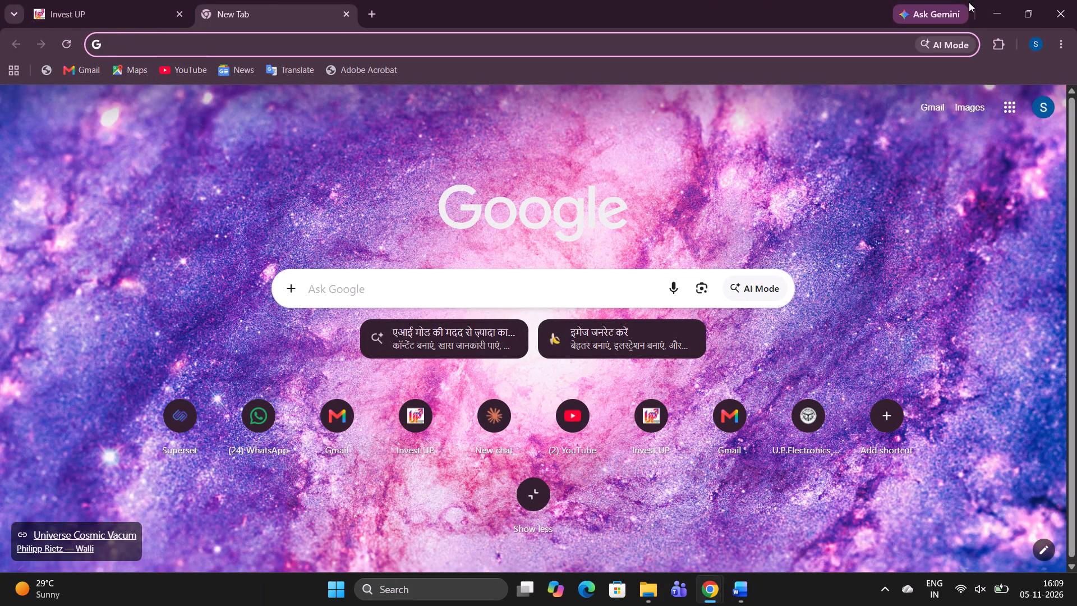
# Minimize the Invest UP and ONE PAGER 1.0 folder windows and bring the MOU Main sheet window back to the front.
pyautogui.click(985, 12)
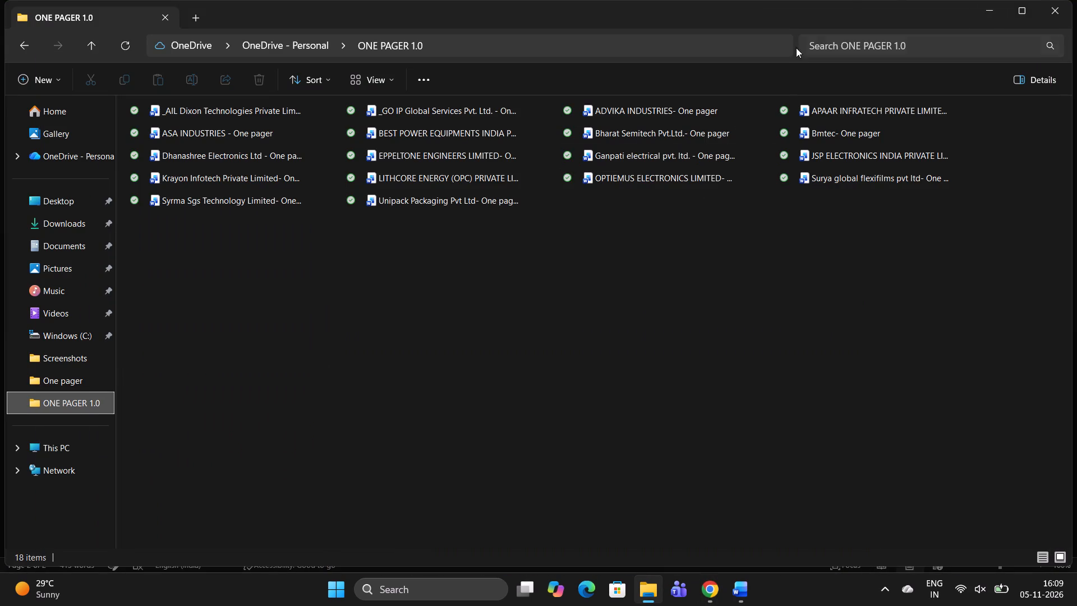
pyautogui.click(988, 11)
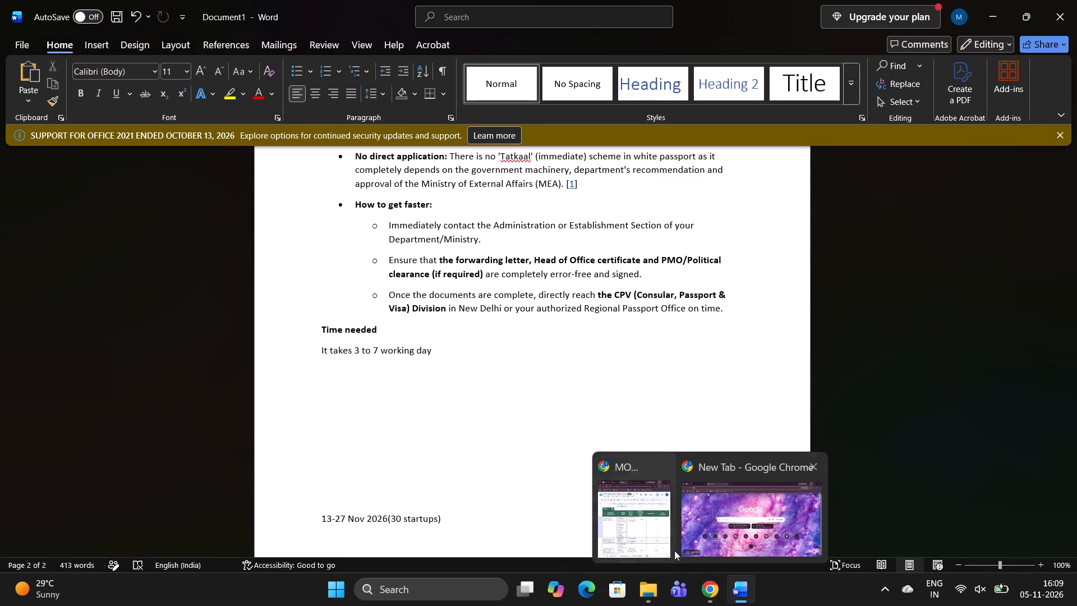
pyautogui.click(629, 519)
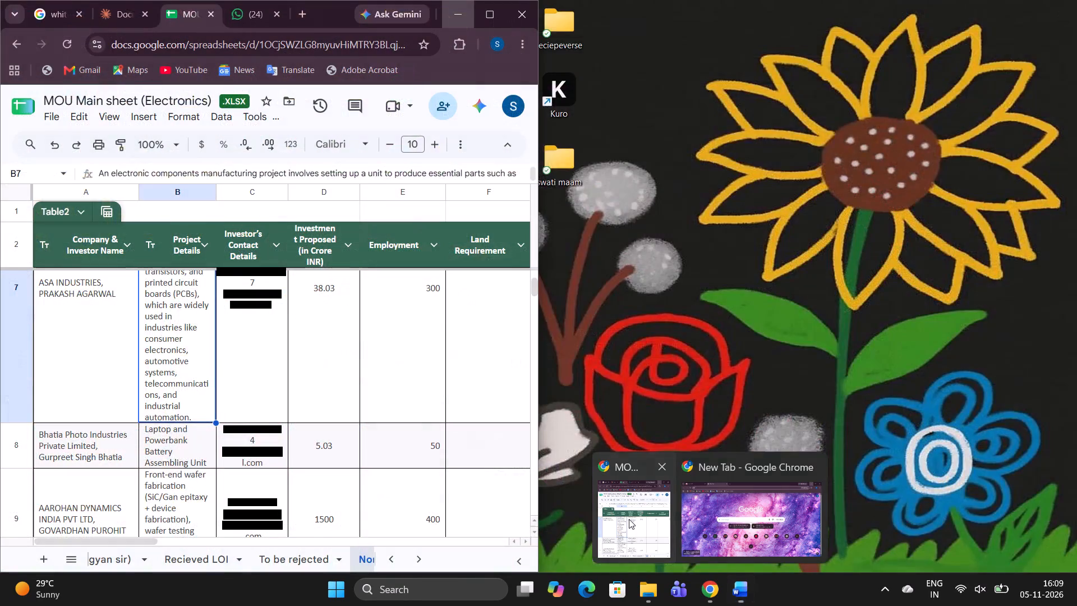
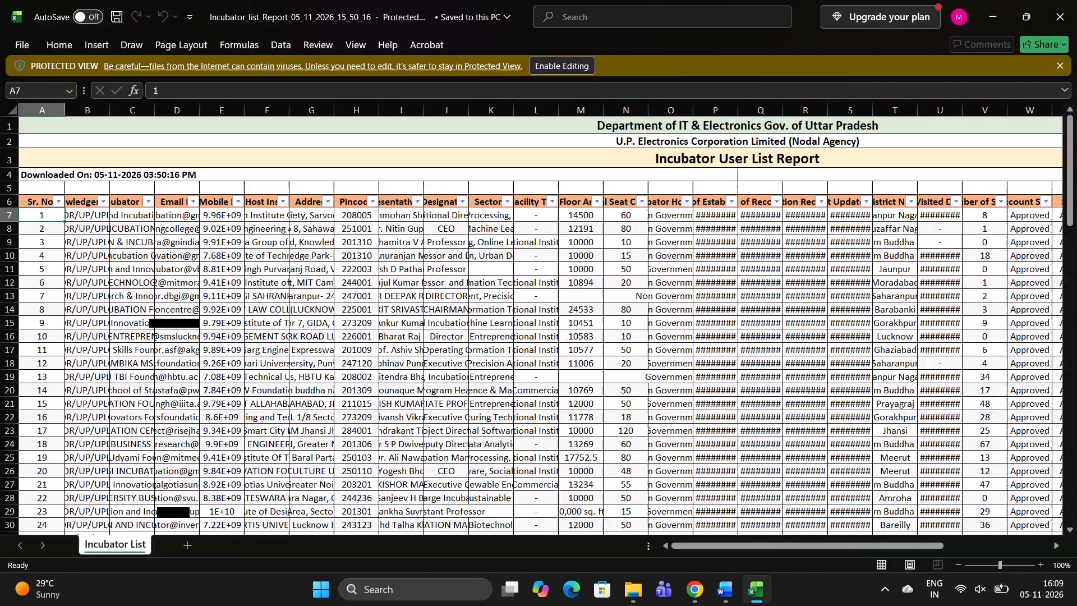
# Enable editing for the protected Incubator list report workbook.
pyautogui.doubleClick(721, 274)
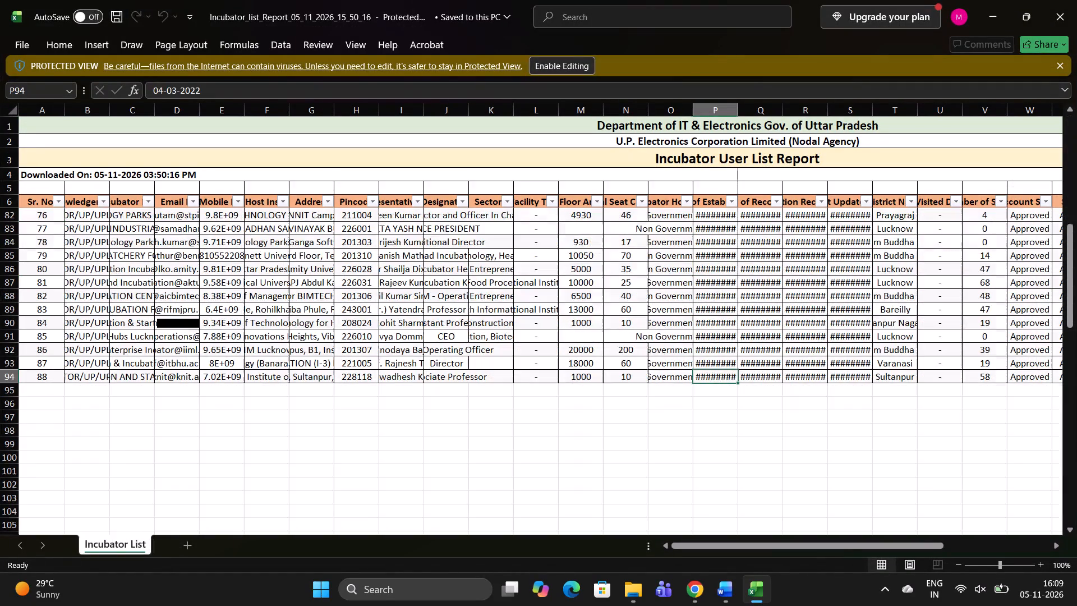
pyautogui.click(576, 67)
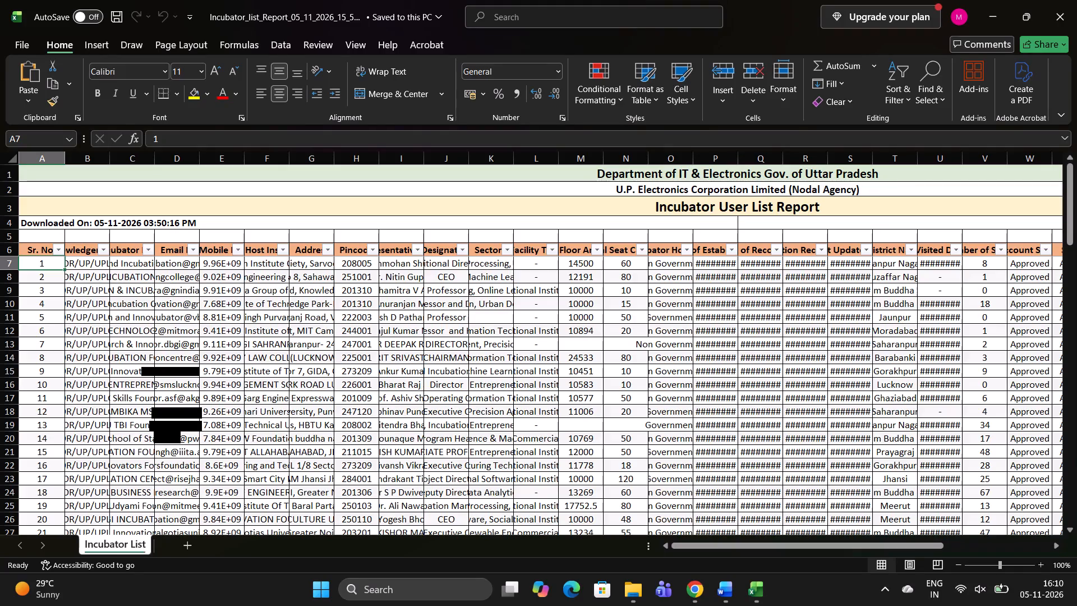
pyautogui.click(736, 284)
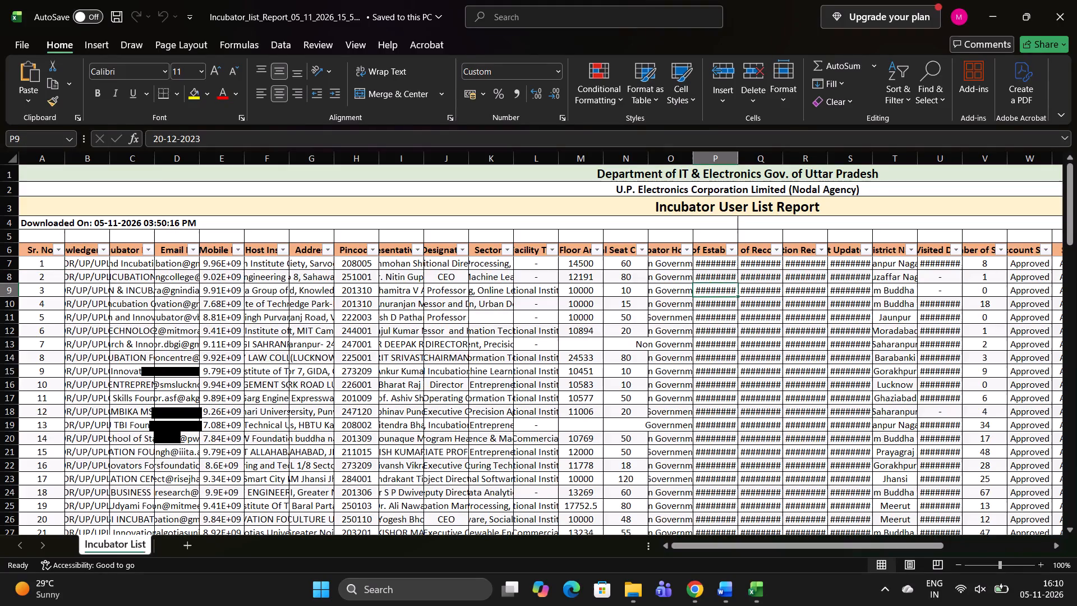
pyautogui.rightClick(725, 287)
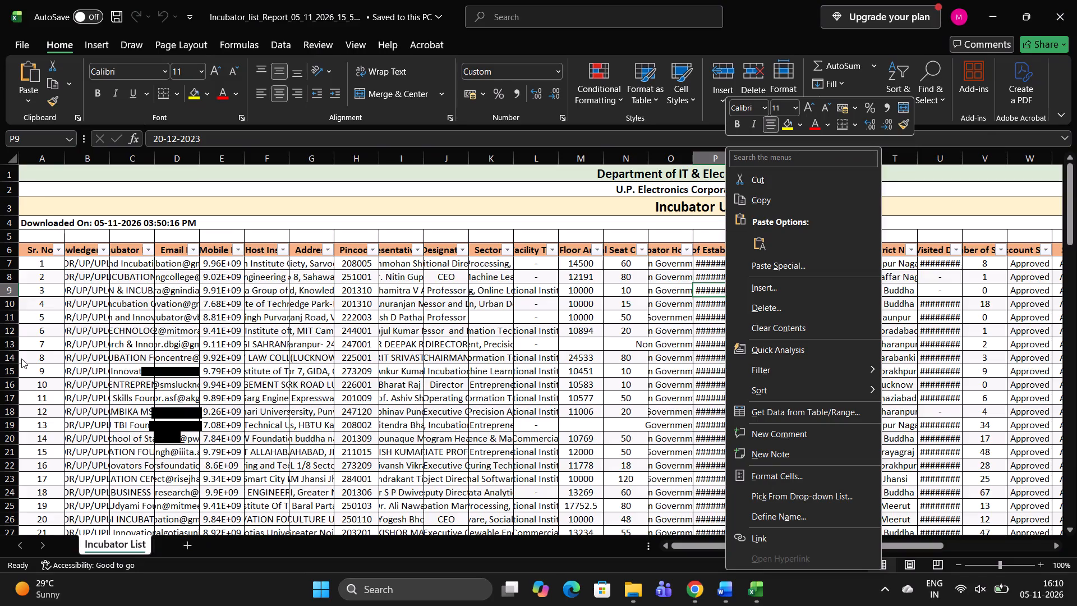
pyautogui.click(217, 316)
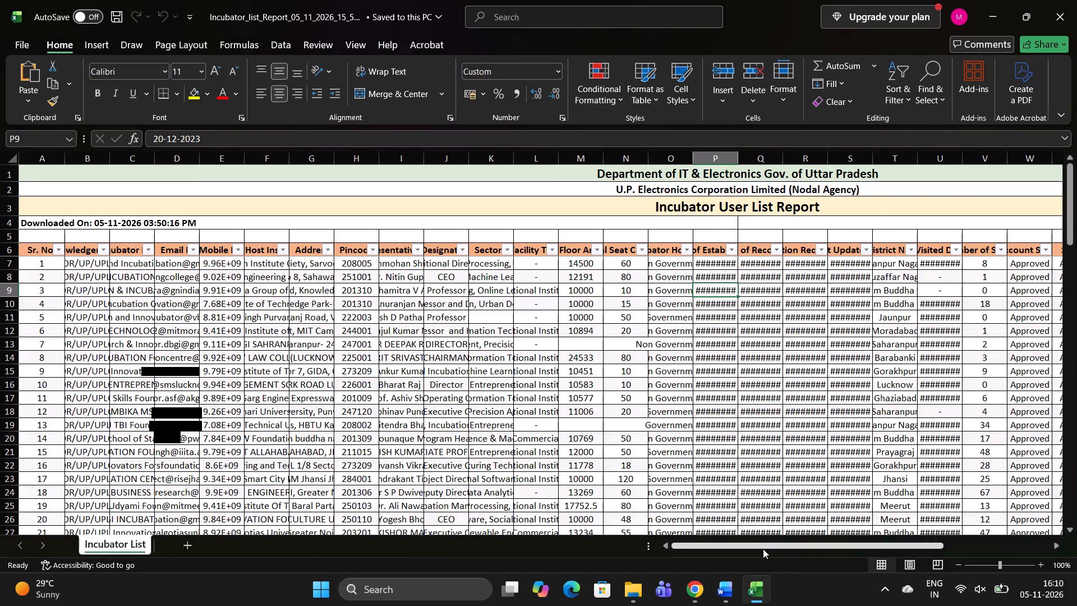
# Select the Mobile column cells from row 15 to row 94 and open their number format settings.
pyautogui.hscroll(-2, 767, 496)
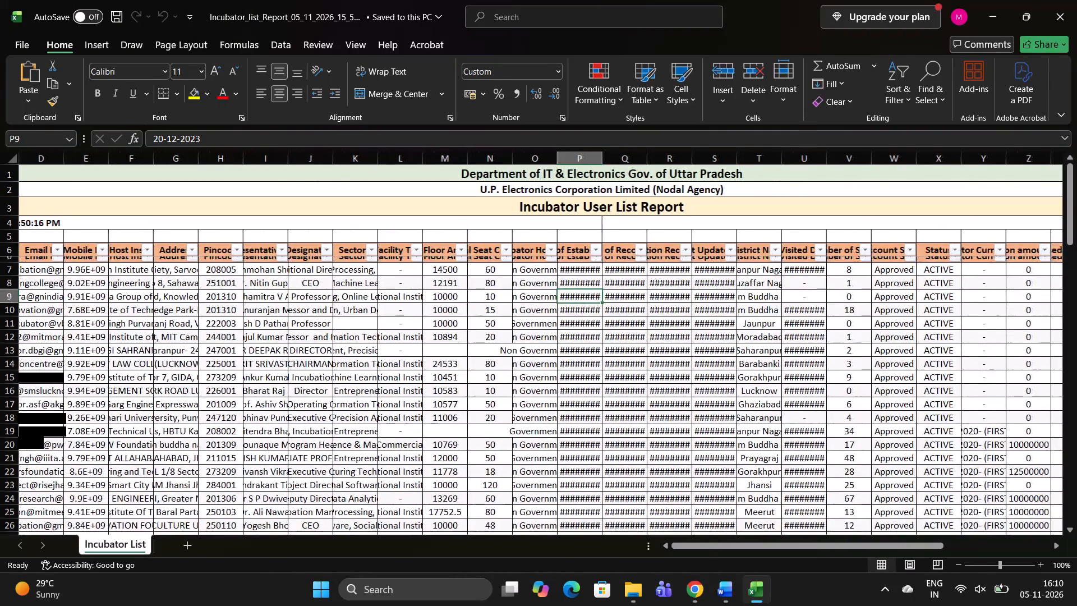
pyautogui.hscroll(-1, 767, 496)
pyautogui.scroll(2, 767, 496)
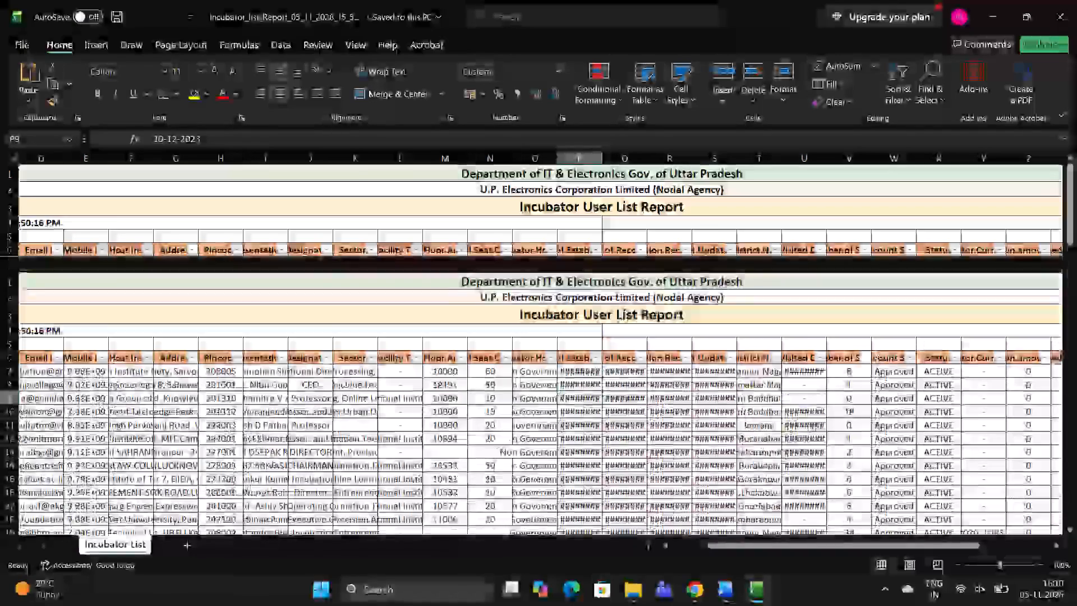
pyautogui.scroll(-3, 767, 496)
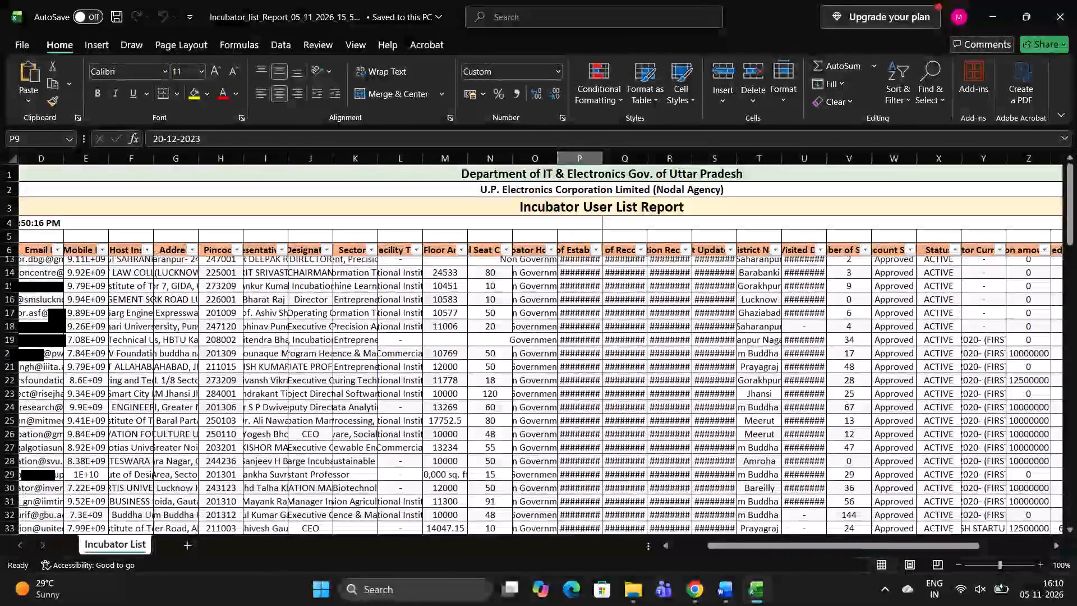
pyautogui.scroll(-1, 767, 496)
pyautogui.hscroll(4, 767, 496)
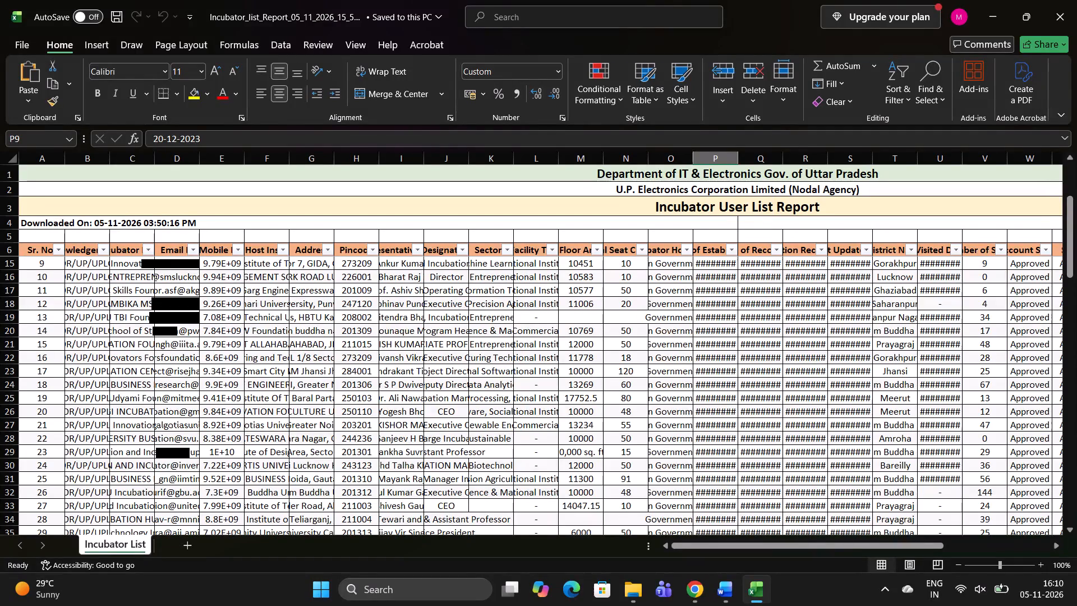
pyautogui.moveTo(214, 263); pyautogui.dragTo(238, 451)
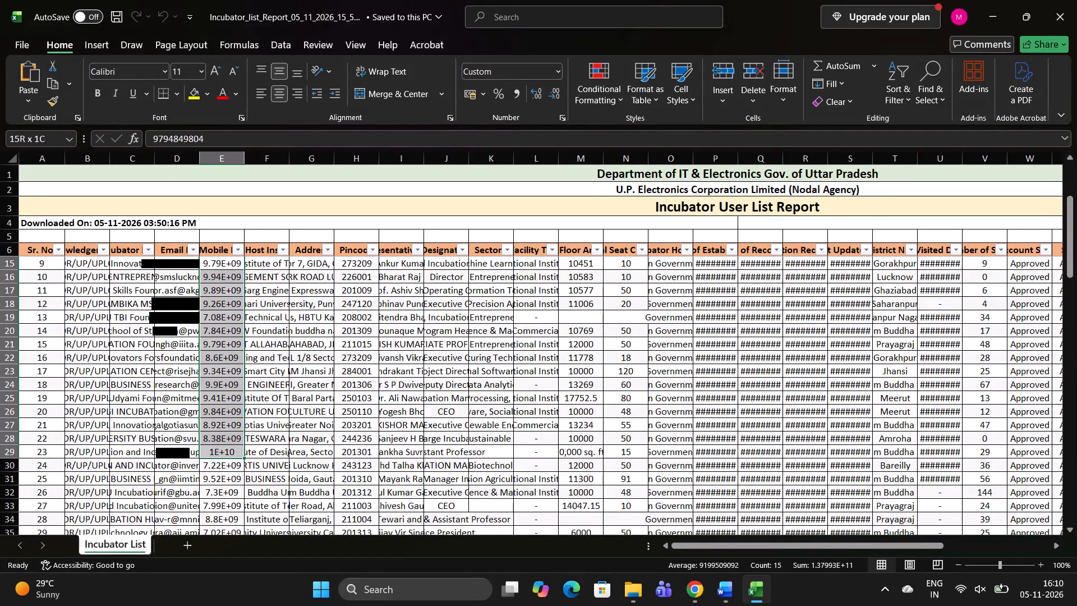
pyautogui.moveTo(238, 451); pyautogui.dragTo(237, 447)
pyautogui.moveTo(207, 261); pyautogui.dragTo(224, 346)
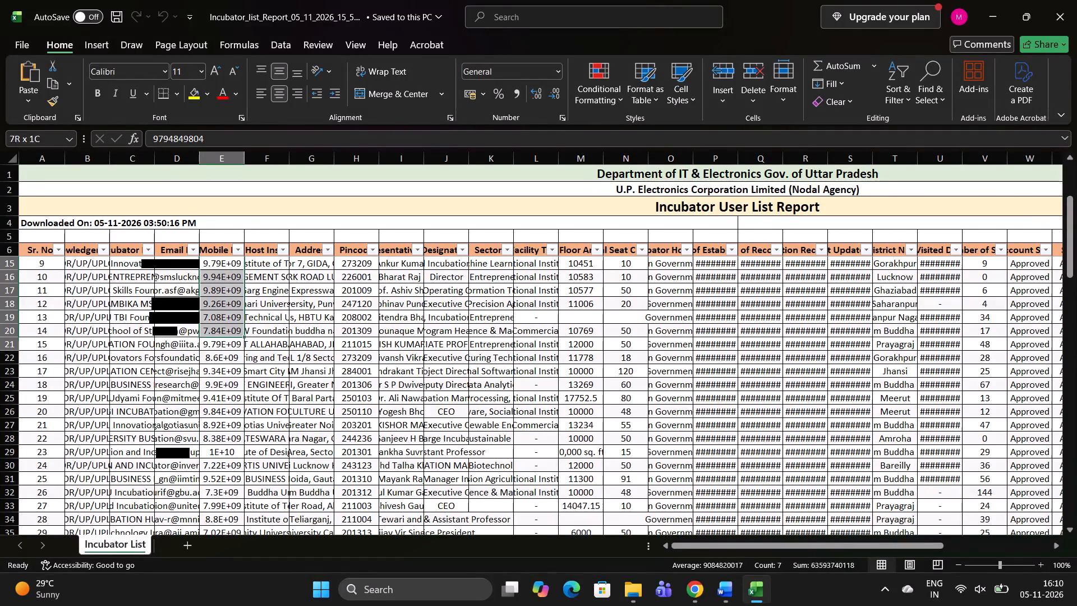
pyautogui.moveTo(224, 346); pyautogui.dragTo(231, 513)
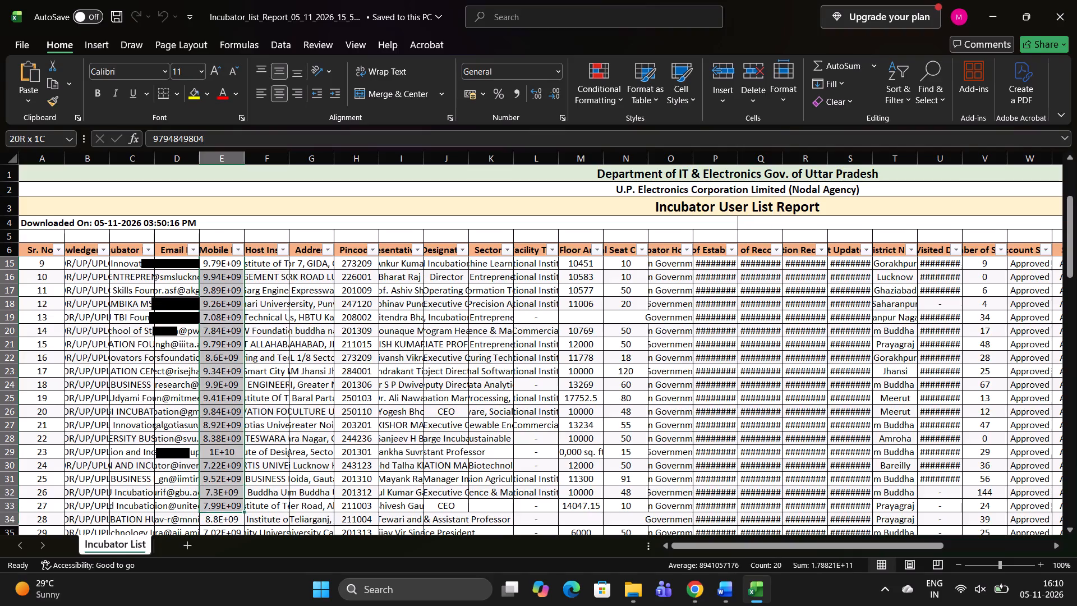
pyautogui.moveTo(231, 513); pyautogui.dragTo(226, 596)
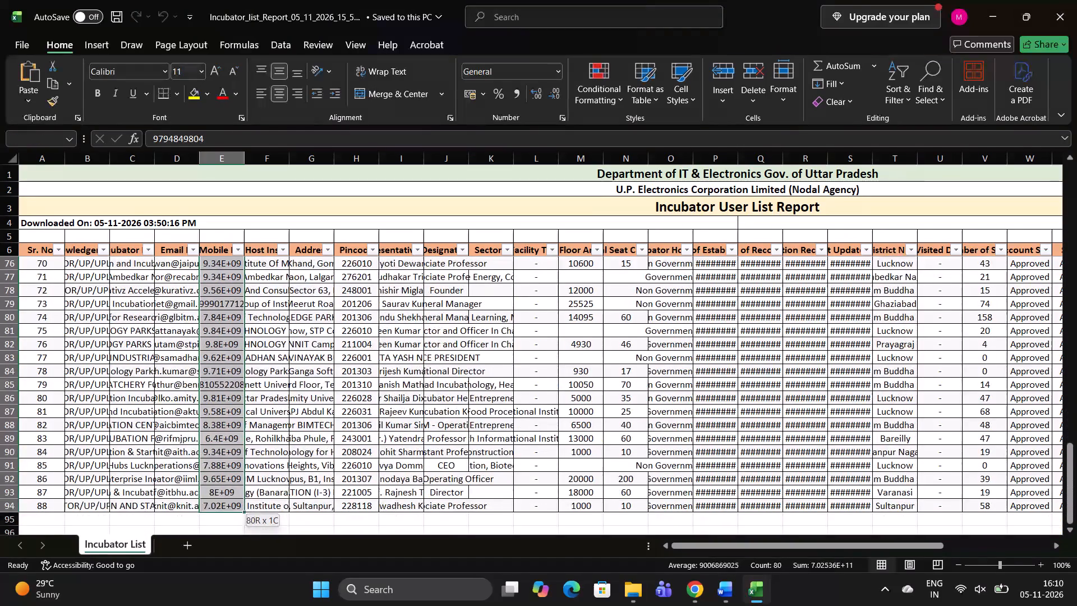
pyautogui.moveTo(226, 596); pyautogui.dragTo(225, 493)
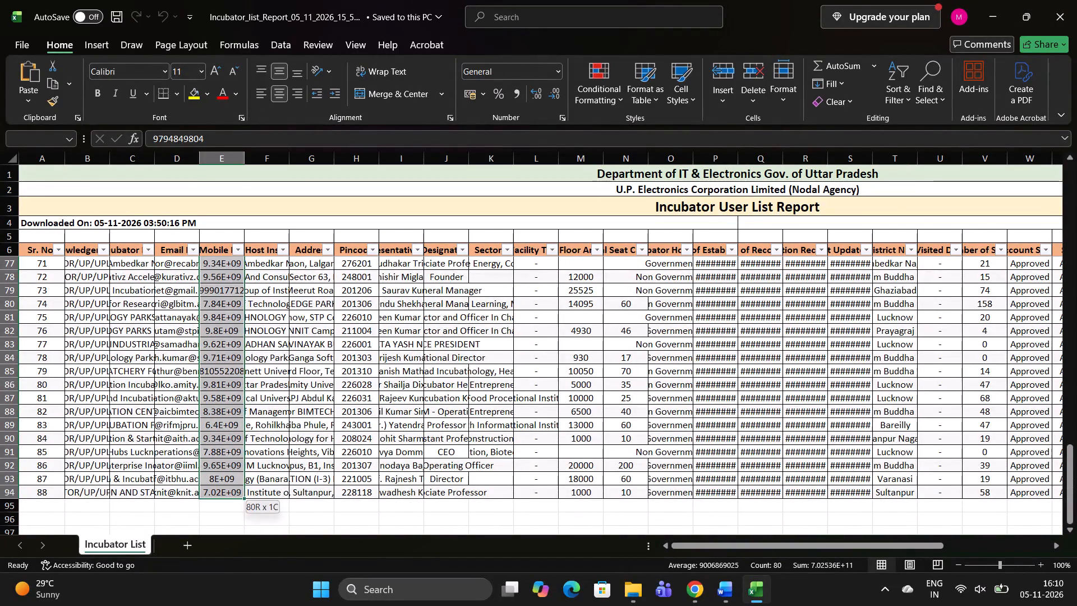
pyautogui.moveTo(225, 493); pyautogui.dragTo(225, 492)
pyautogui.rightClick(234, 338)
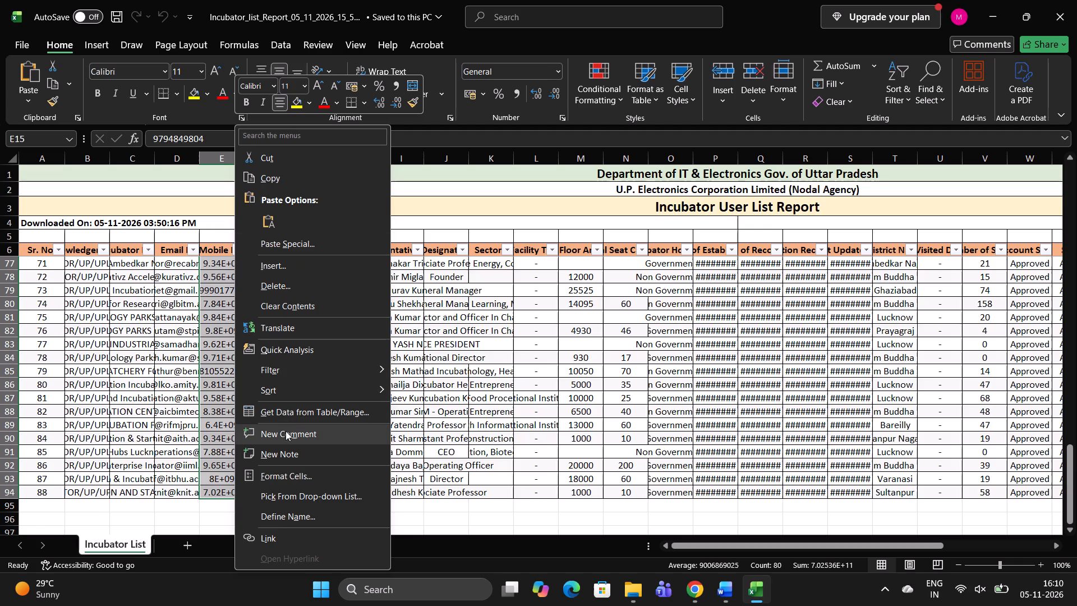
pyautogui.click(274, 472)
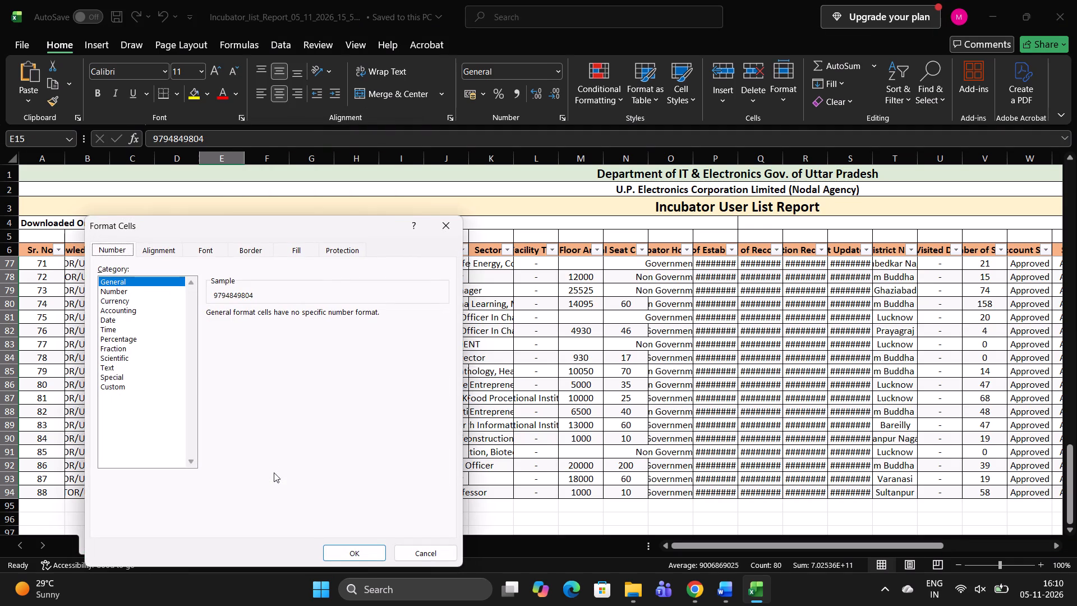